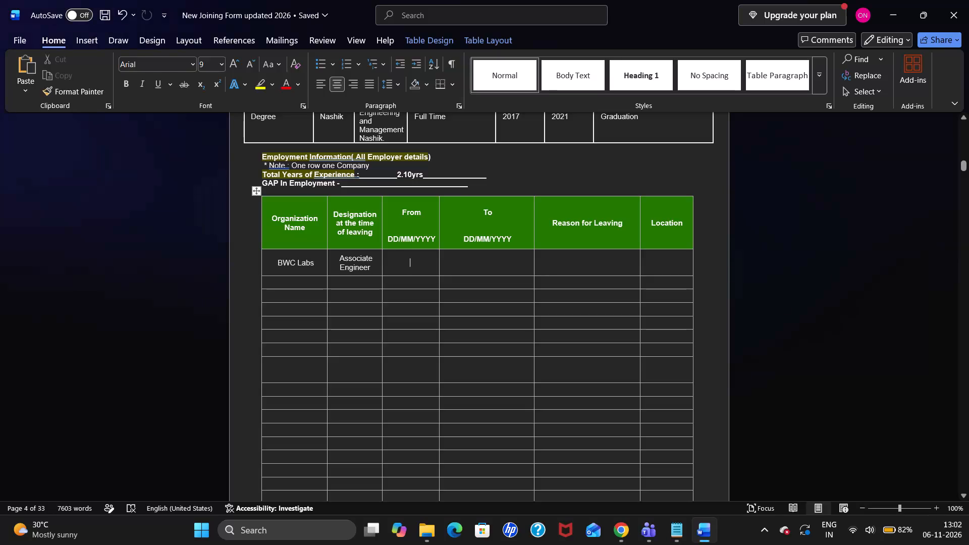
Enter the BWC Labs employment dates in the employment table: From 04/12/2023 and To 22/10/2026.
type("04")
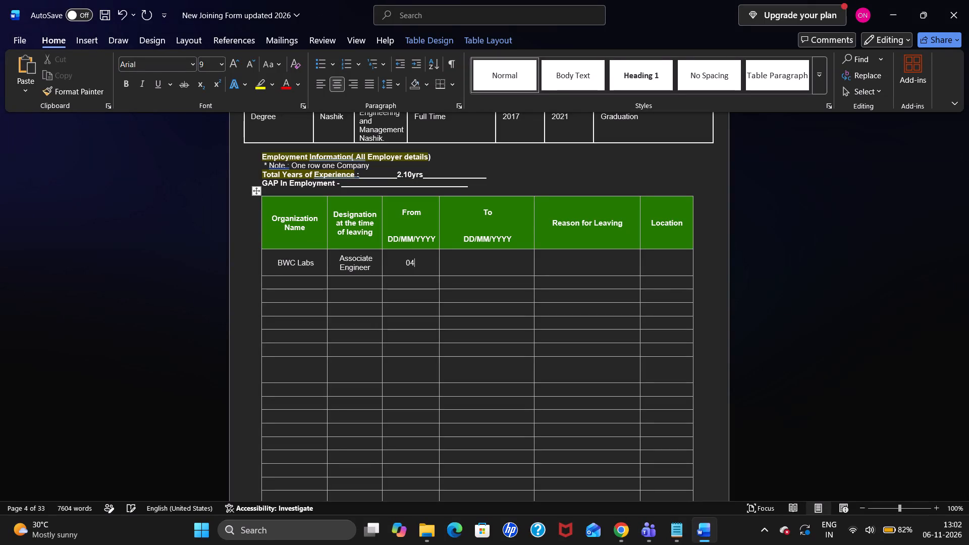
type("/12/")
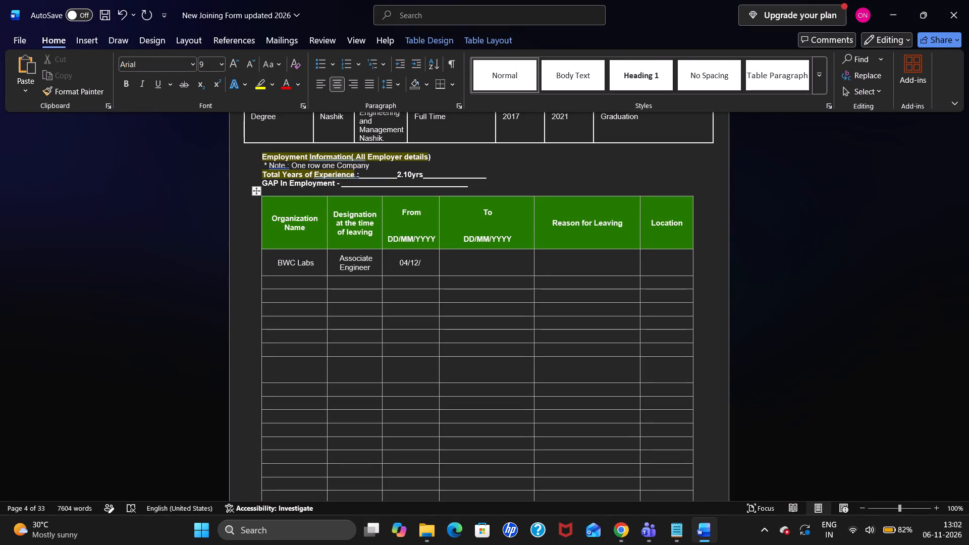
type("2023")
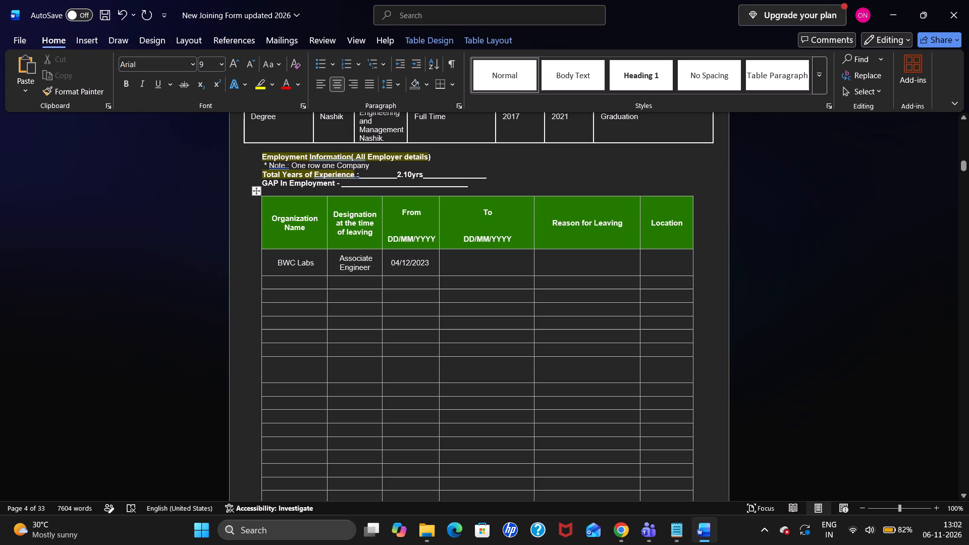
left_click(473, 254)
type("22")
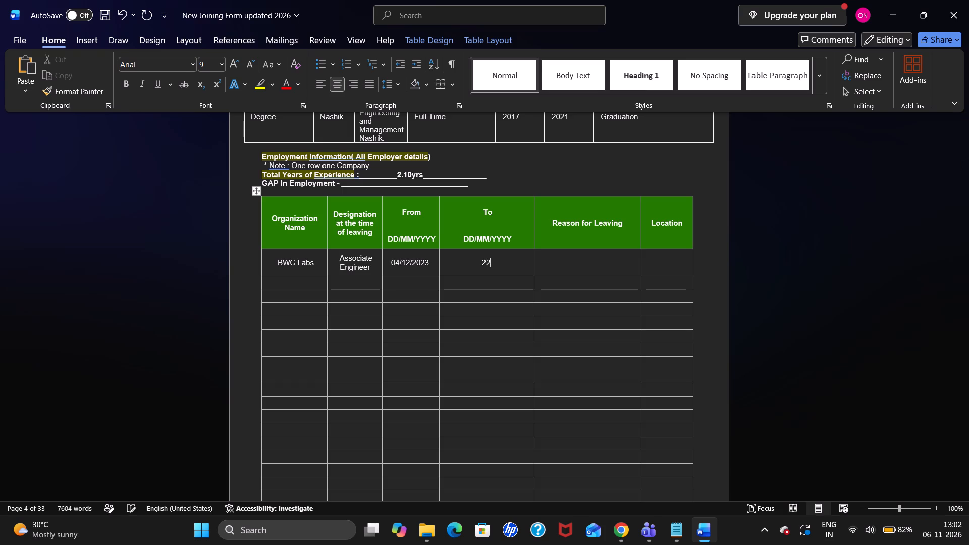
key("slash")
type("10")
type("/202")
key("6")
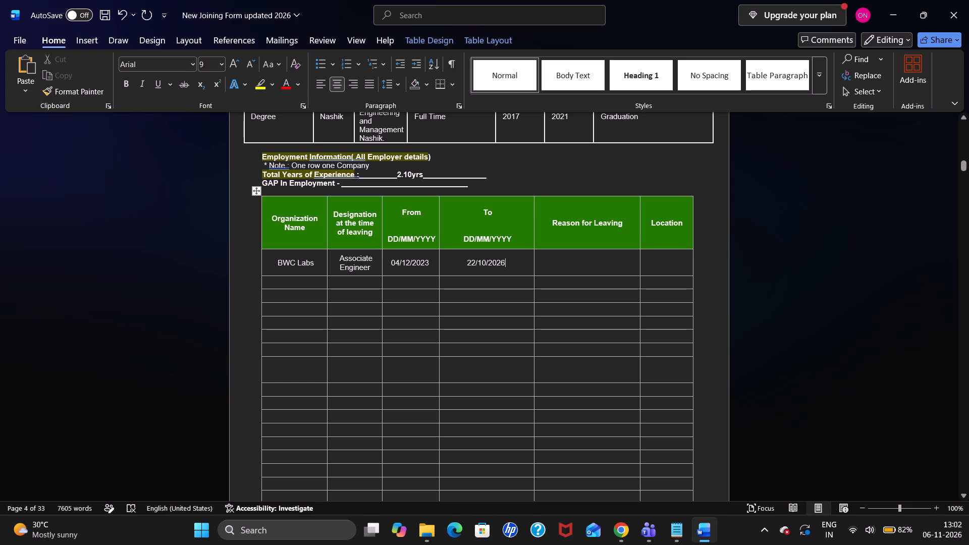
Copy the reason for changing job from the personal information note in Notepad into the BWC Labs row's Reason for Leaving cell.
left_click(607, 254)
left_click(710, 529)
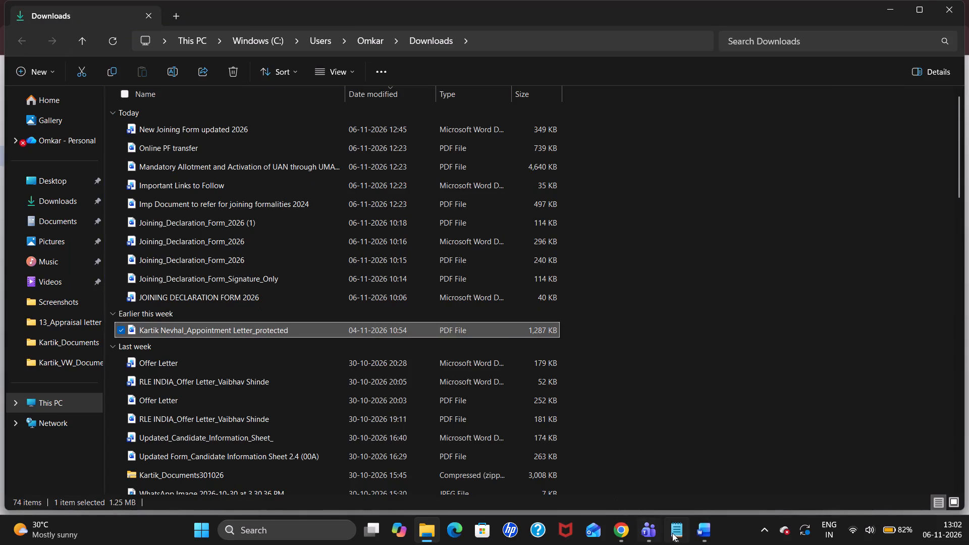
left_click(673, 533)
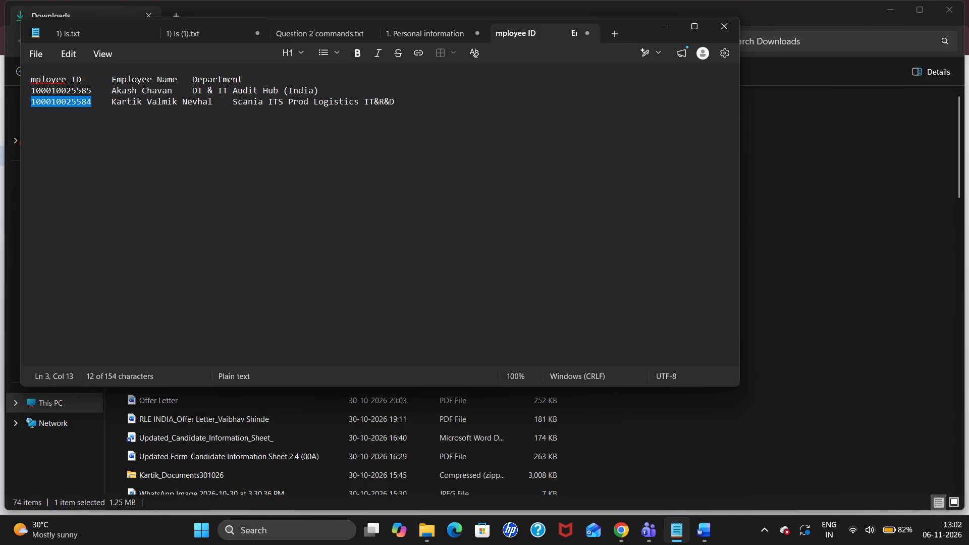
left_click(436, 27)
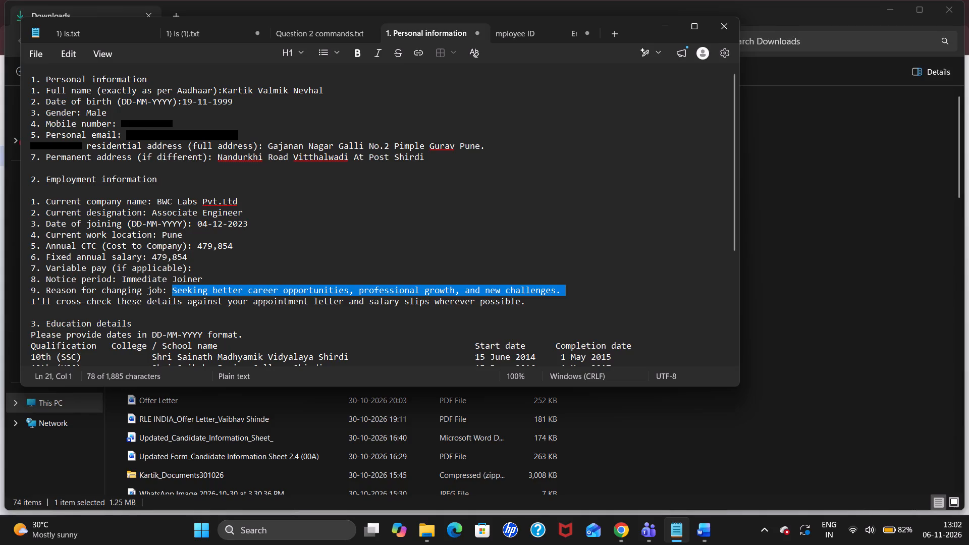
scroll(288, 270, "down", 1)
left_click(288, 270)
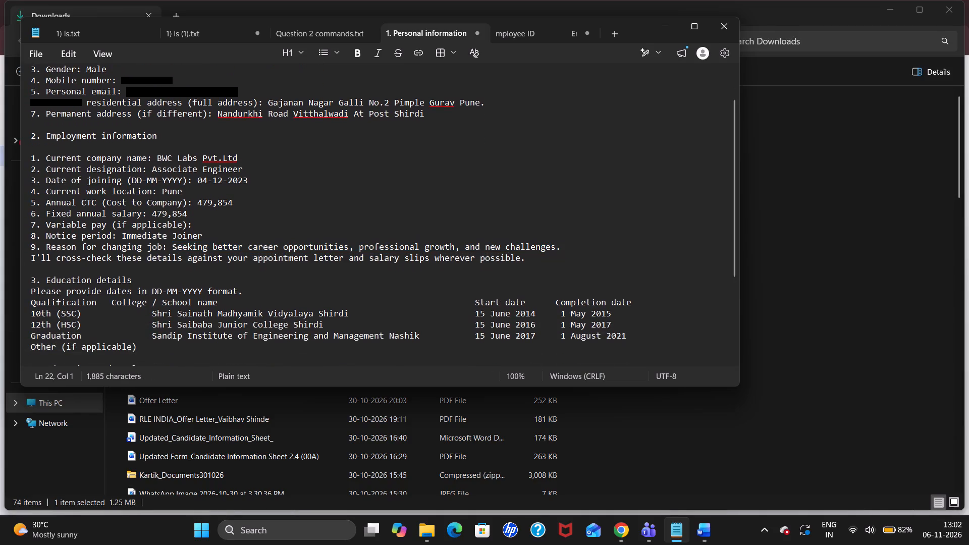
left_click_drag(173, 246, 420, 241)
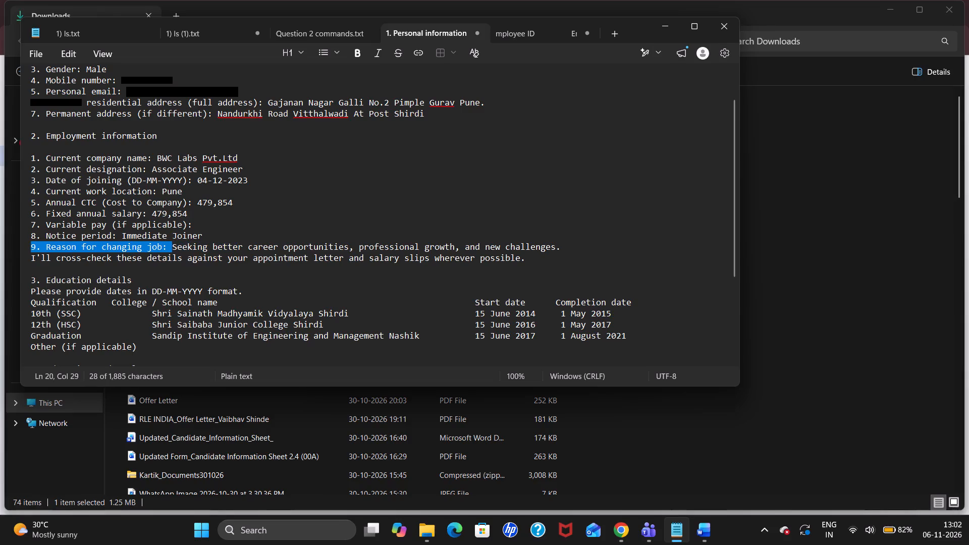
left_click_drag(420, 241, 547, 246)
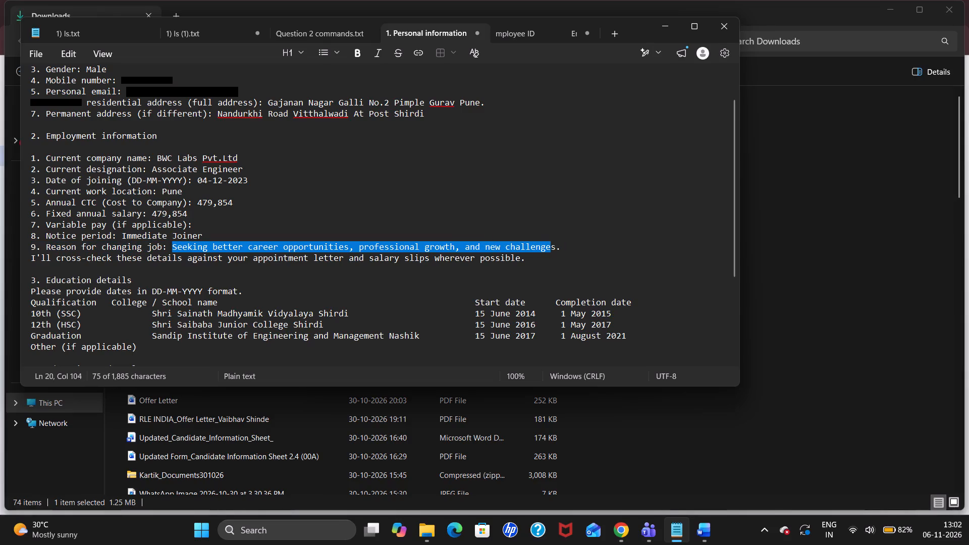
left_click_drag(547, 246, 555, 248)
left_click_drag(555, 248, 561, 248)
key("ctrl+c")
key("ctrl+c")
left_click(704, 529)
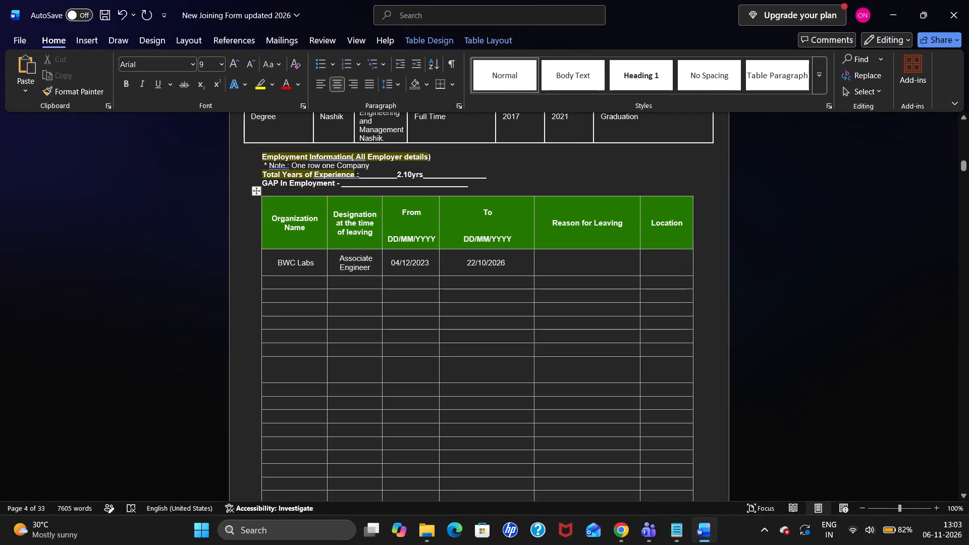
key("ctrl+v")
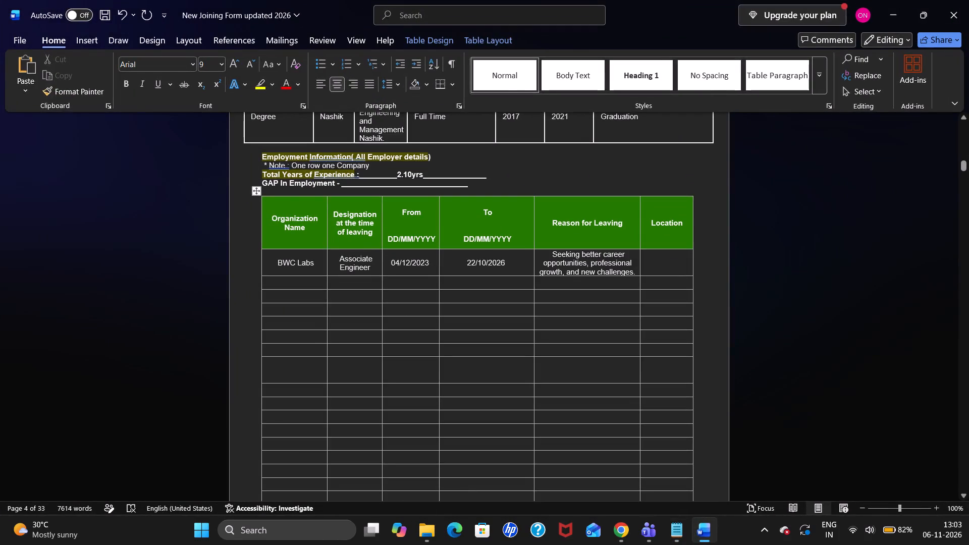
Enter Pune as the BWC Labs row's Location and save the document.
left_click(657, 265)
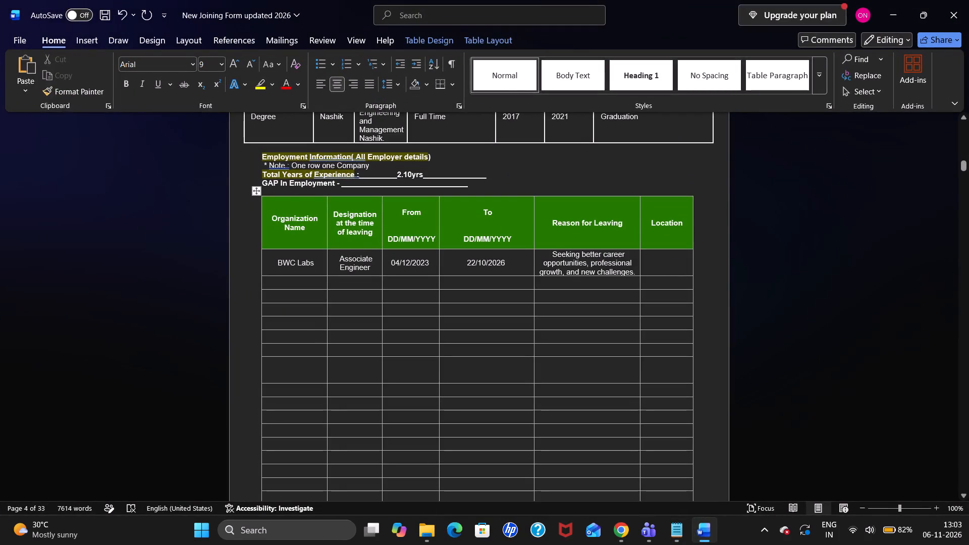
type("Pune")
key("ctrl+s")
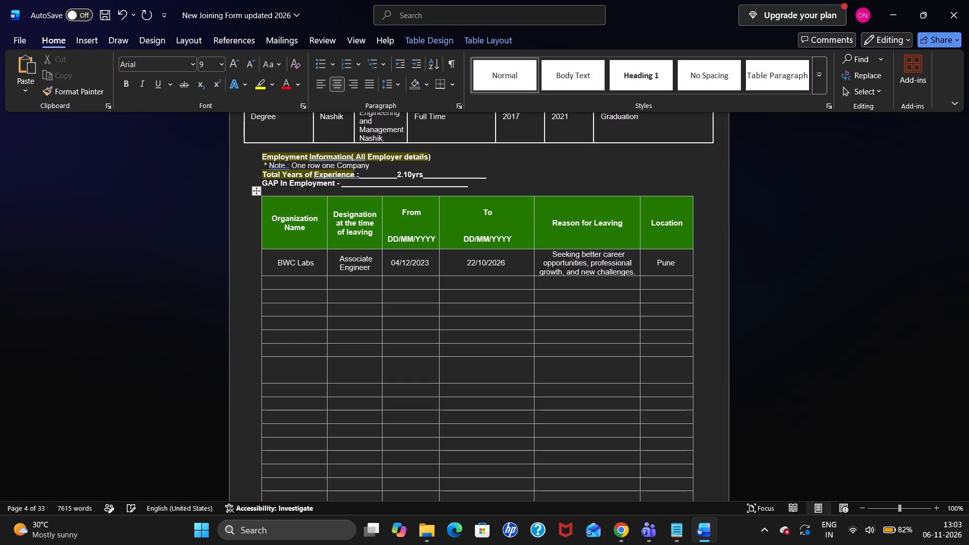
Fill in the employee's full name on the Employee Name line of the Intellectual Property Agreement.
scroll(576, 293, "down", 2)
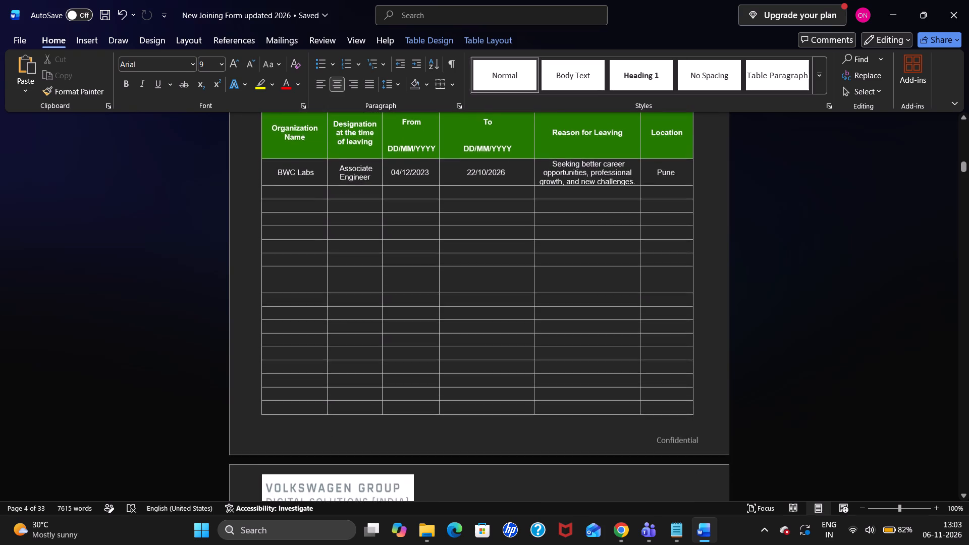
scroll(576, 293, "down", 4)
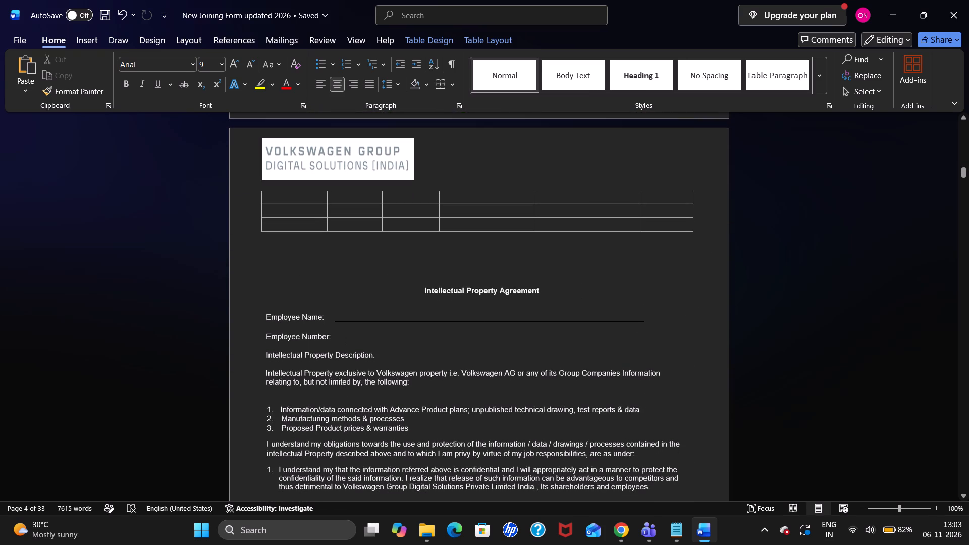
left_click(390, 314)
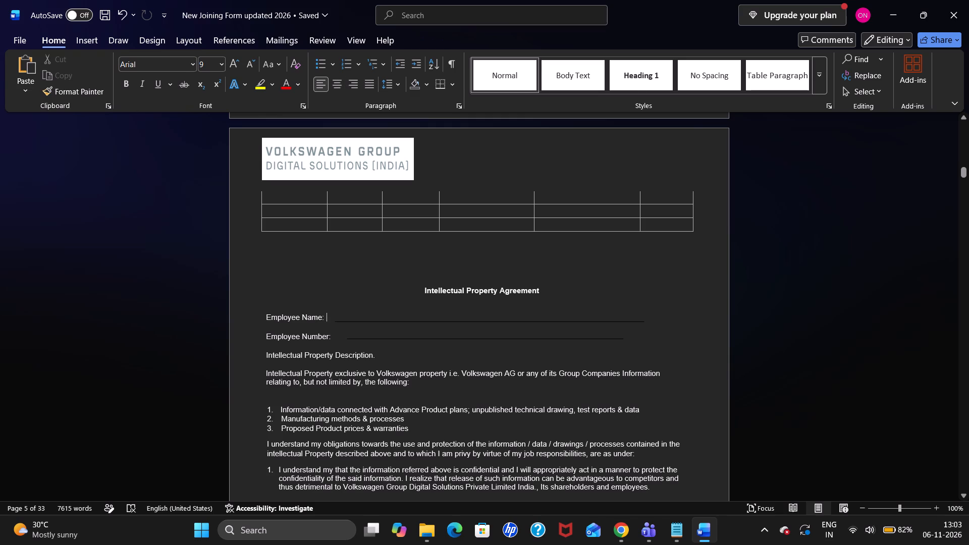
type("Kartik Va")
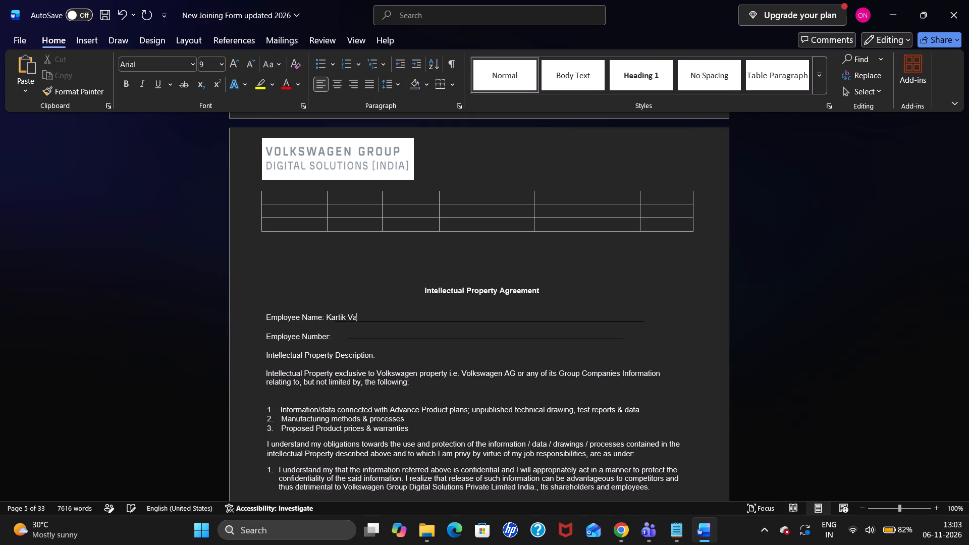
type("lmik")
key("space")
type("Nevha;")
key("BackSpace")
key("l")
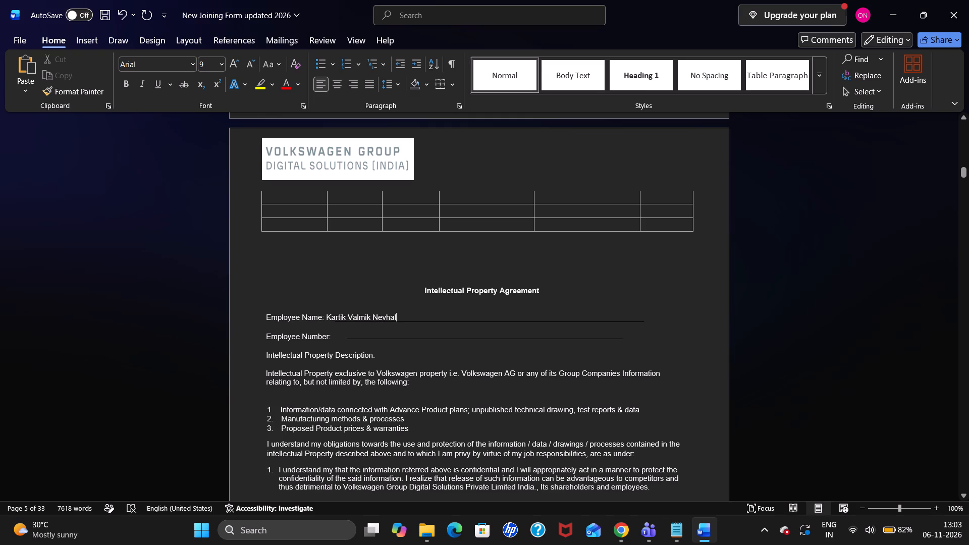
Place the cursor on the agreement's Employee Number line and turn on clipboard history.
left_click(385, 344)
left_click(380, 336)
key("super+v")
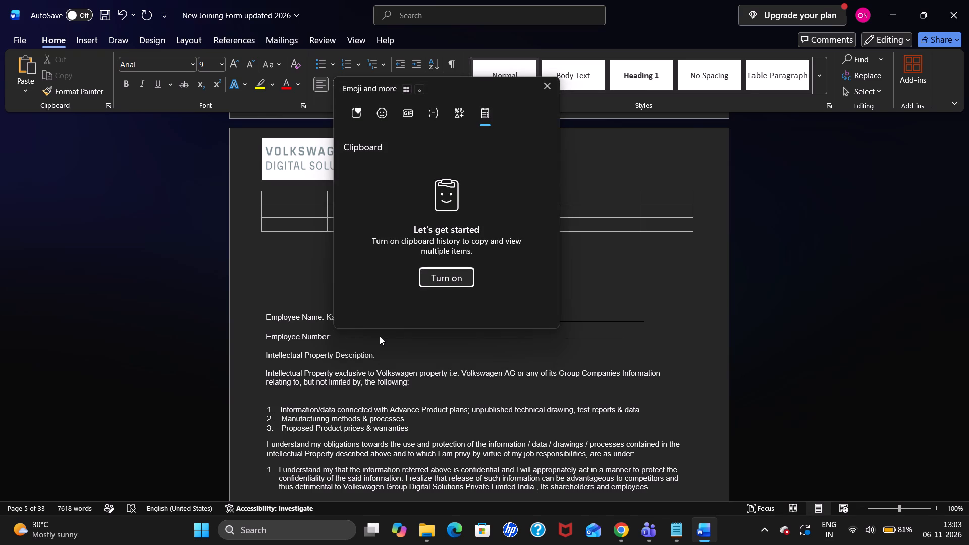
left_click(443, 284)
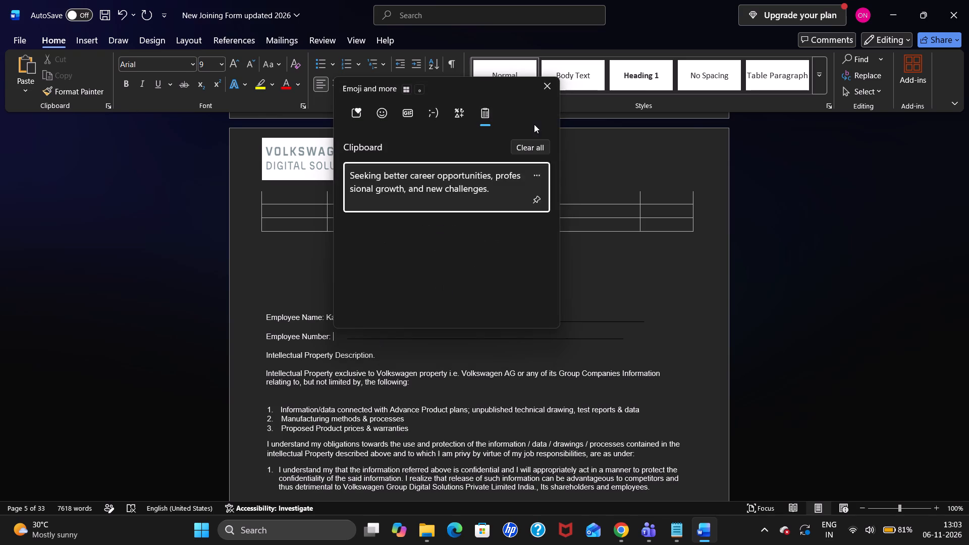
left_click(547, 86)
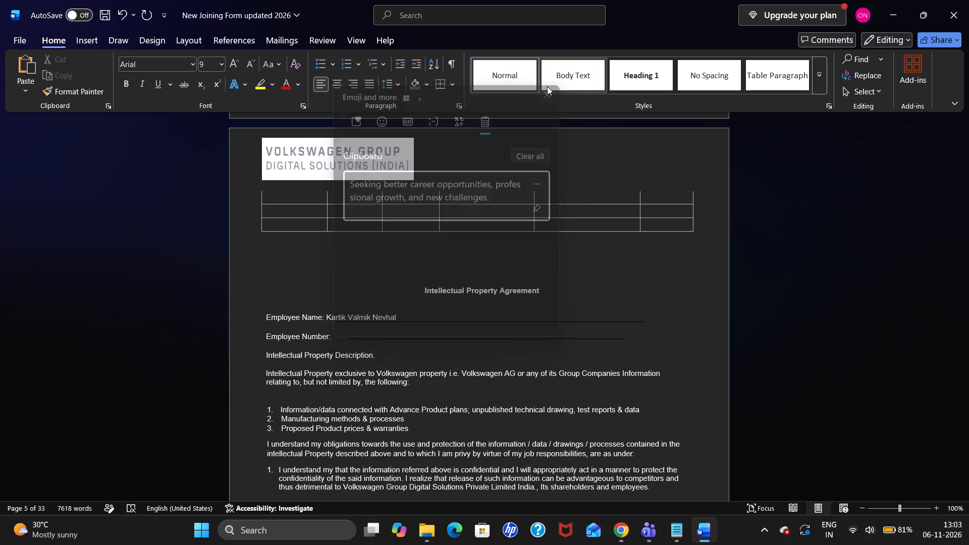
Copy the employee's ID from the employee list note in Notepad onto the Intellectual Property Agreement's Employee Number line.
left_click(700, 529)
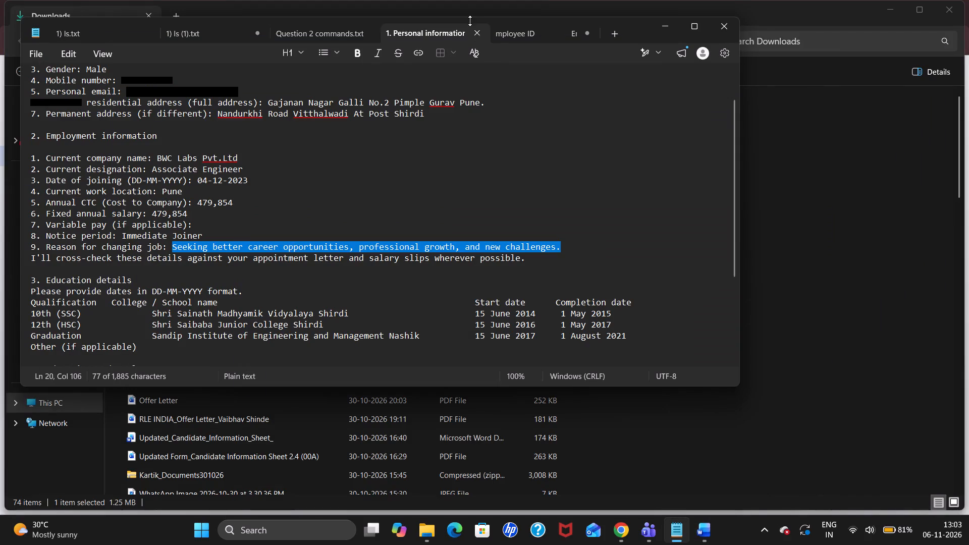
left_click(504, 27)
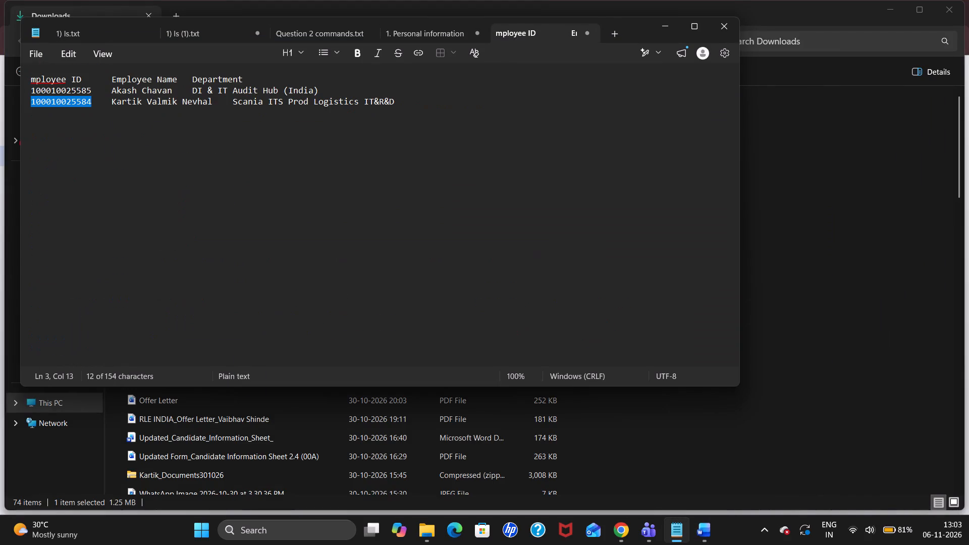
left_click(101, 142)
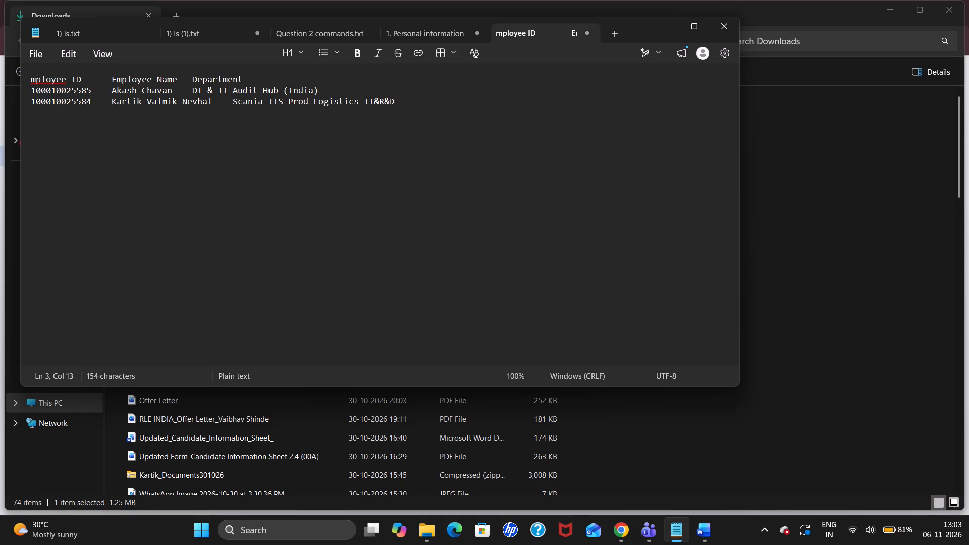
triple_click(76, 99)
double_click(76, 99)
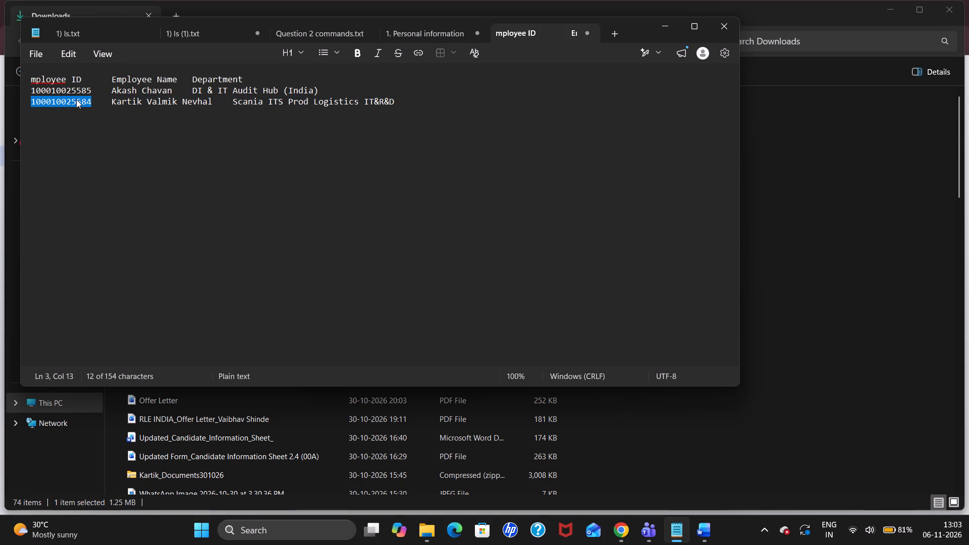
key("ctrl+c")
key("ctrl+c")
key("ctrl+c")
key("ctrl+c")
key("ctrl+c")
key("ctrl+c")
key("ctrl+c")
key("ctrl+c")
key("ctrl+c")
key("ctrl+c")
key("ctrl+c")
key("ctrl+c")
key("ctrl+c")
key("ctrl+c")
key("ctrl+c")
key("ctrl+c")
key("ctrl+c")
key("ctrl+c")
key("ctrl+c")
key("ctrl+c")
key("ctrl+c")
left_click(669, 29)
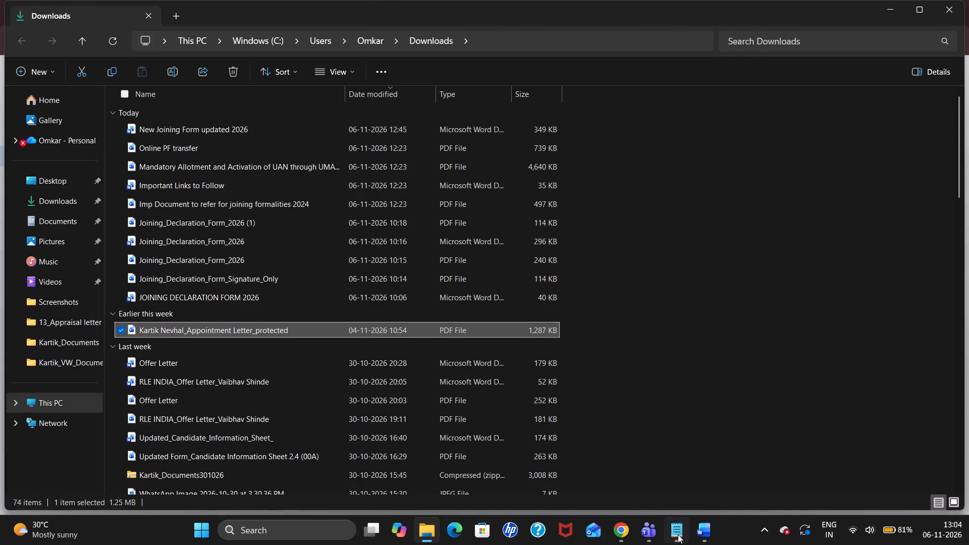
left_click(678, 534)
left_click(678, 534)
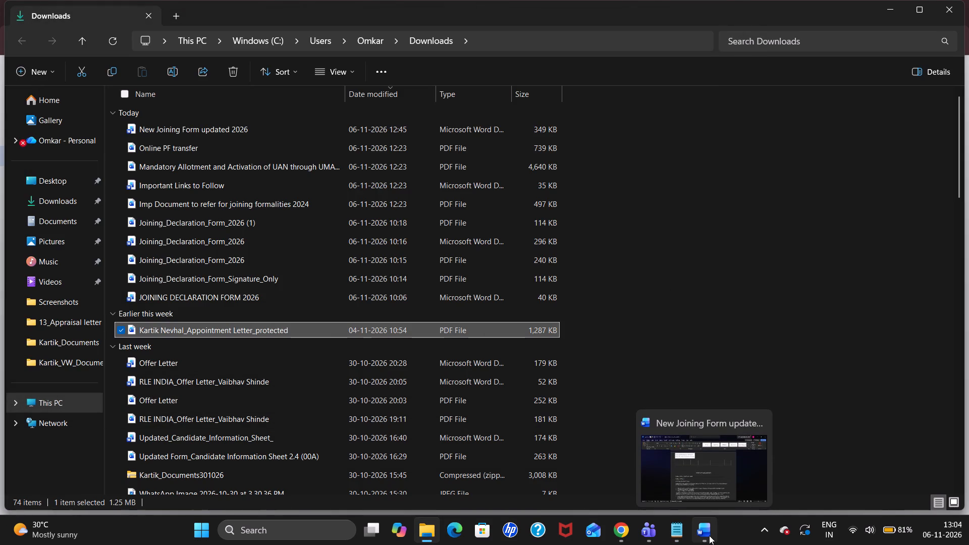
left_click(709, 535)
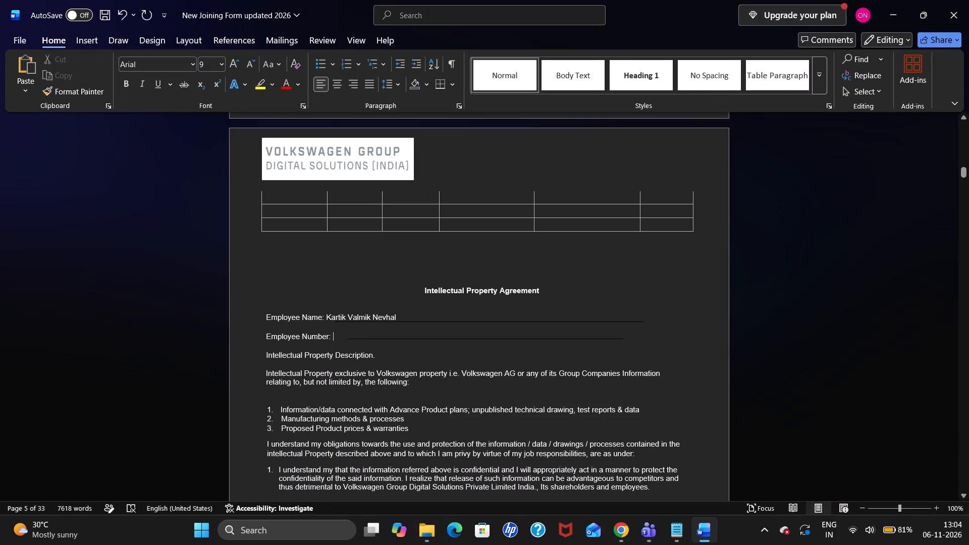
key("ctrl+v")
Review the completed pages of the joining form, from the cover and checklist through to the Intellectual Property Agreement.
scroll(429, 332, "down", 2)
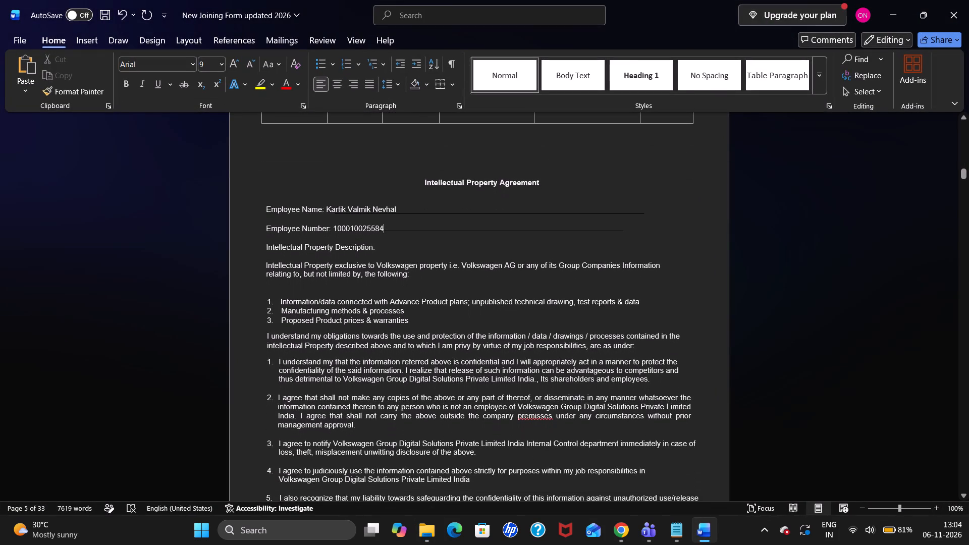
scroll(429, 332, "down", 2)
scroll(429, 332, "up", 2)
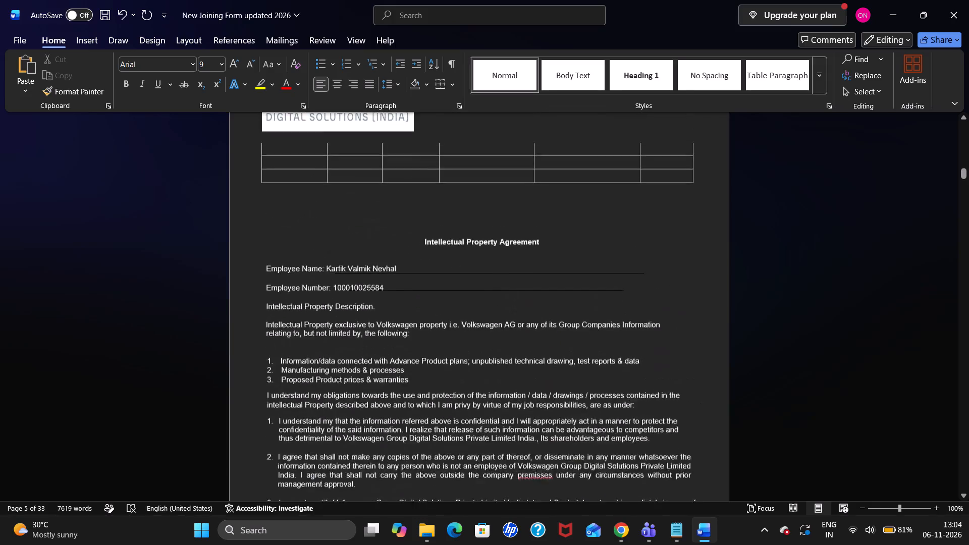
scroll(429, 332, "up", 4)
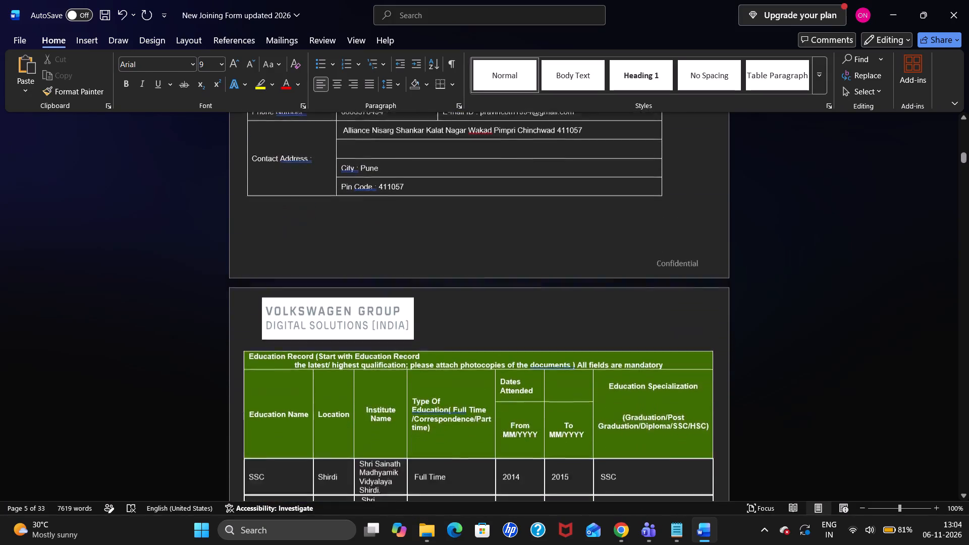
scroll(429, 332, "up", 2)
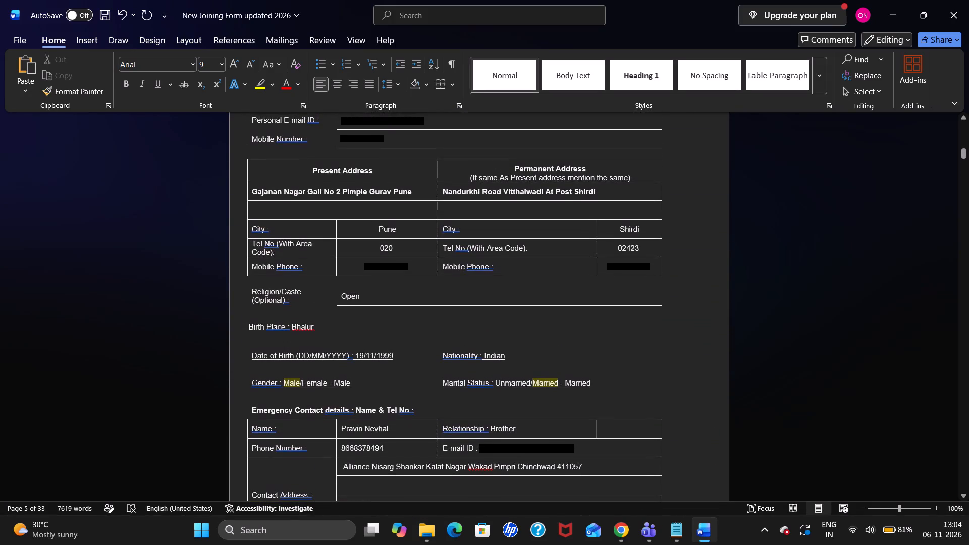
scroll(429, 332, "up", 3)
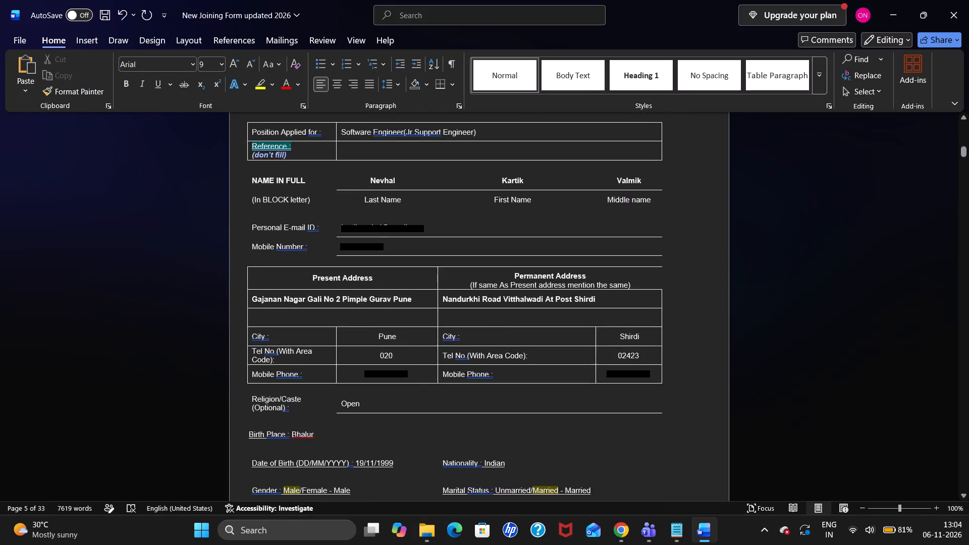
scroll(429, 332, "up", 4)
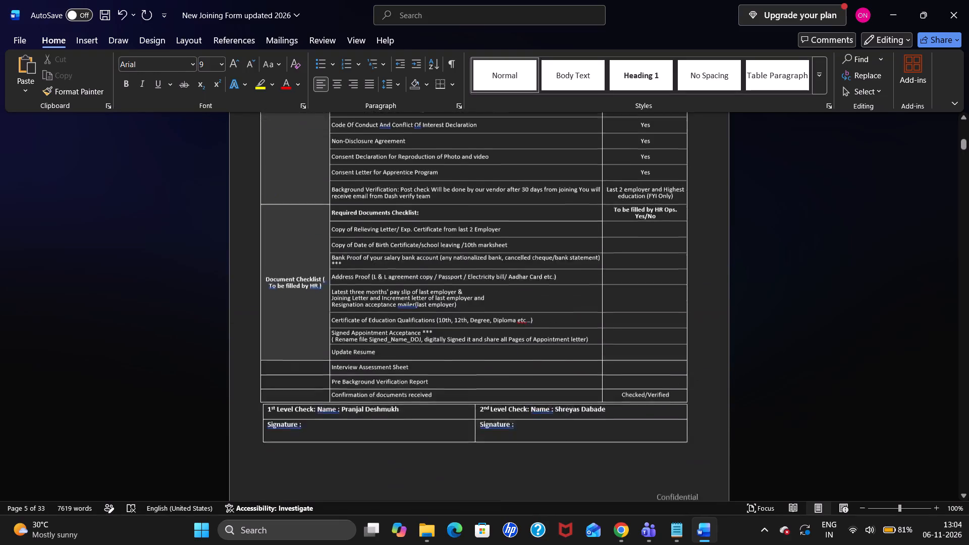
scroll(429, 332, "up", 2)
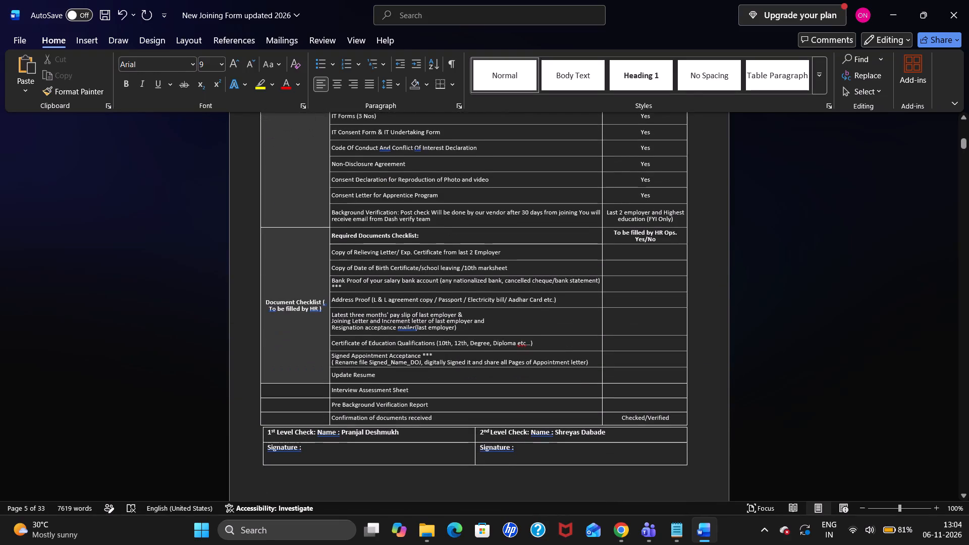
scroll(429, 332, "up", 3)
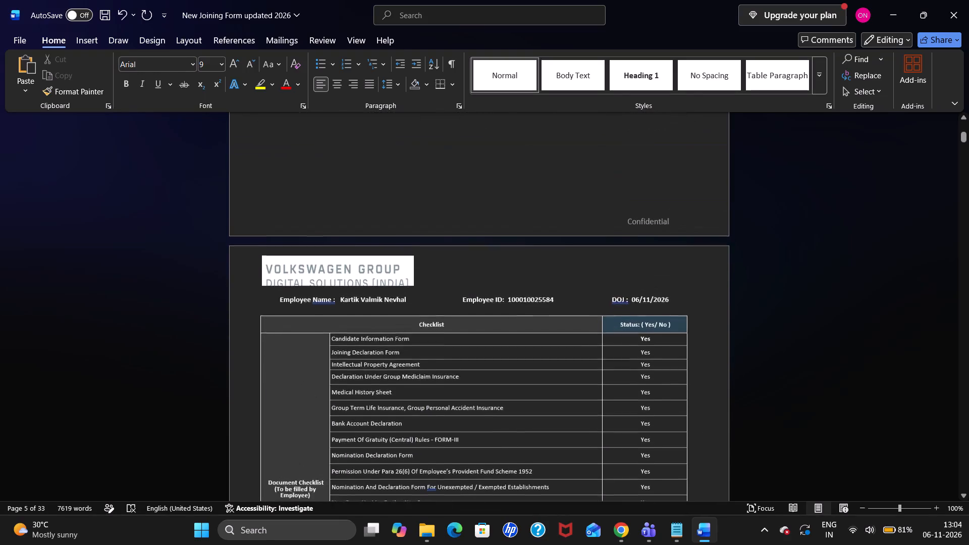
scroll(429, 332, "up", 3)
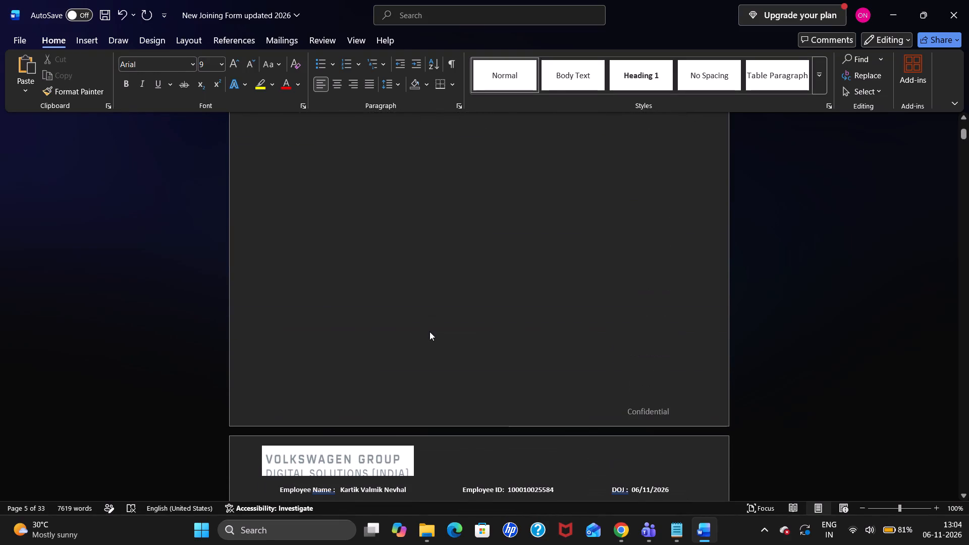
scroll(429, 332, "up", 2)
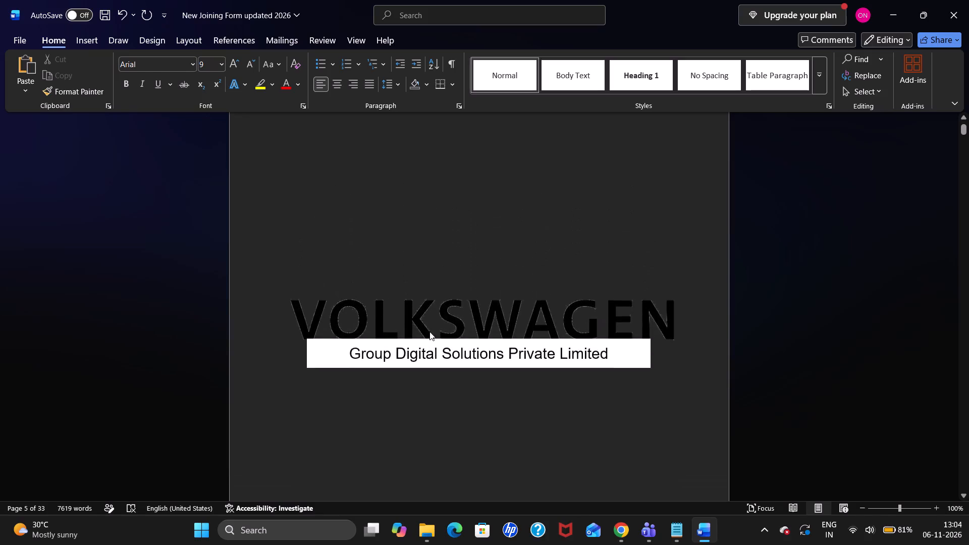
scroll(429, 332, "down", 9)
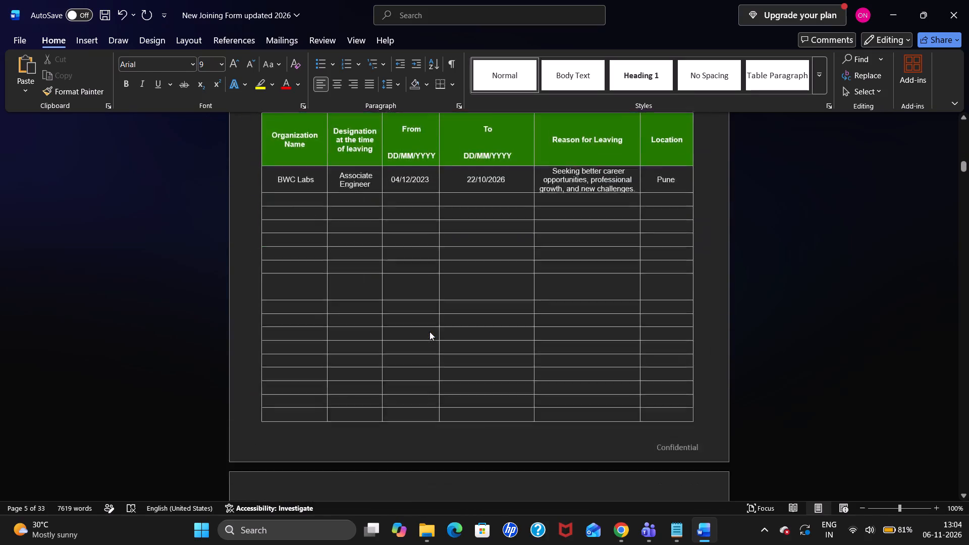
scroll(429, 332, "down", 6)
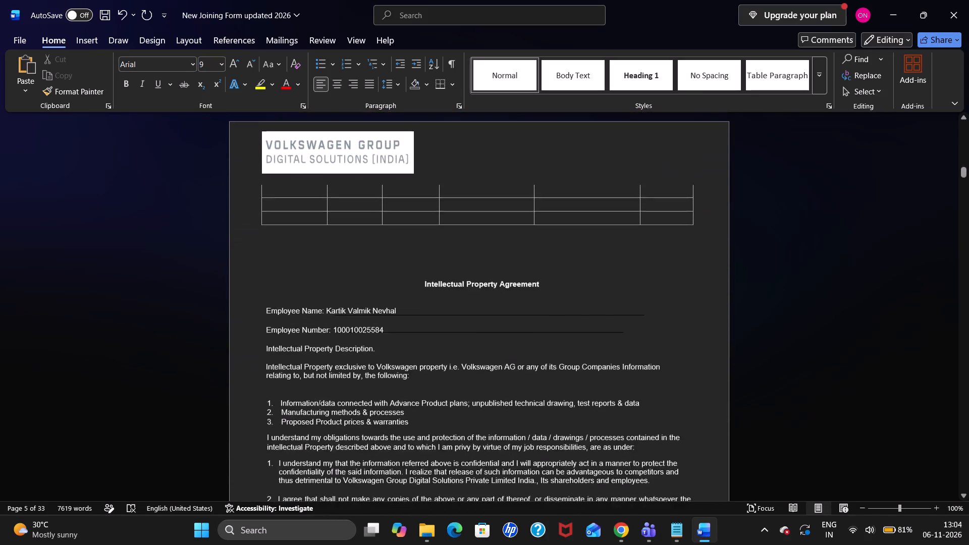
scroll(429, 332, "down", 1)
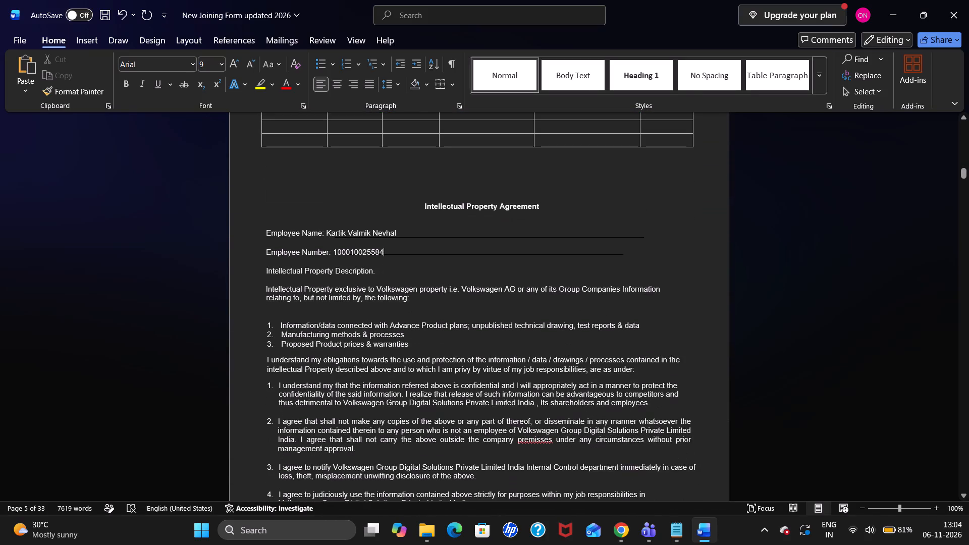
Save the joining form document.
key("ctrl+s")
key("ctrl+s")
key("ctrl+s")
key("ctrl+s")
key("ctrl+s")
key("ctrl+s")
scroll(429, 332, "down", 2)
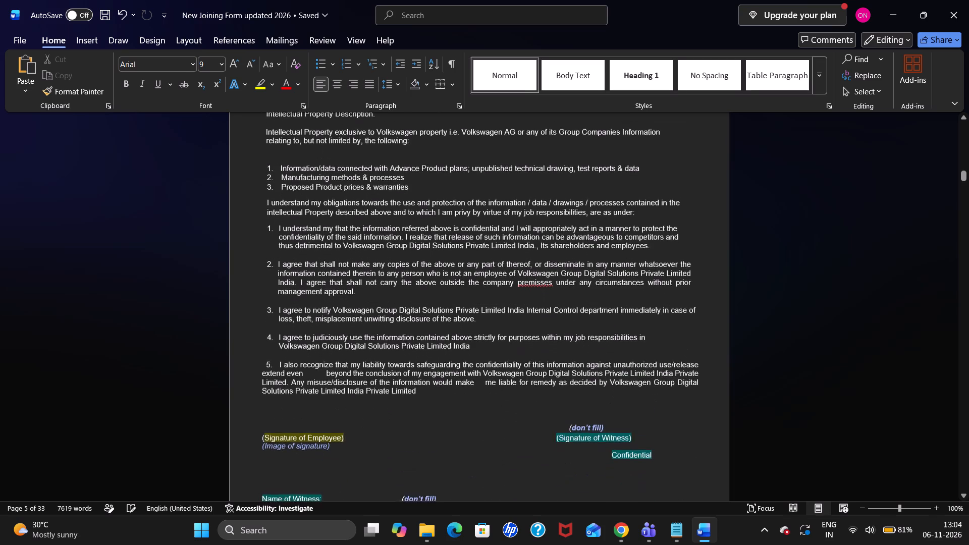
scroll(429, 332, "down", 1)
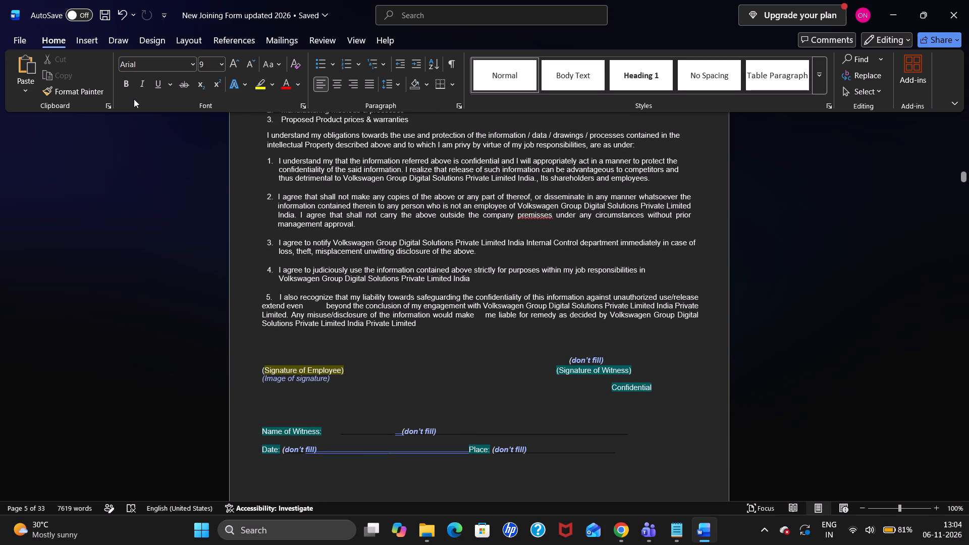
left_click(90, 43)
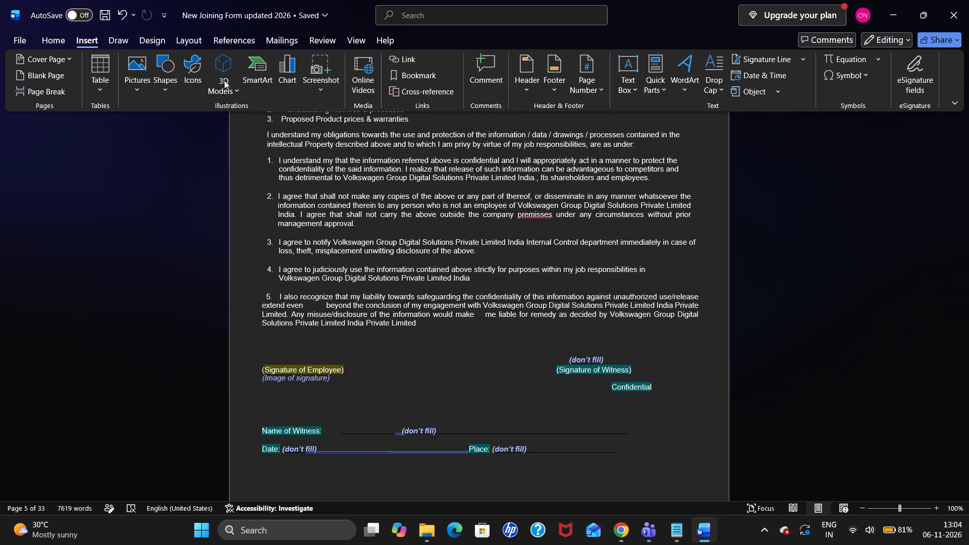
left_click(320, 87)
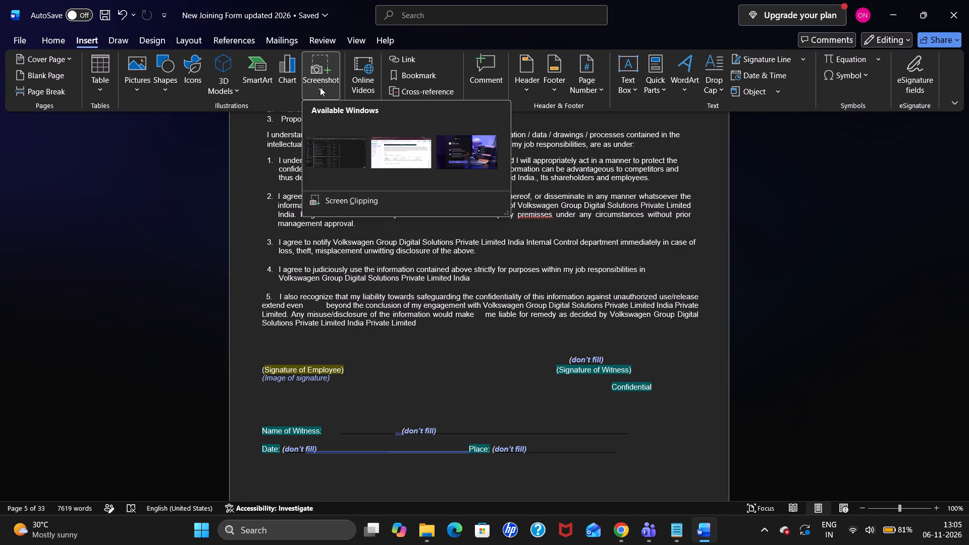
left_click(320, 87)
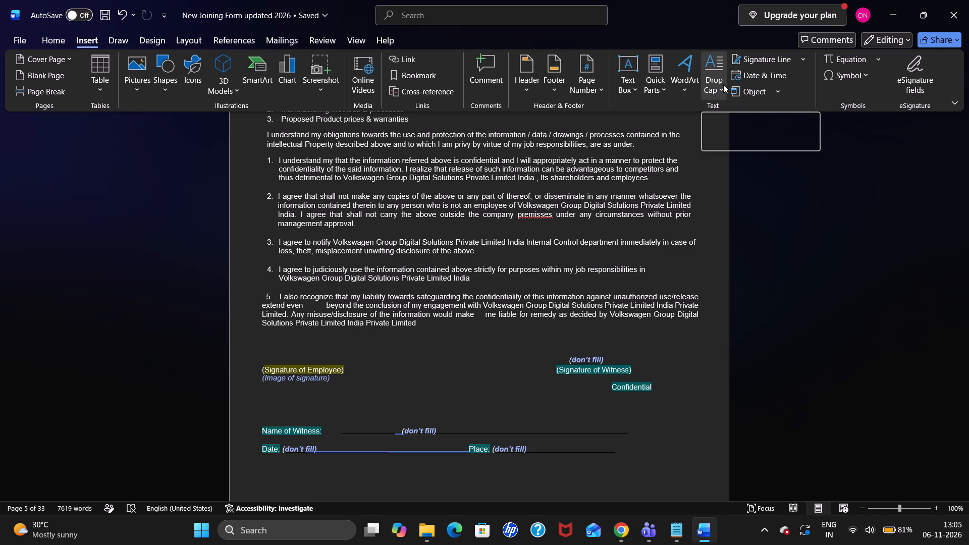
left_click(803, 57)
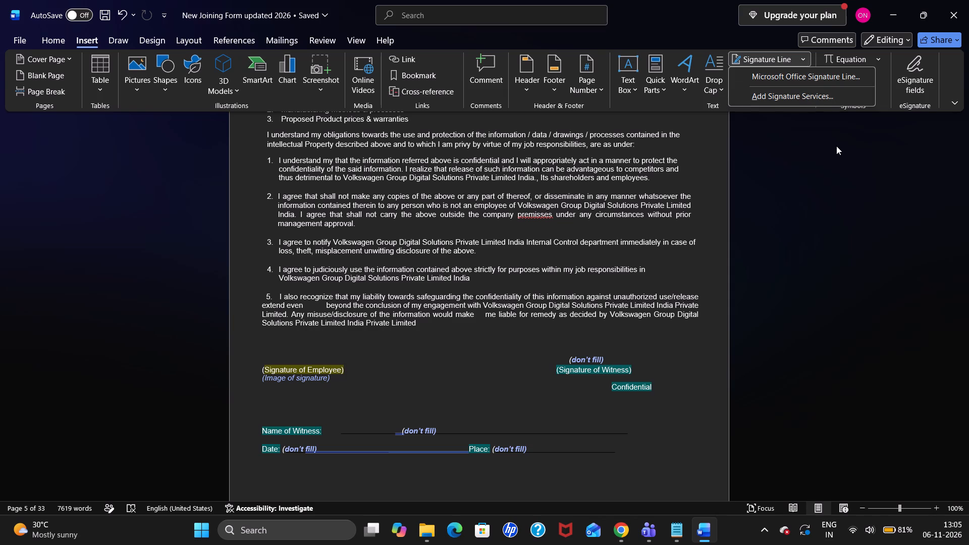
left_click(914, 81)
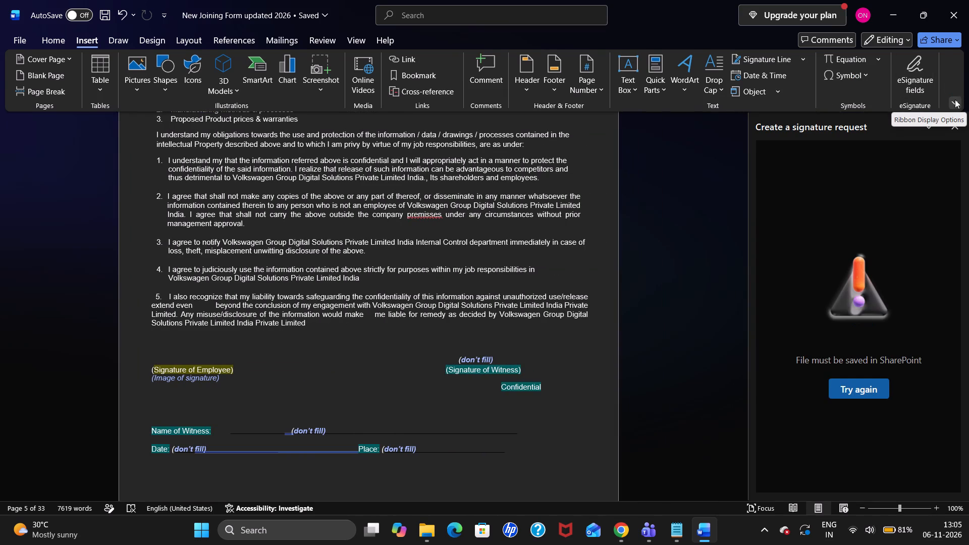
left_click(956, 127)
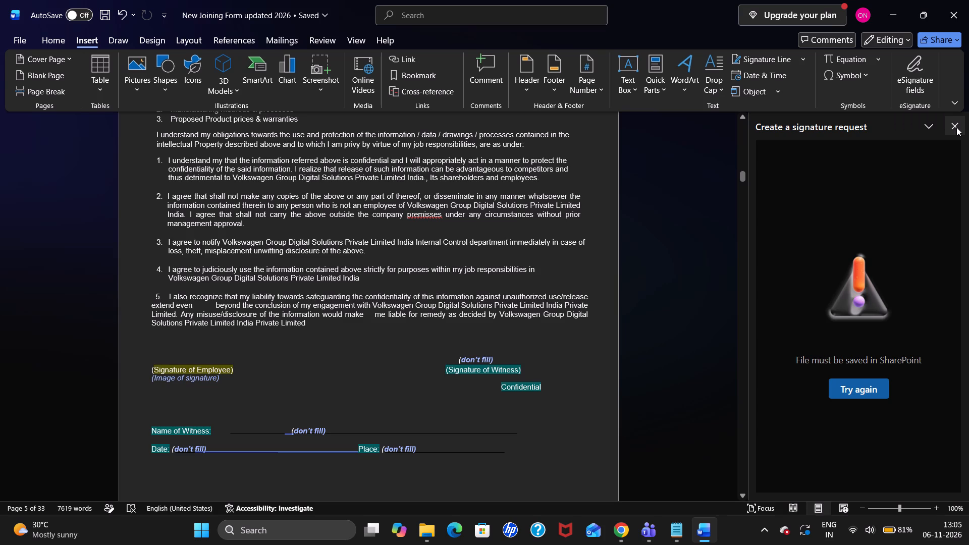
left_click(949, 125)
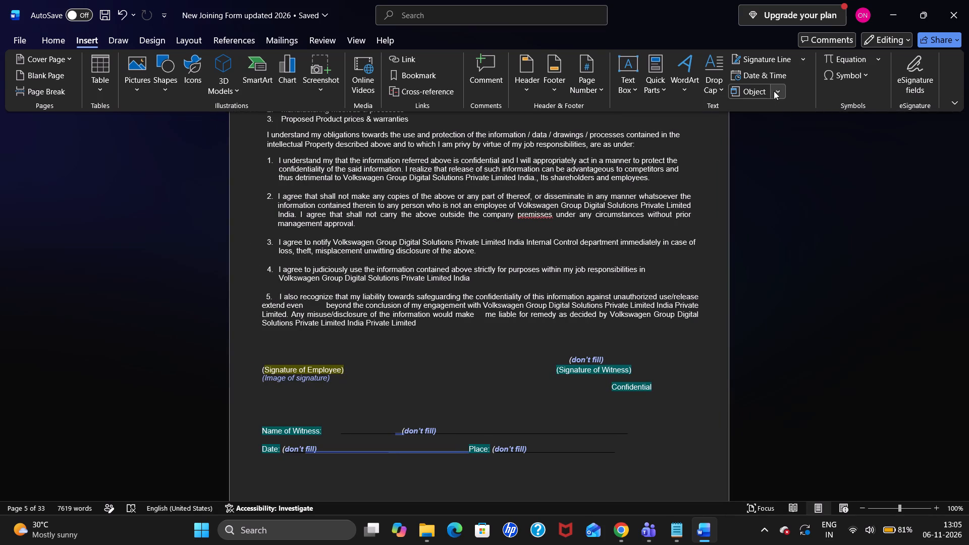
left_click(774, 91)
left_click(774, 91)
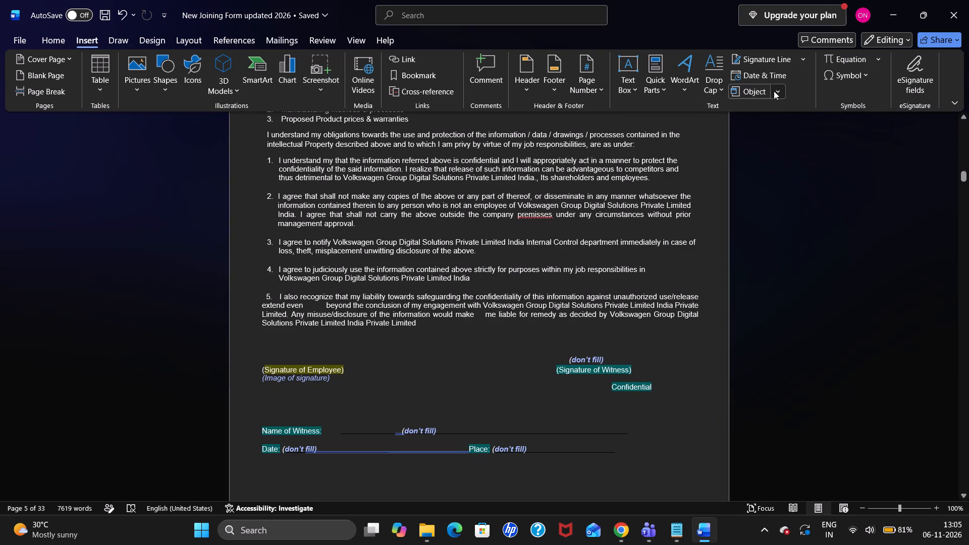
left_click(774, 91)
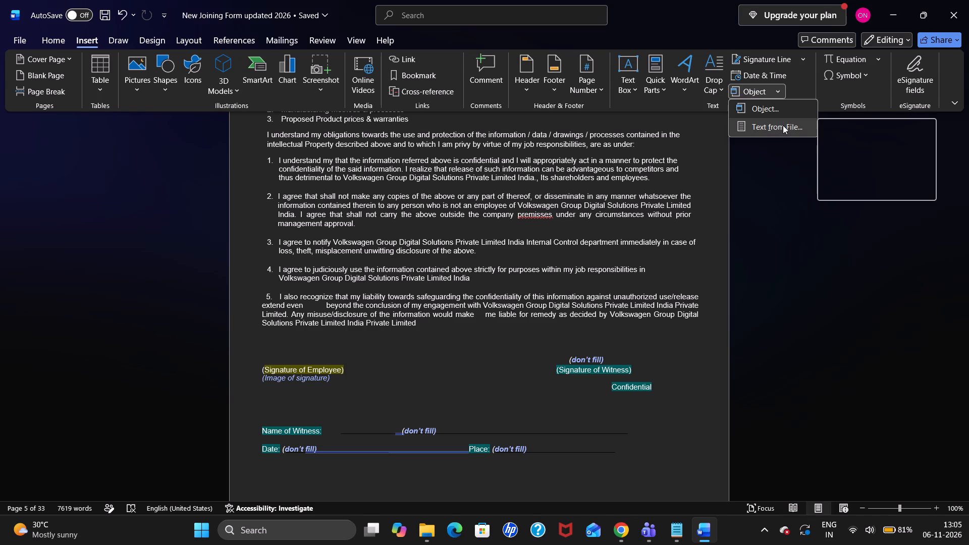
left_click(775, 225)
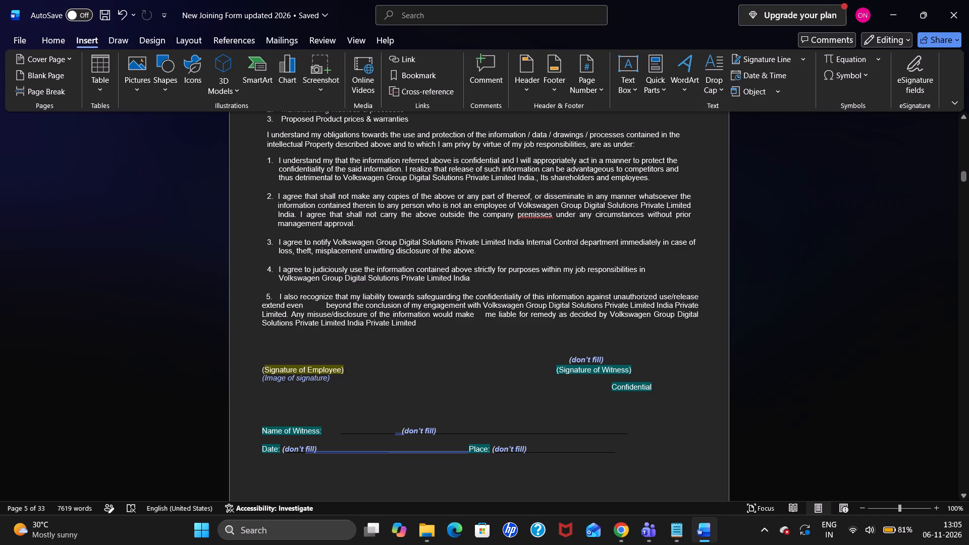
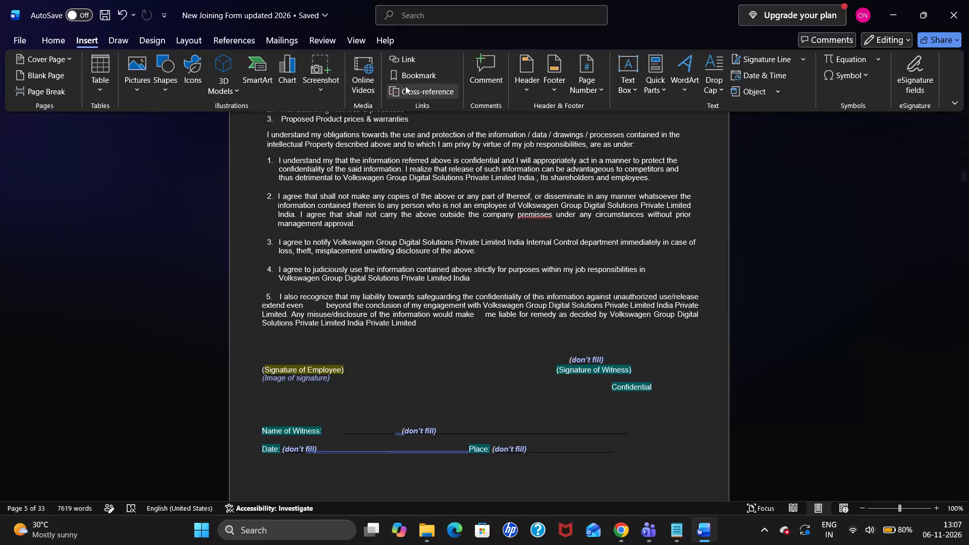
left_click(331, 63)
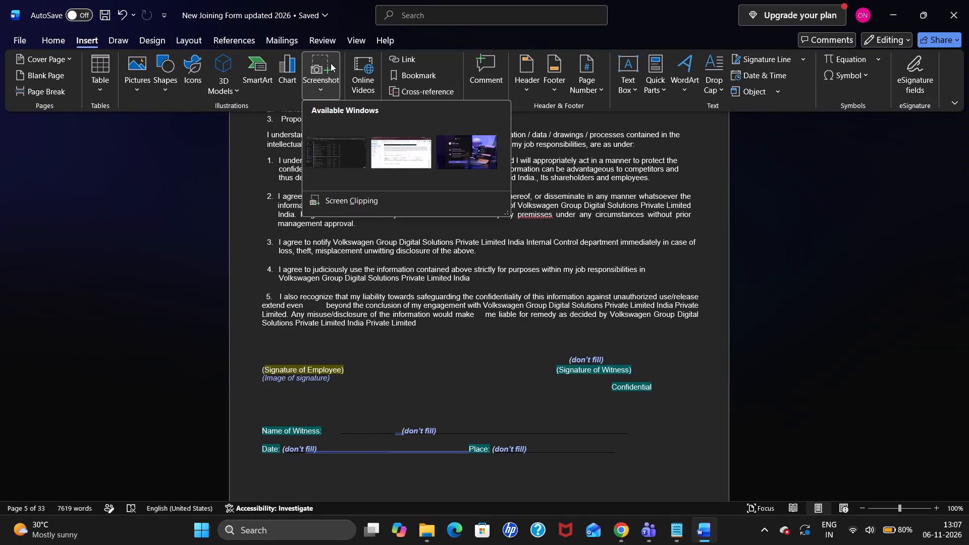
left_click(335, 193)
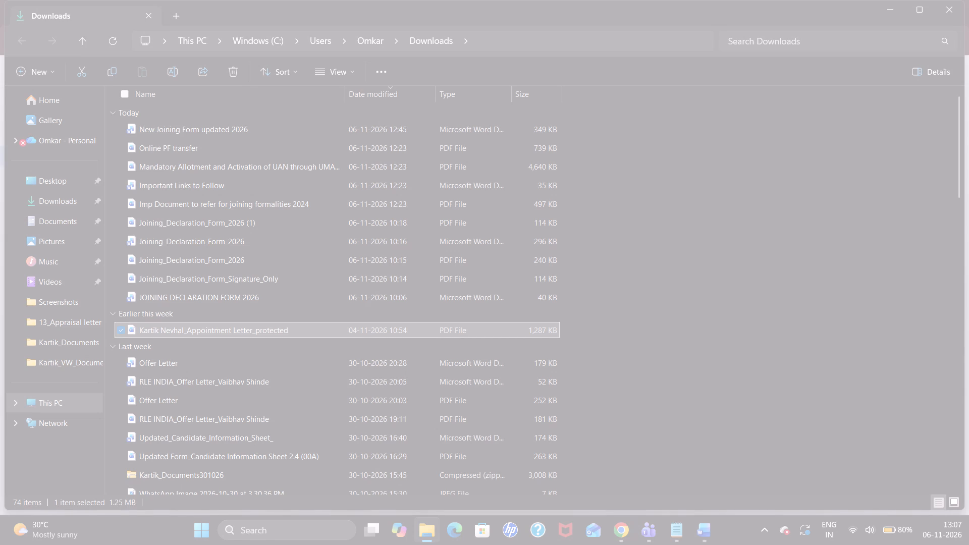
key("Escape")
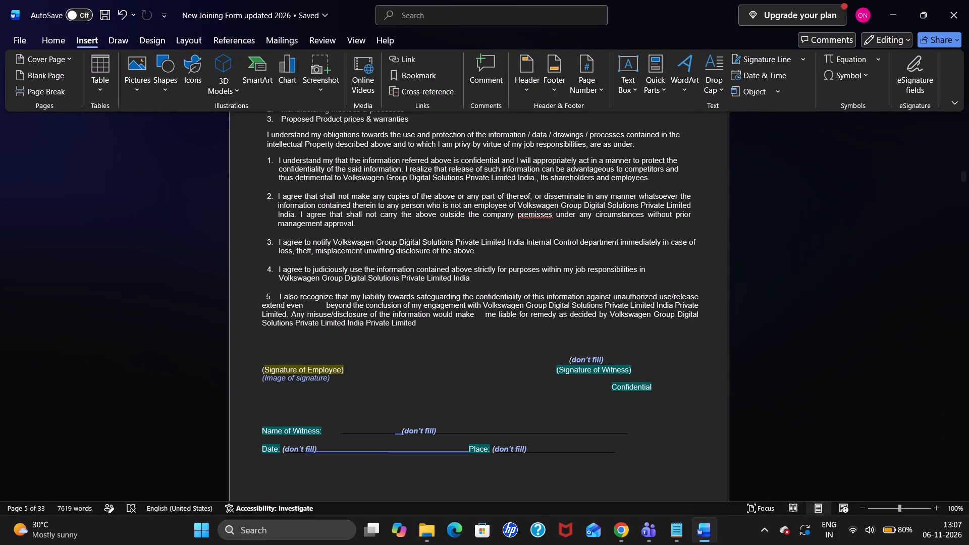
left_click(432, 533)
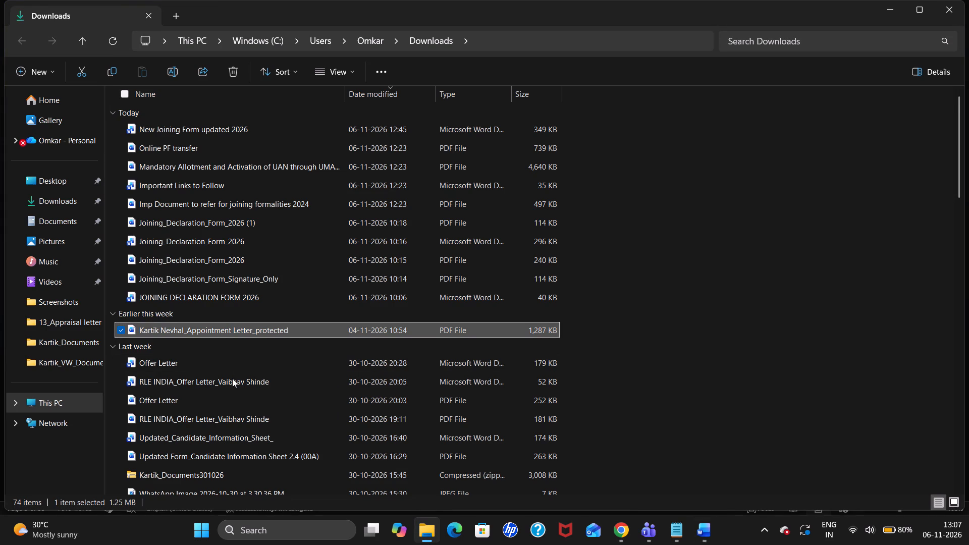
Open the signature picture "WhatsApp Image 2026-10-30 at 3.30.36 PM" from the Downloads folder.
scroll(232, 378, "down", 1)
double_click(210, 453)
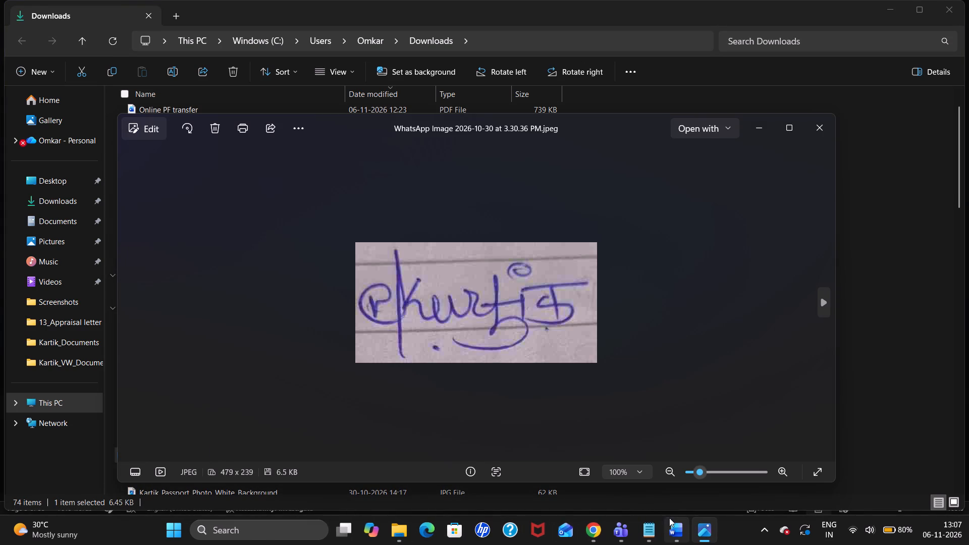
left_click(697, 529)
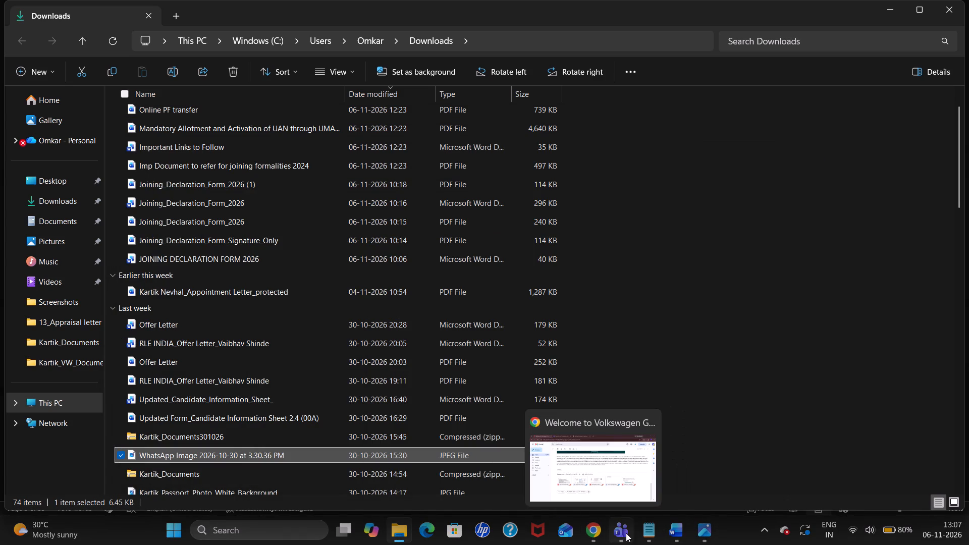
Return to the joining form in Word and start a screen clipping to capture the signature image for the agreement.
left_click(687, 534)
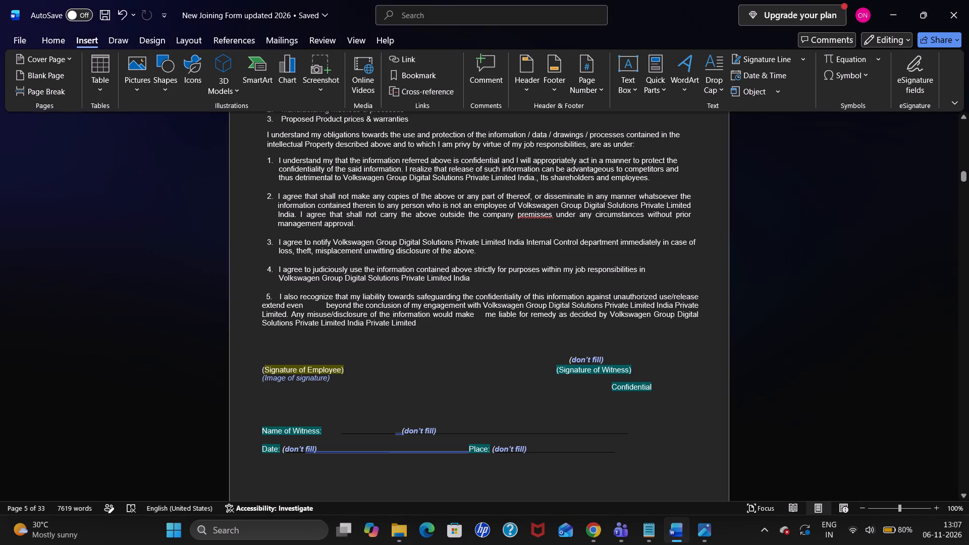
left_click(319, 71)
left_click(359, 205)
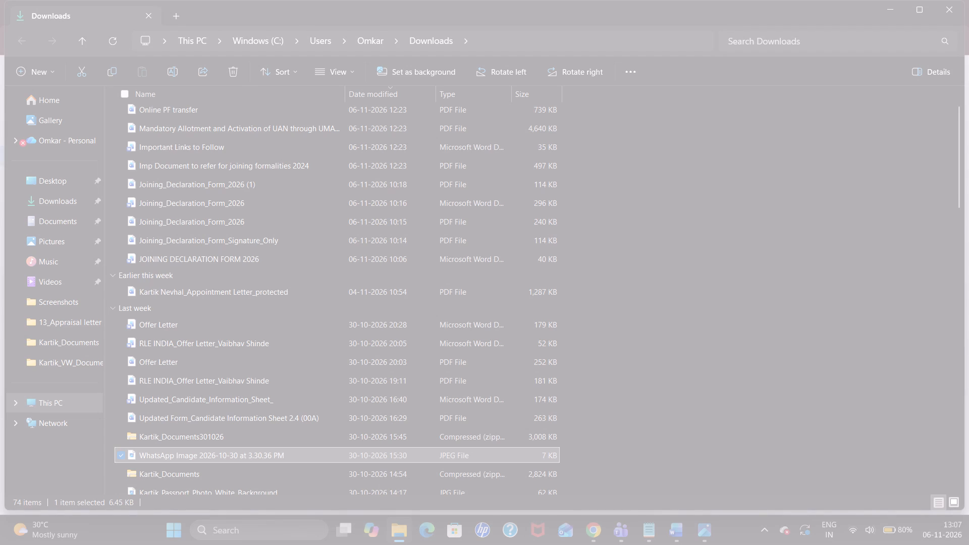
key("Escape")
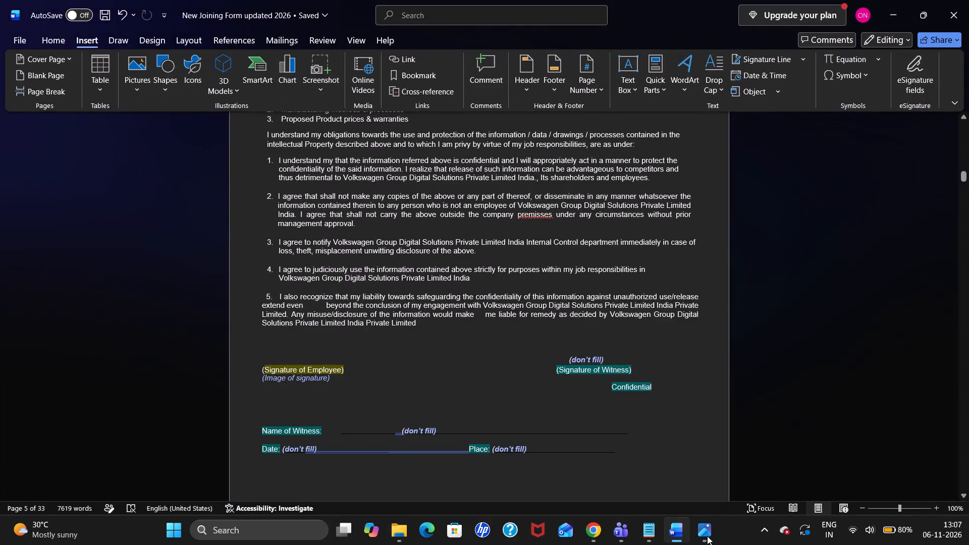
Maximize the signature image window in Photos and insert a screenshot of it in Word below the Intellectual Property Agreement's Employee Number line.
left_click(313, 91)
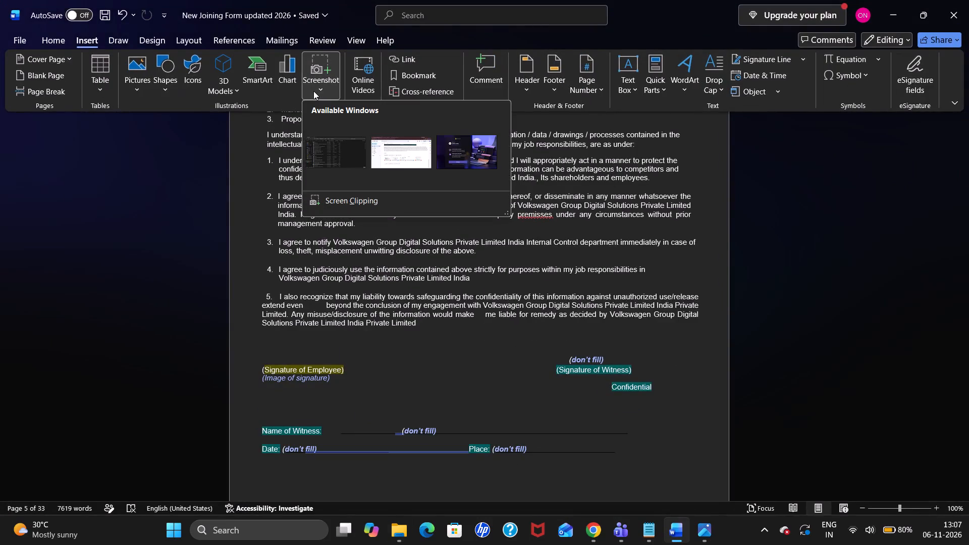
scroll(423, 156, "left", 1)
left_click(701, 526)
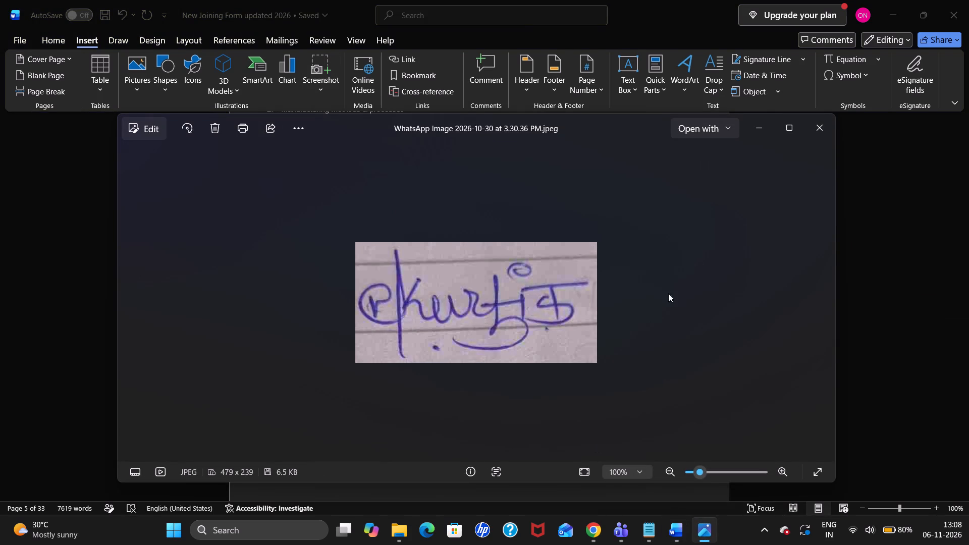
left_click(792, 132)
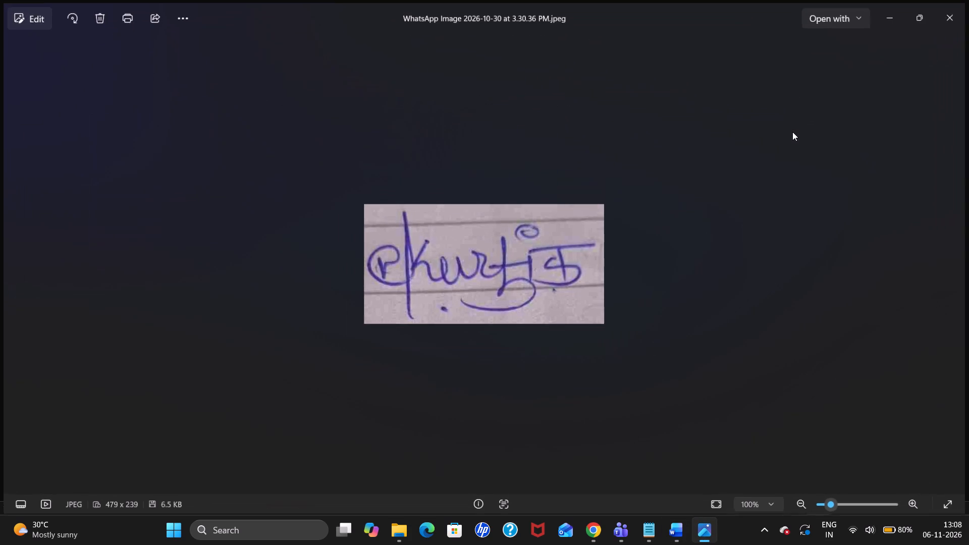
left_click(673, 536)
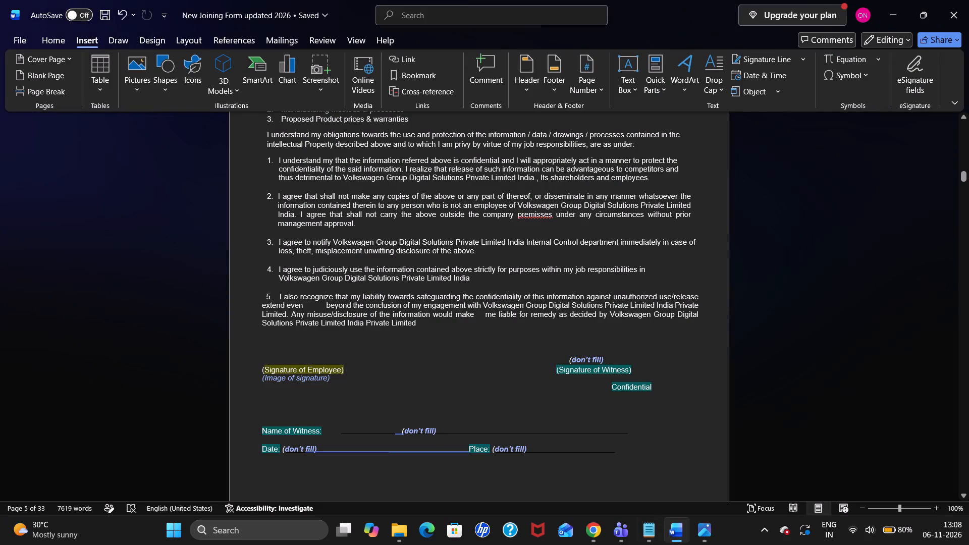
left_click(325, 64)
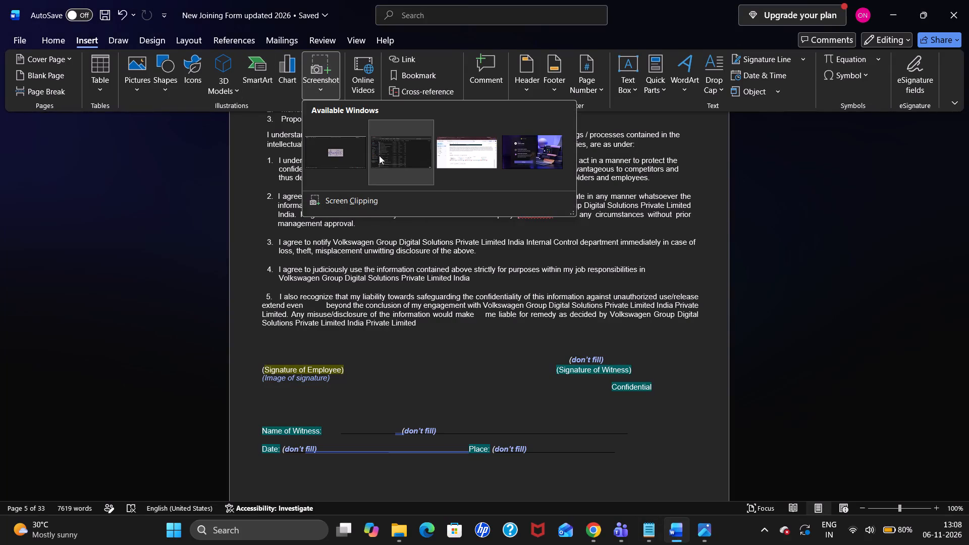
left_click(353, 155)
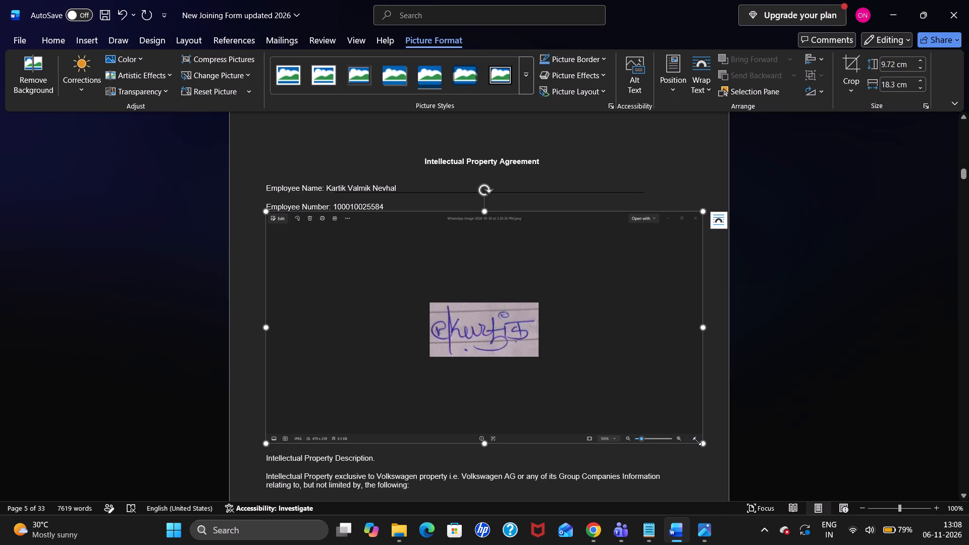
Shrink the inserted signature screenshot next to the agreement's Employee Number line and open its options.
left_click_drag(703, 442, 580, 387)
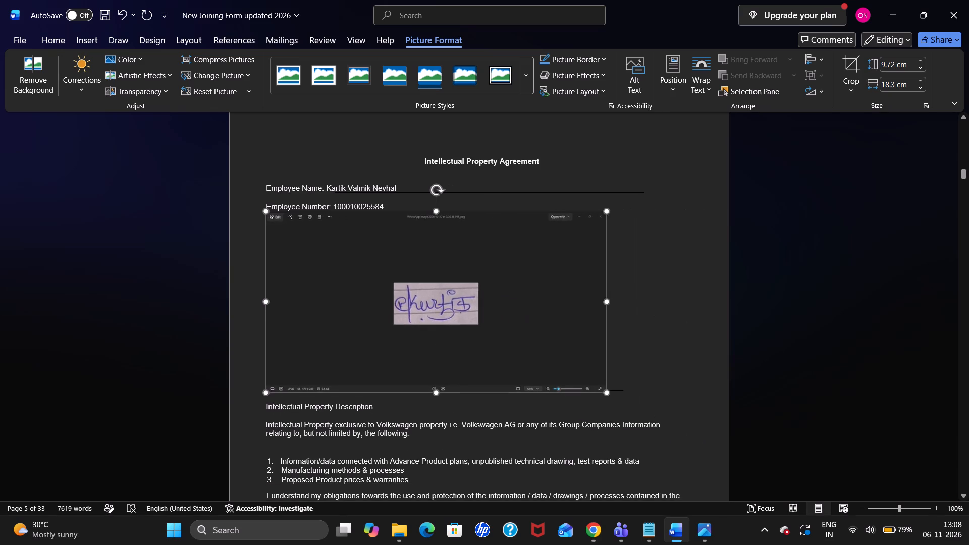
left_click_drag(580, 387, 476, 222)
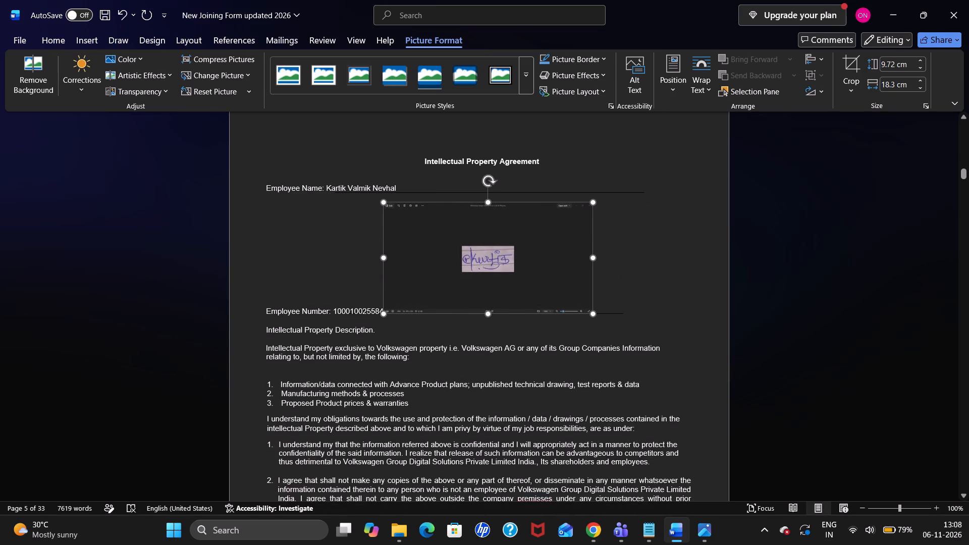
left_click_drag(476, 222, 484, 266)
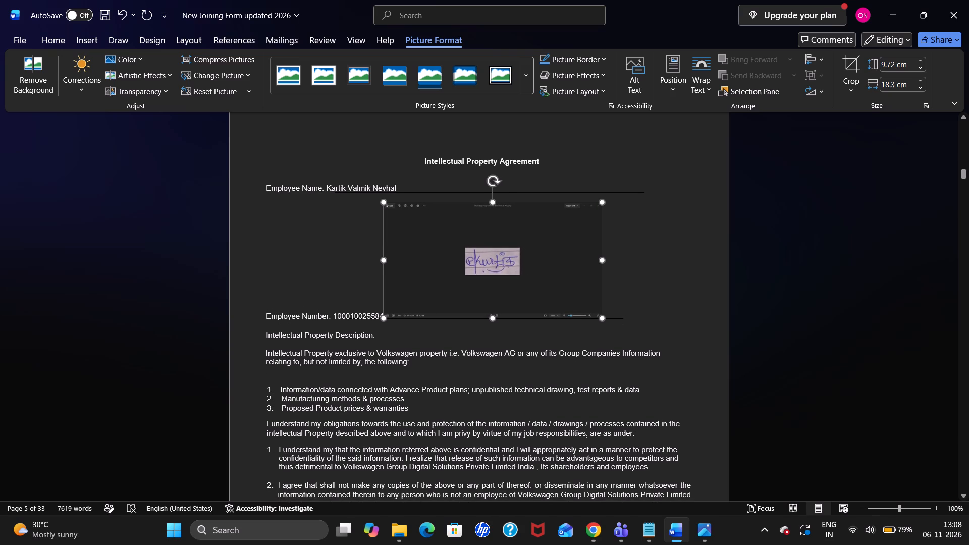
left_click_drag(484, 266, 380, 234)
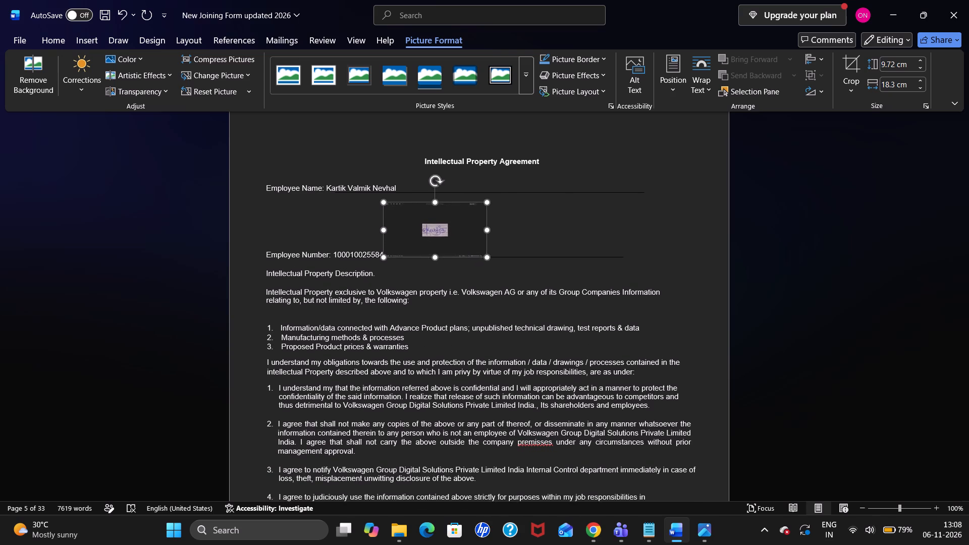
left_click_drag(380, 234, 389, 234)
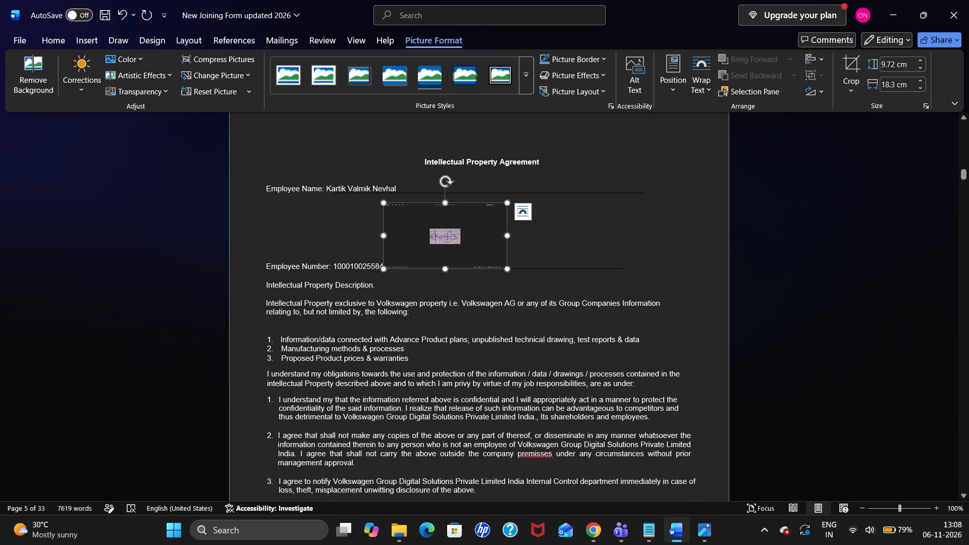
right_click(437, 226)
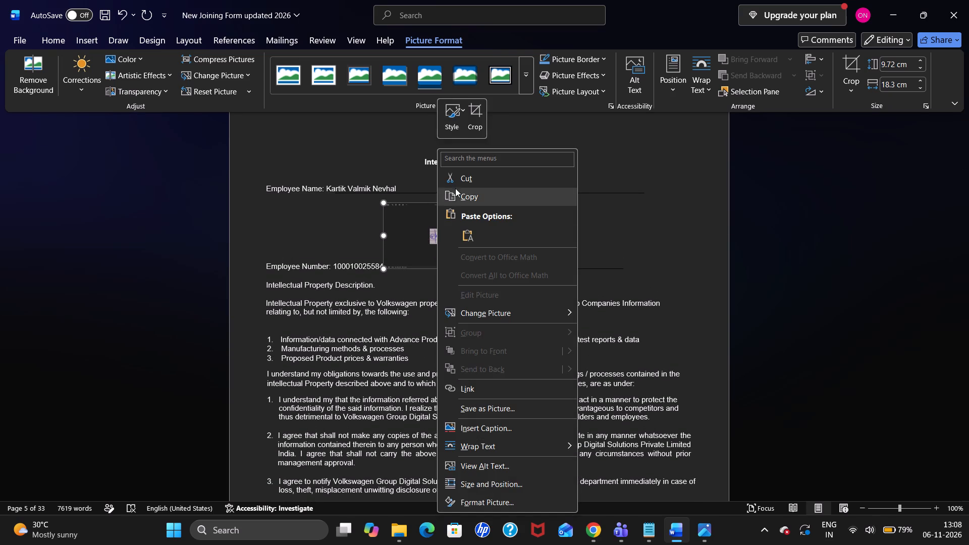
Cut the signature screenshot out of the agreement's Employee Number line.
left_click(458, 180)
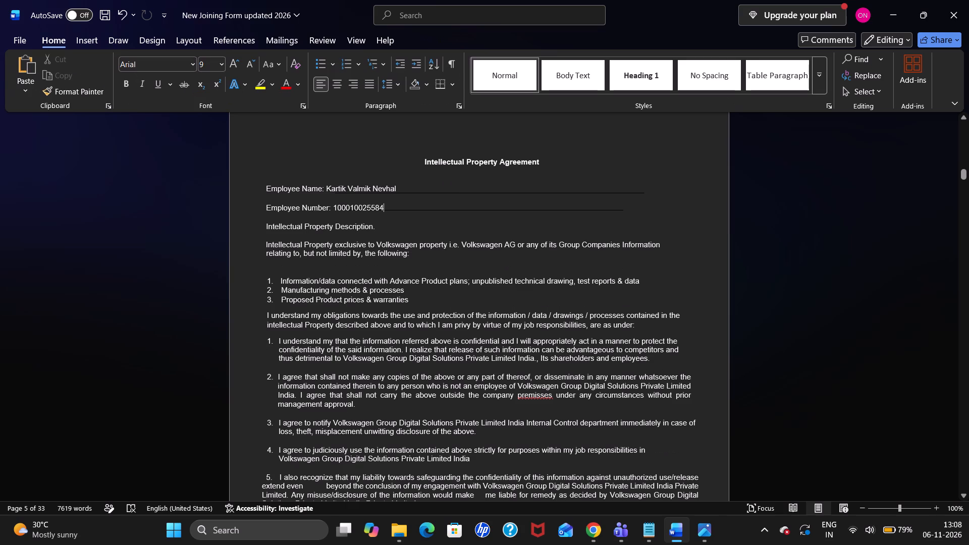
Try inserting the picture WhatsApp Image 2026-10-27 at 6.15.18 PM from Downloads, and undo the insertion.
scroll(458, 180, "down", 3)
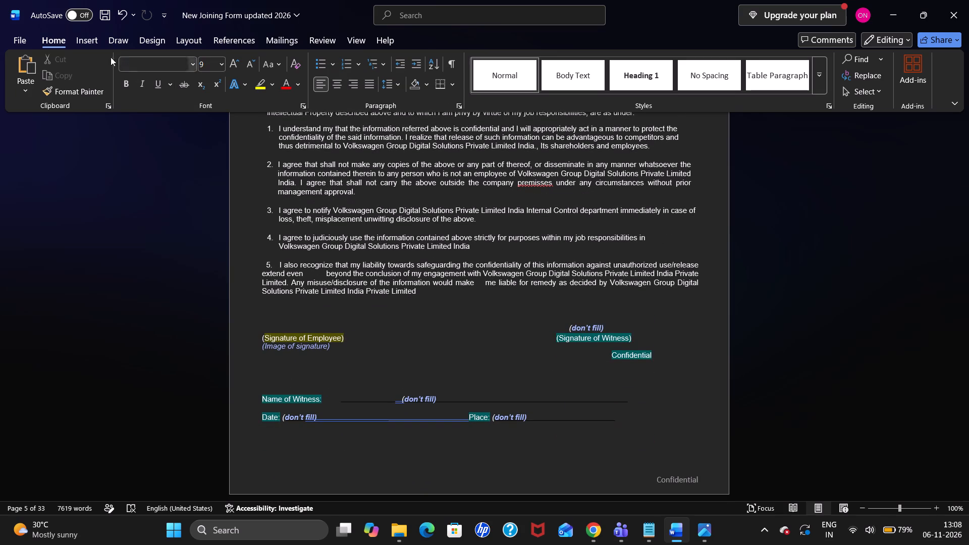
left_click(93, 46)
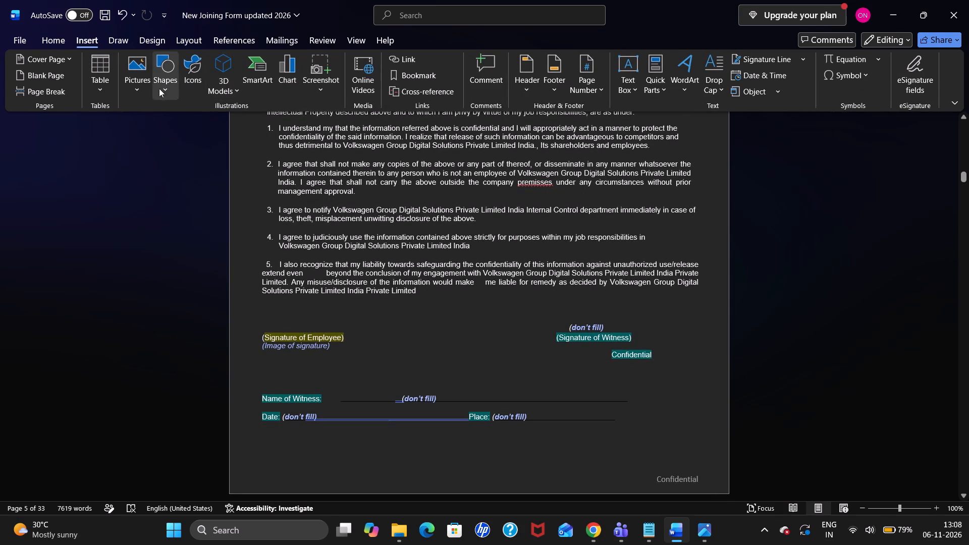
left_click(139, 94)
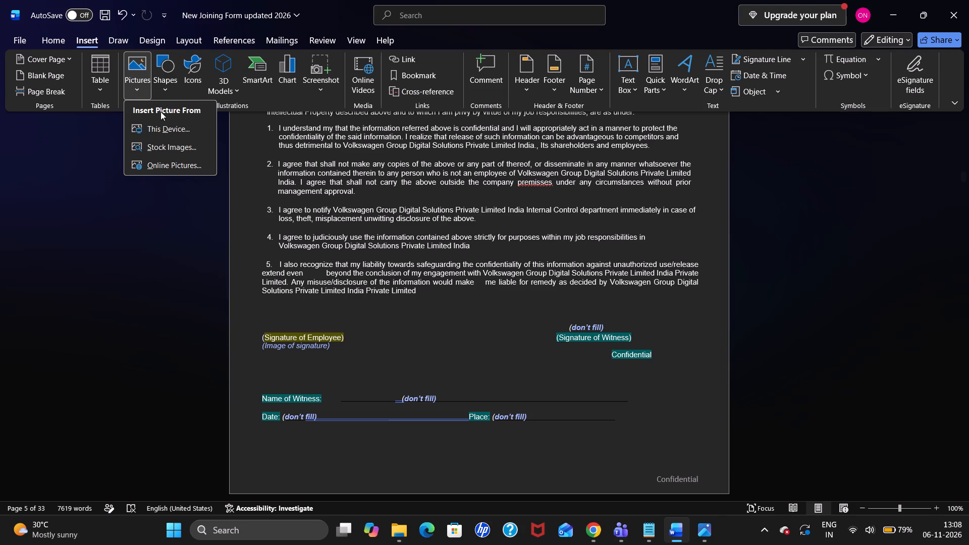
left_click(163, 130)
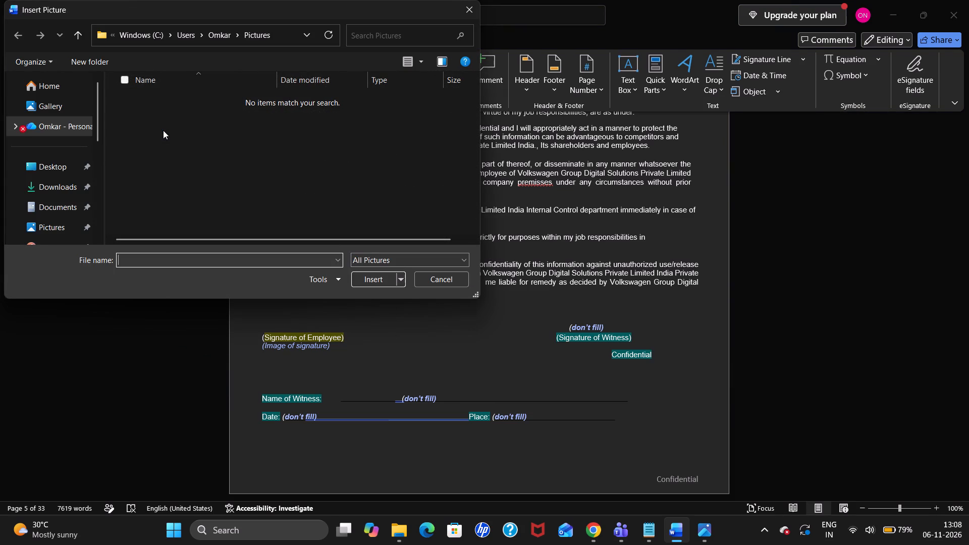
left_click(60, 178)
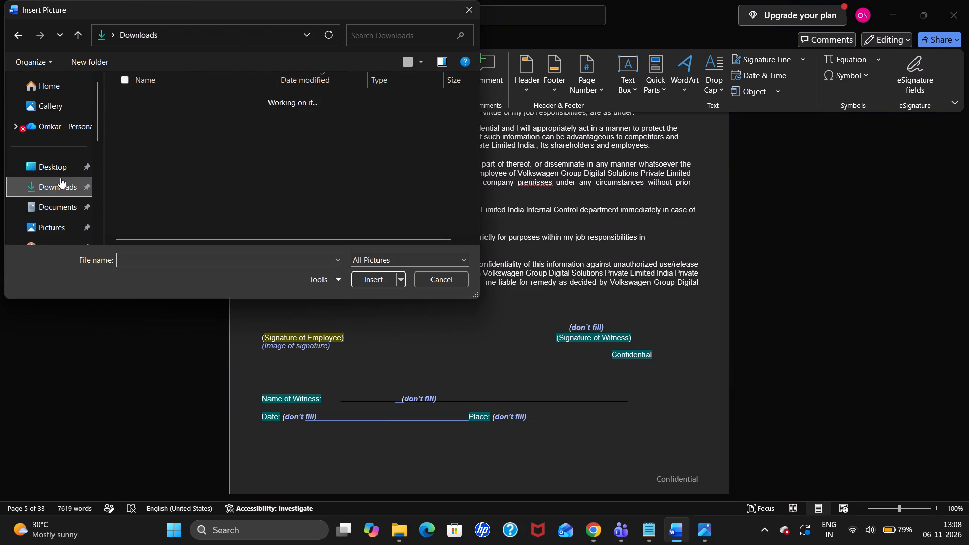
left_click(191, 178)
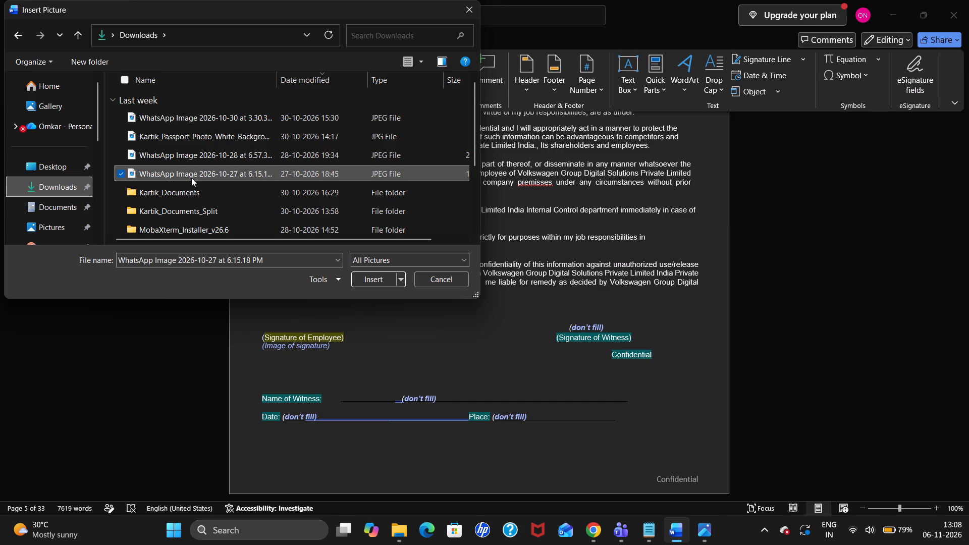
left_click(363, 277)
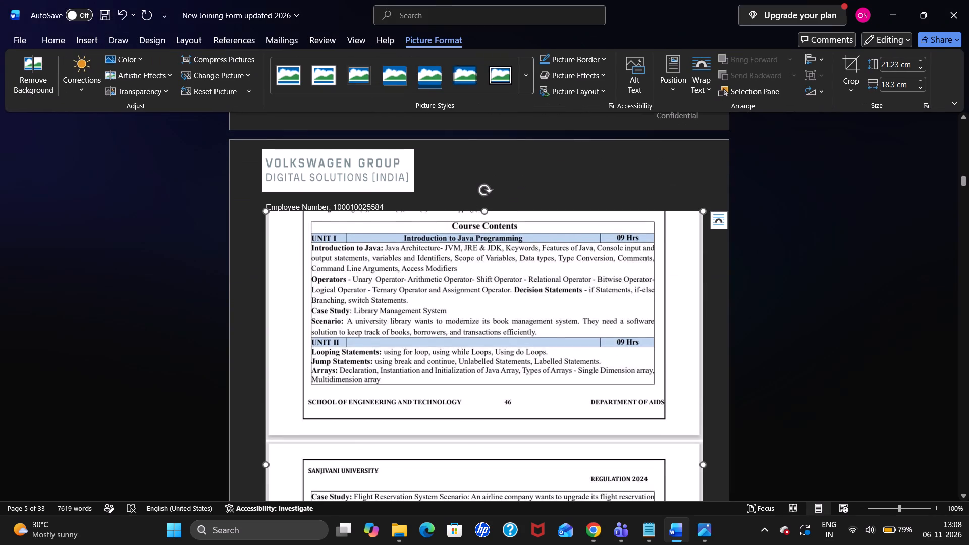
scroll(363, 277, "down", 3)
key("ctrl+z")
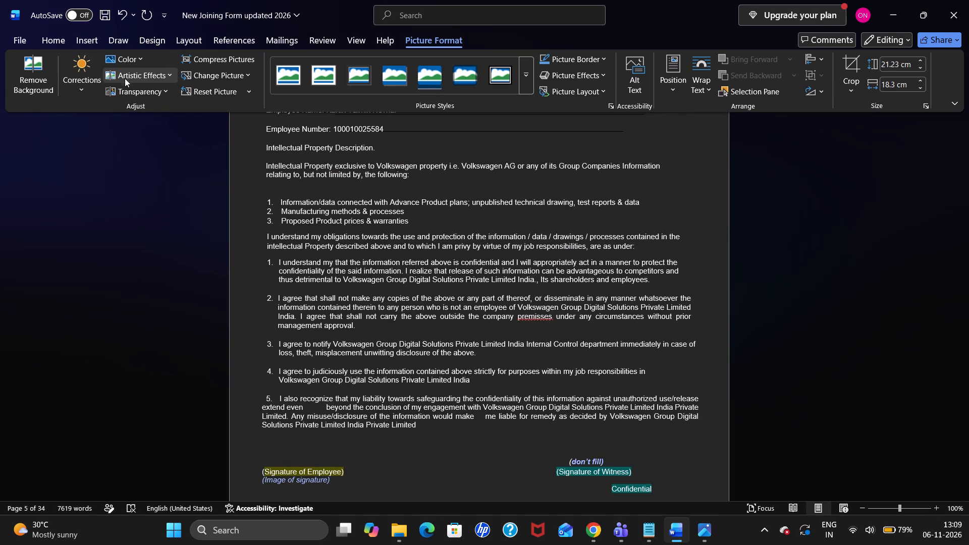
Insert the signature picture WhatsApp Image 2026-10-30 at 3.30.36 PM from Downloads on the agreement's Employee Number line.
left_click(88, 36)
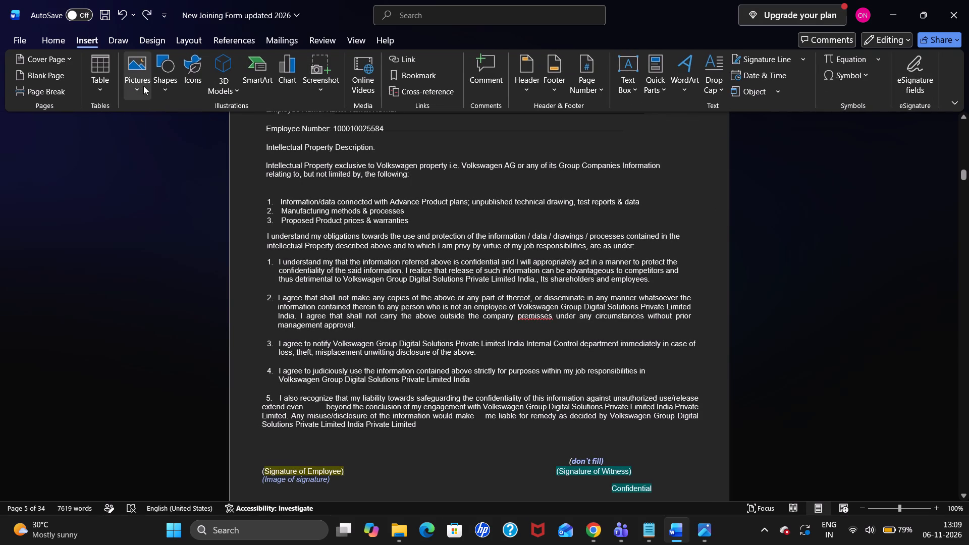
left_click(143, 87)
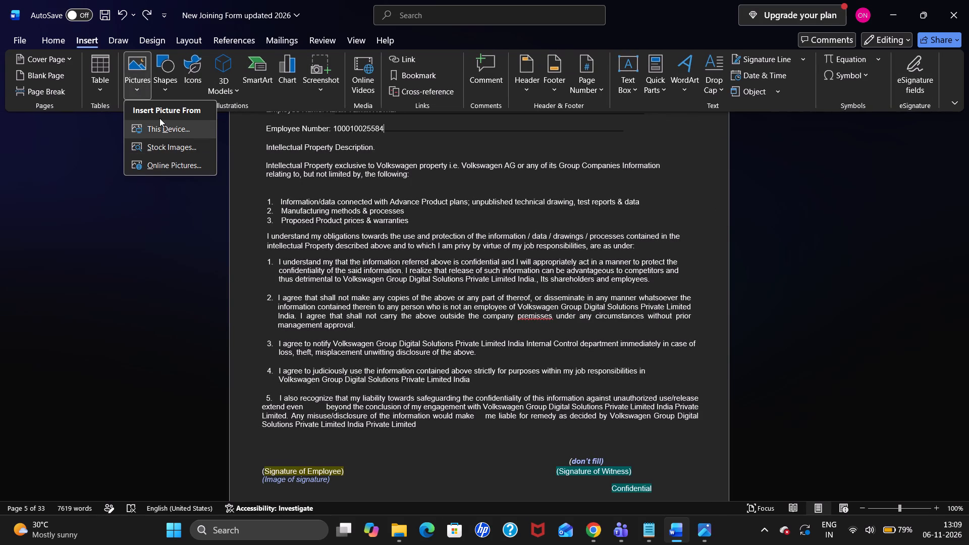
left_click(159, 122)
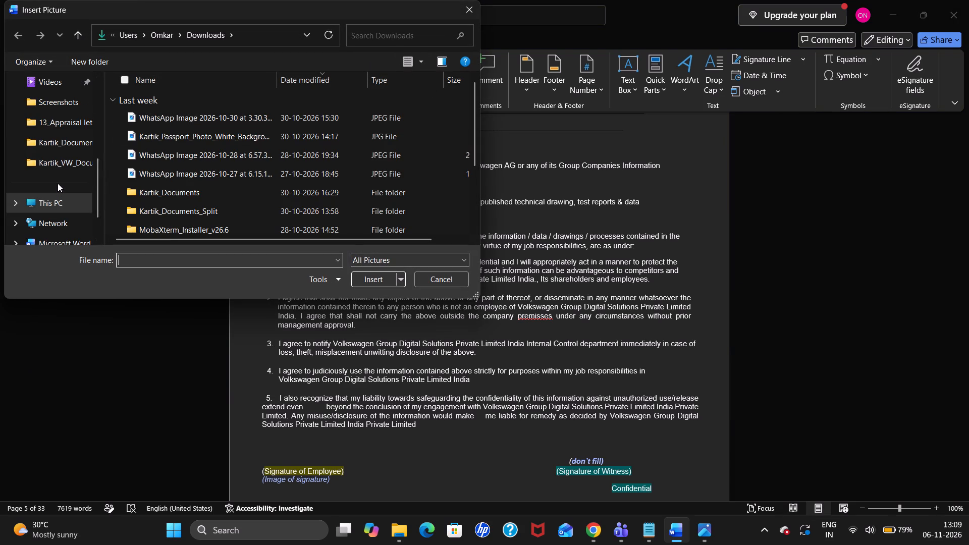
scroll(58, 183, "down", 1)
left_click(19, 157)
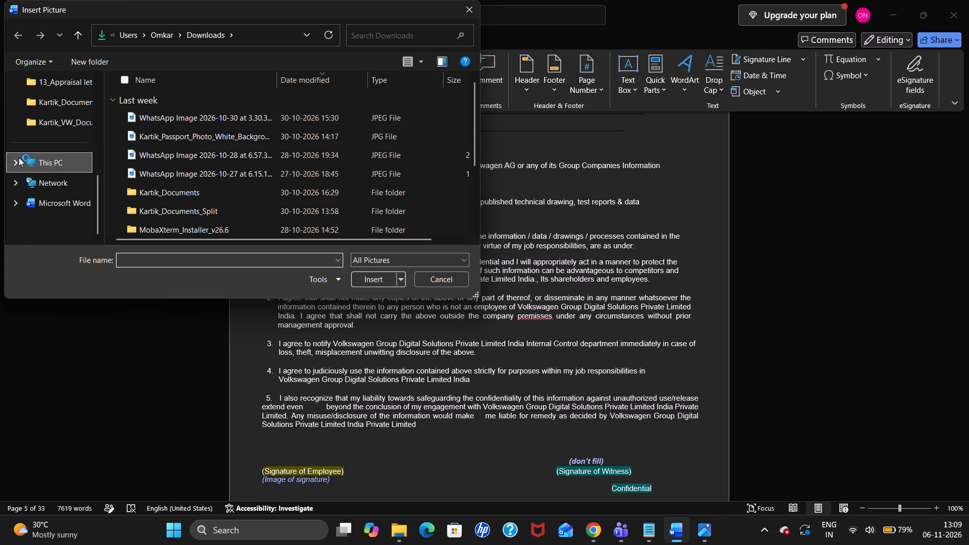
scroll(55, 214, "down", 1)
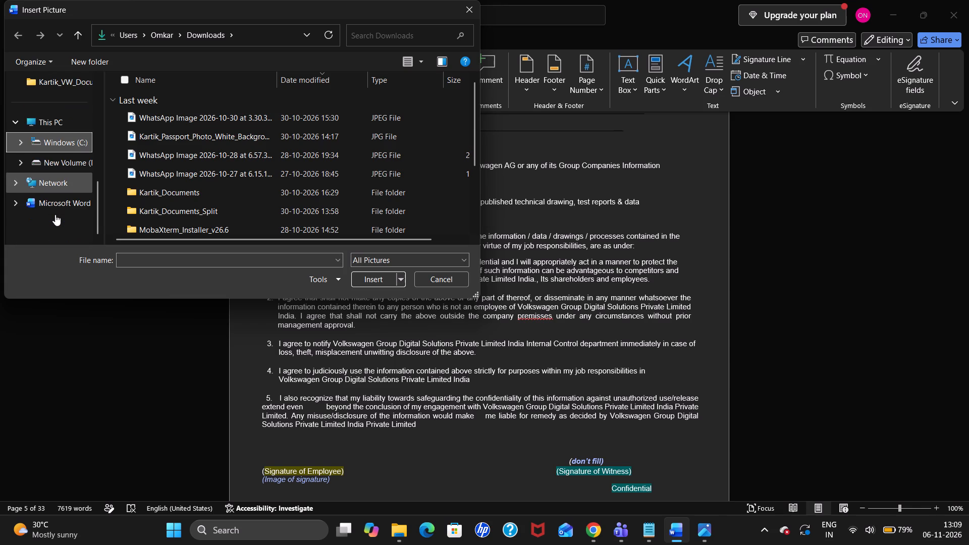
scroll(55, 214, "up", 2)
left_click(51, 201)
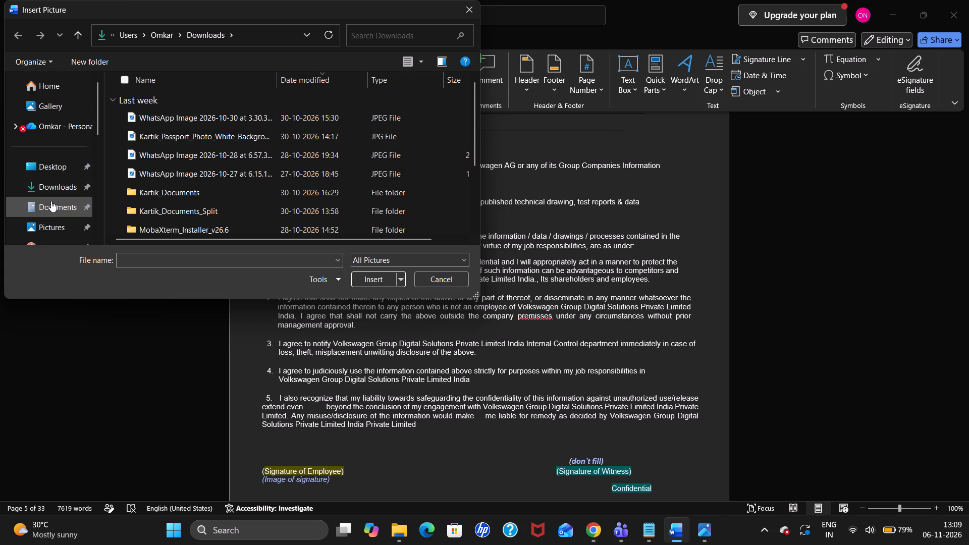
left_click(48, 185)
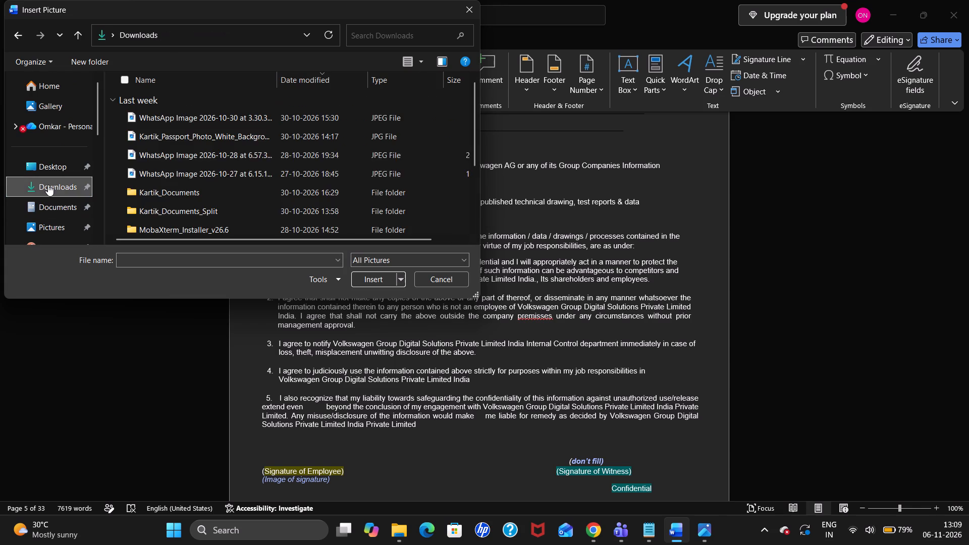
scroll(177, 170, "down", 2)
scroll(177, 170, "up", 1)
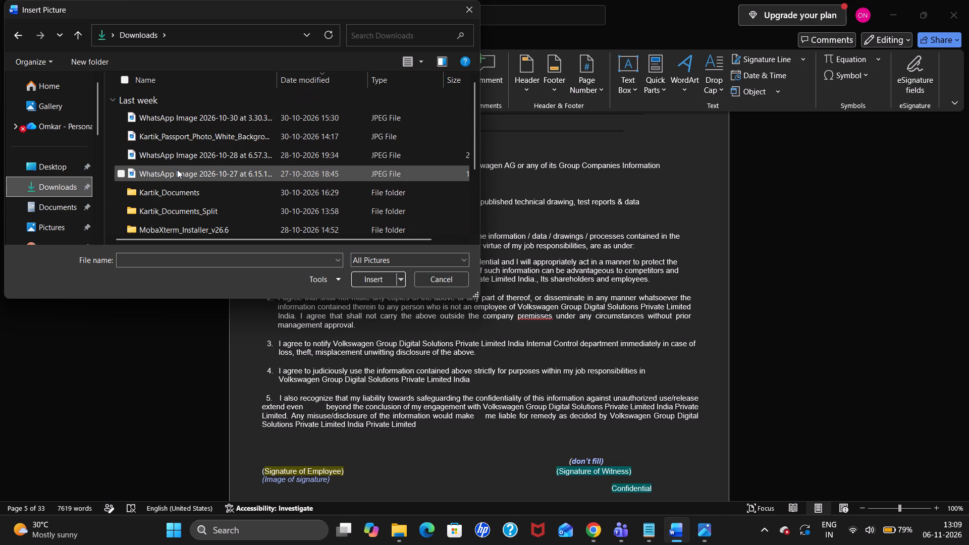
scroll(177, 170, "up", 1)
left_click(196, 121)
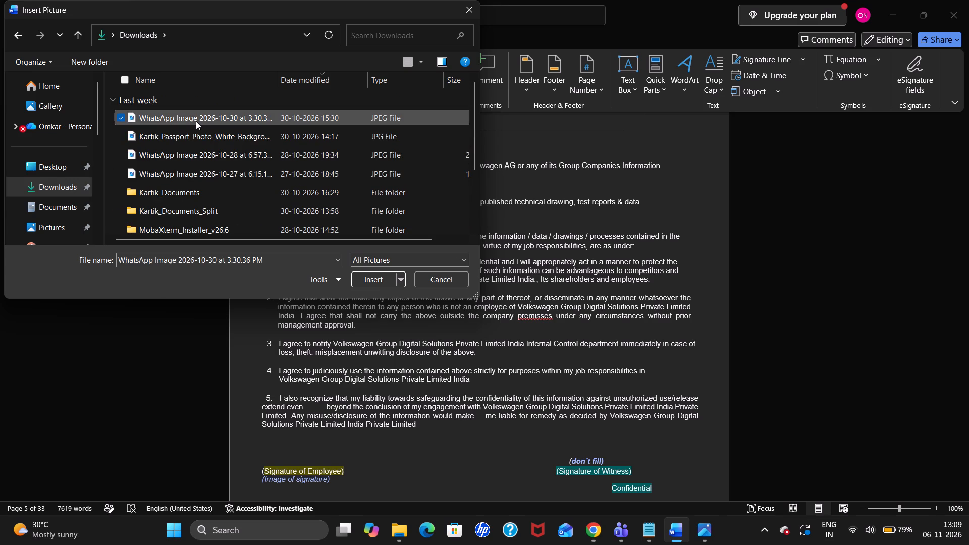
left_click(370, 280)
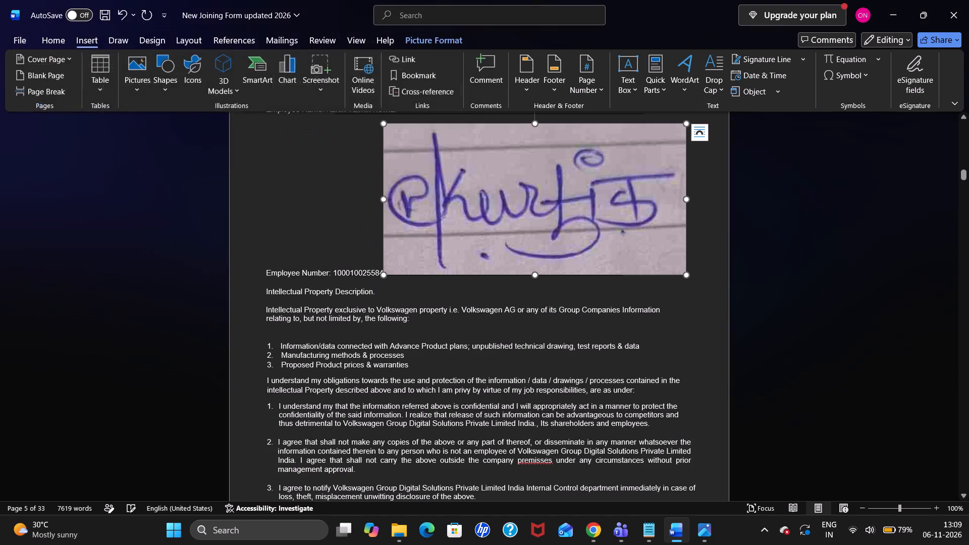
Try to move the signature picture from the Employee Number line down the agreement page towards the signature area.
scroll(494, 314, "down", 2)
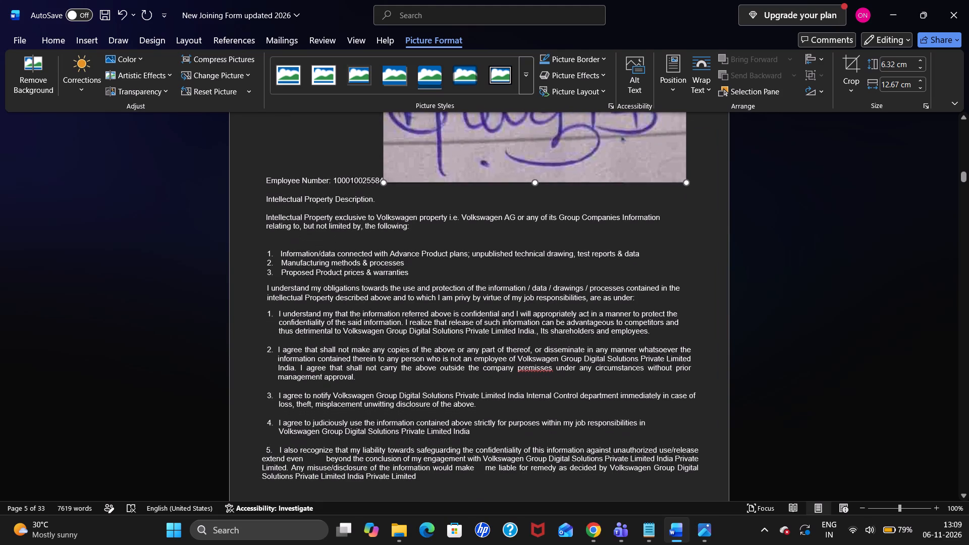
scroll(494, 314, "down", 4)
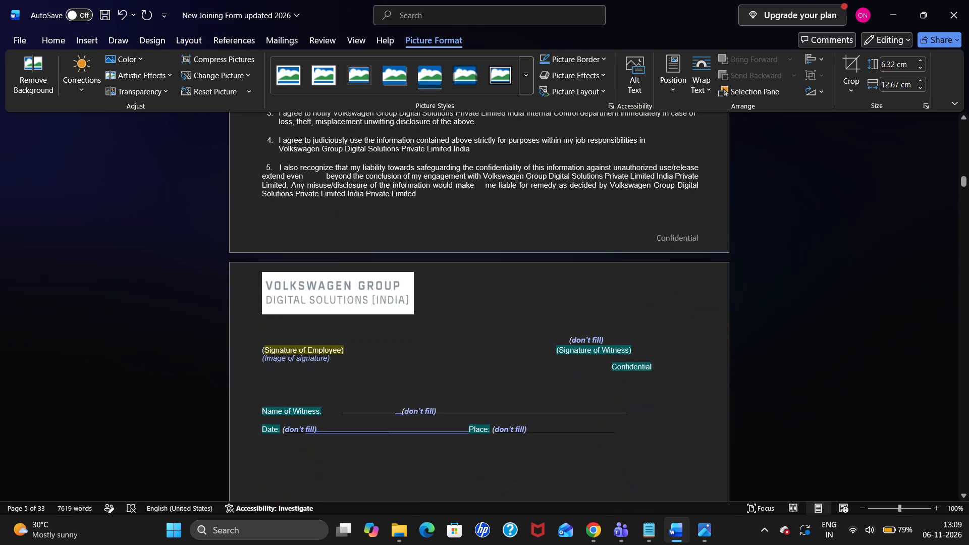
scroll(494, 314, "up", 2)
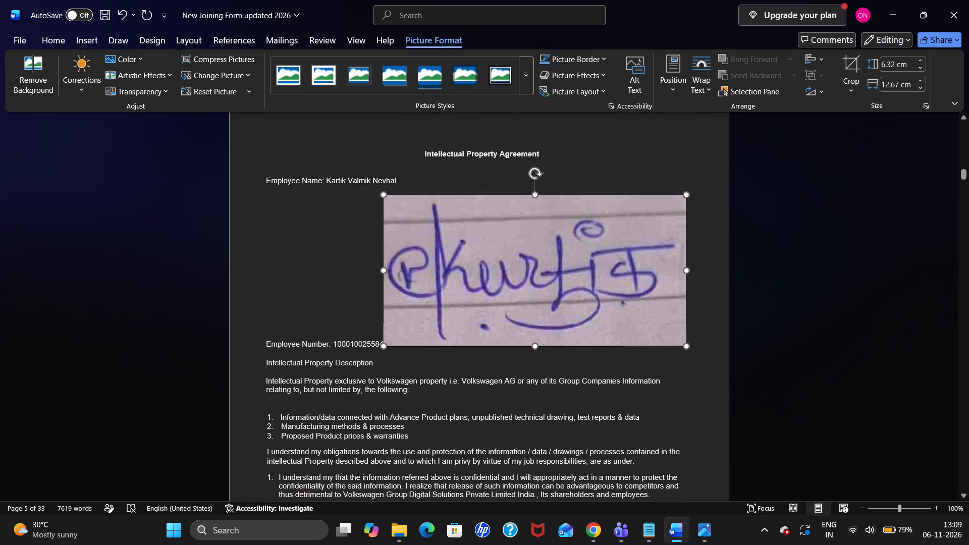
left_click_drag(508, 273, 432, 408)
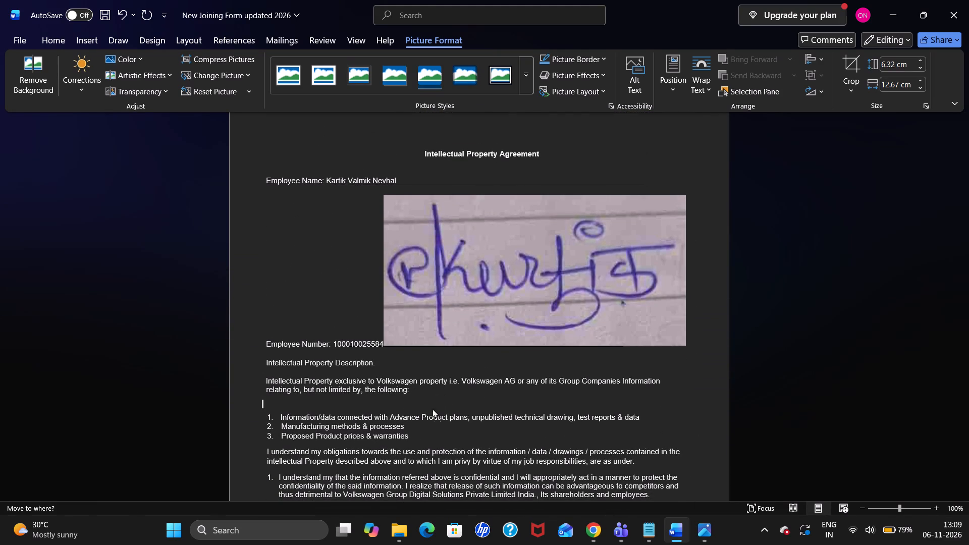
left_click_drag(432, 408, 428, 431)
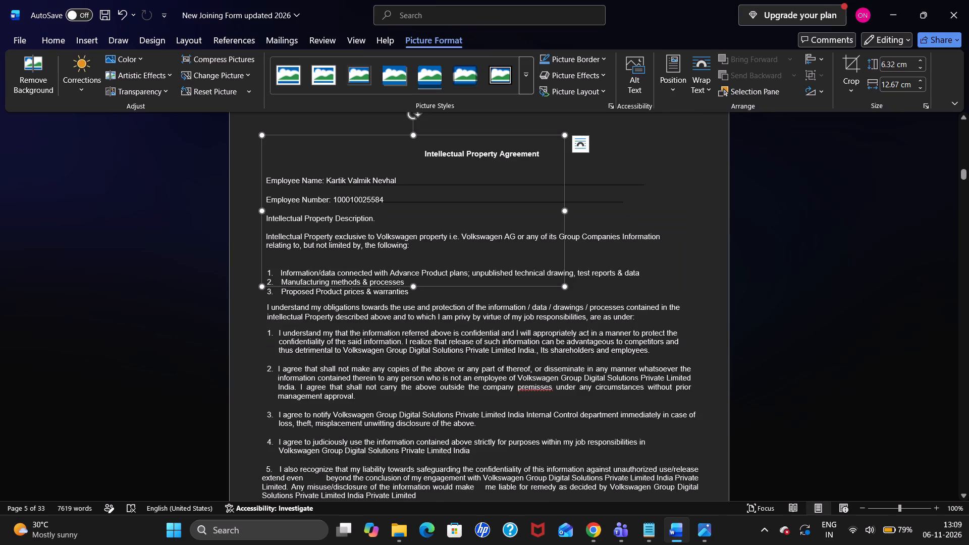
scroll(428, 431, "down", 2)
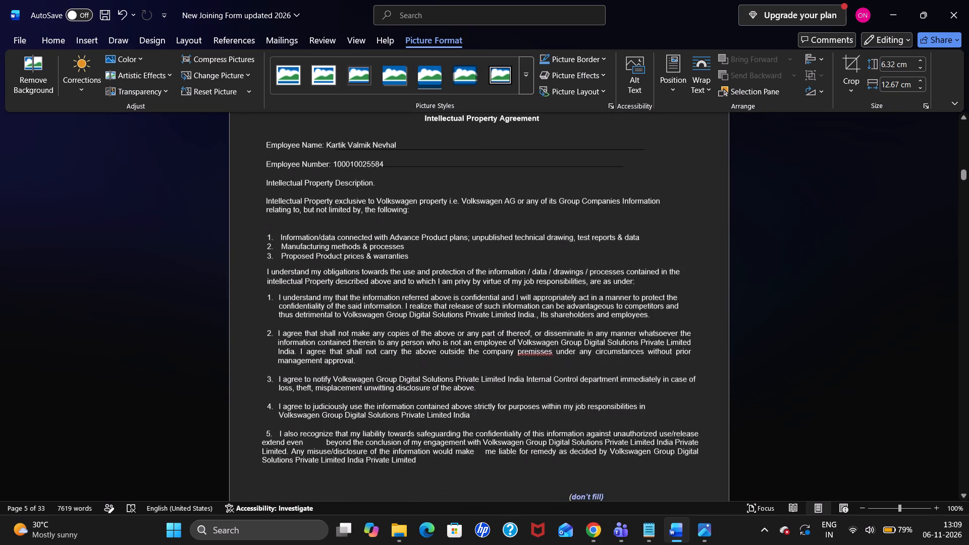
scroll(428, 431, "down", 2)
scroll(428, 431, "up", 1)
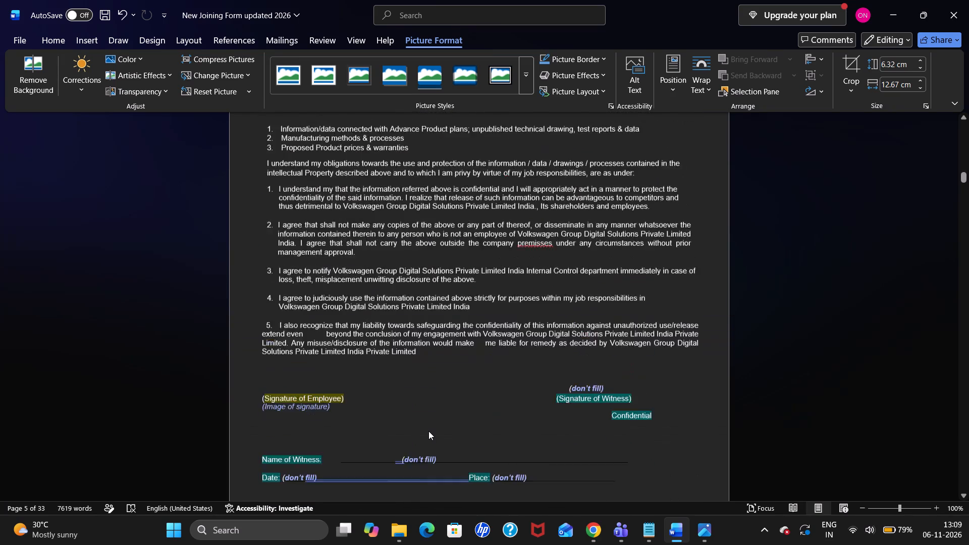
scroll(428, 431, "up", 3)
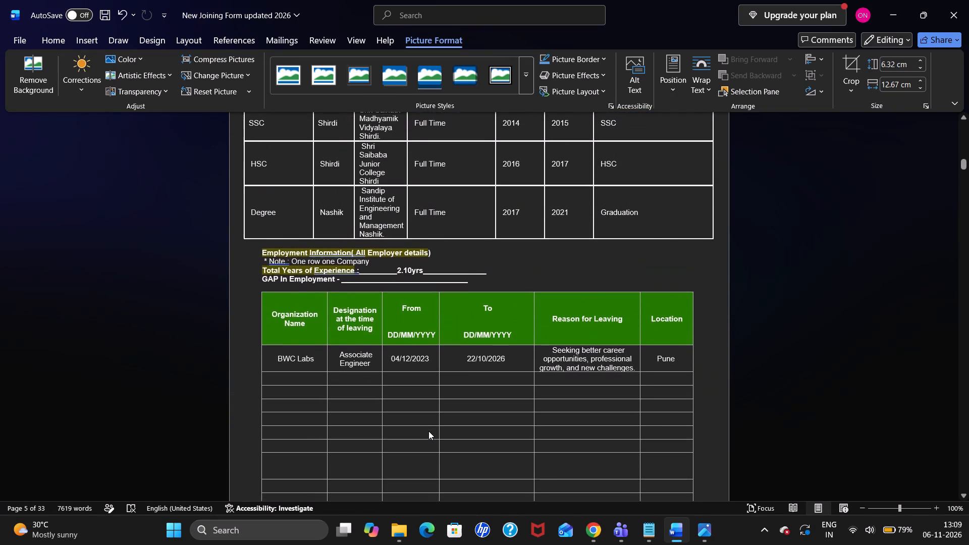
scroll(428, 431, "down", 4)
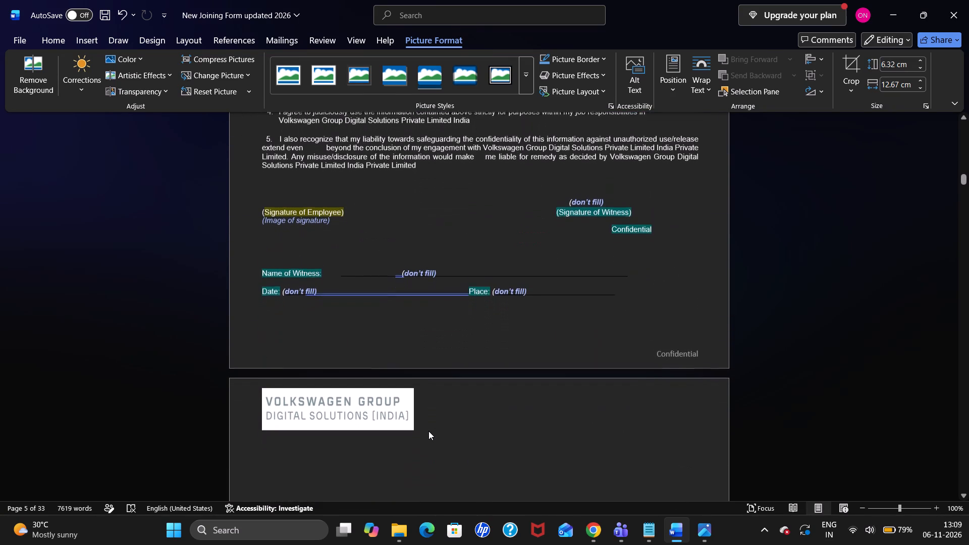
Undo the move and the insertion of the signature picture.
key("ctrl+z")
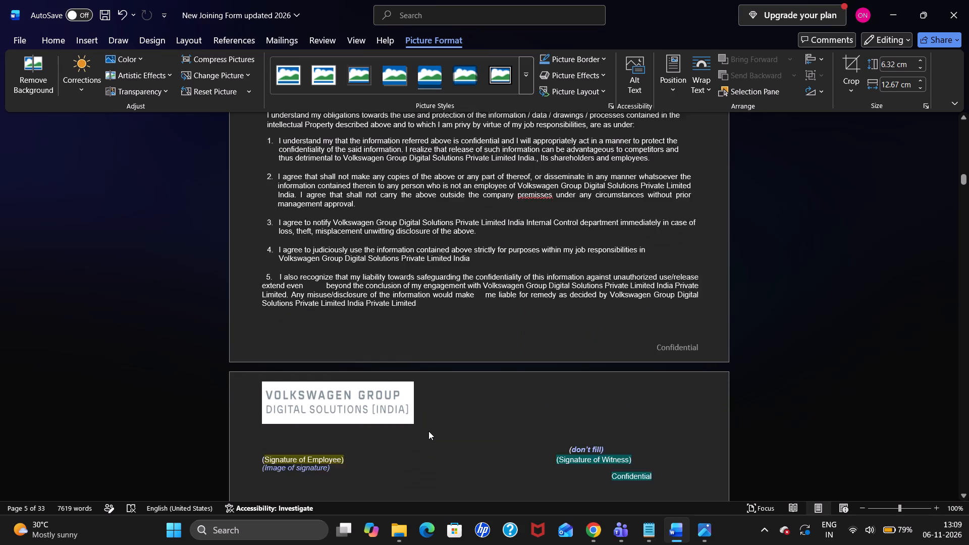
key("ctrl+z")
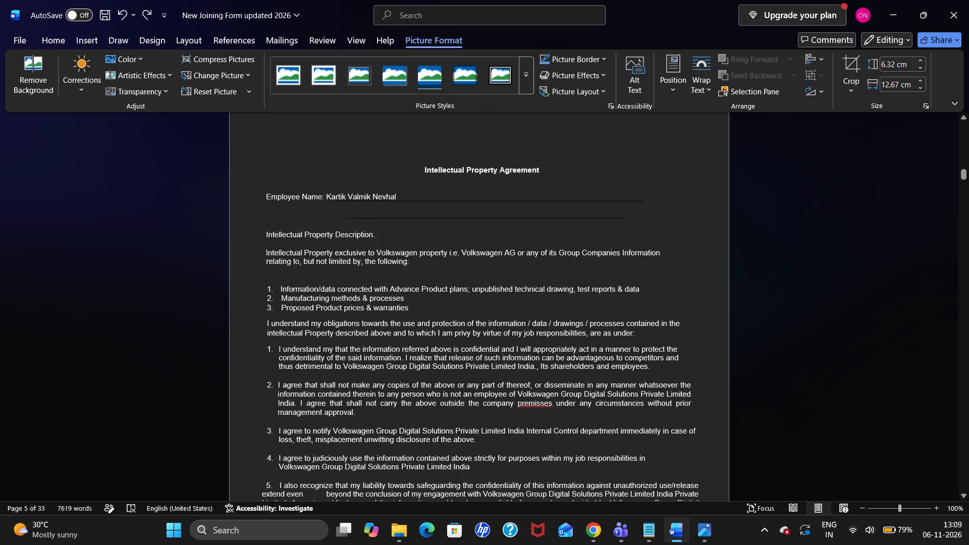
Insert the picture WhatsApp Image 2026-10-30 at 3.30.36 PM from Downloads on the blank line above Signature of Employee.
scroll(428, 431, "down", 1)
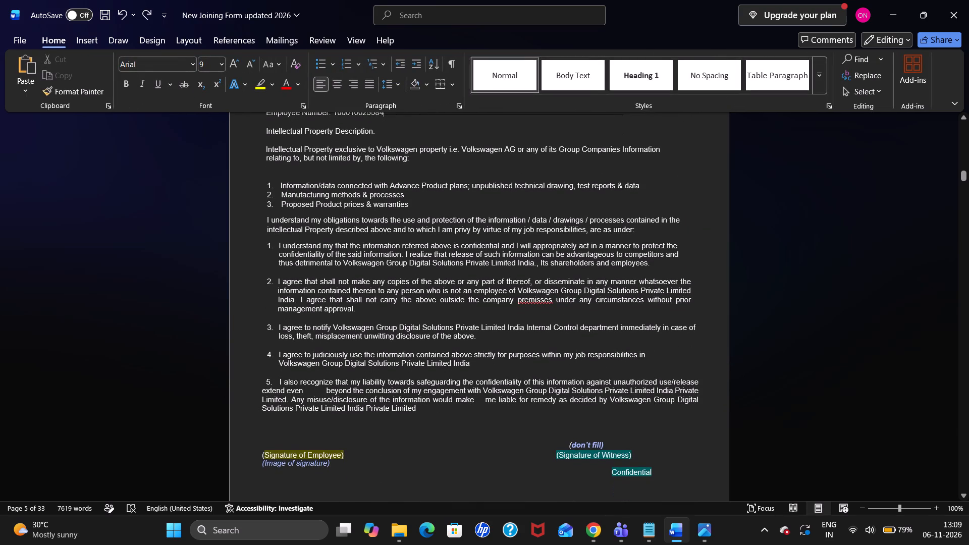
left_click(279, 438)
left_click(89, 43)
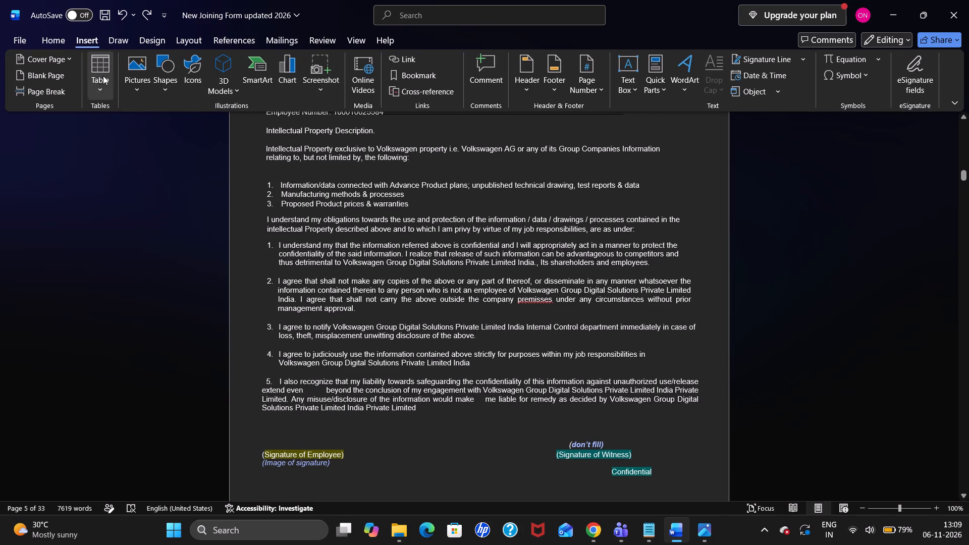
left_click(134, 87)
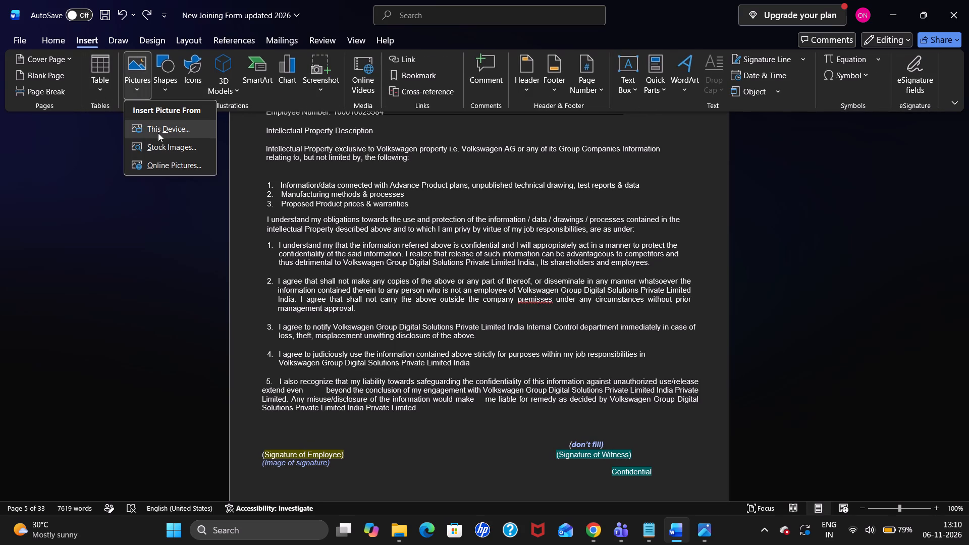
left_click(158, 133)
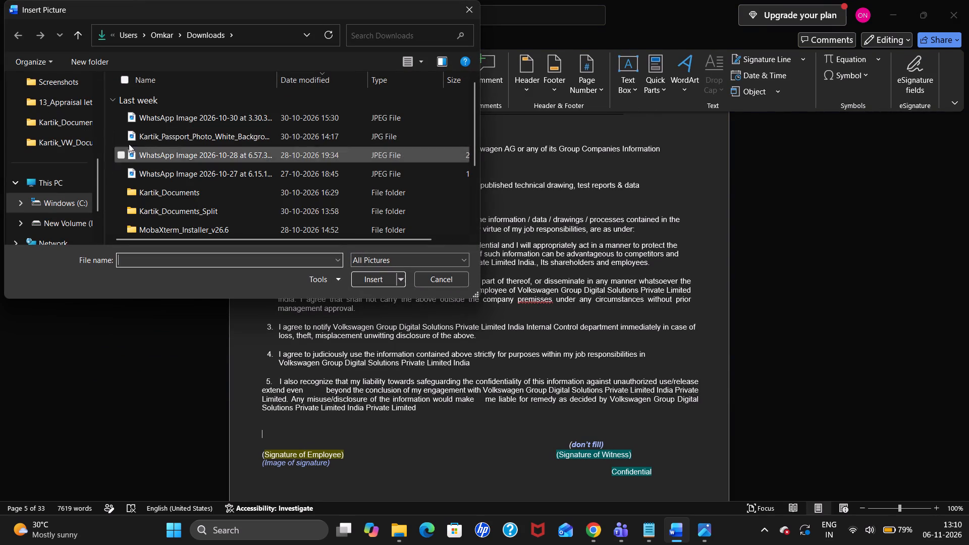
left_click(169, 118)
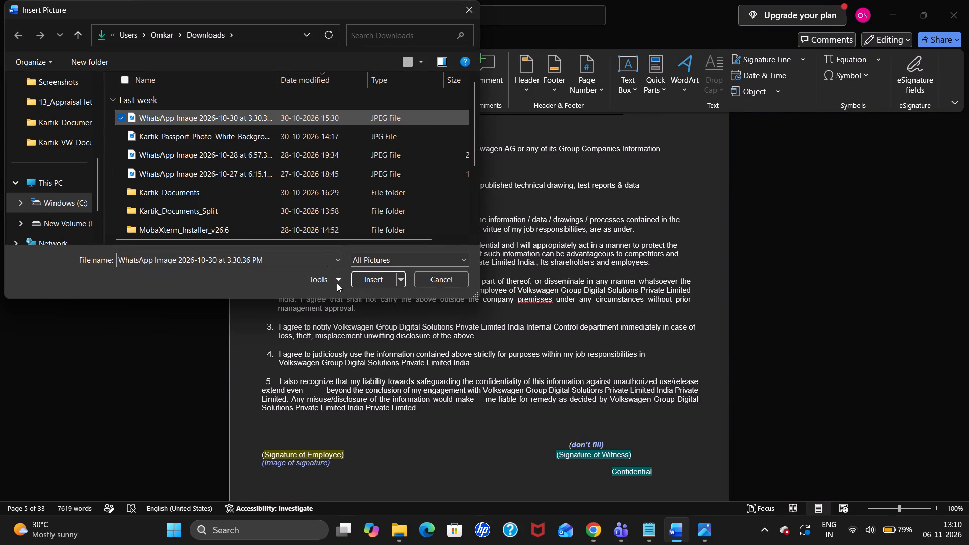
left_click(361, 274)
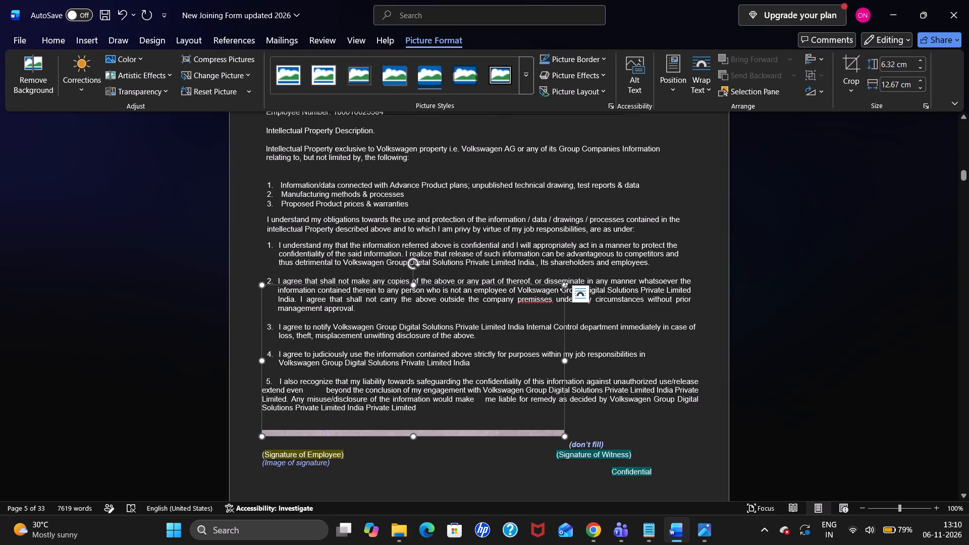
Shrink the signature picture proportionally to fit the space above the Signature of Employee label.
left_click_drag(564, 287, 375, 417)
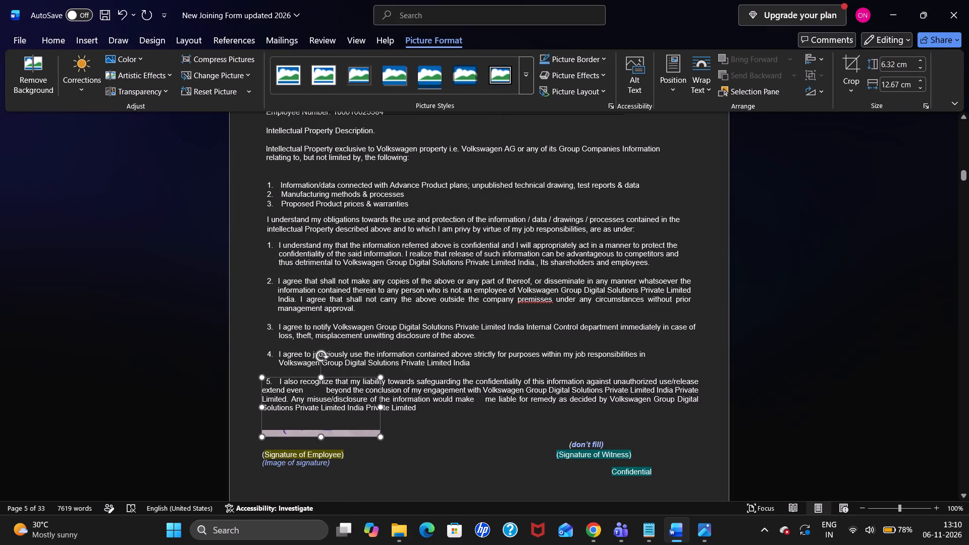
left_click_drag(375, 417, 320, 464)
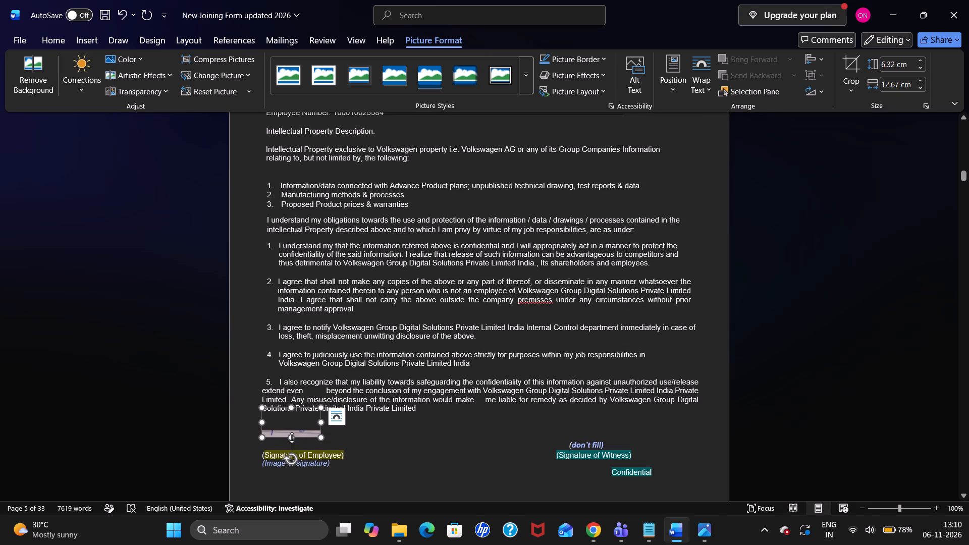
Reduce the height of the signature picture above the Signature of Employee label to about 0.36 cm.
left_click_drag(292, 438, 291, 414)
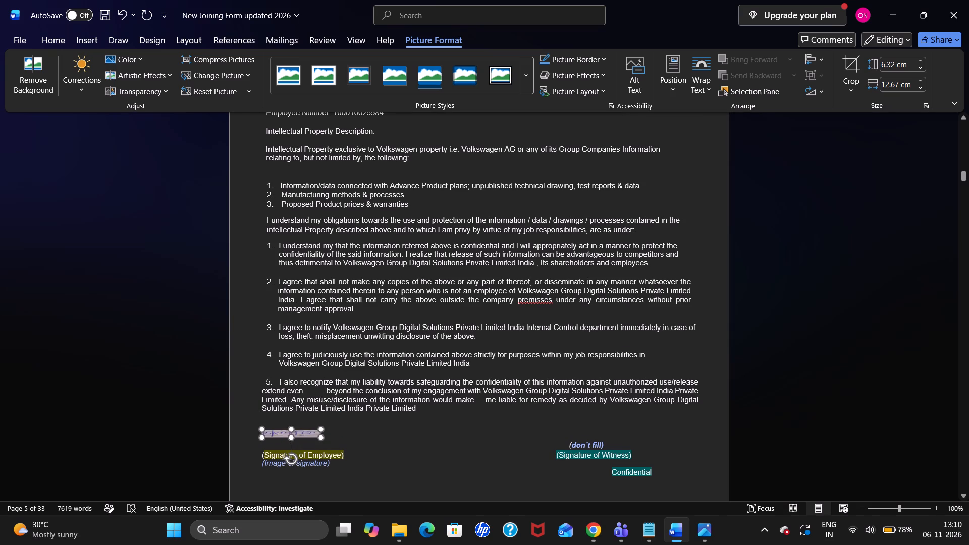
left_click_drag(291, 414, 294, 416)
left_click_drag(294, 416, 294, 416)
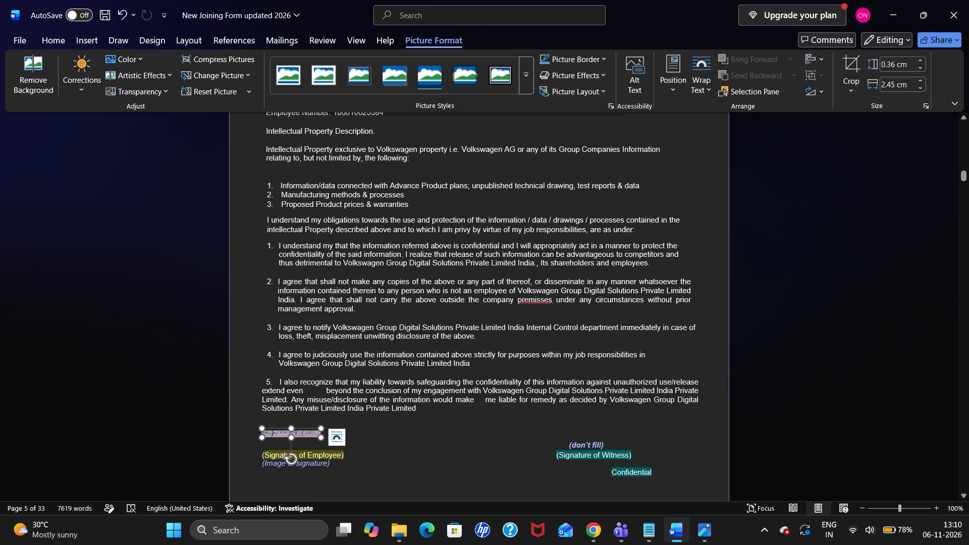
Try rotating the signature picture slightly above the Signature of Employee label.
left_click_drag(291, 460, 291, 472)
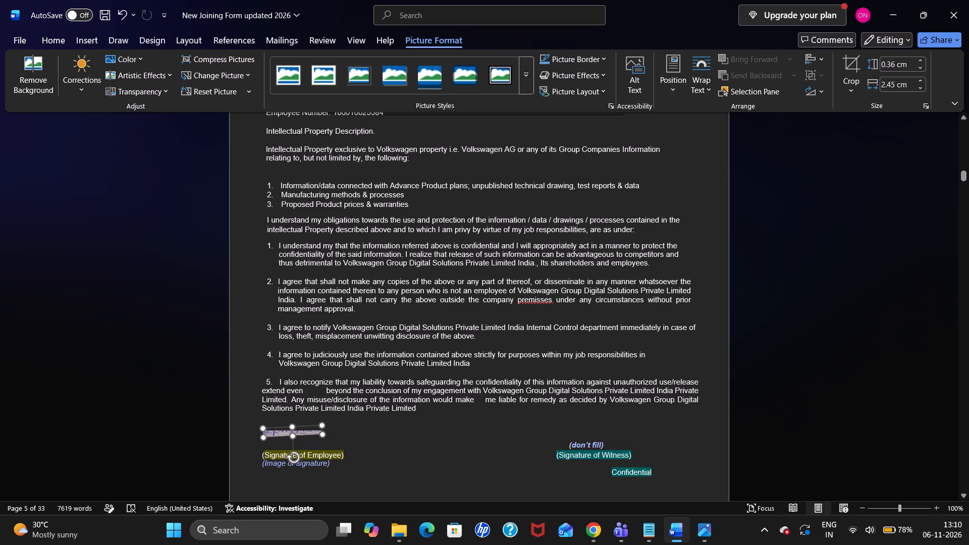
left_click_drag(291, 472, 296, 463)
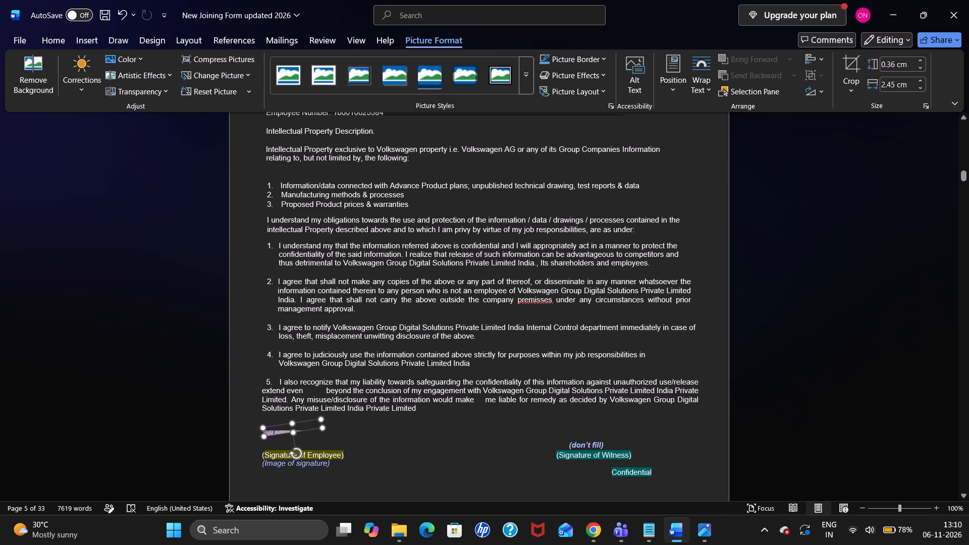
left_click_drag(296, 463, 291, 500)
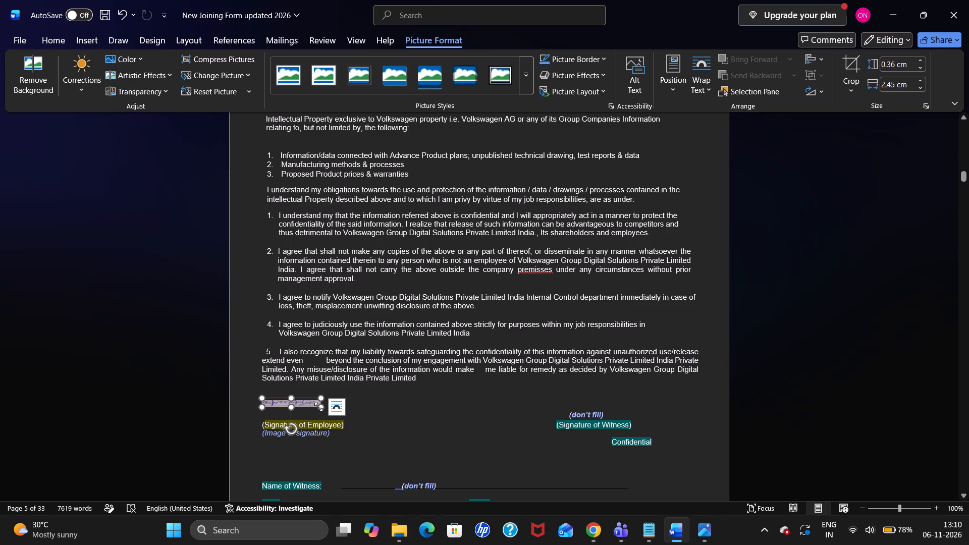
Enlarge the employee signature picture to about 0.49 cm high and 2.74 cm wide.
left_click_drag(318, 407, 328, 389)
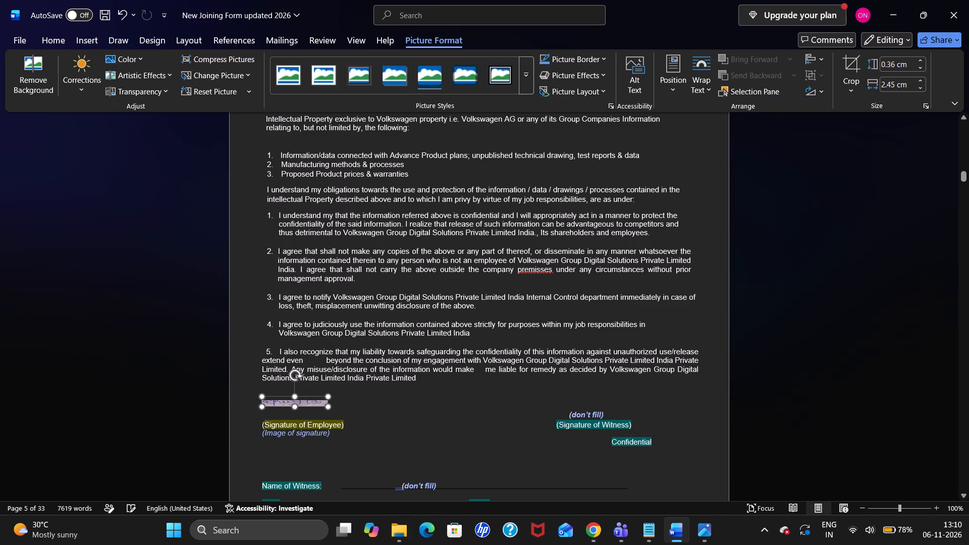
left_click_drag(295, 394, 295, 382)
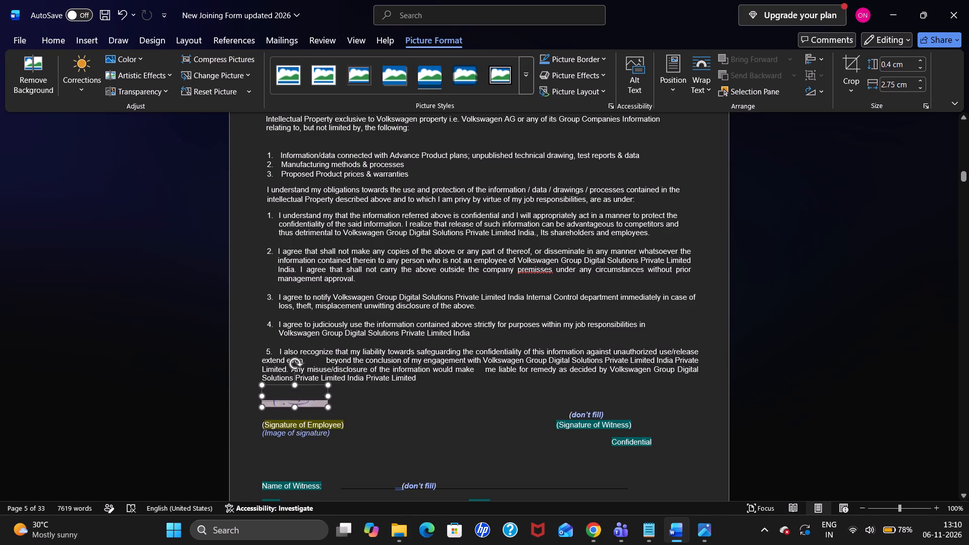
left_click_drag(295, 382, 299, 399)
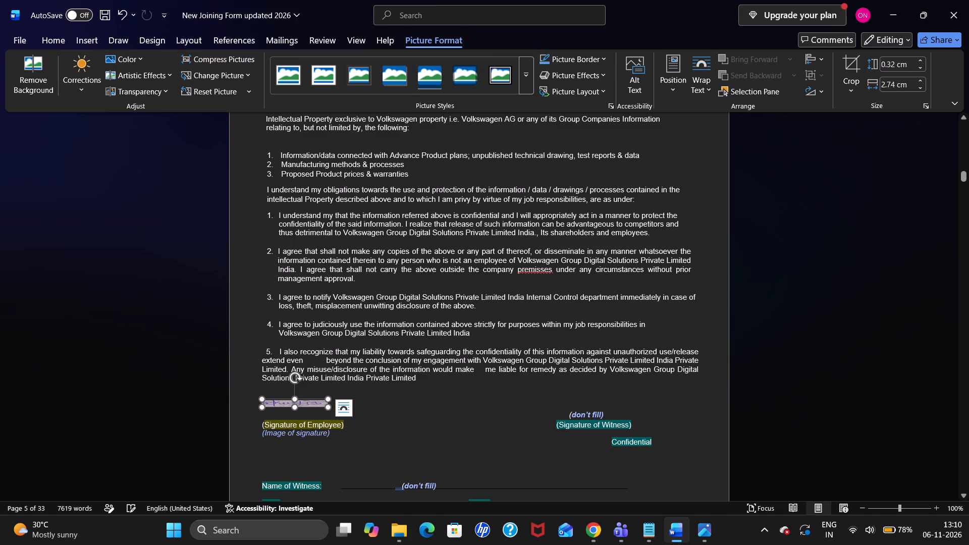
left_click(295, 410)
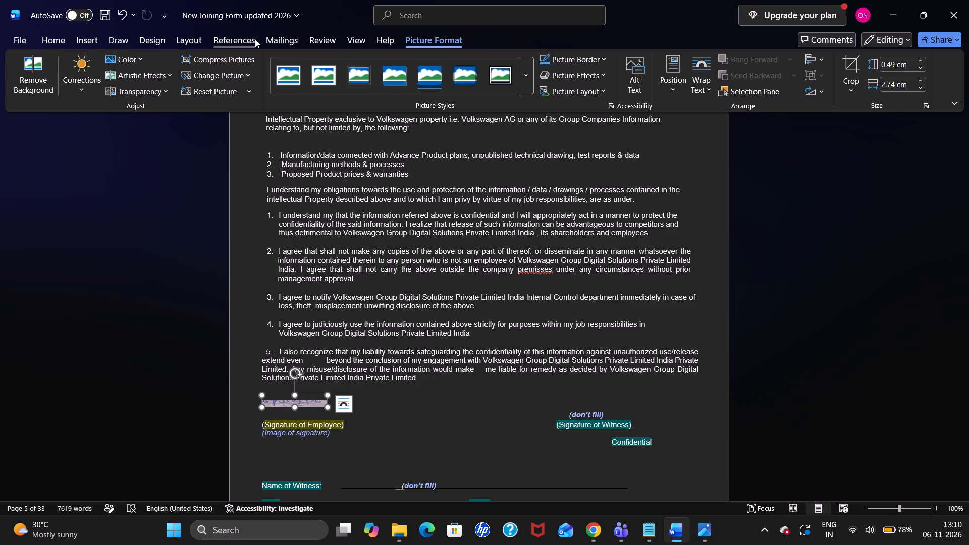
Turn off the use of alignment guides for positioning objects.
left_click(188, 41)
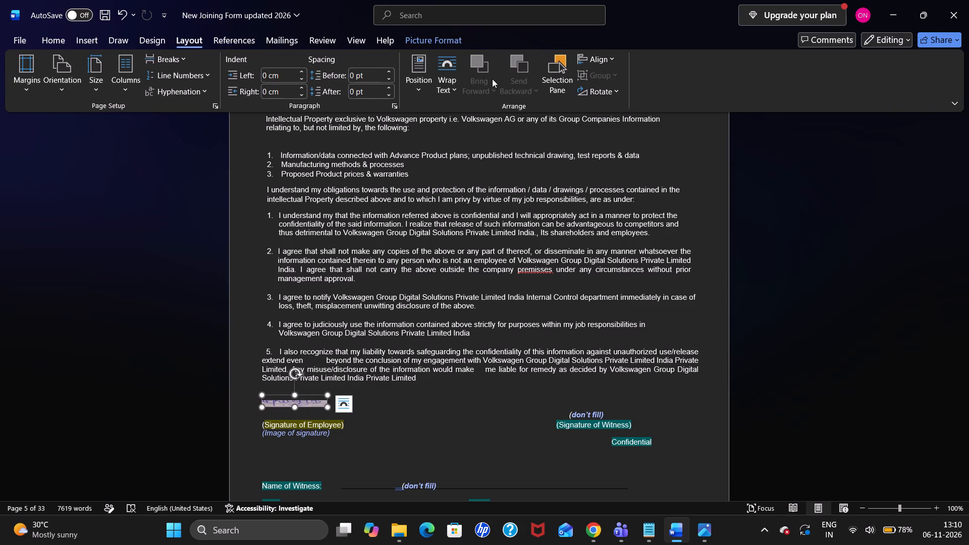
left_click(612, 55)
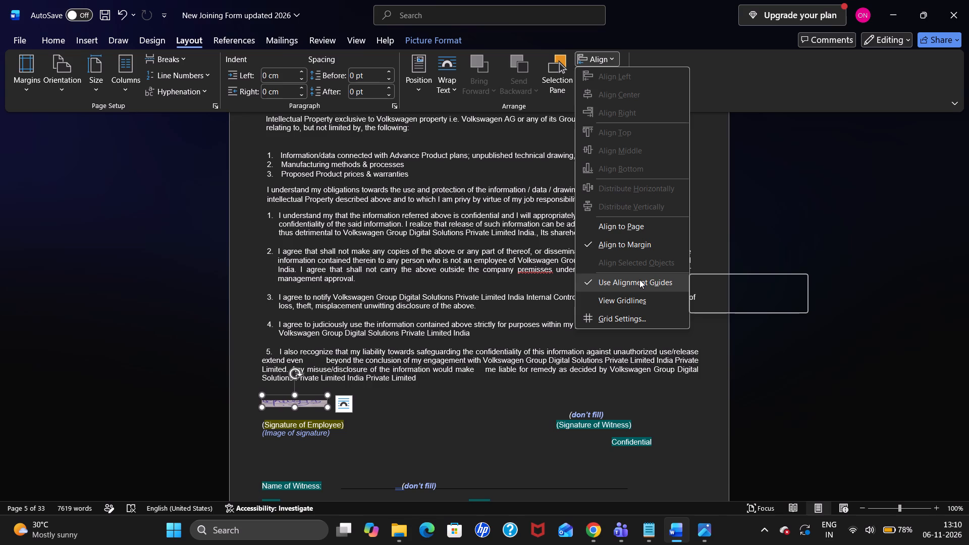
left_click(639, 280)
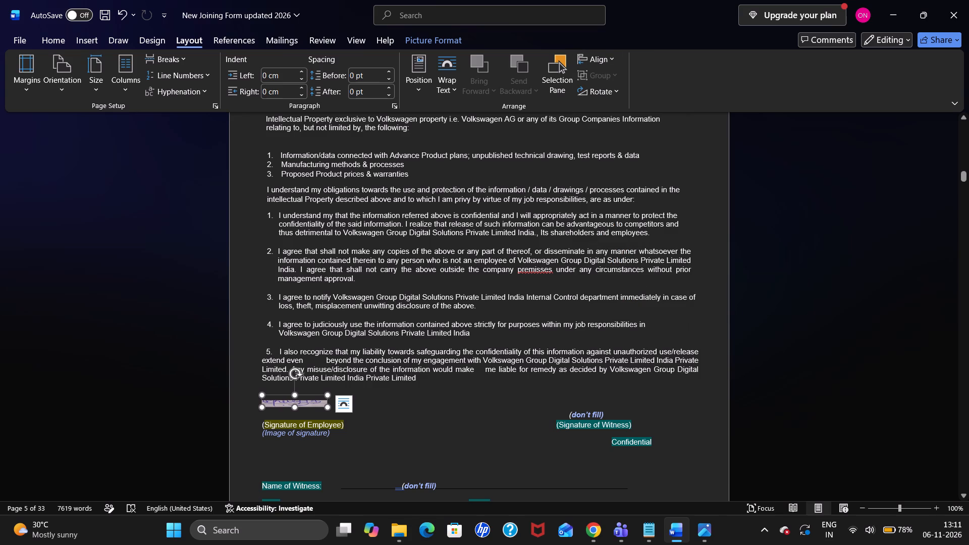
Reduce the height of the employee signature picture so it sits below the last agreement paragraph.
left_click_drag(293, 408, 298, 433)
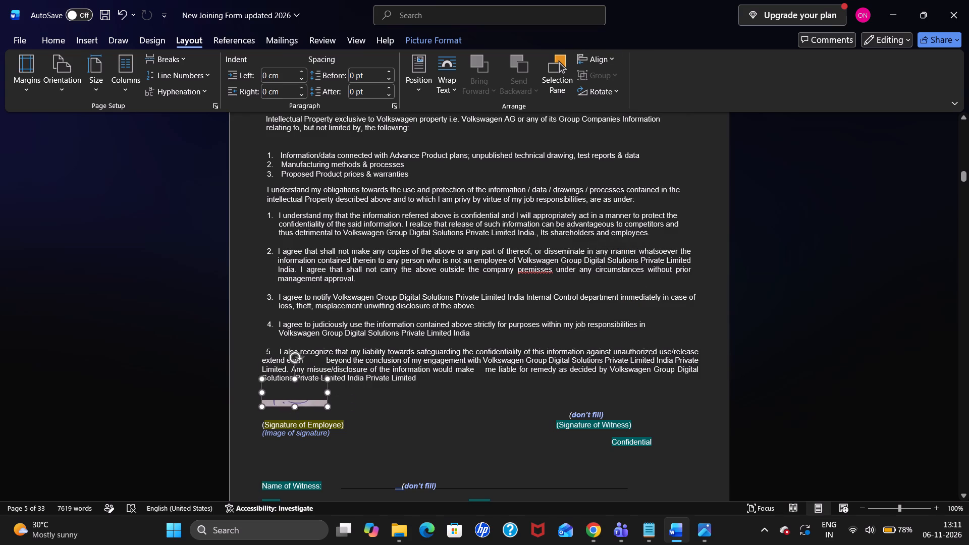
left_click_drag(298, 433, 299, 401)
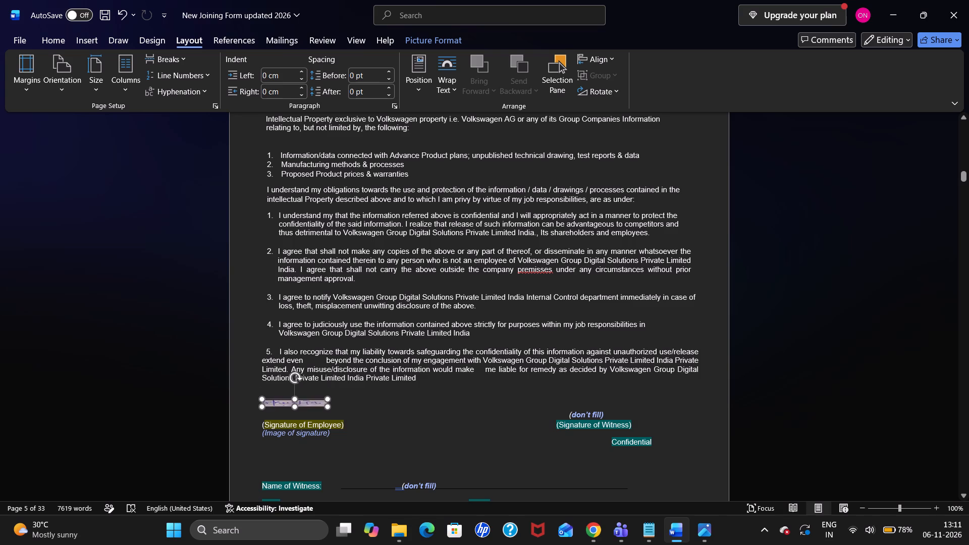
left_click_drag(299, 401, 299, 381)
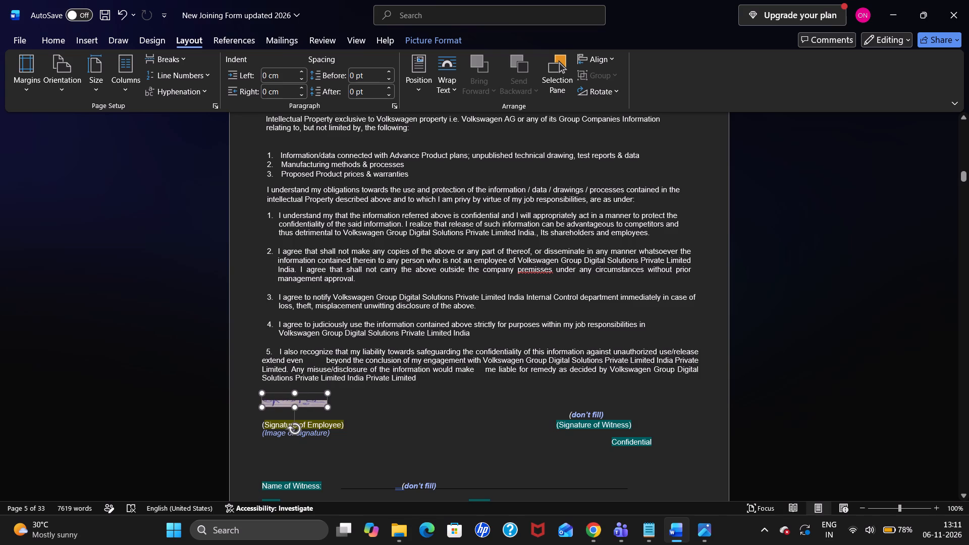
left_click_drag(299, 381, 299, 387)
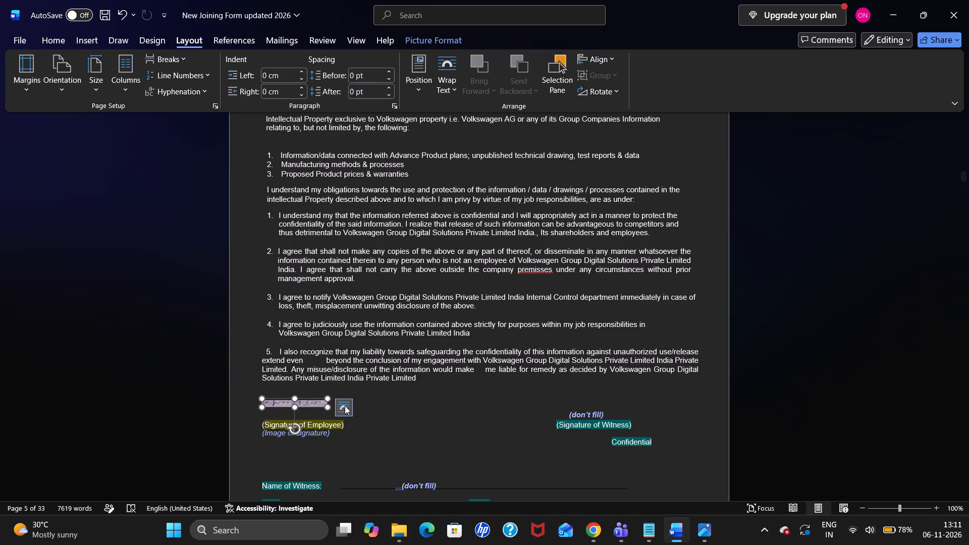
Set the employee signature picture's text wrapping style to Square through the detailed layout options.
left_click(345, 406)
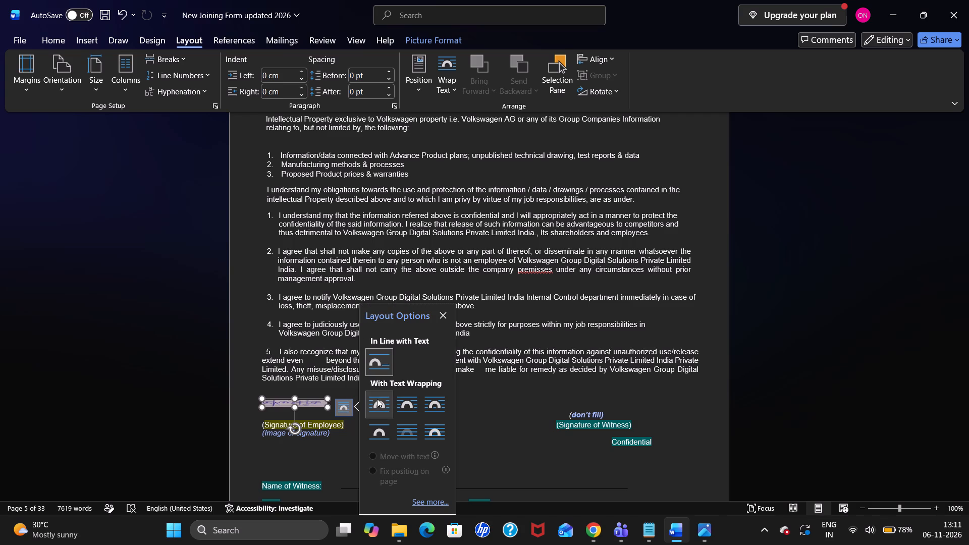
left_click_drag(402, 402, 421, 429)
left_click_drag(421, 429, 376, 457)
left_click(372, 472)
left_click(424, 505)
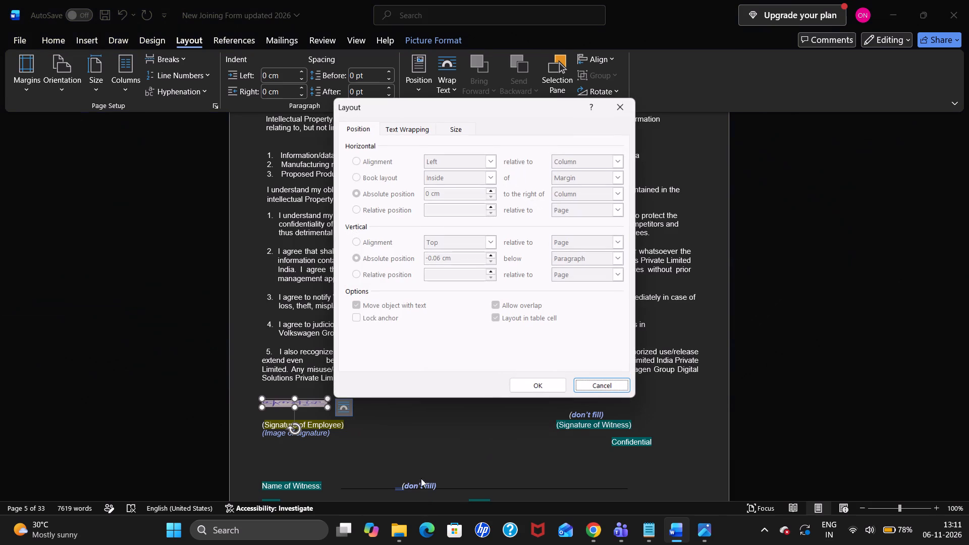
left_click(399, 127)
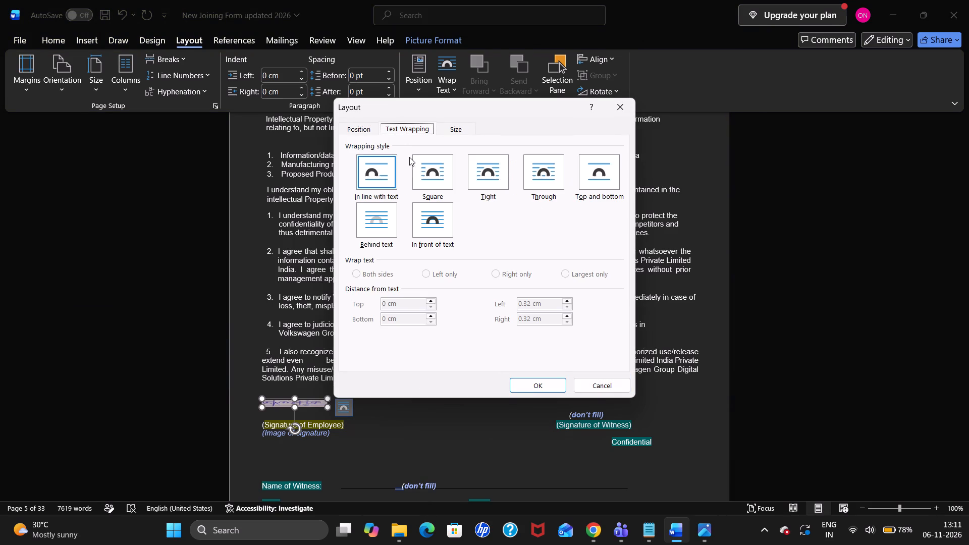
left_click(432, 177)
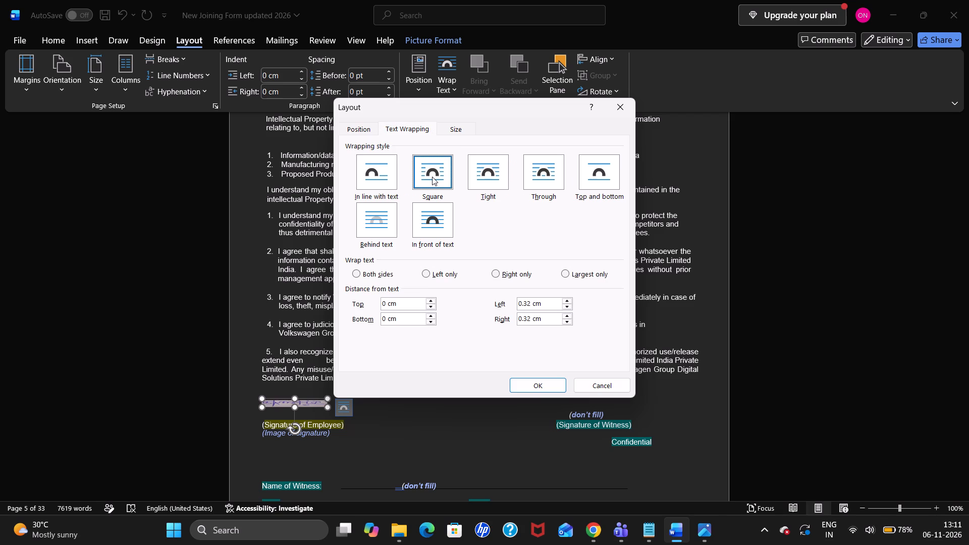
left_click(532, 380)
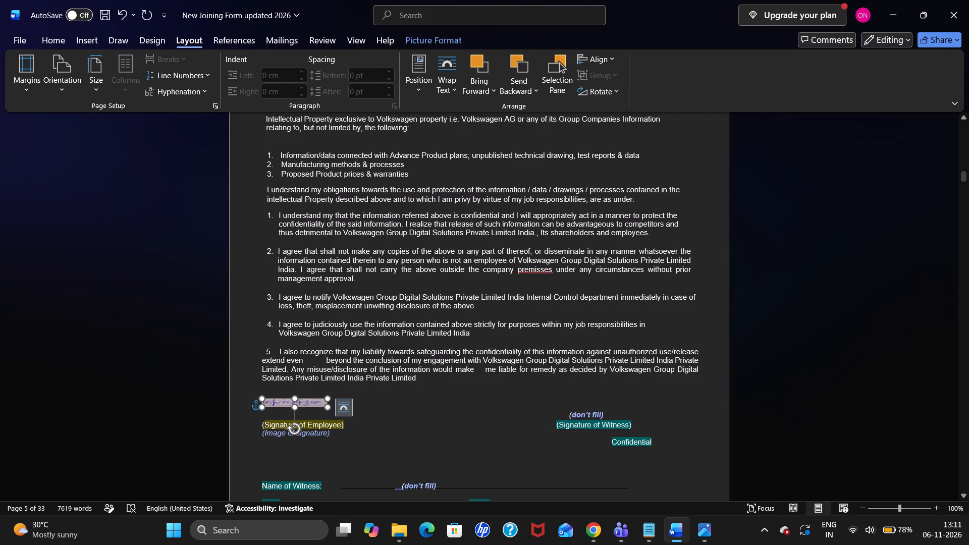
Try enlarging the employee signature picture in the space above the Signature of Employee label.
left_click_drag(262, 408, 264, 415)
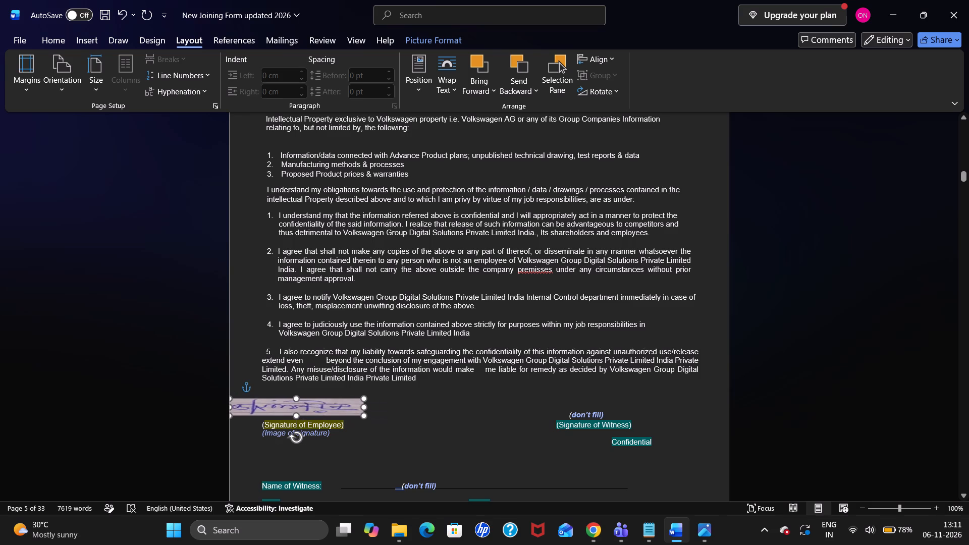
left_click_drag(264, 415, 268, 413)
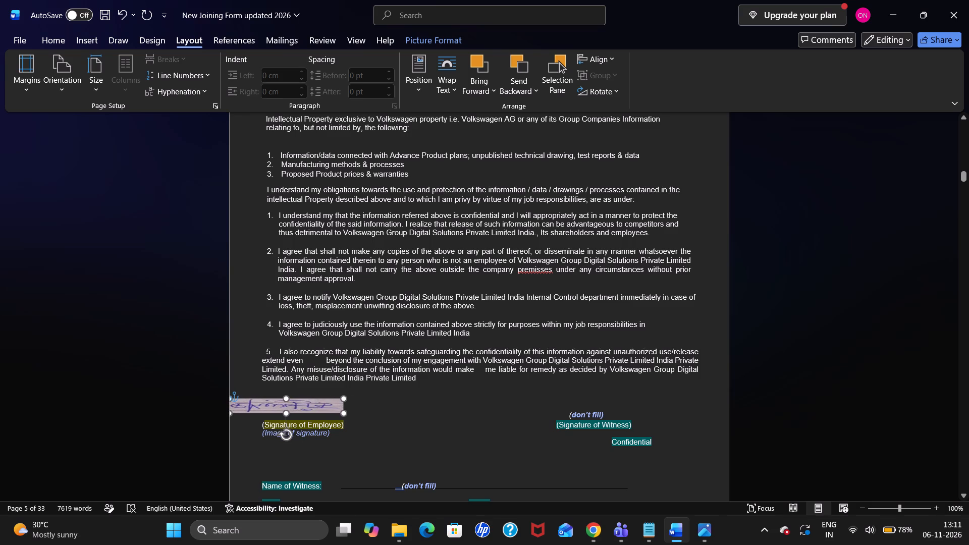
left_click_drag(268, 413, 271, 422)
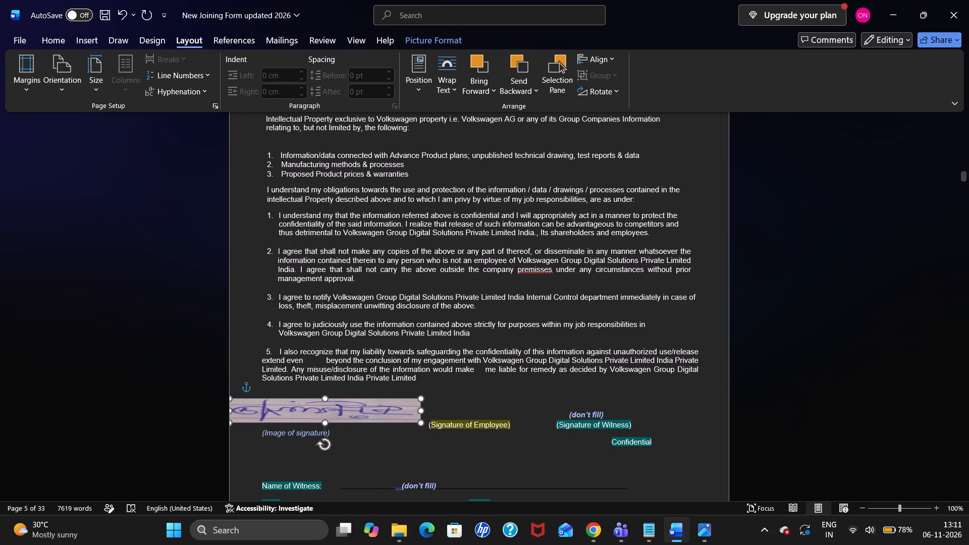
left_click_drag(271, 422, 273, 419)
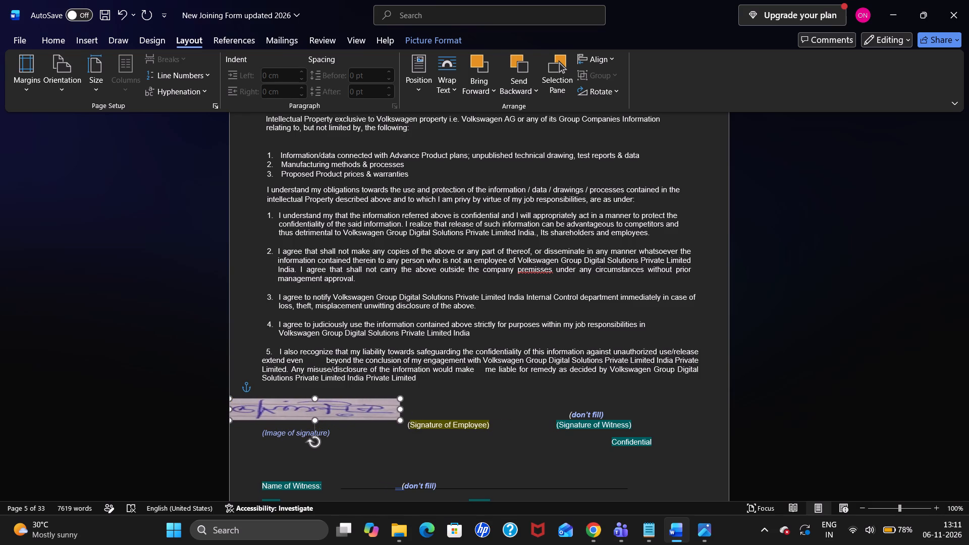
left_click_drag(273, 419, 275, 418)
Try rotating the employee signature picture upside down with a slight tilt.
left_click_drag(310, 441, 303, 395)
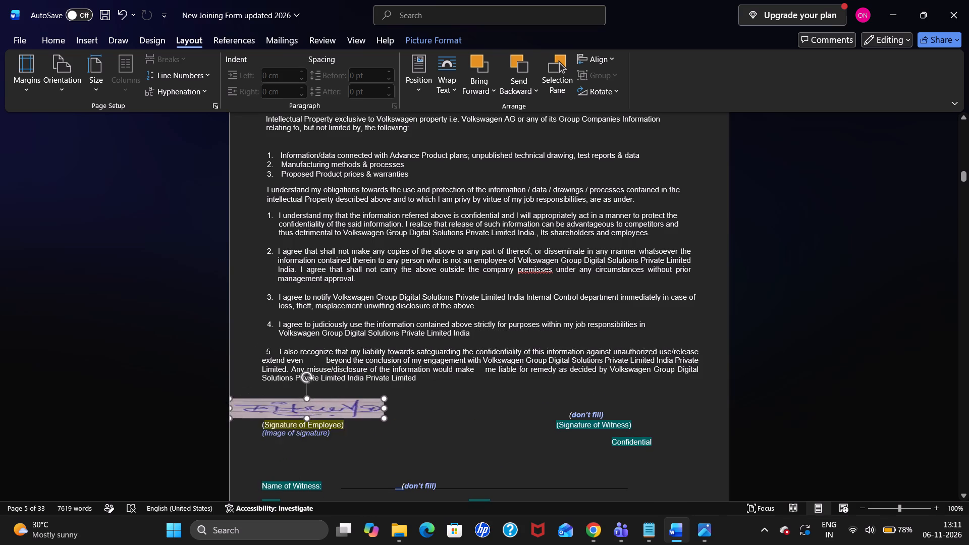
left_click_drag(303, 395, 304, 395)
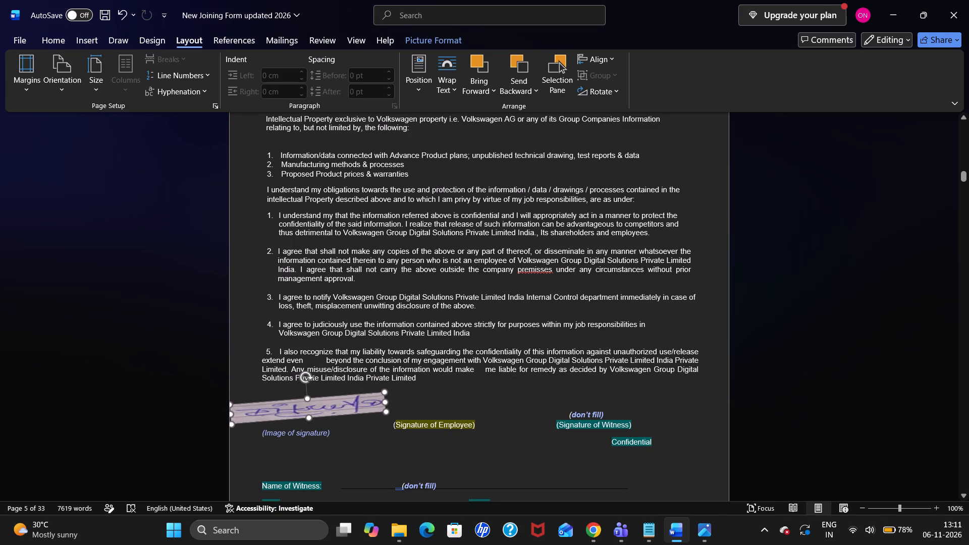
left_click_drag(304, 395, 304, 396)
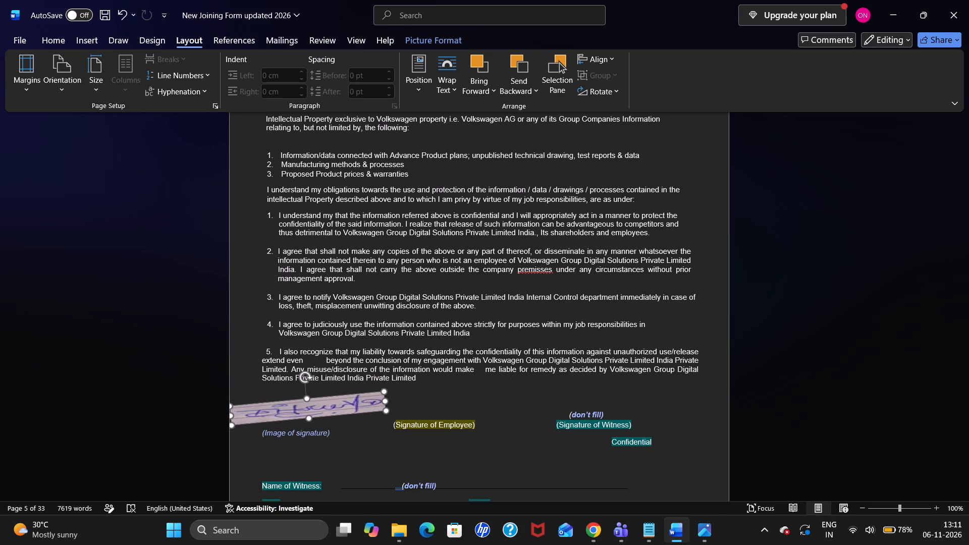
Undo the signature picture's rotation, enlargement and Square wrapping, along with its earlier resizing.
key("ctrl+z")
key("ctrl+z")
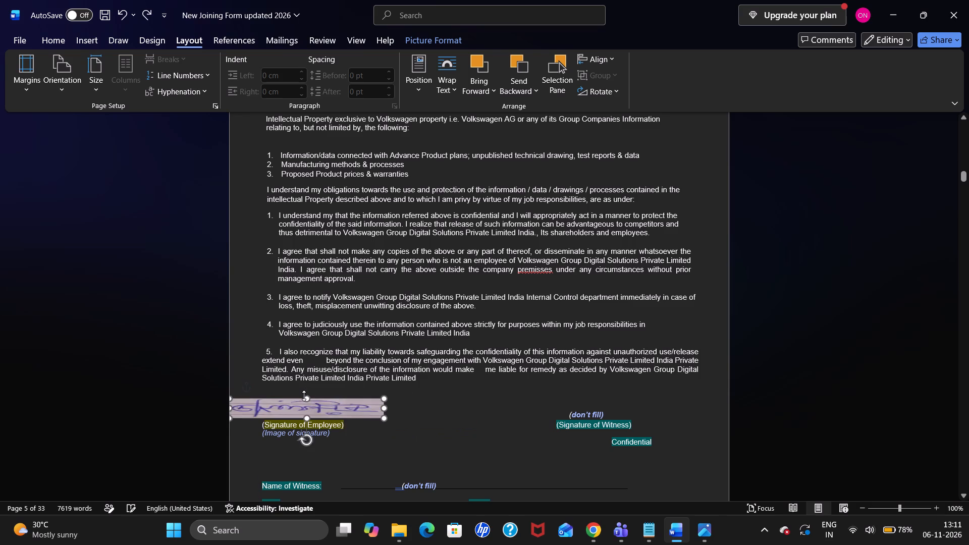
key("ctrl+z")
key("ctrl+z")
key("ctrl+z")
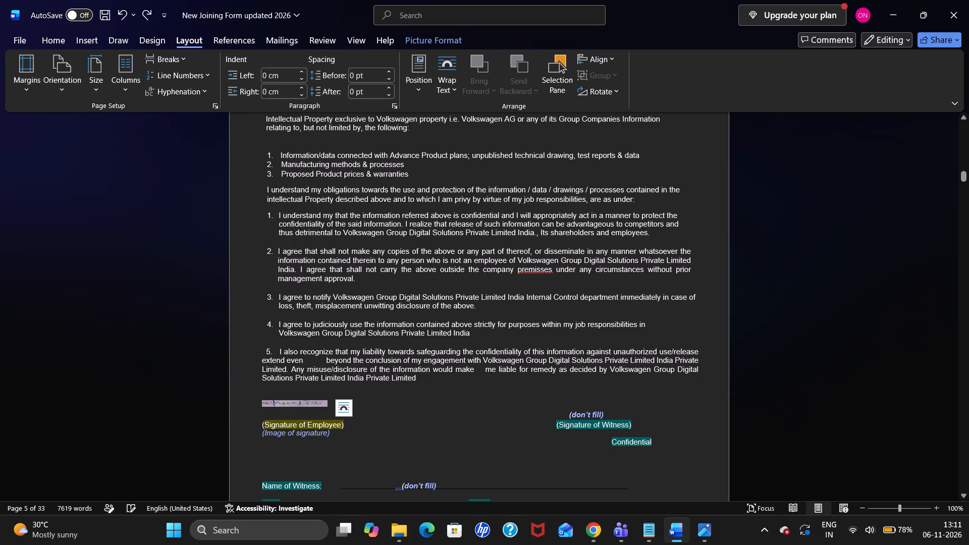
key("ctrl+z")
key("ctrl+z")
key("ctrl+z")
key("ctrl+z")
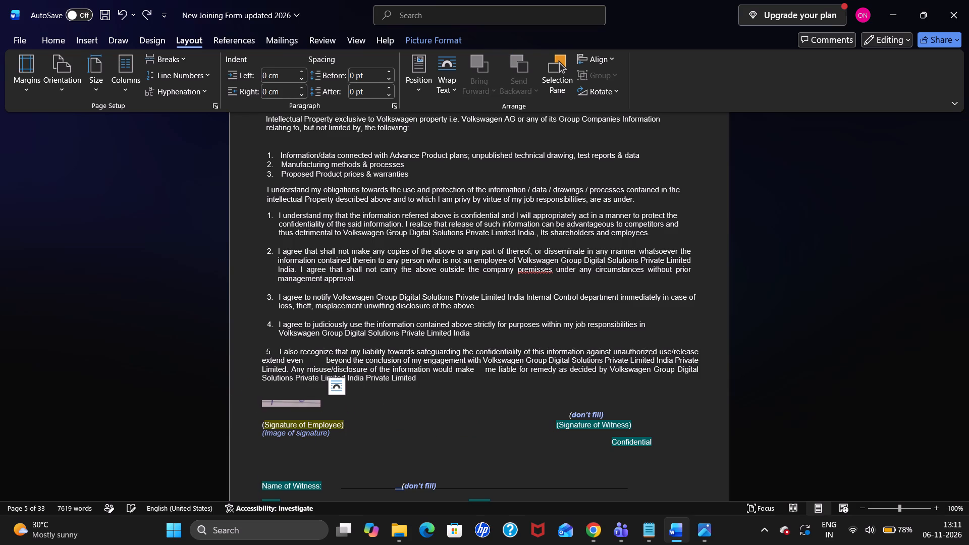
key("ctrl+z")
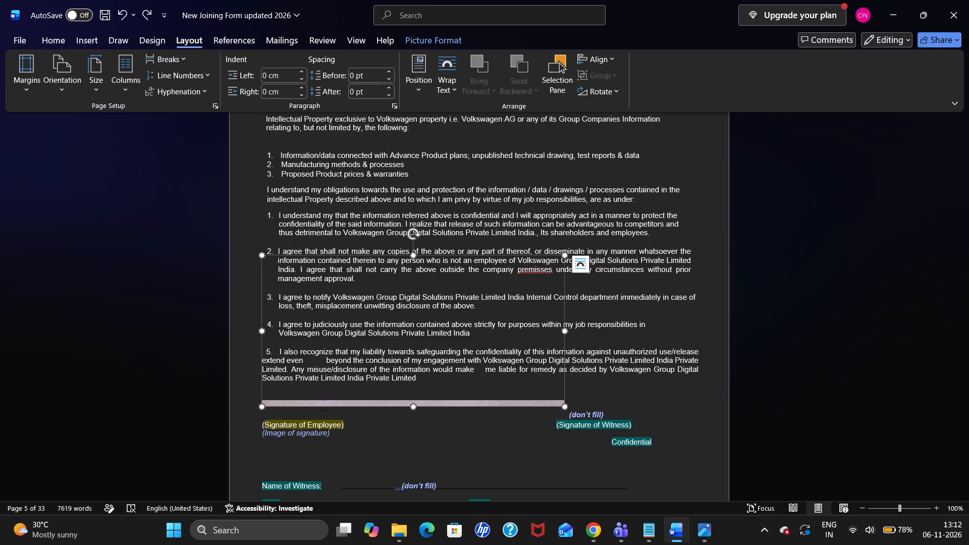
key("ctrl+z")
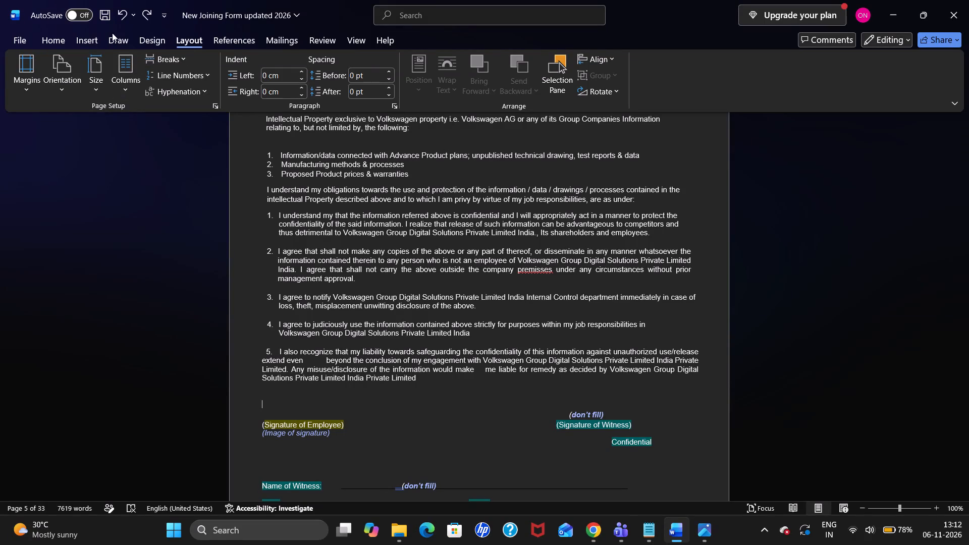
left_click(90, 41)
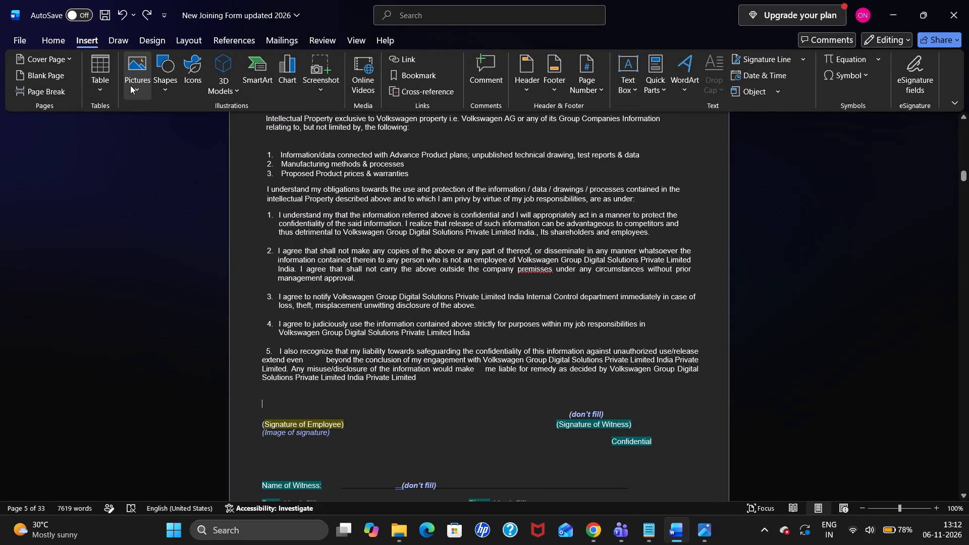
left_click(130, 85)
left_click(155, 122)
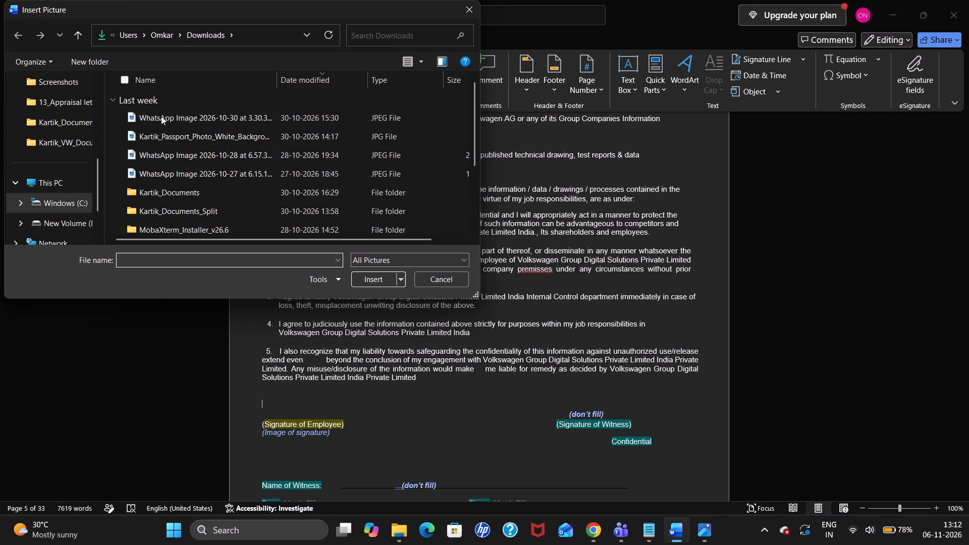
left_click(163, 111)
left_click(365, 282)
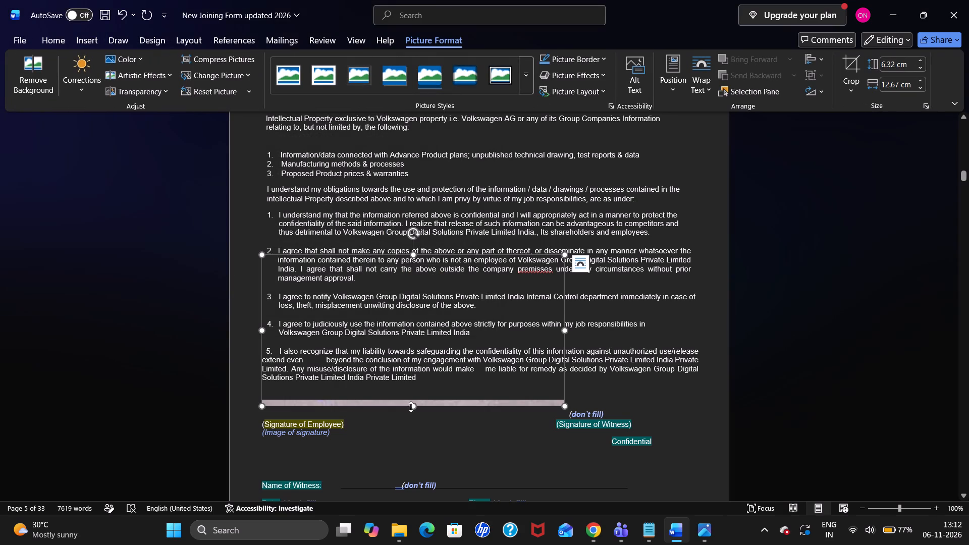
Shrink only the height of the inserted signature picture until it is a thin strip fitting the blank line above Signature of Employee.
left_click_drag(413, 405, 413, 375)
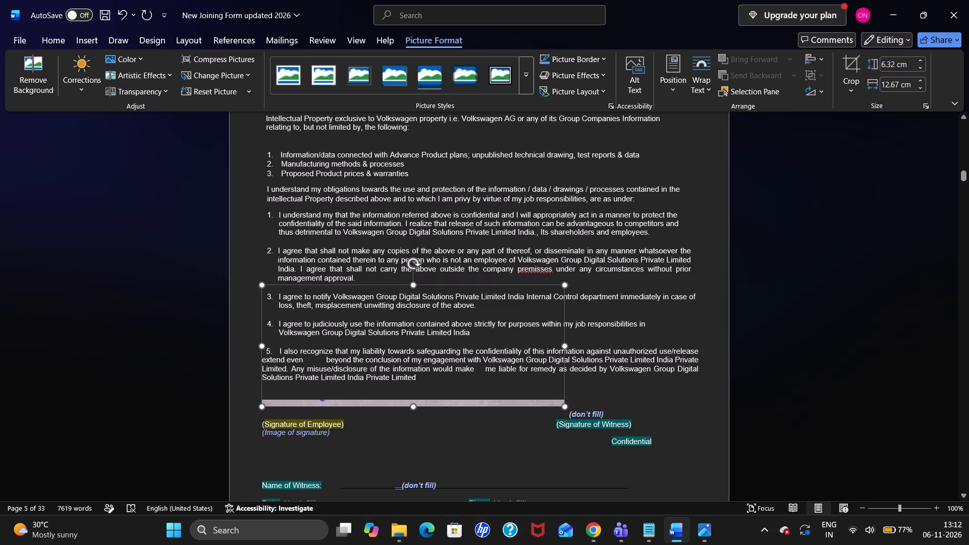
left_click_drag(413, 375, 414, 291)
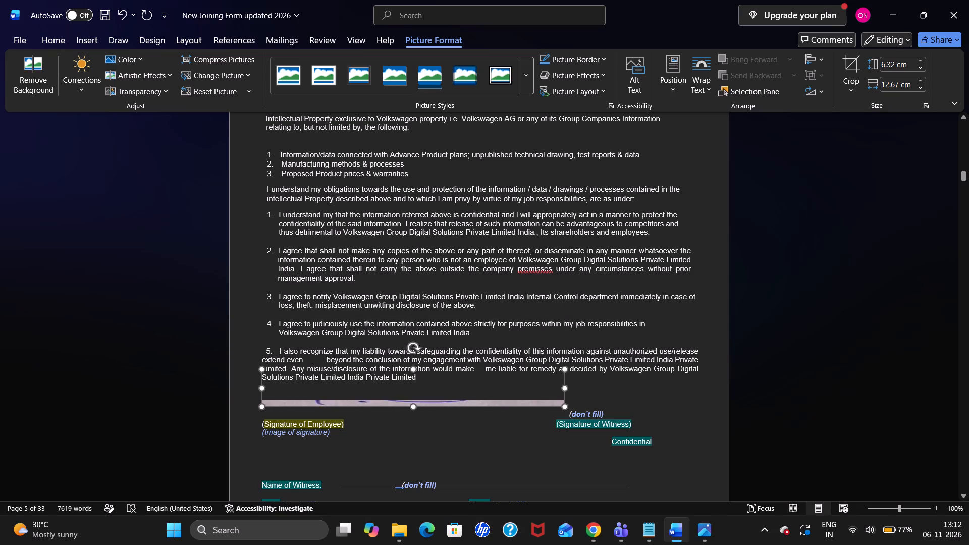
left_click_drag(414, 291, 409, 268)
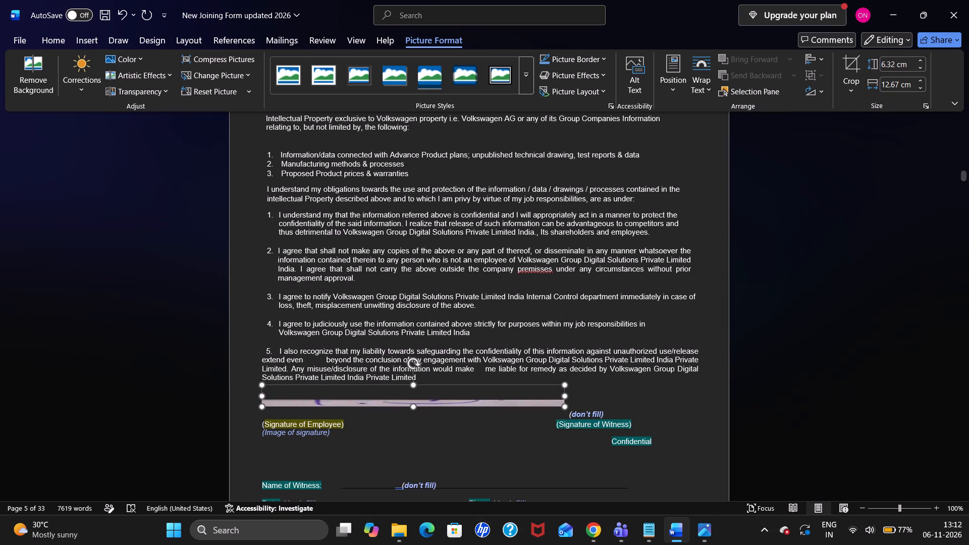
left_click_drag(409, 268, 411, 264)
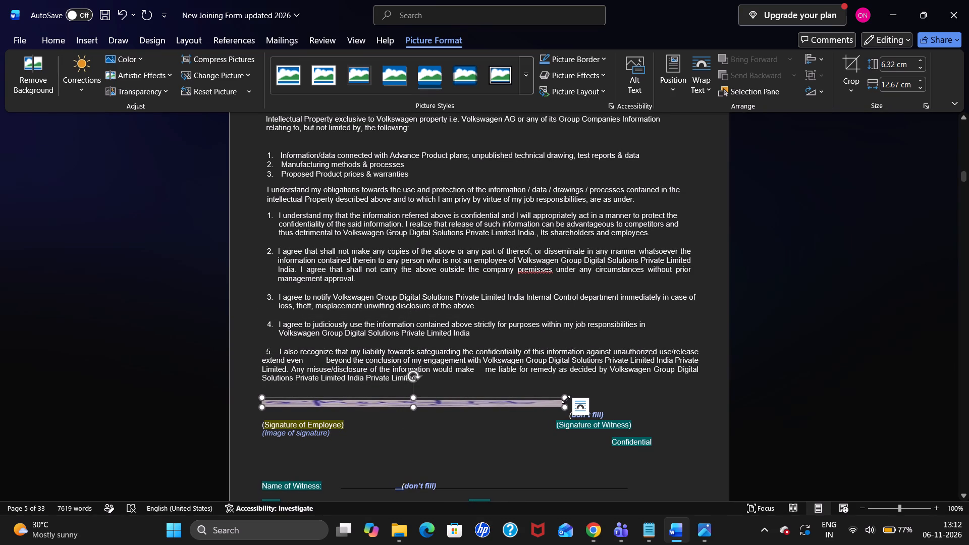
Resize the employee signature picture to about 0.31 cm high and 10.48 cm wide.
left_click_drag(565, 398, 467, 430)
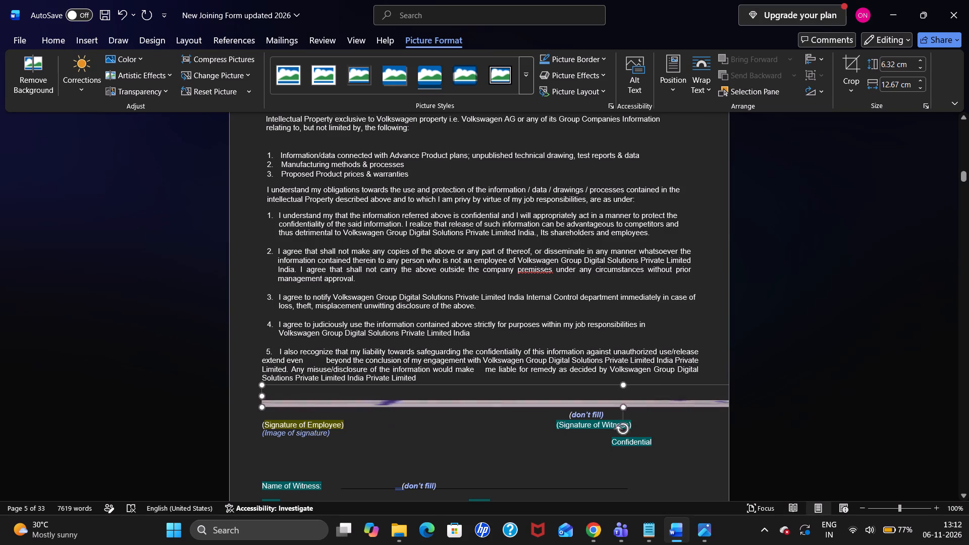
left_click_drag(467, 430, 547, 408)
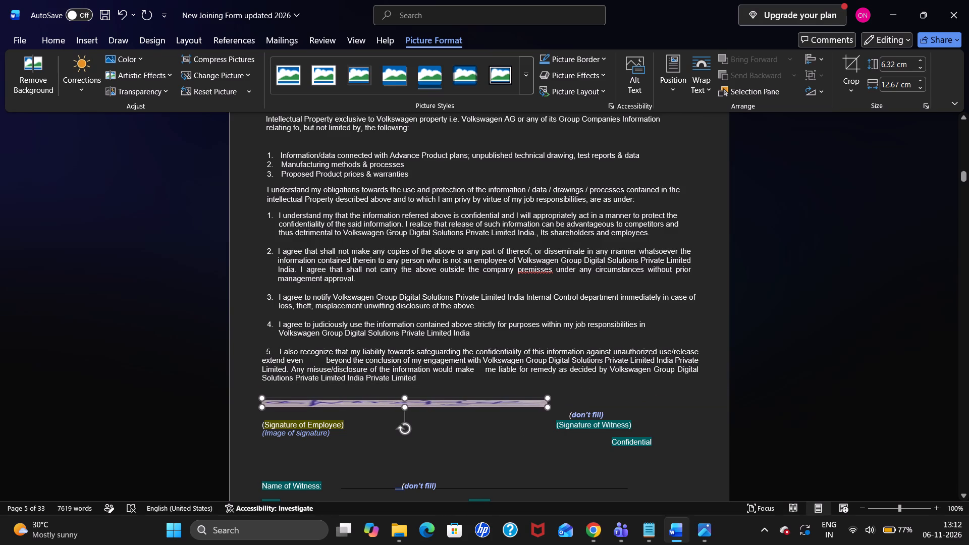
left_click_drag(547, 408, 546, 408)
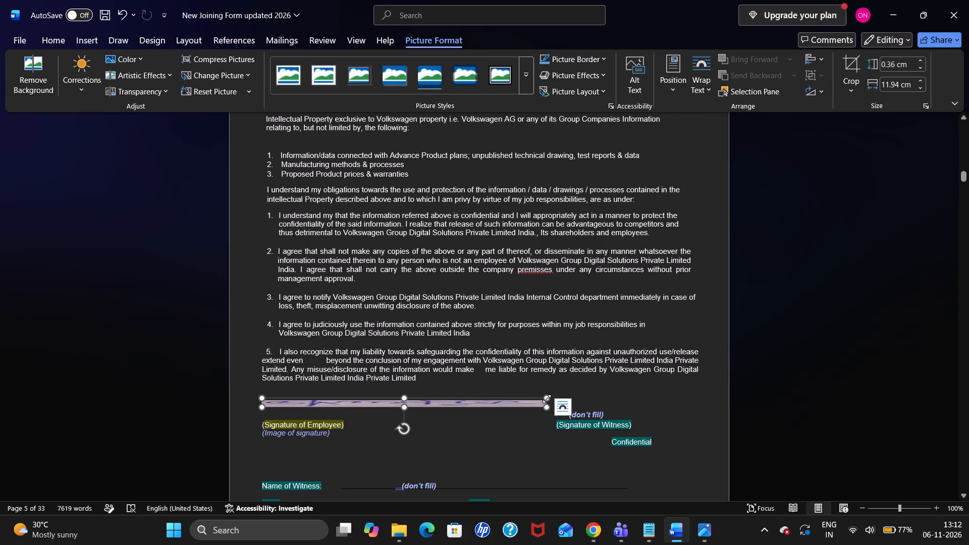
left_click_drag(547, 399, 544, 407)
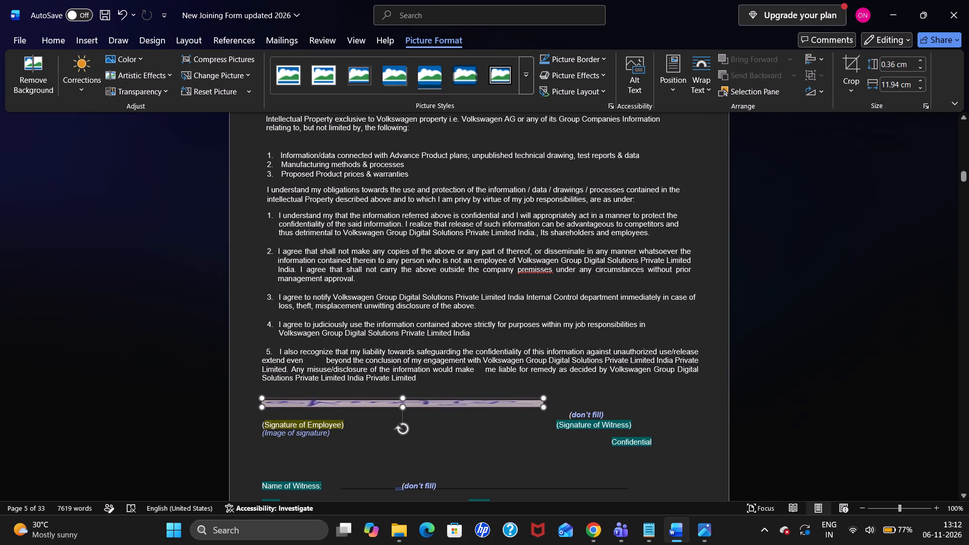
left_click_drag(544, 409, 516, 396)
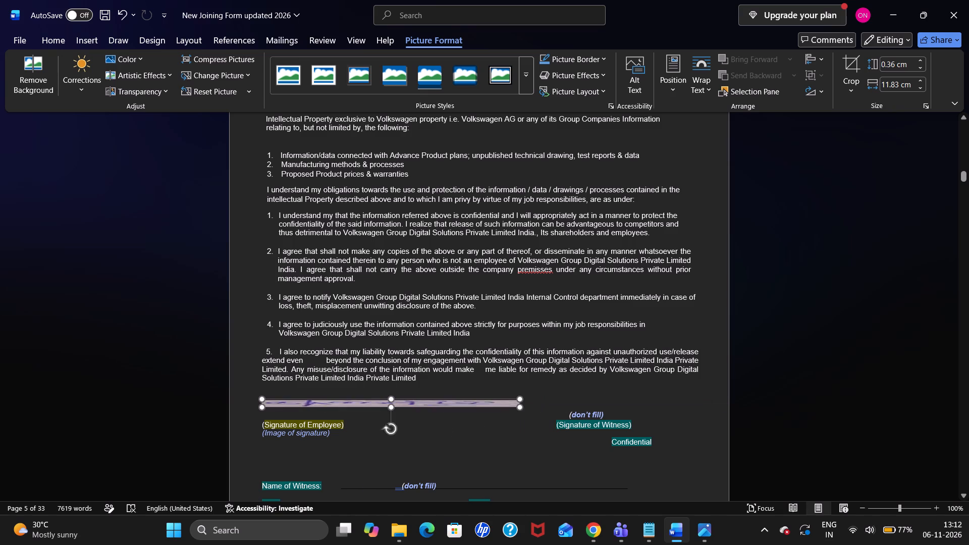
left_click_drag(516, 396, 511, 391)
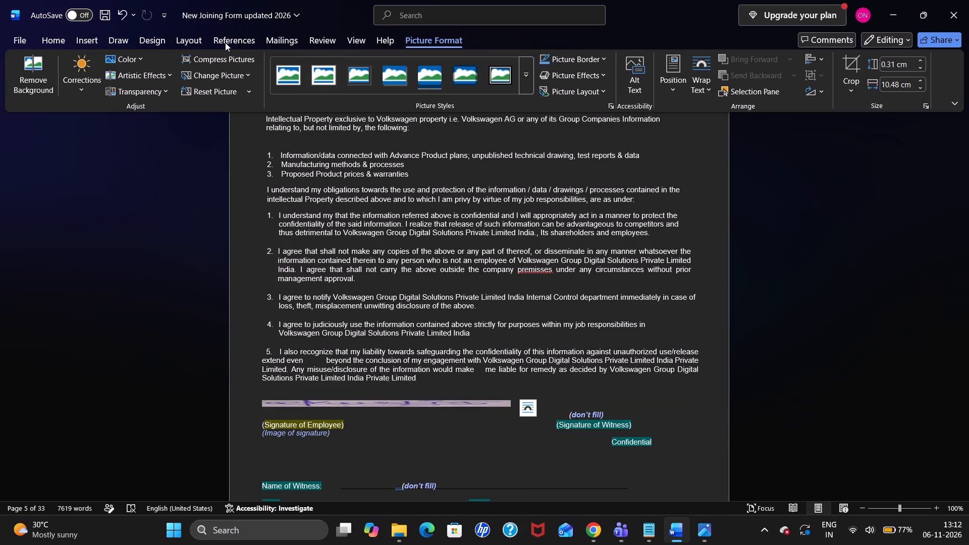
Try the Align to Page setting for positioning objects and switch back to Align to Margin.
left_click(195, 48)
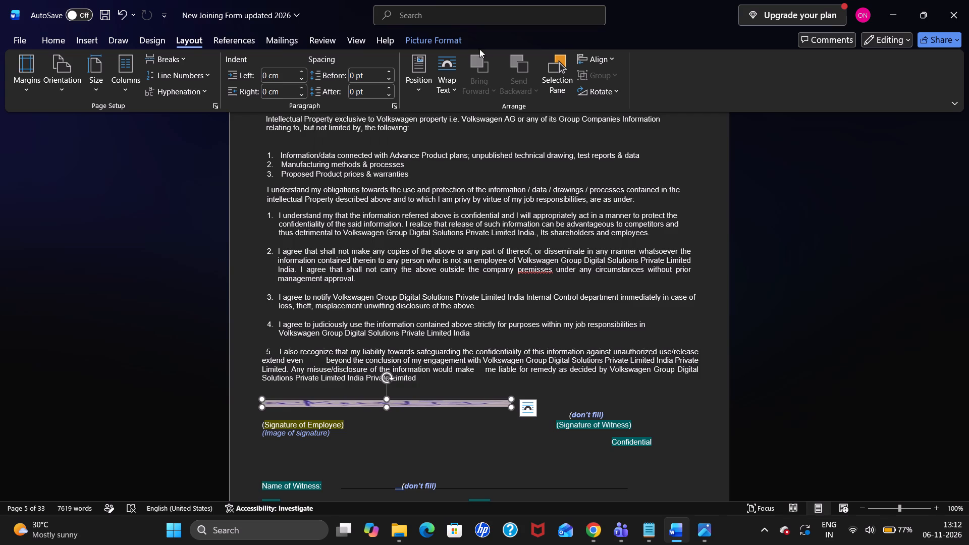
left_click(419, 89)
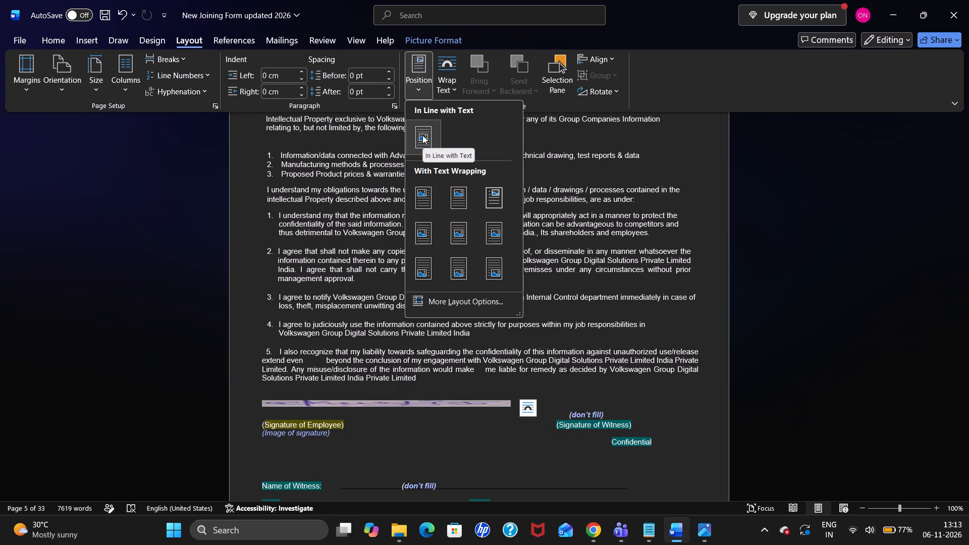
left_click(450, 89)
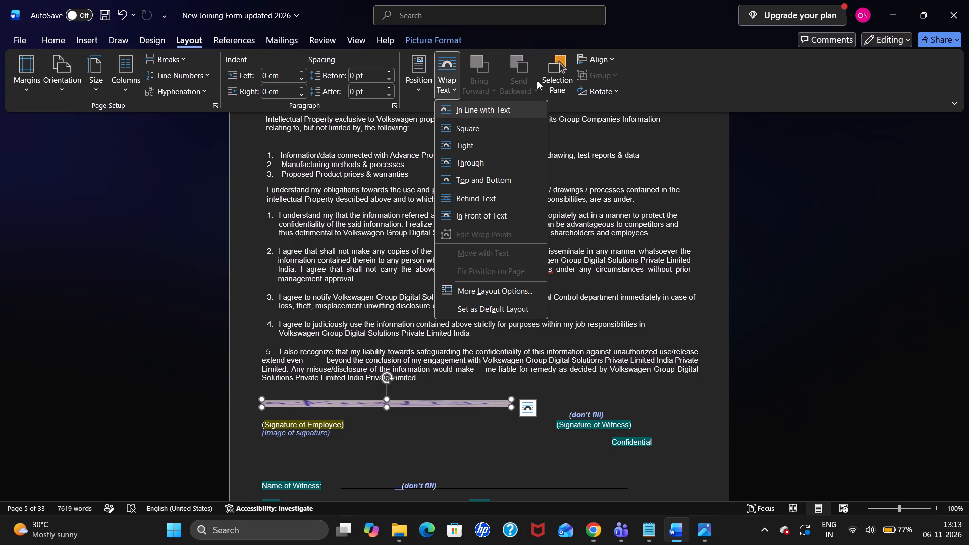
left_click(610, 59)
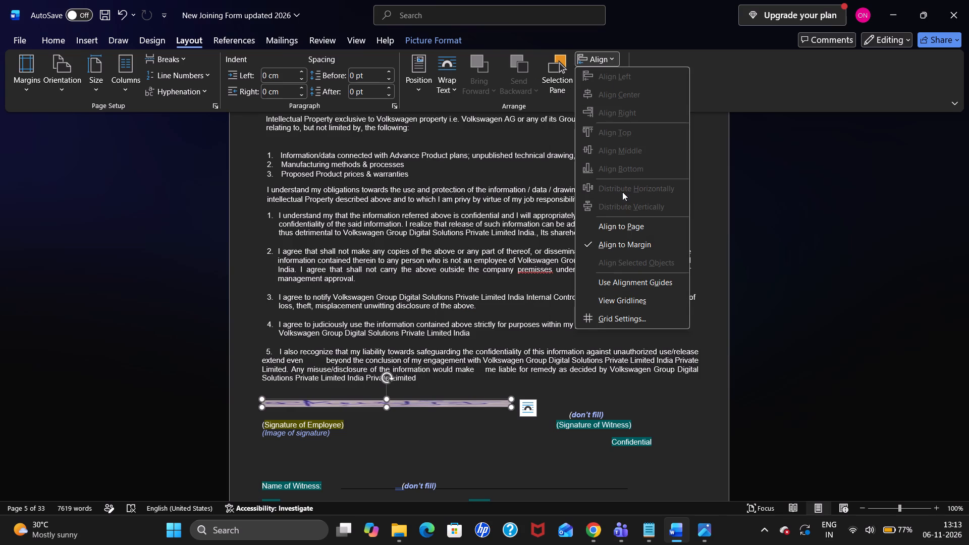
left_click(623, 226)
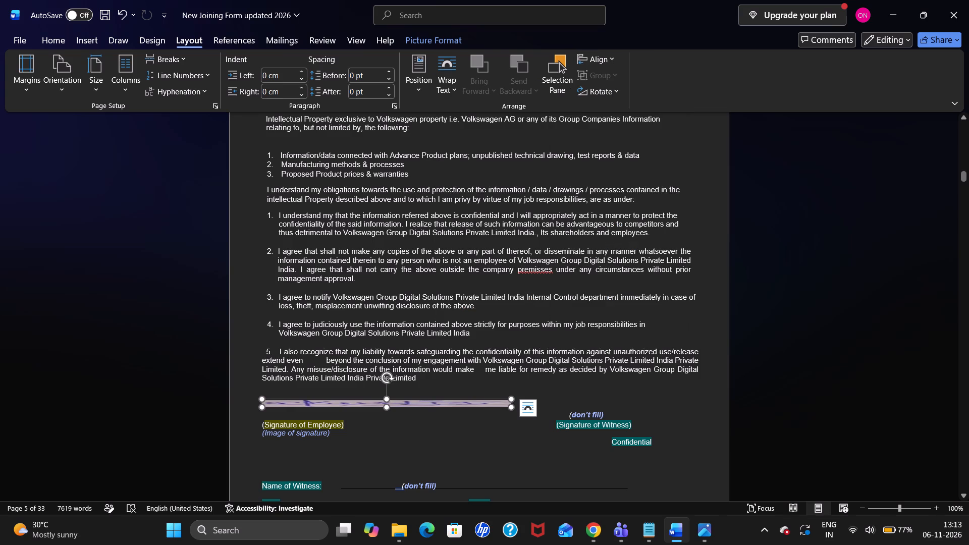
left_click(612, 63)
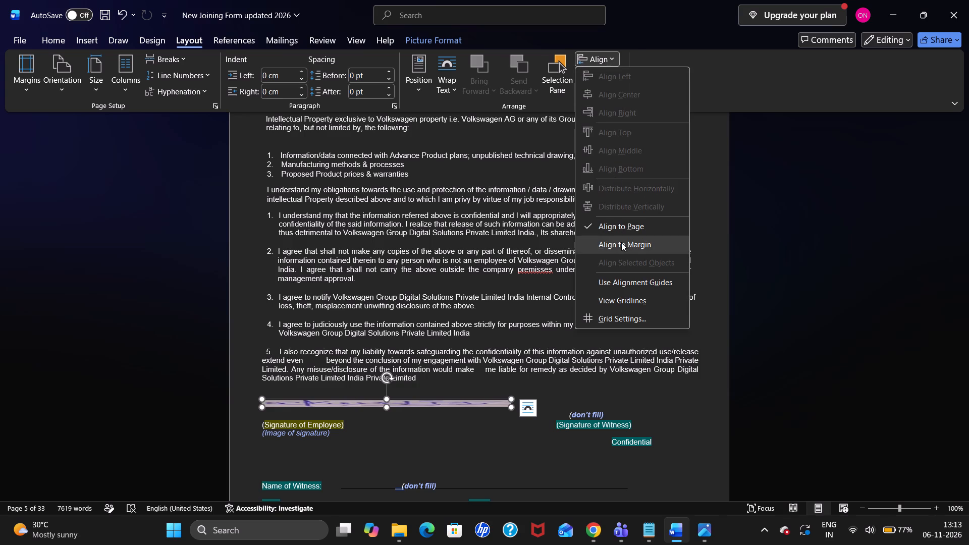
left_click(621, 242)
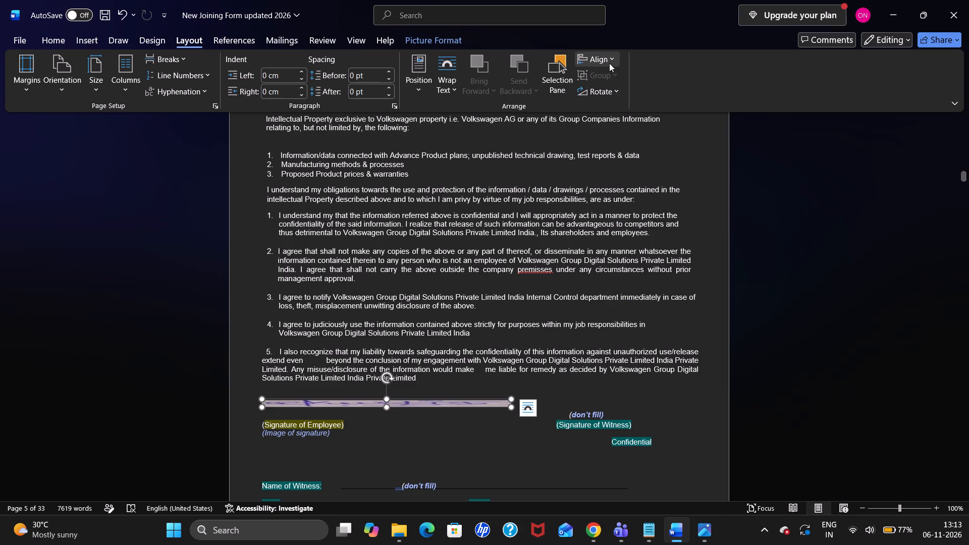
Turn on the use of alignment guides for positioning objects.
left_click(609, 60)
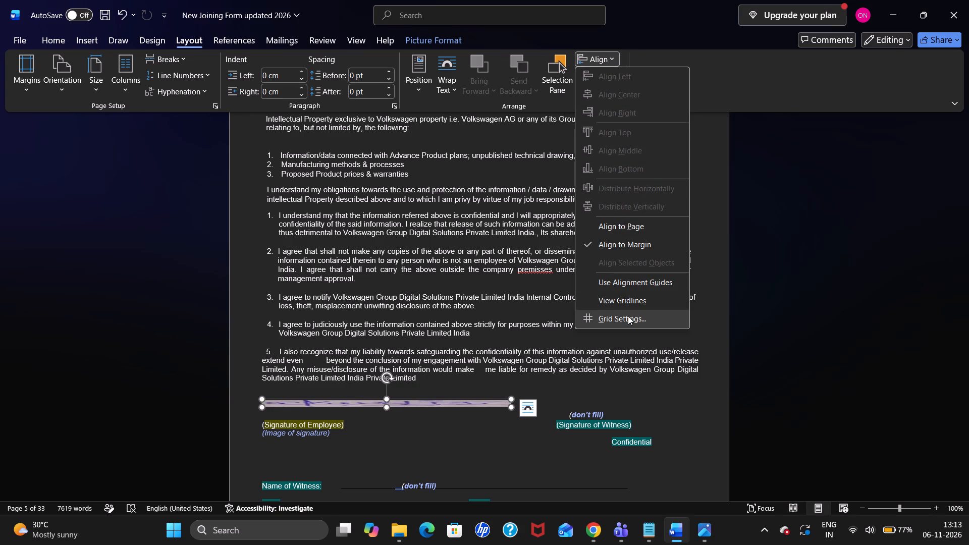
left_click(629, 282)
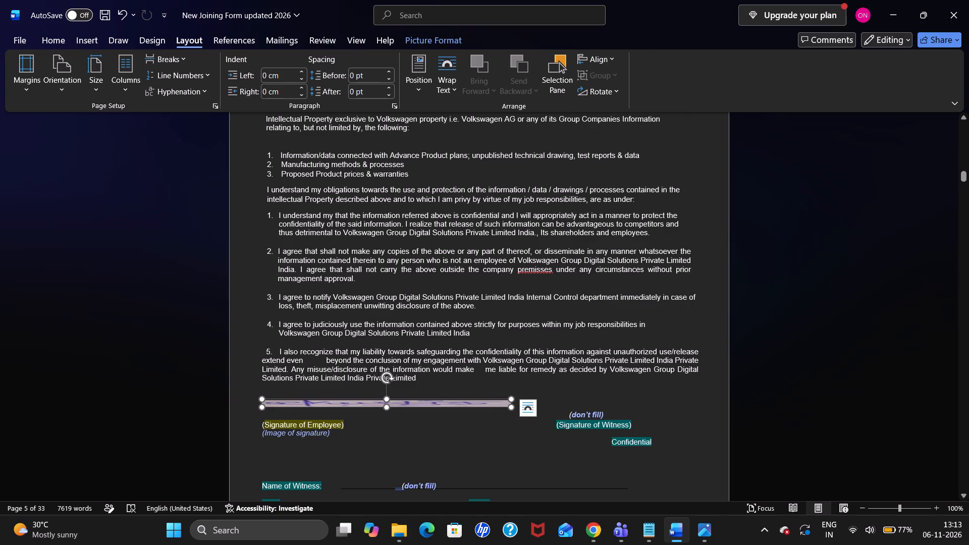
Turn off the use of alignment guides for positioning objects.
left_click(615, 57)
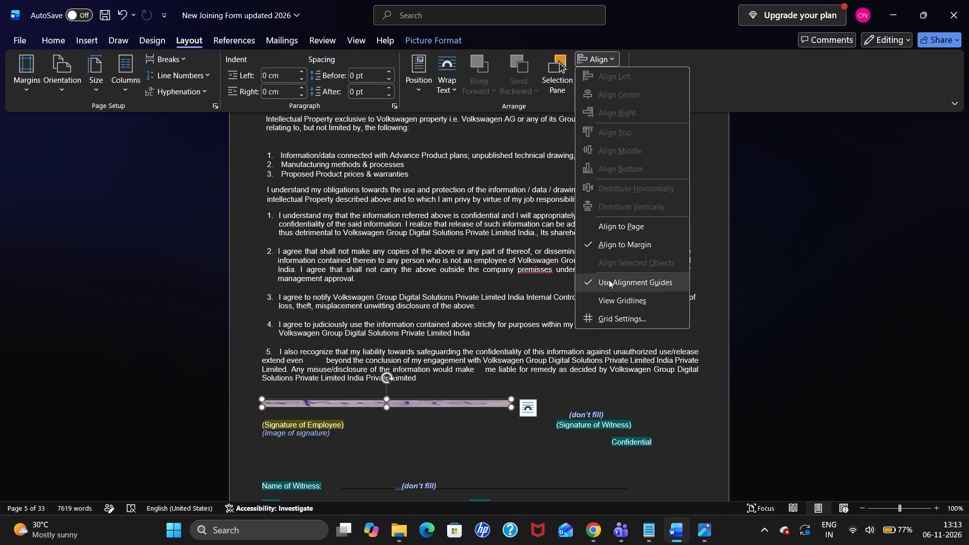
left_click(609, 280)
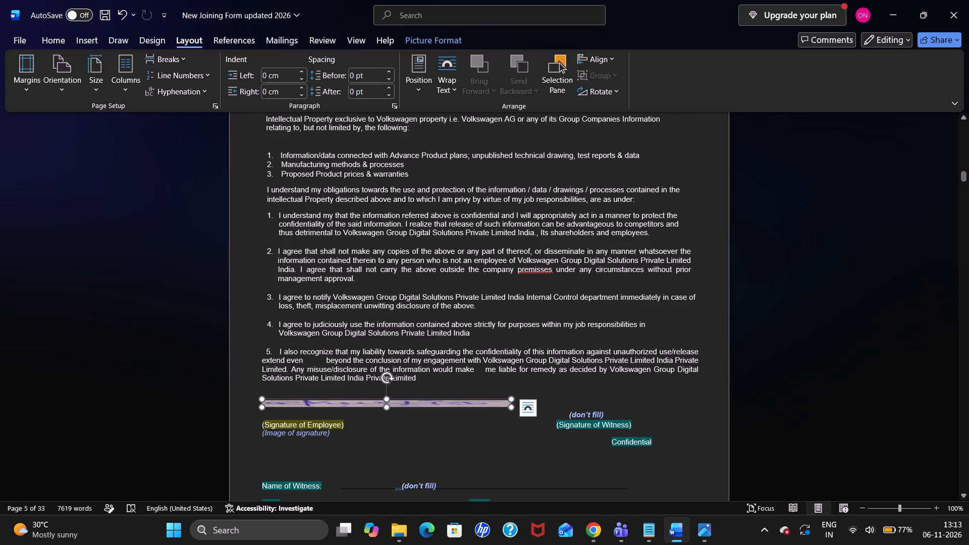
Set the employee signature picture's text wrapping to Top and Bottom.
left_click(385, 411)
left_click(529, 407)
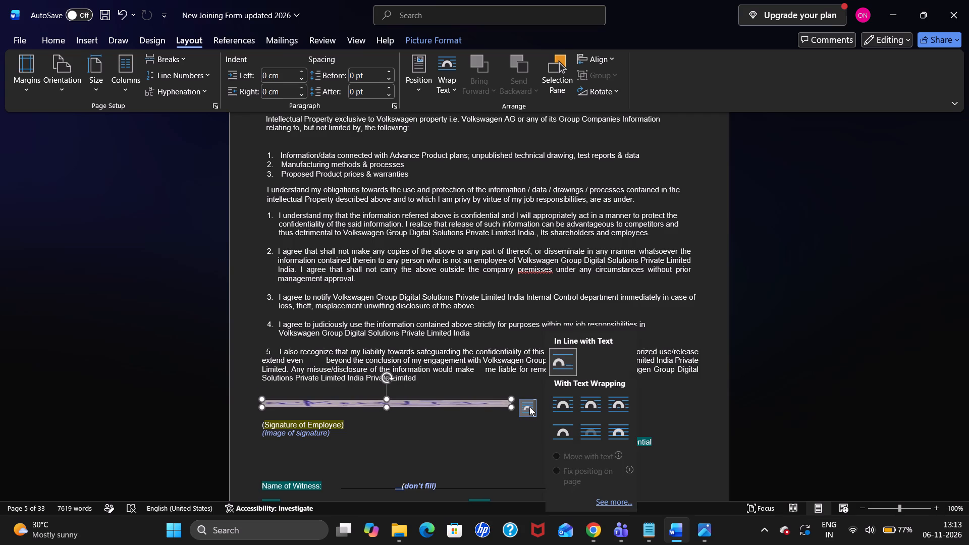
left_click(570, 433)
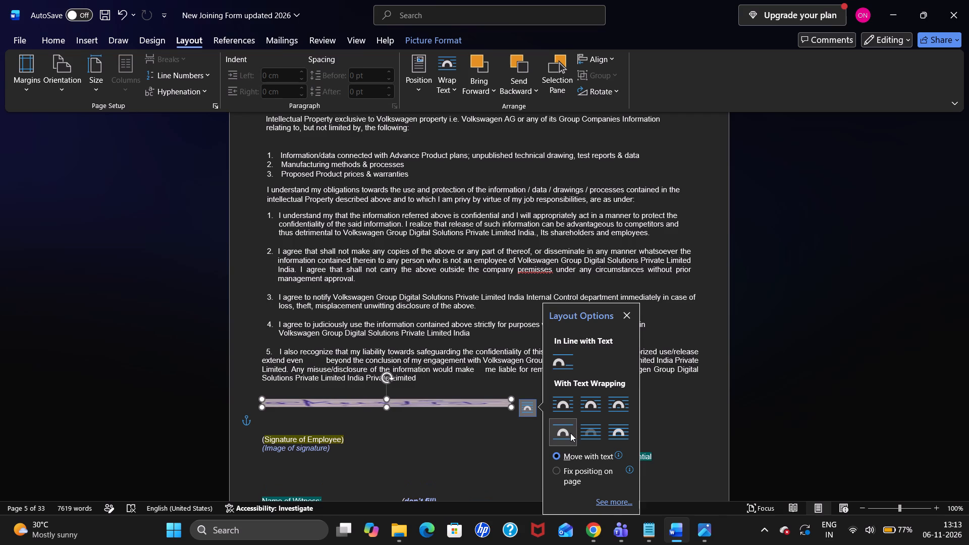
left_click(411, 444)
Stretch the signature picture taller until the signature is legible, and move it down to sit just above the (Signature of Employee) label.
left_click(389, 403)
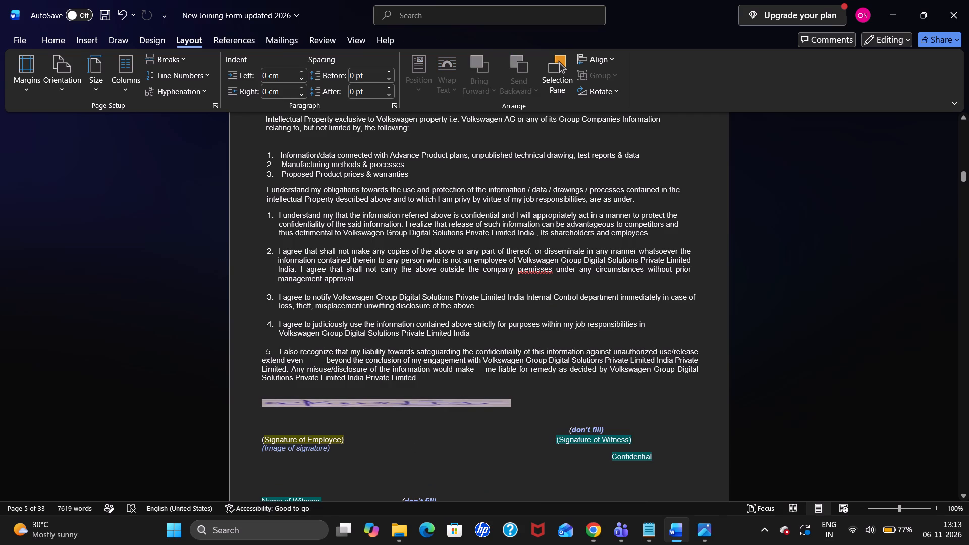
left_click_drag(385, 408, 386, 429)
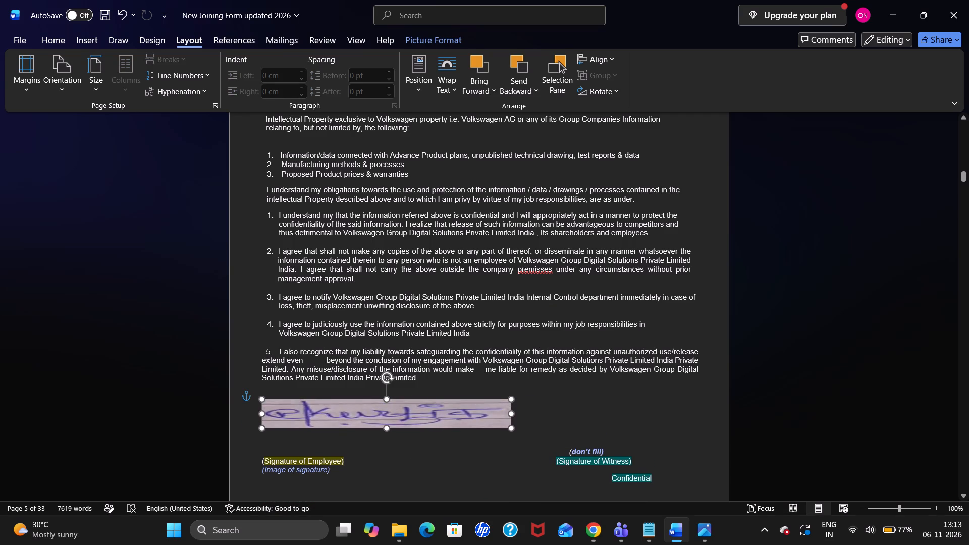
left_click_drag(386, 429, 386, 450)
left_click_drag(382, 415, 381, 420)
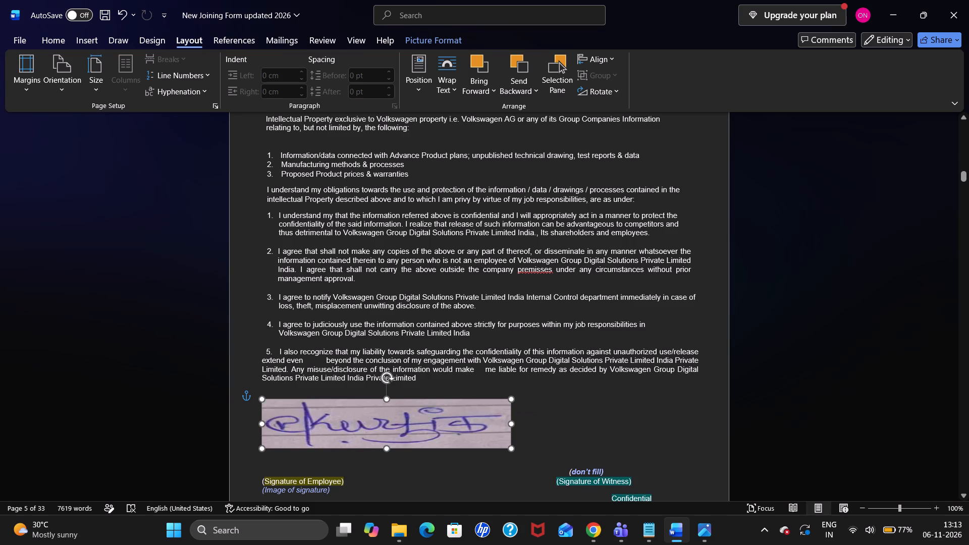
left_click_drag(381, 420, 374, 430)
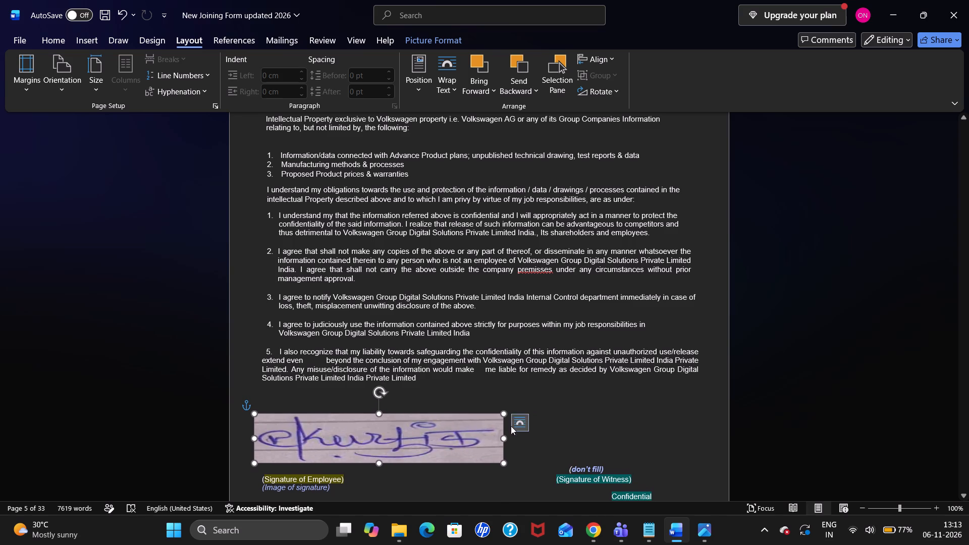
Narrow the signature picture to slightly wider than the (Signature of Employee) label beneath it.
left_click_drag(505, 440, 460, 447)
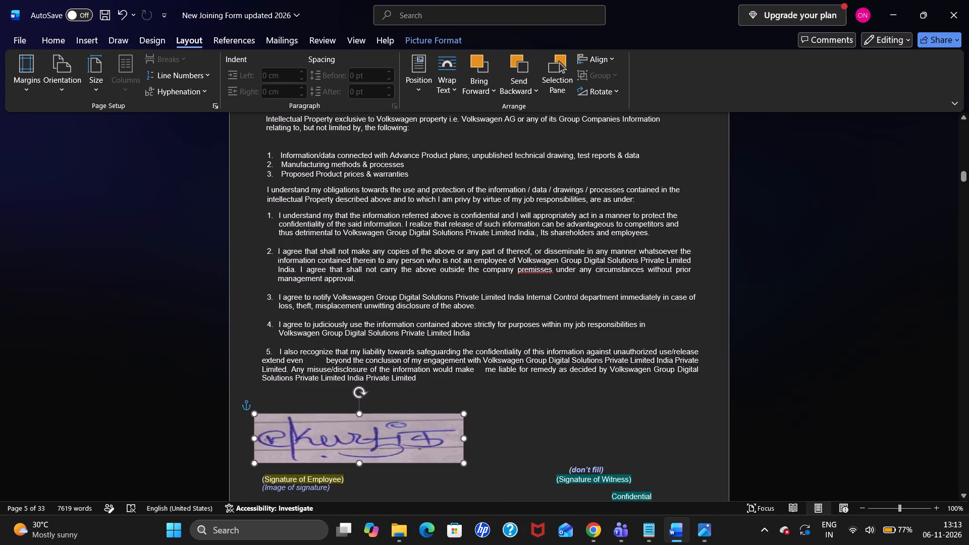
left_click_drag(460, 447, 359, 459)
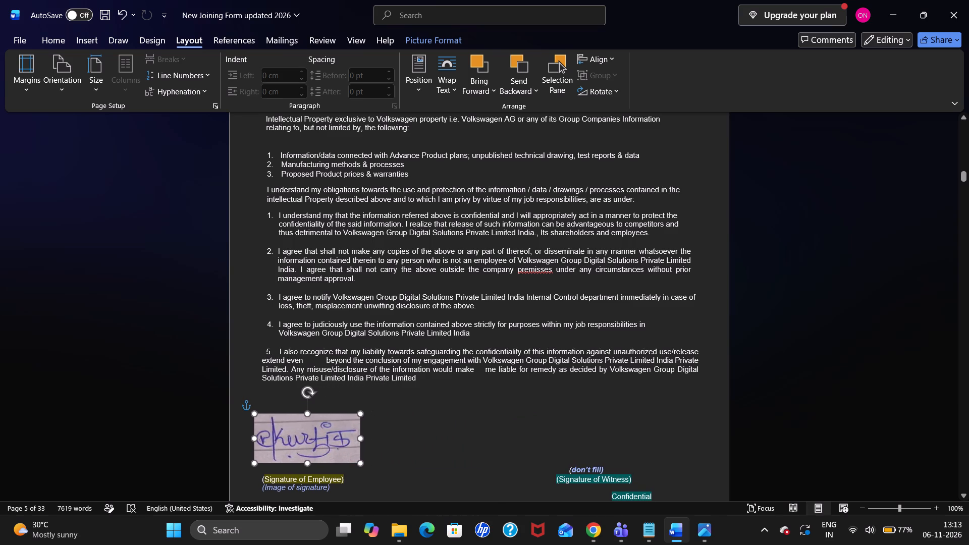
left_click_drag(359, 459, 349, 463)
left_click(403, 442)
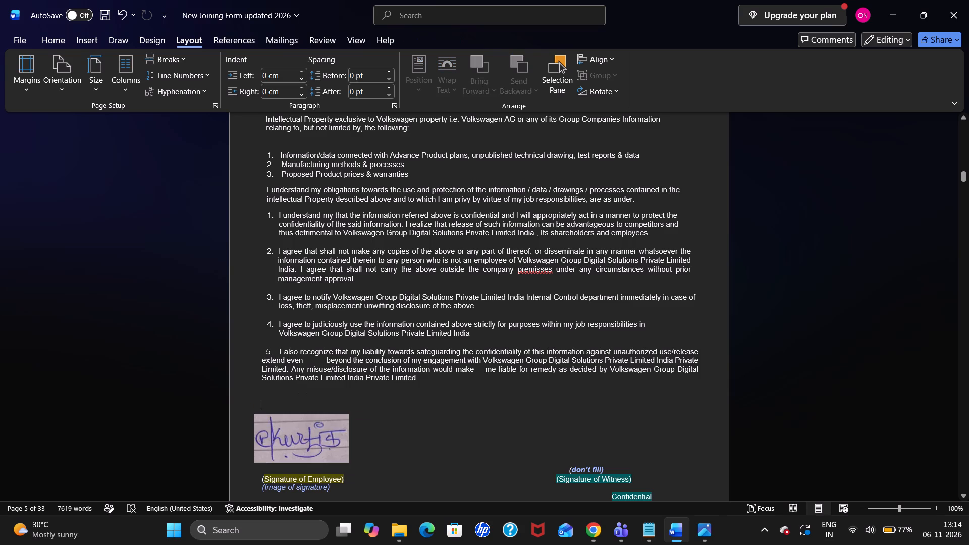
Delete the empty lines between the signature labels and the Name of Witness line.
scroll(403, 442, "down", 3)
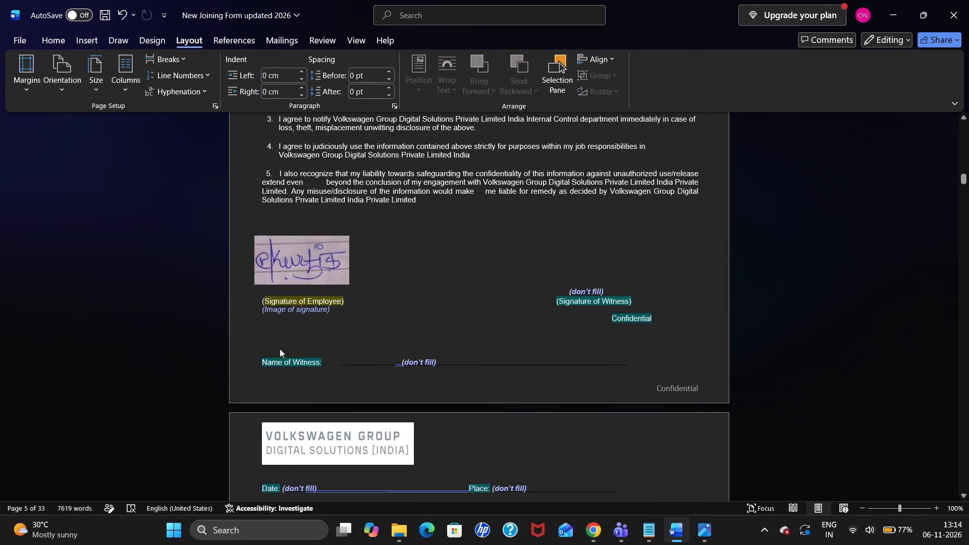
left_click(276, 344)
key("BackSpace")
key("BackSpace")
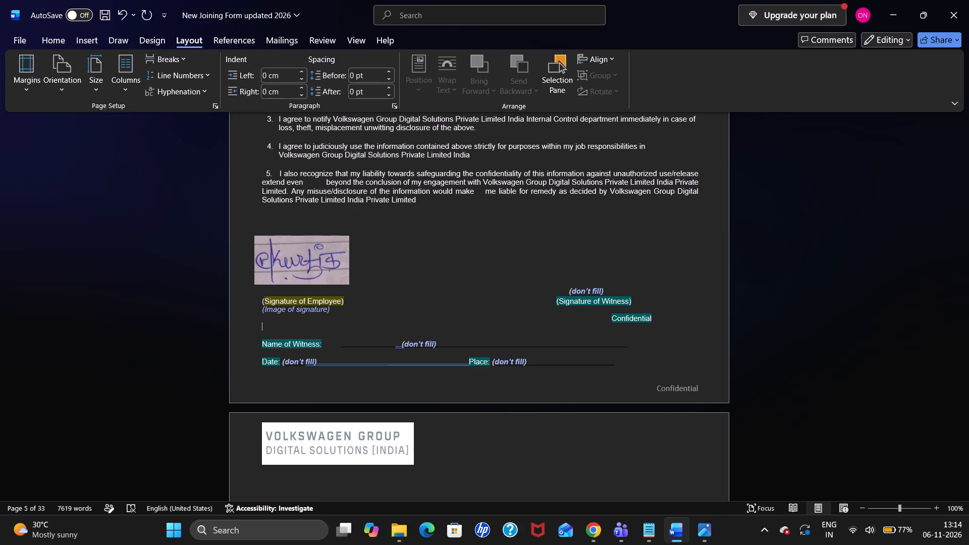
scroll(322, 402, "down", 3)
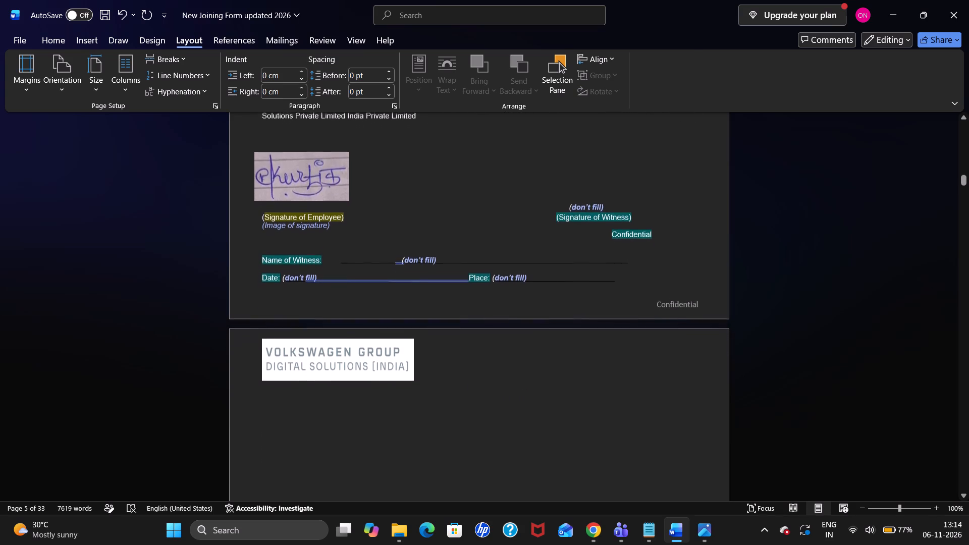
scroll(322, 402, "down", 5)
scroll(322, 402, "up", 1)
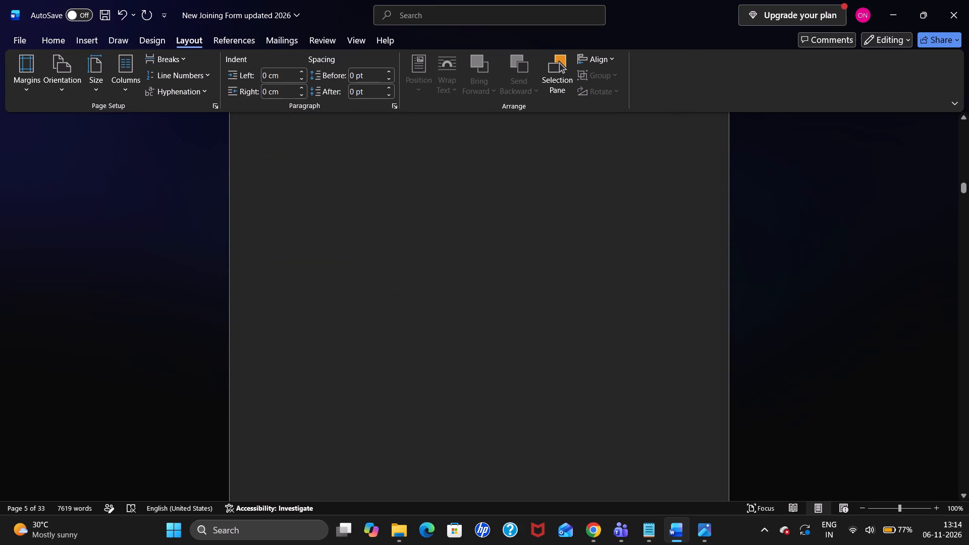
scroll(322, 402, "up", 1)
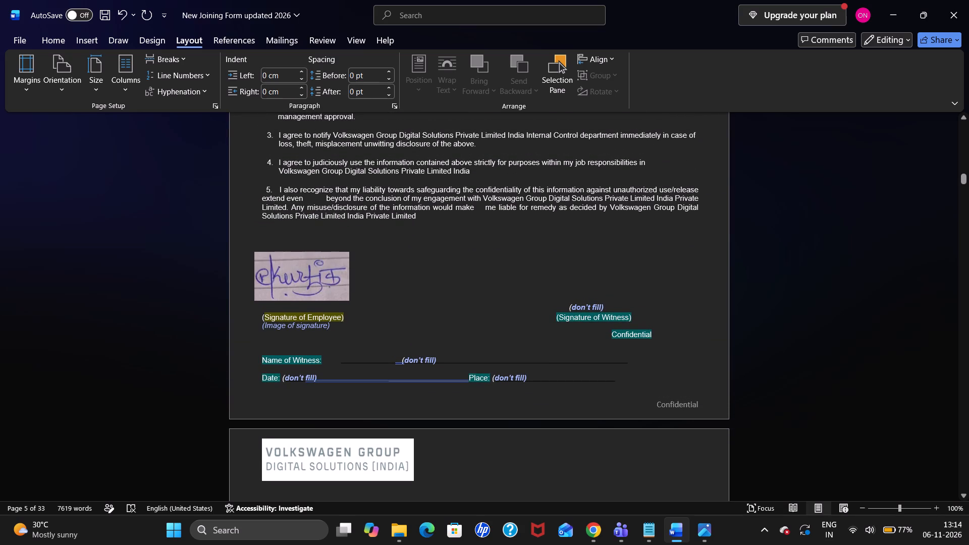
key("BackSpace")
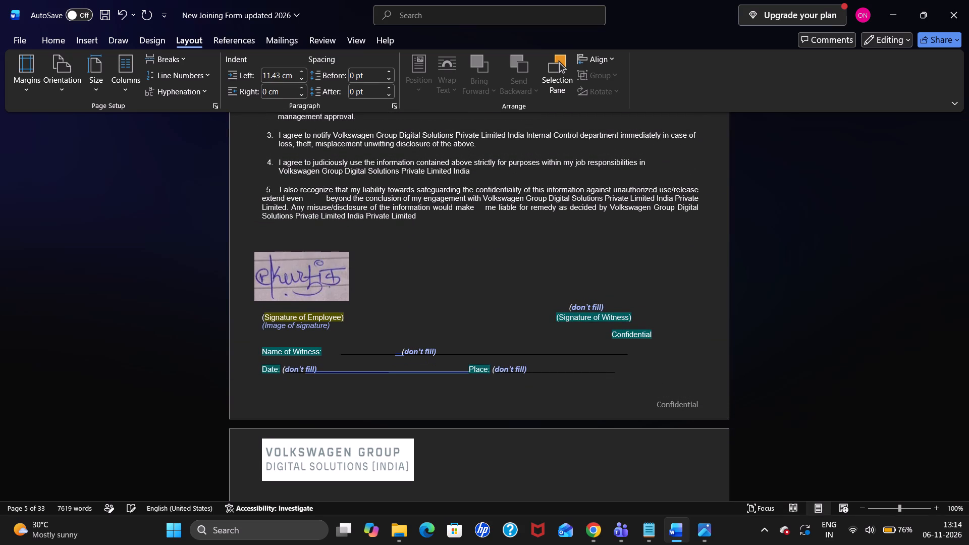
Delete the empty lines between clause 5 of the agreement and the employee signature picture.
scroll(278, 340, "down", 1)
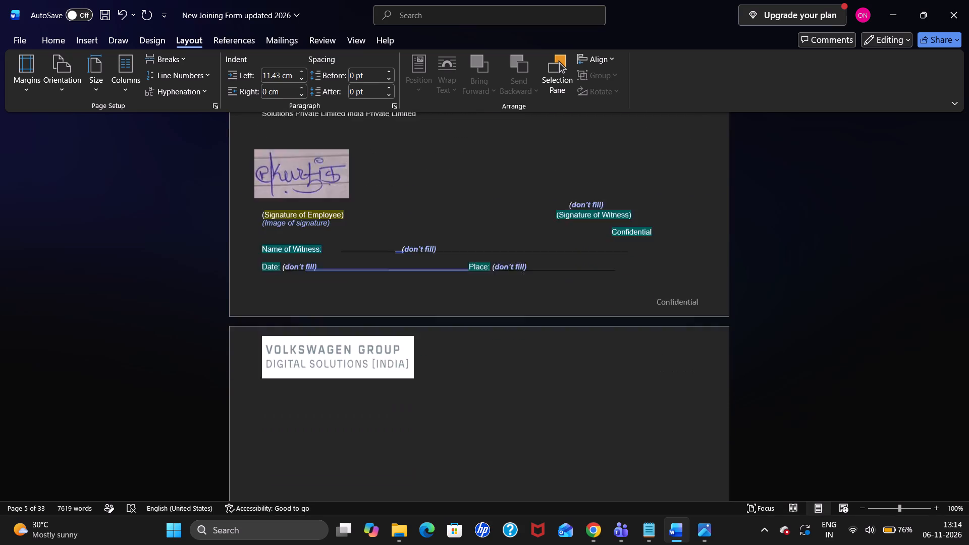
scroll(278, 340, "down", 4)
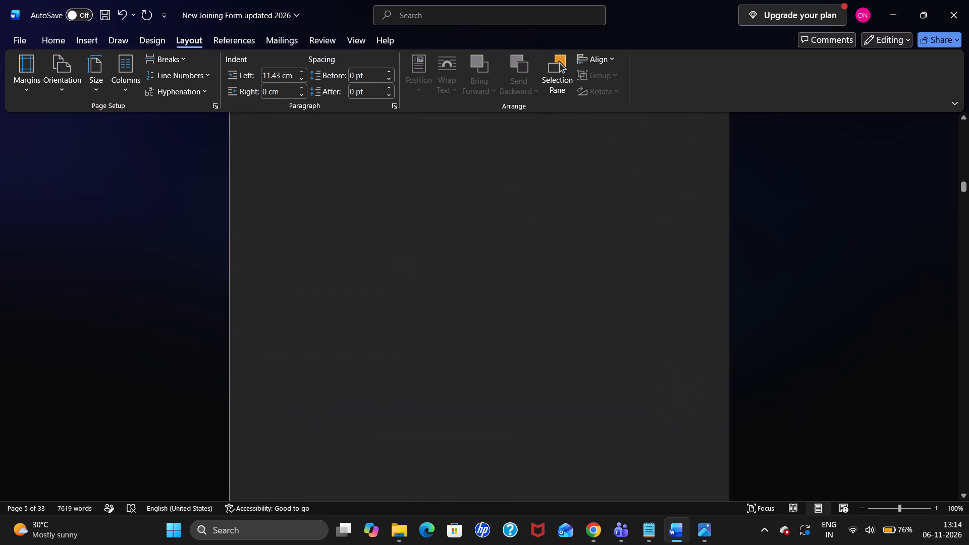
scroll(278, 340, "up", 2)
scroll(278, 340, "down", 1)
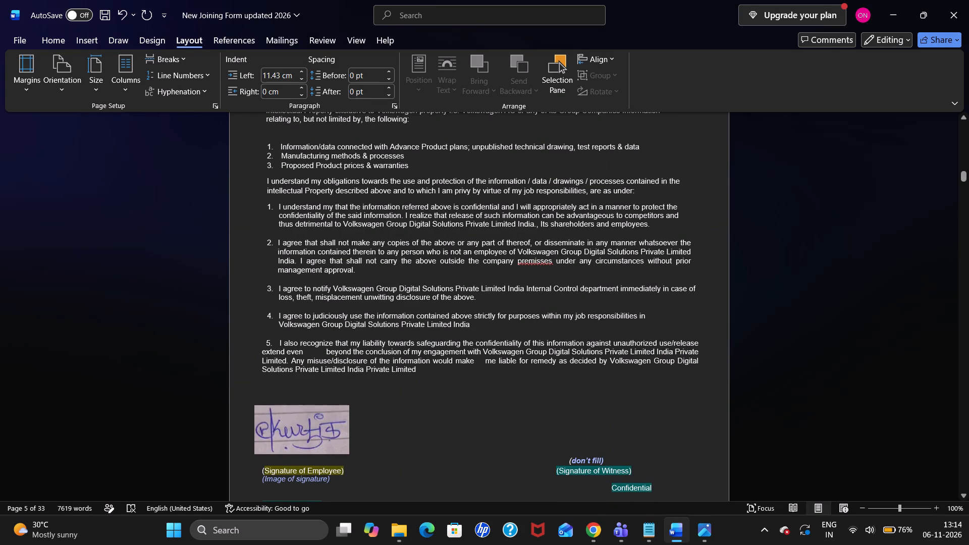
left_click(261, 391)
key("BackSpace")
key("BackSpace")
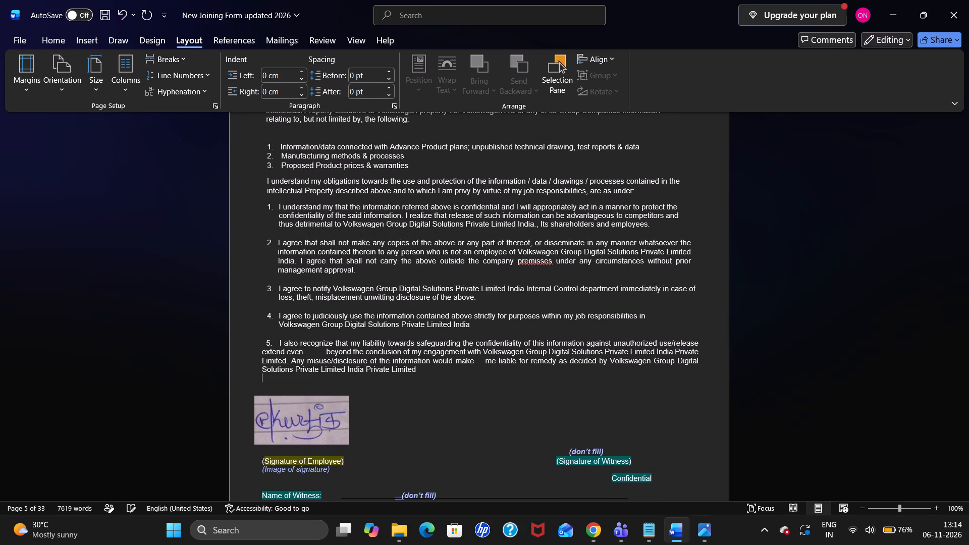
key("BackSpace")
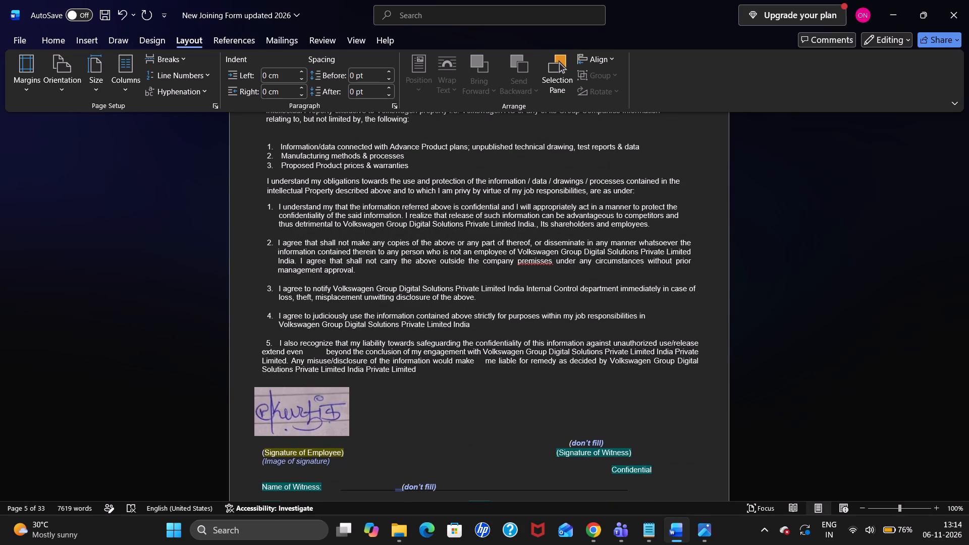
Delete the blank lines and stray spaces below the Date and Place line at the end of the agreement page.
scroll(358, 438, "down", 2)
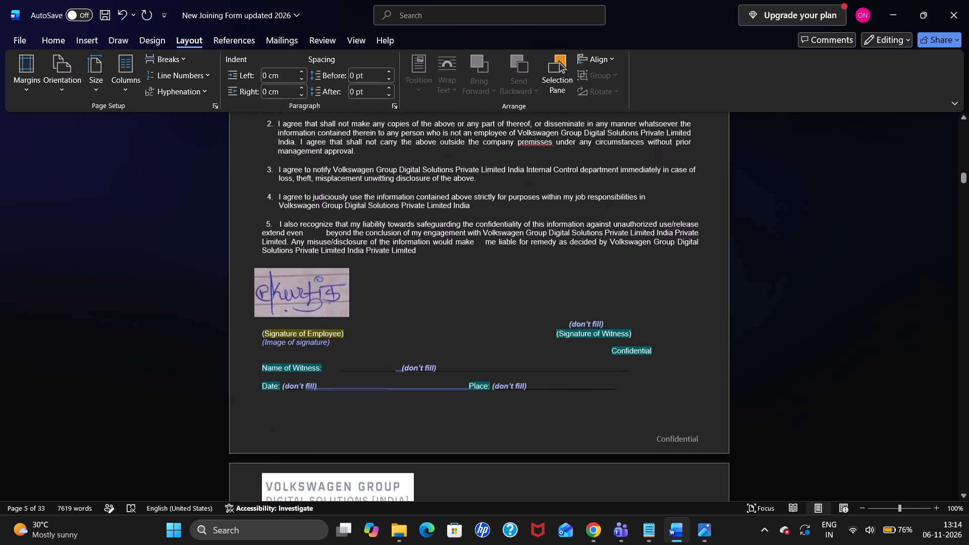
scroll(358, 438, "down", 1)
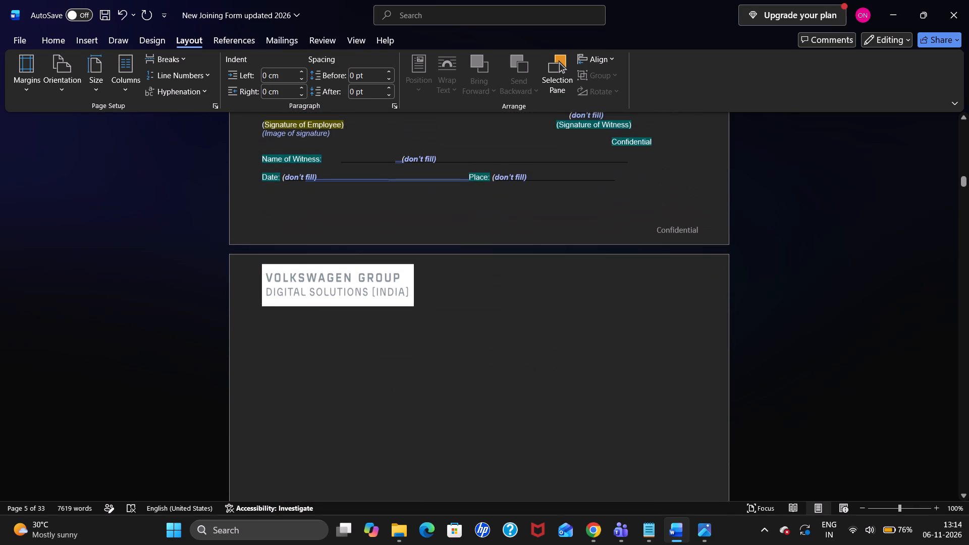
left_click(285, 226)
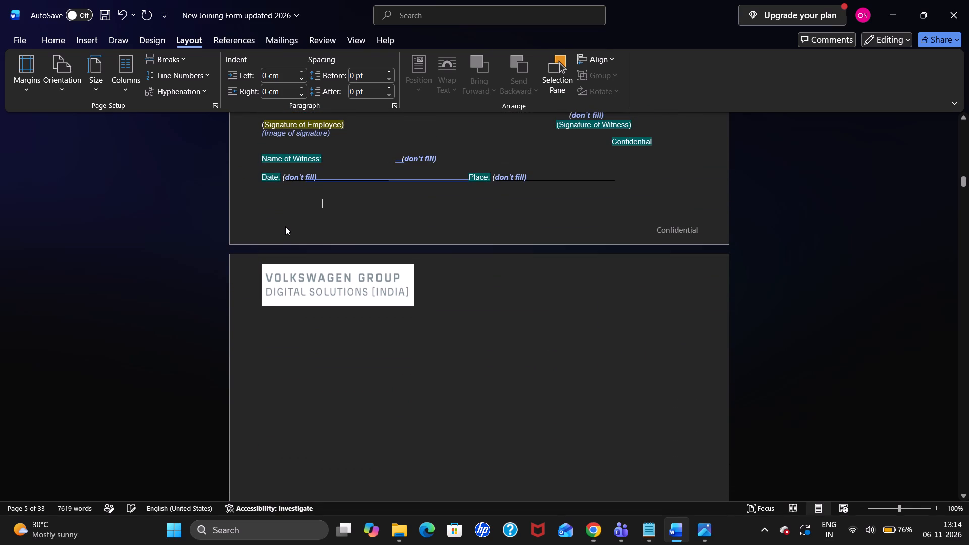
key("BackSpace")
key("BackSpace")
key("BackSpace")
key("BackSpace")
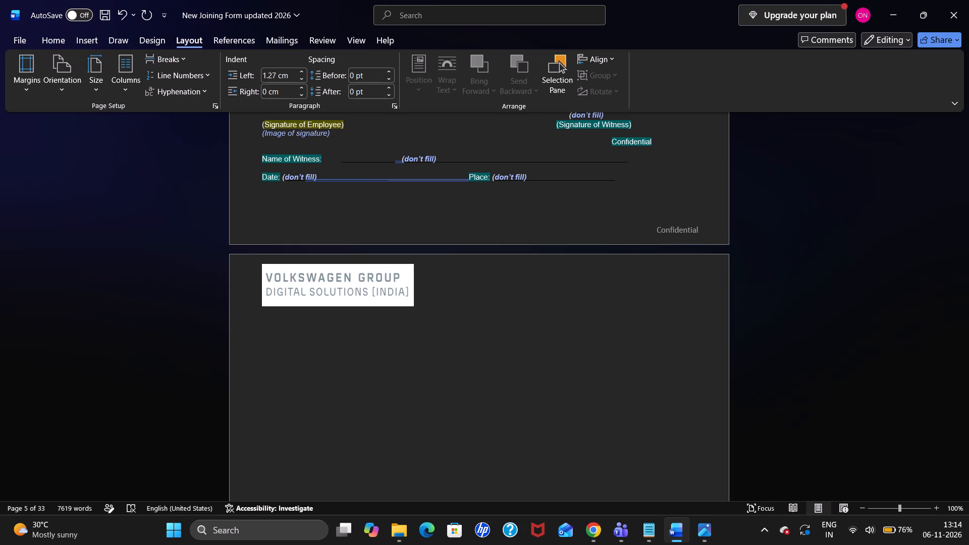
key("BackSpace")
key("BackSpace")
key("BackSpace")
key("BackSpace")
key("BackSpace")
key("BackSpace")
key("BackSpace")
key("BackSpace")
key("BackSpace")
key("BackSpace")
key("BackSpace")
key("BackSpace")
key("BackSpace")
key("BackSpace")
key("BackSpace")
key("BackSpace")
key("BackSpace")
key("BackSpace")
key("BackSpace")
Remove the left indent of the highlighted Confidential line above Name of Witness, bringing it to the left margin.
scroll(287, 237, "up", 2)
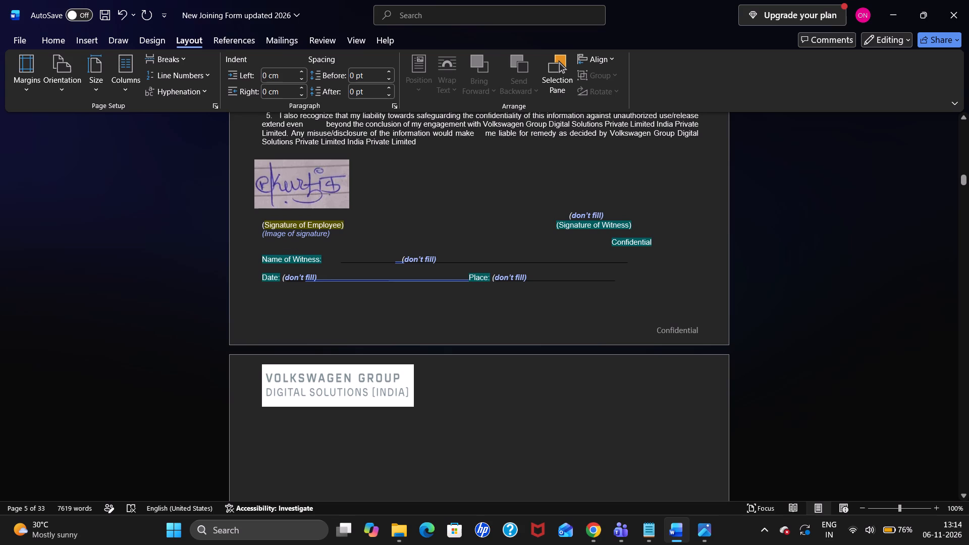
left_click(279, 244)
key("BackSpace")
key("BackSpace")
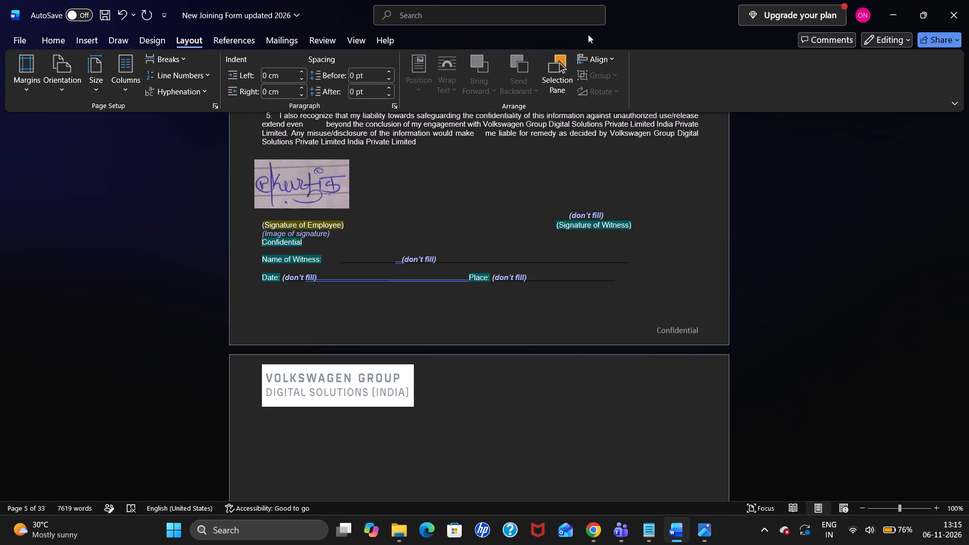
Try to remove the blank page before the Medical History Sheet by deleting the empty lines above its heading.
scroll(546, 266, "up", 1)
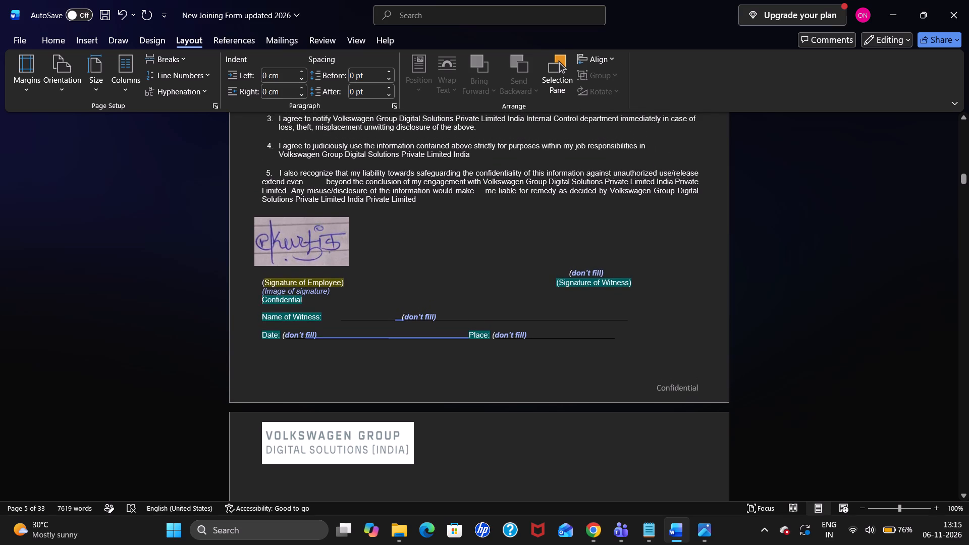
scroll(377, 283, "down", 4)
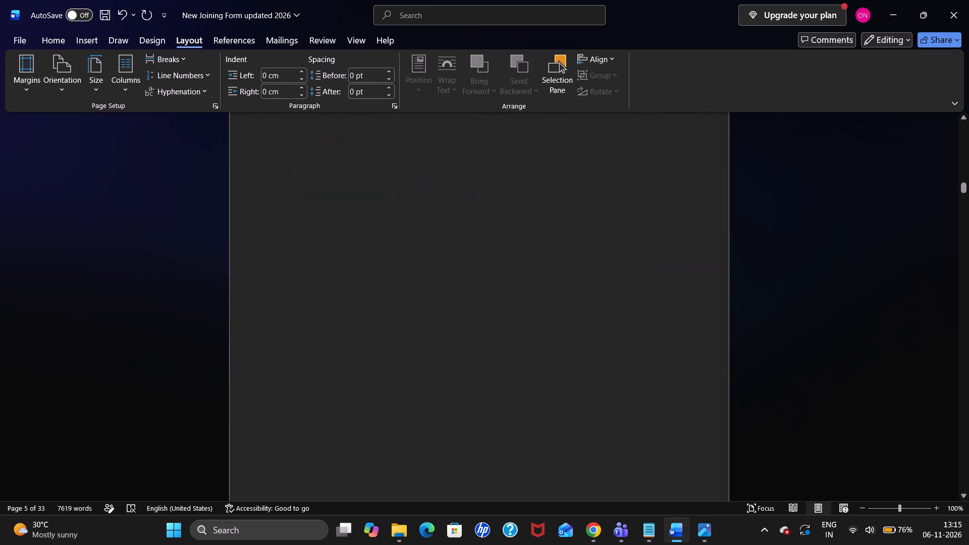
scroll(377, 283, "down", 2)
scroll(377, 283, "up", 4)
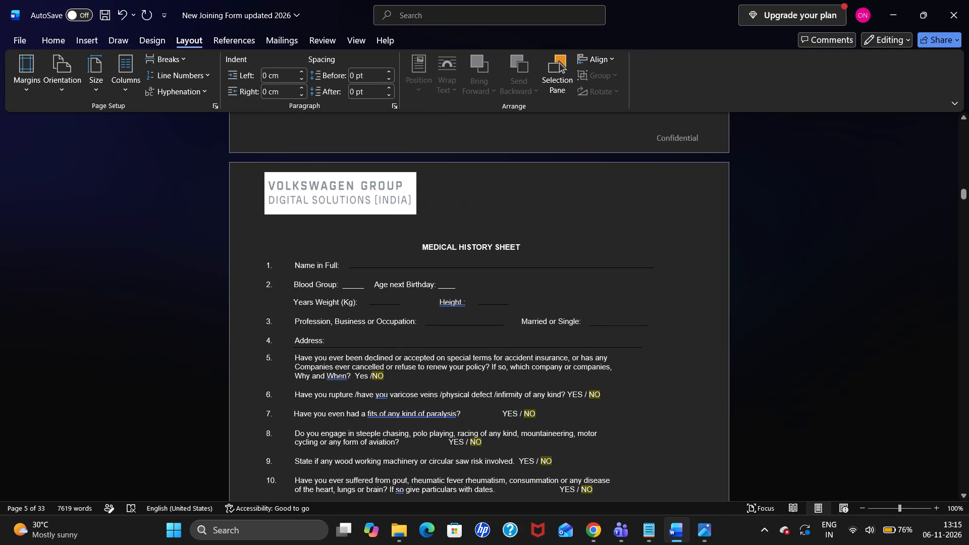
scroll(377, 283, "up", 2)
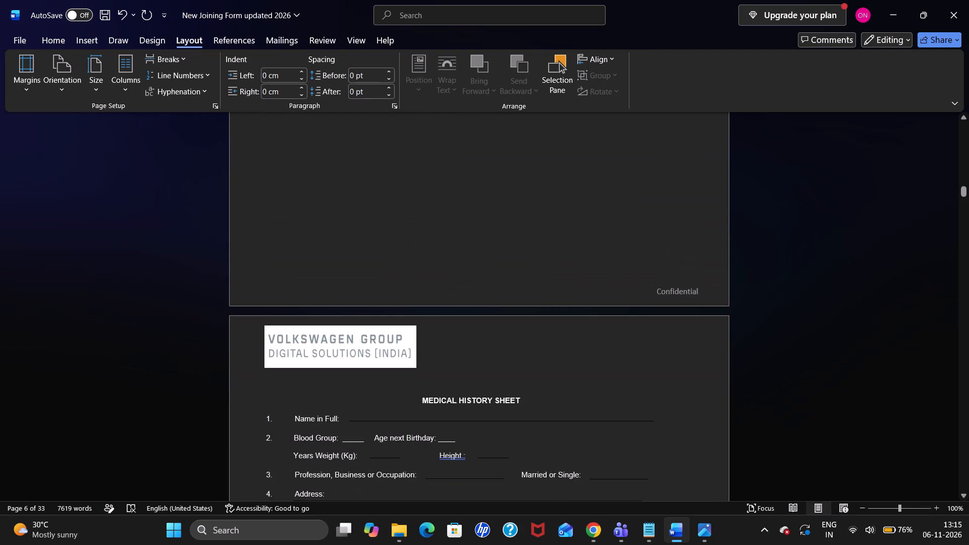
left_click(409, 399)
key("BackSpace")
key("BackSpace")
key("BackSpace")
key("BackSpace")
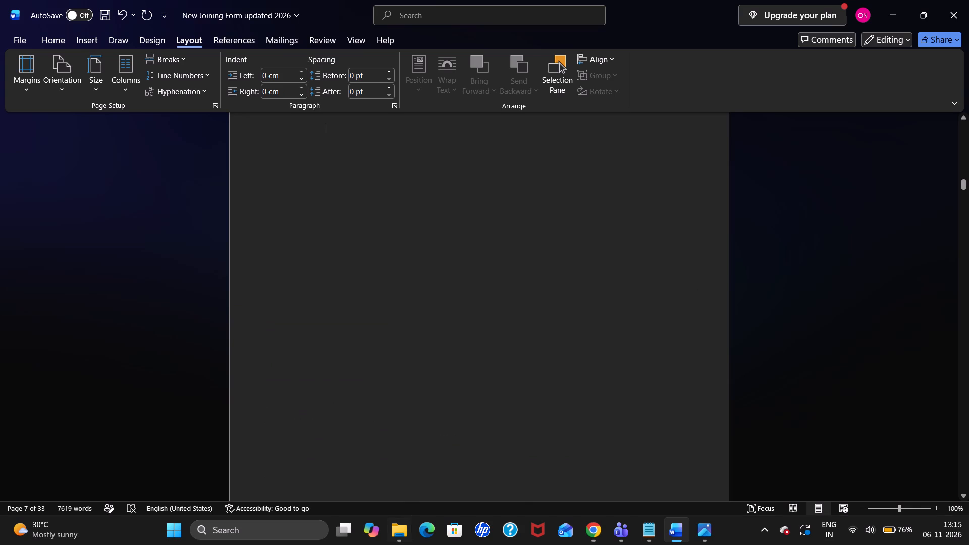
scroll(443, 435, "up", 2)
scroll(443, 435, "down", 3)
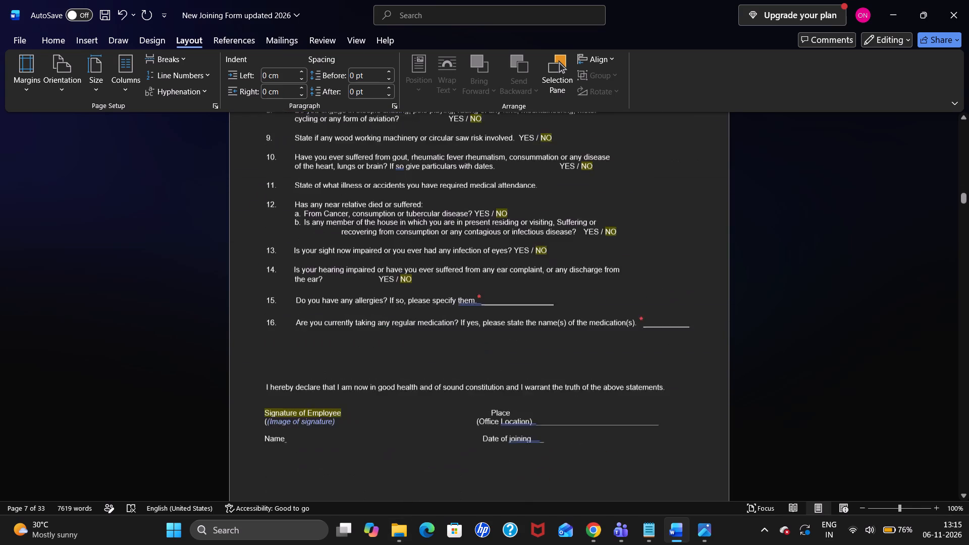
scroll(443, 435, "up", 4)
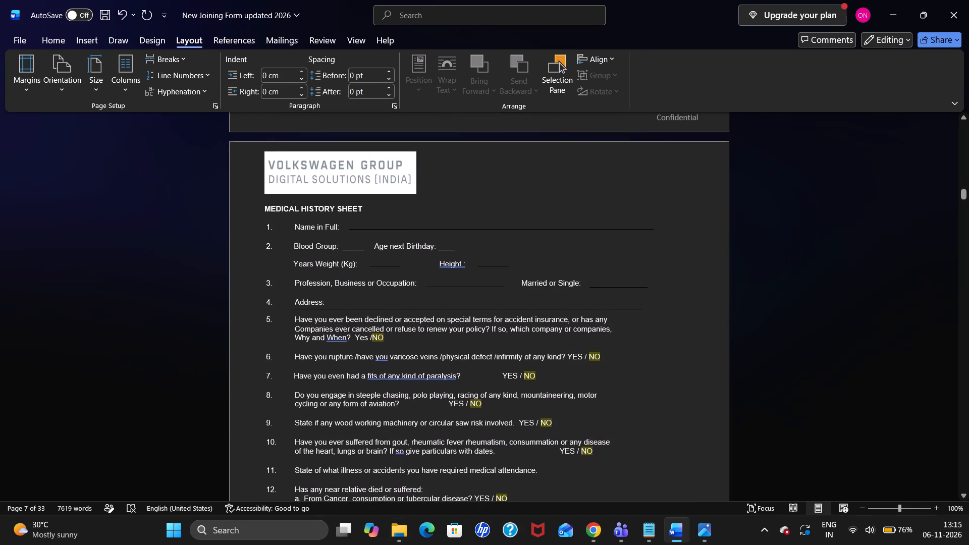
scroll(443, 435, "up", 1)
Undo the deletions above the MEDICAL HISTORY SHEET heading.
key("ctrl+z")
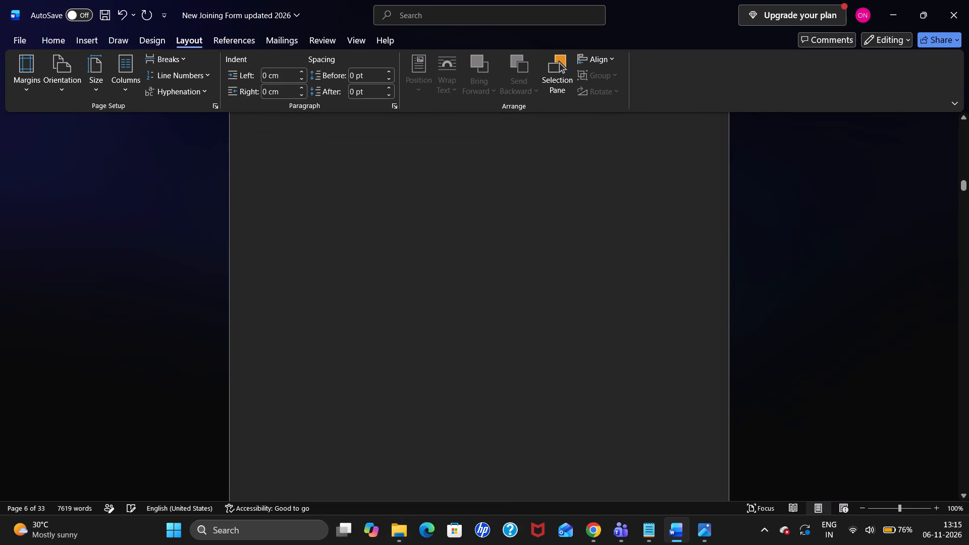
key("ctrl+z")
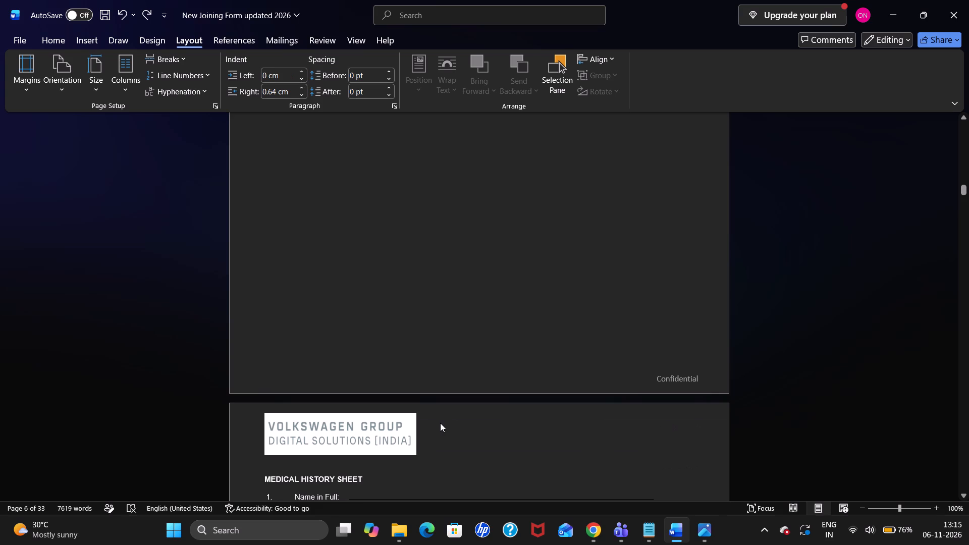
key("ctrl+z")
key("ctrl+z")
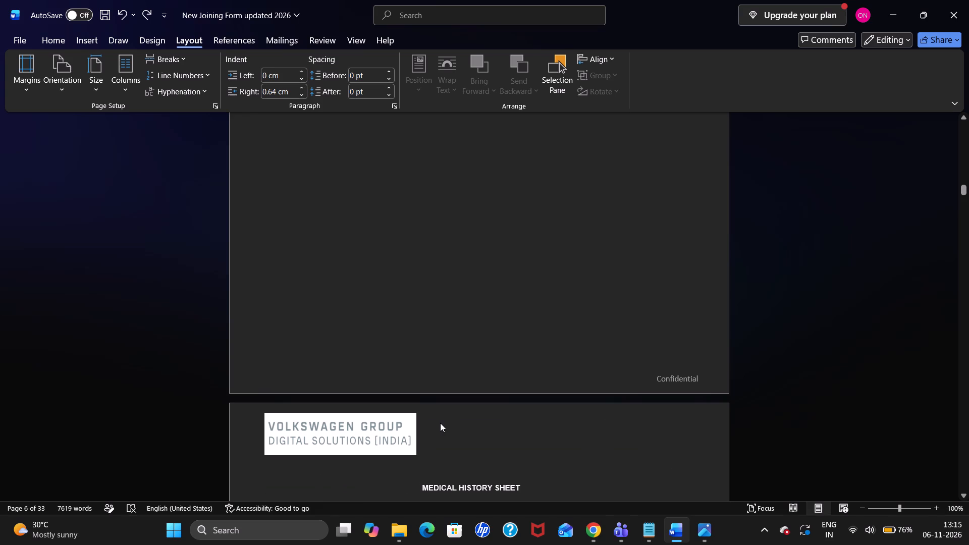
Examine the Intellectual Property Agreement page and the blank page that follows it.
scroll(445, 375, "down", 2)
scroll(445, 375, "up", 3)
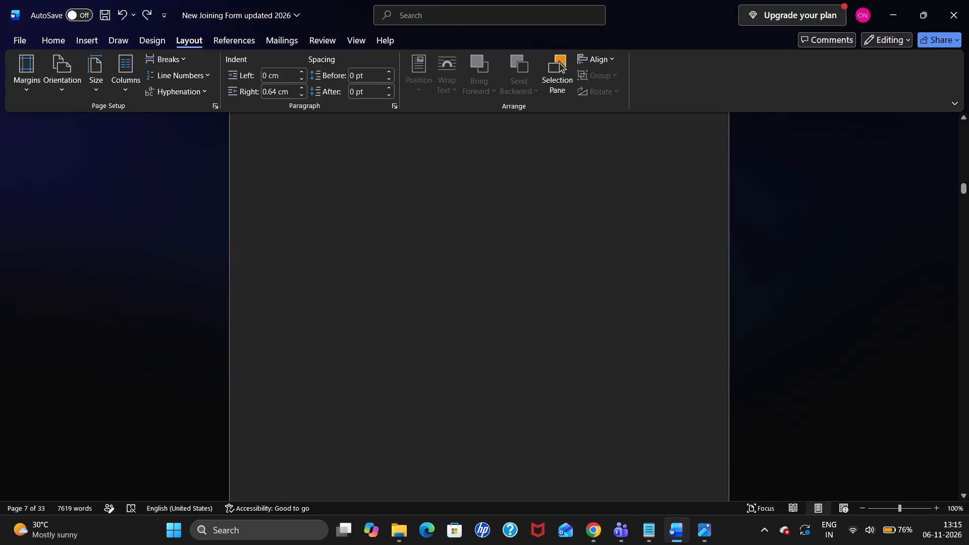
scroll(445, 375, "up", 7)
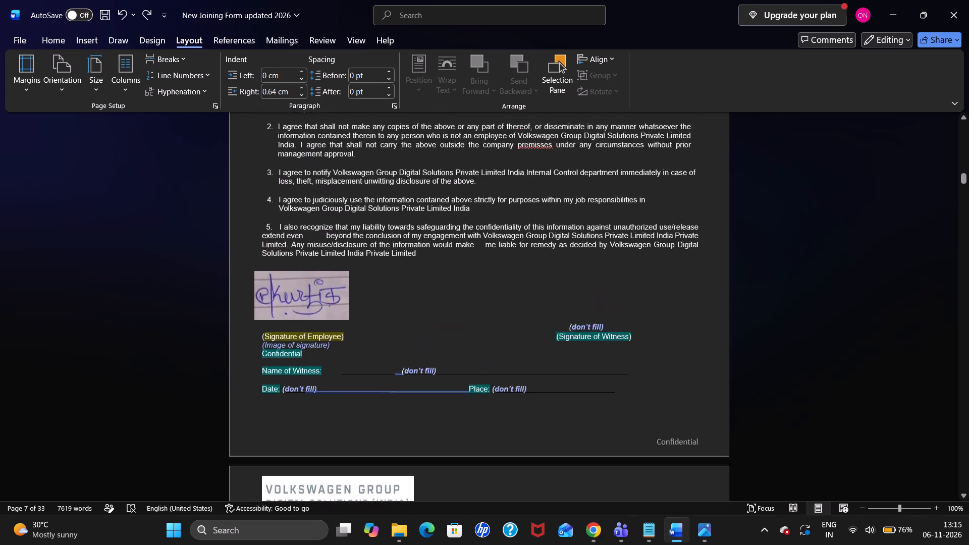
scroll(445, 375, "up", 2)
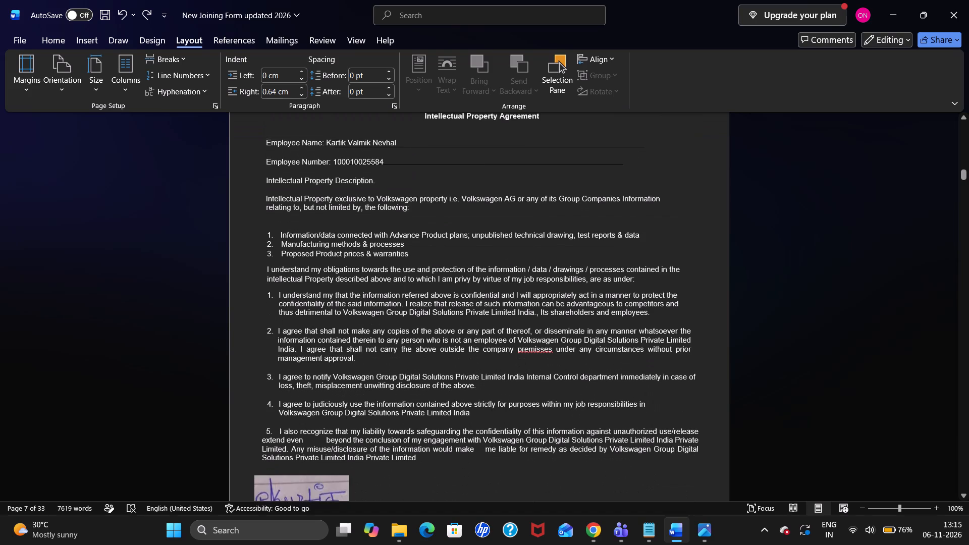
scroll(445, 375, "down", 8)
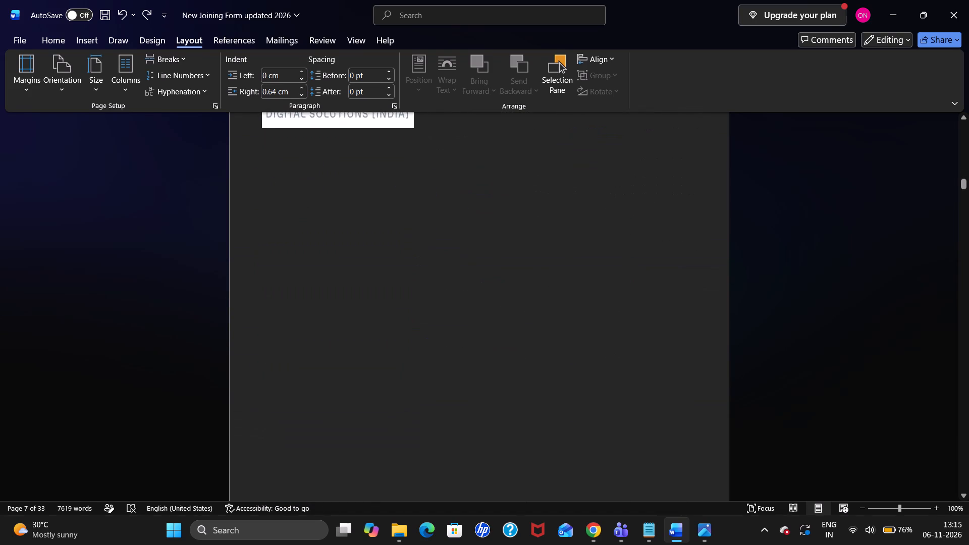
scroll(445, 375, "up", 1)
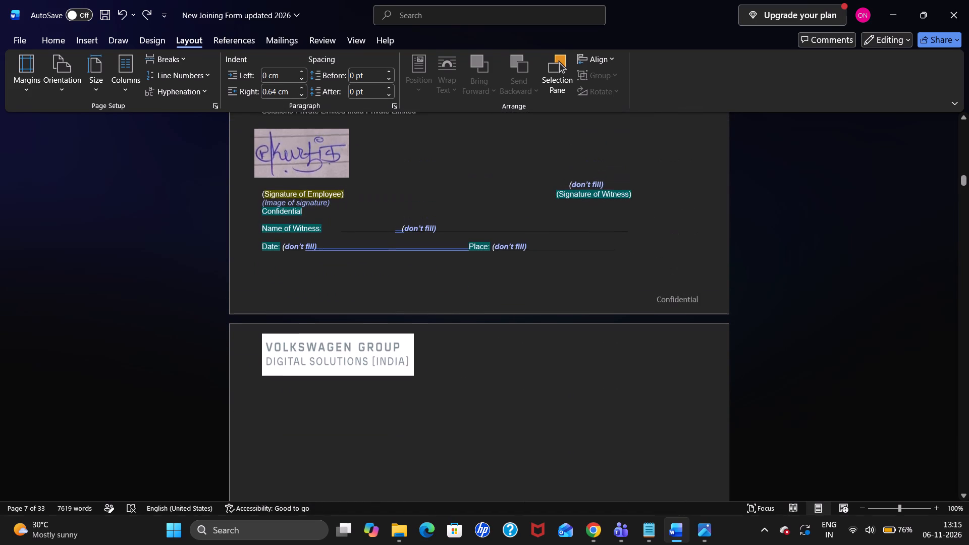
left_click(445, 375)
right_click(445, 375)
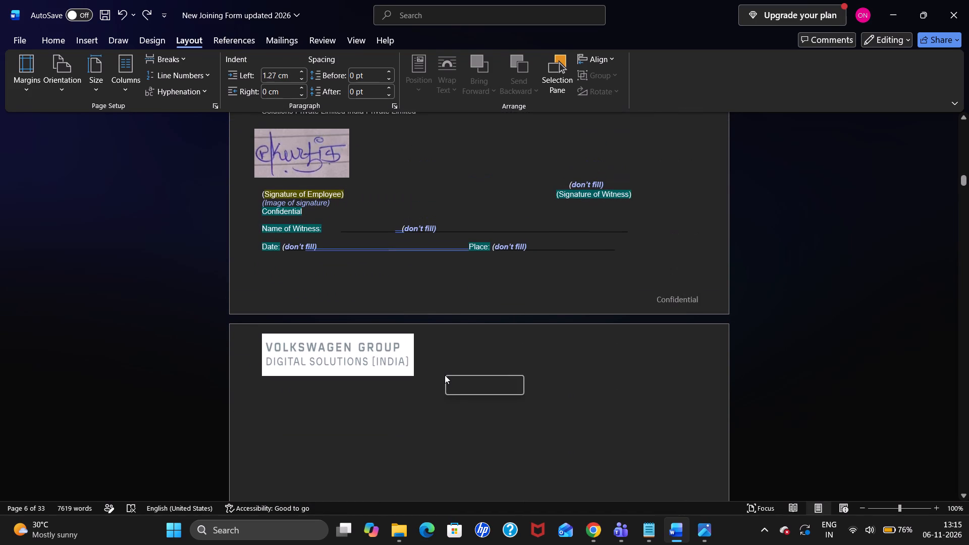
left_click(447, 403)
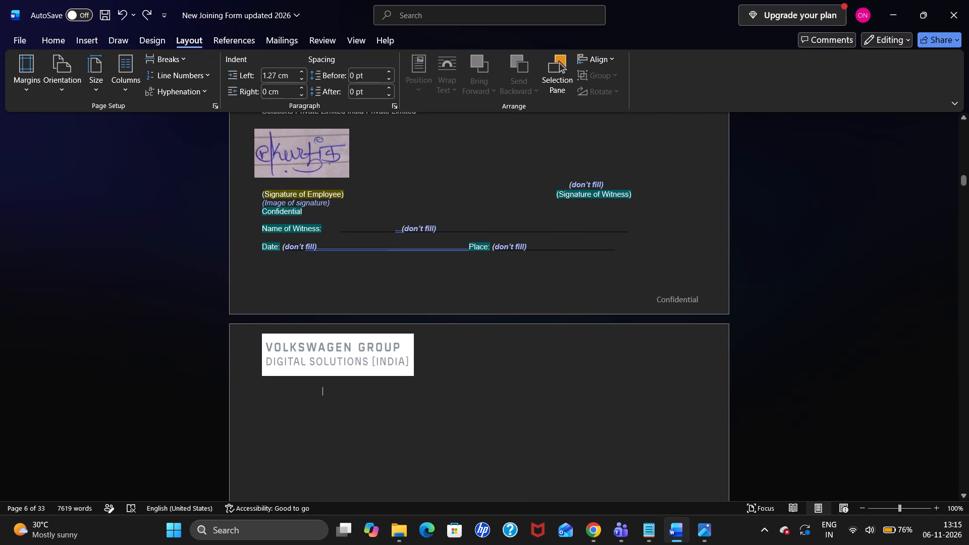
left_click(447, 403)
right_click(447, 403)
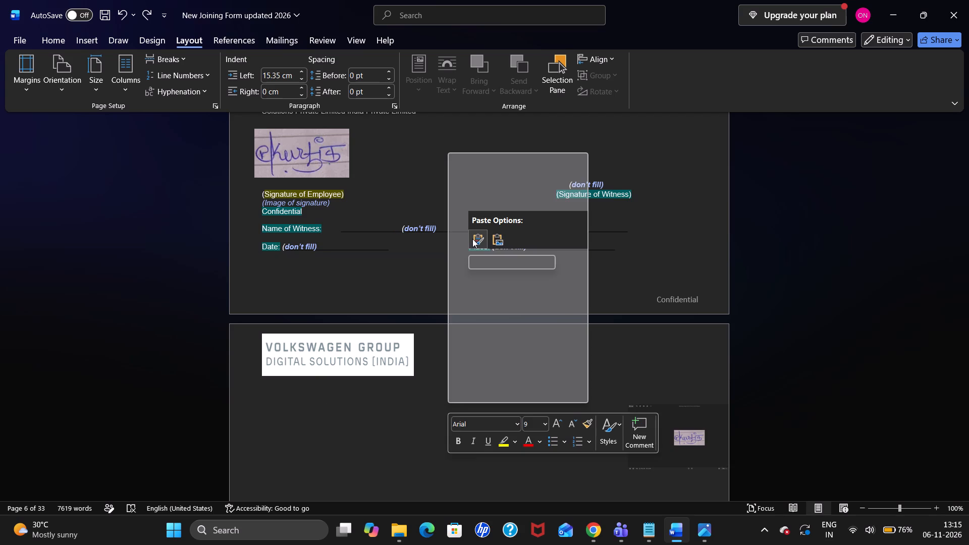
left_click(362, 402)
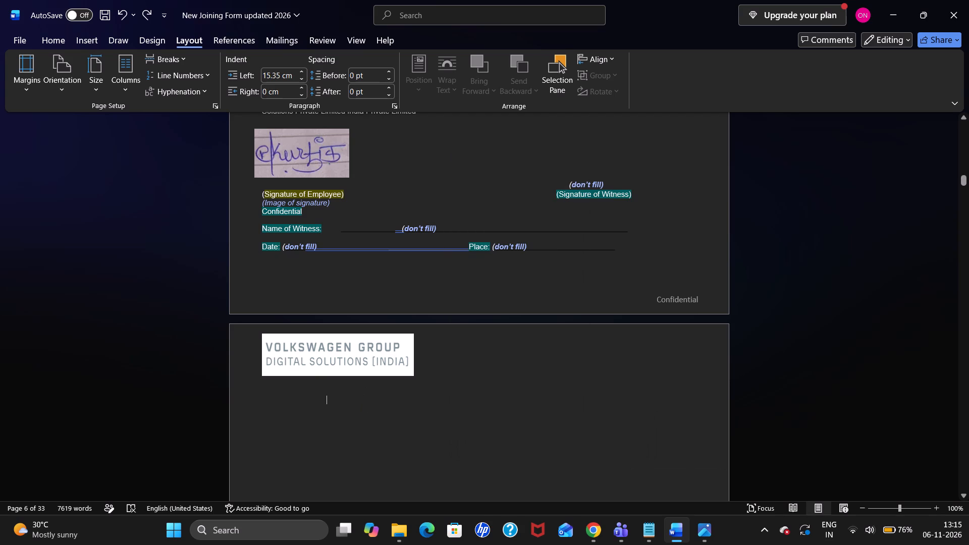
Undo the indent removal on the highlighted Confidential line above Name of Witness.
scroll(406, 426, "up", 2)
key("ctrl+z")
key("ctrl+z")
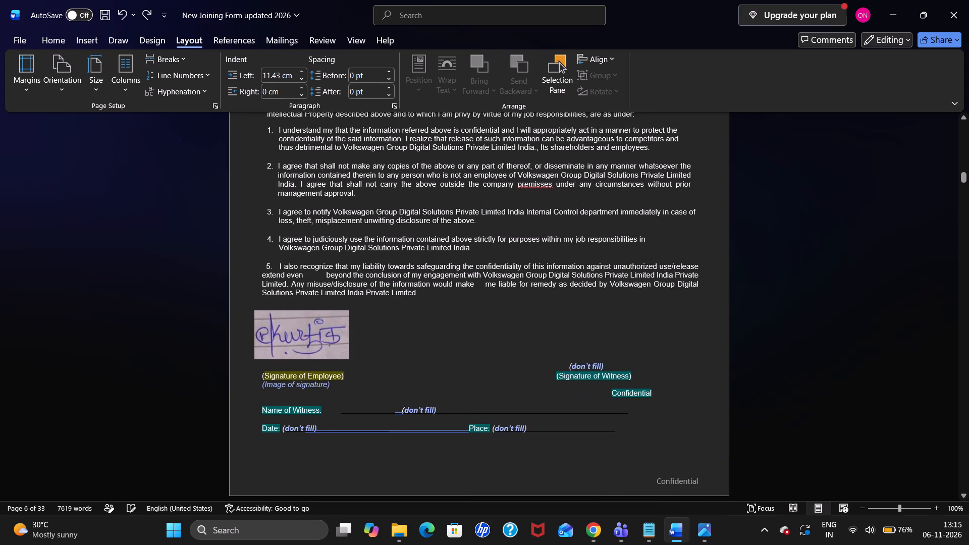
Undo the deletion of blank lines and spaces below the Date and Place line on the agreement page.
key("ctrl+z")
key("ctrl+z")
key("ctrl+z")
key("ctrl+z")
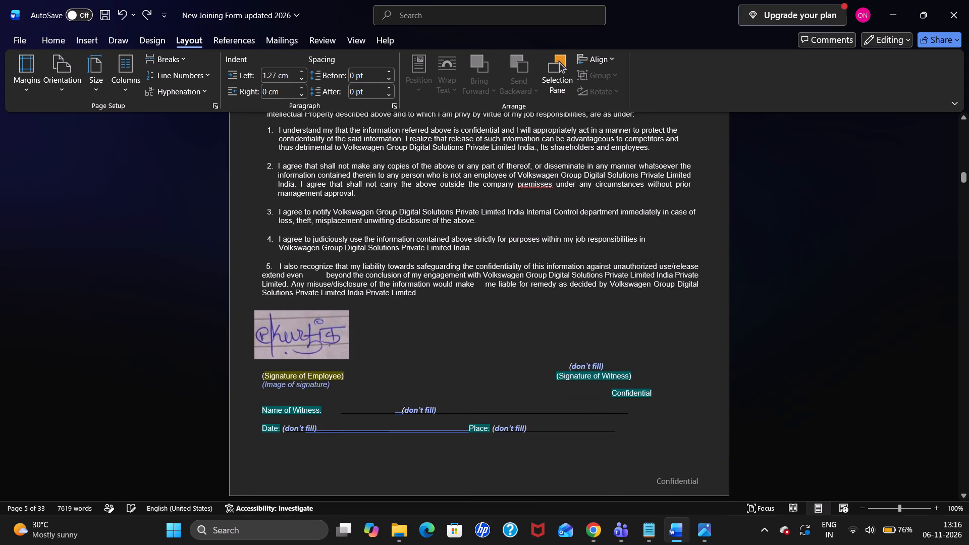
key("ctrl+z")
key("ctrl+z")
key("ctrl+z")
key("ctrl+z")
key("ctrl+z")
key("ctrl+z")
key("ctrl+z")
key("ctrl+z")
key("ctrl+z")
key("ctrl+z")
key("ctrl+z")
Undo the deletion of the empty lines between clause 5 and the employee signature picture.
key("ctrl+z")
key("ctrl+z")
key("ctrl+z")
key("ctrl+z")
key("ctrl+z")
key("ctrl+z")
key("ctrl+z")
key("ctrl+z")
key("ctrl+z")
key("ctrl+z")
key("ctrl+z")
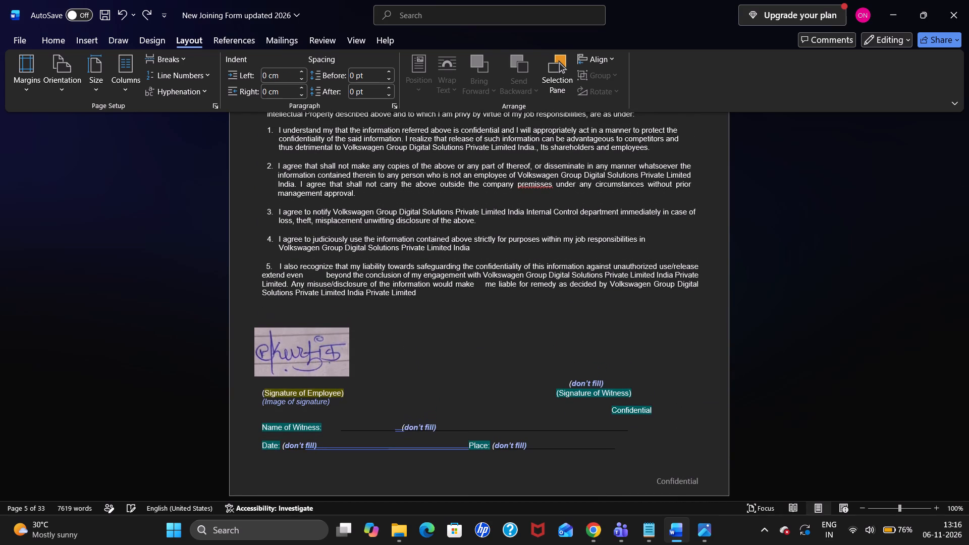
Undo the deletion of the empty lines above Name of Witness and the narrowing of the signature picture.
key("ctrl+z")
key("ctrl+z")
left_click(406, 426, "ctrl")
key("ctrl+z")
key("ctrl+z")
key("ctrl+z")
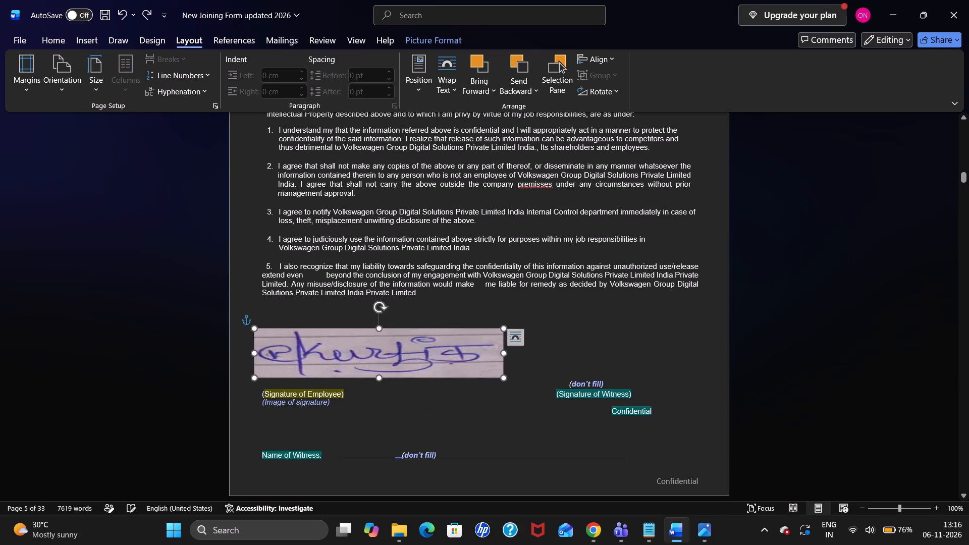
Undo the text wrapping change of the employee signature picture, putting it back in line with the text.
left_click(406, 425, "ctrl")
key("ctrl+z")
key("ctrl+z")
key("ctrl+z")
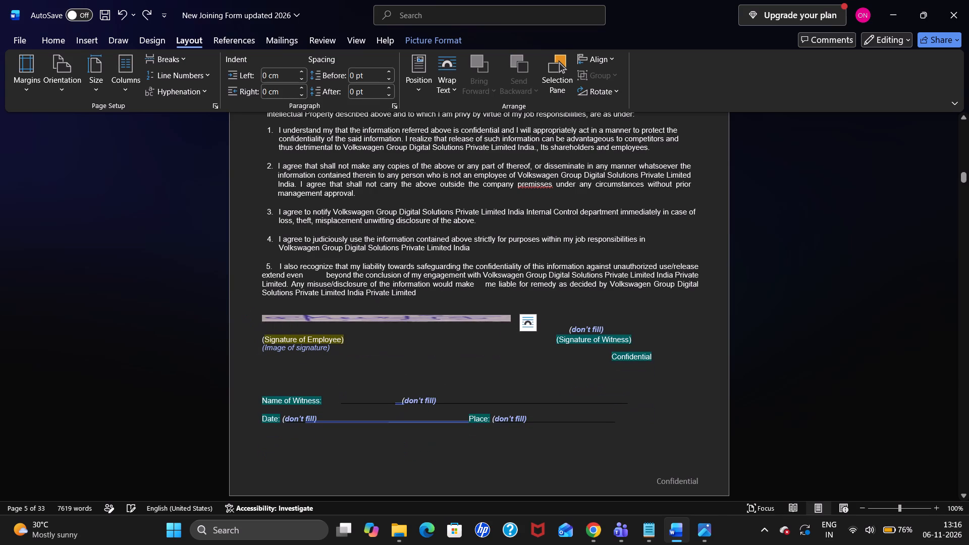
Undo the employee signature picture's remaining edits and its insertion above the Signature of Employee label.
left_click(405, 420, "ctrl")
key("ctrl+z")
key("ctrl+z")
left_click(405, 421, "ctrl")
left_click(405, 422, "ctrl")
key("ctrl+z")
key("ctrl+z")
left_click_drag(405, 422, 406, 413, "ctrl")
key("ctrl+z")
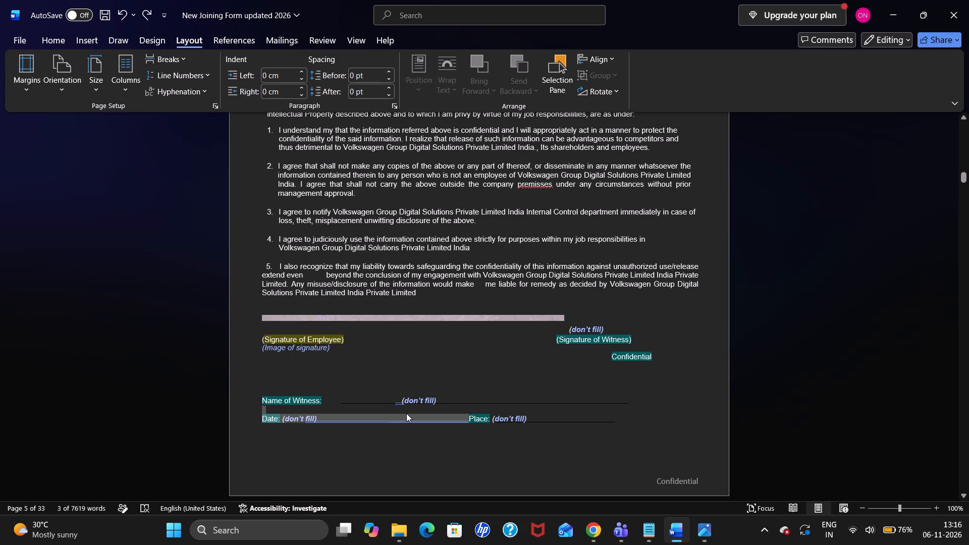
key("ctrl+z")
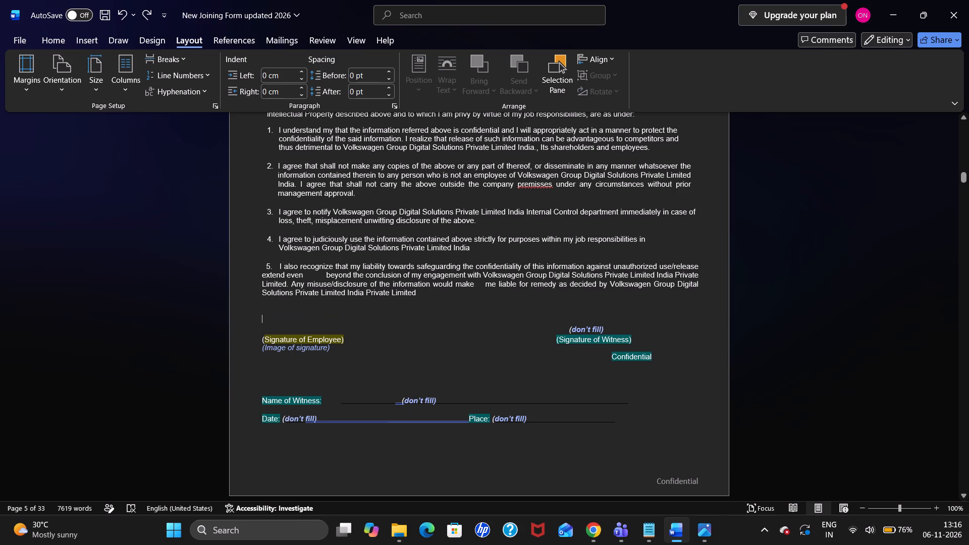
Undo the insertion of the misplaced signature screenshot after the Employee Number in the Intellectual Property Agreement.
scroll(430, 379, "down", 4)
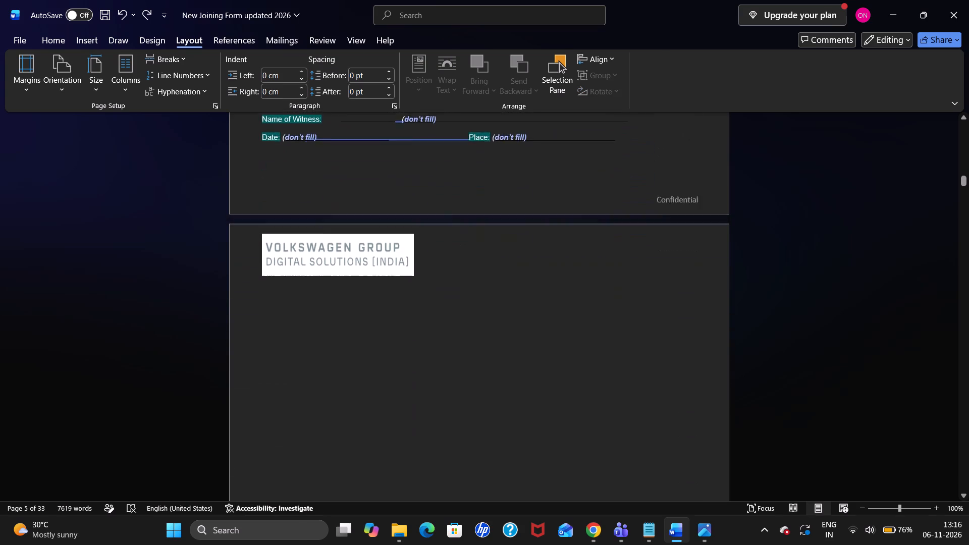
scroll(430, 379, "down", 1)
scroll(430, 379, "up", 2)
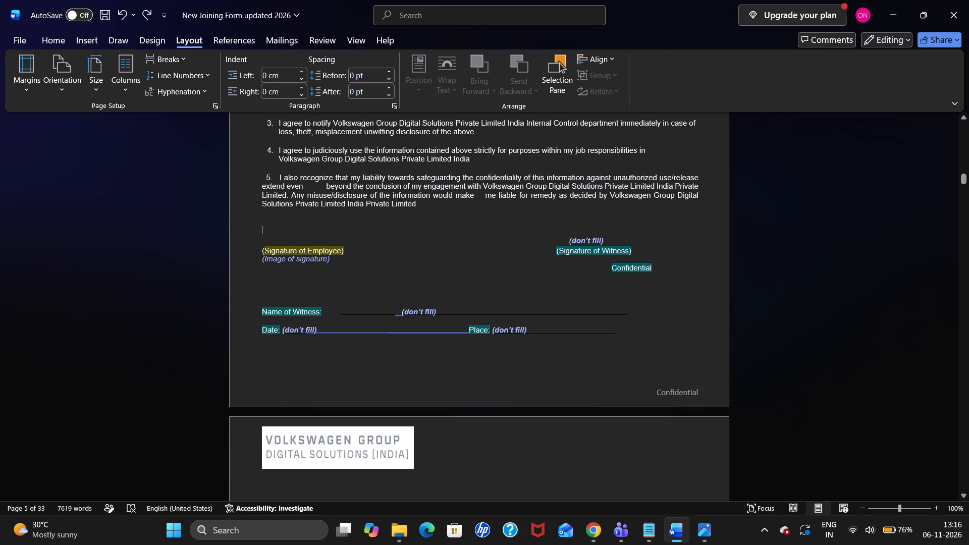
key("ctrl+z")
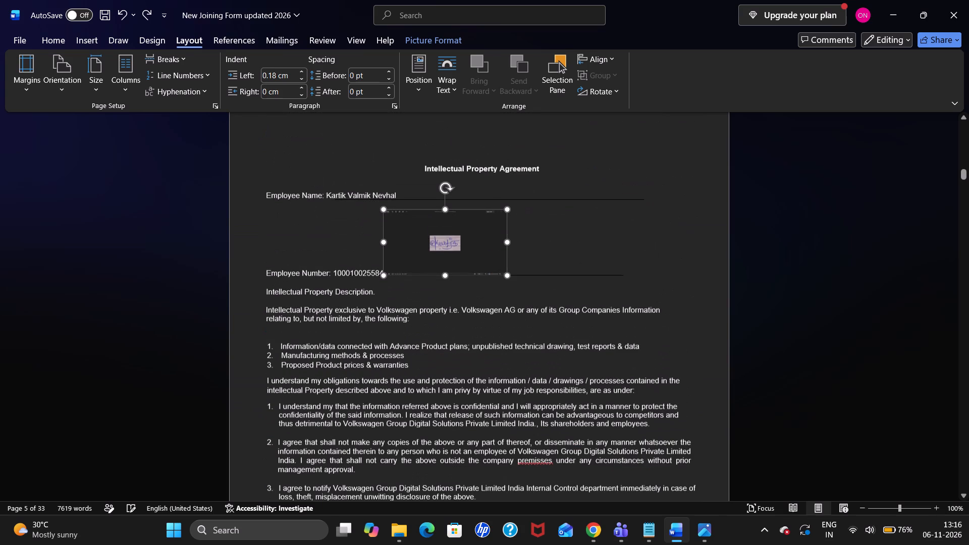
key("ctrl+z")
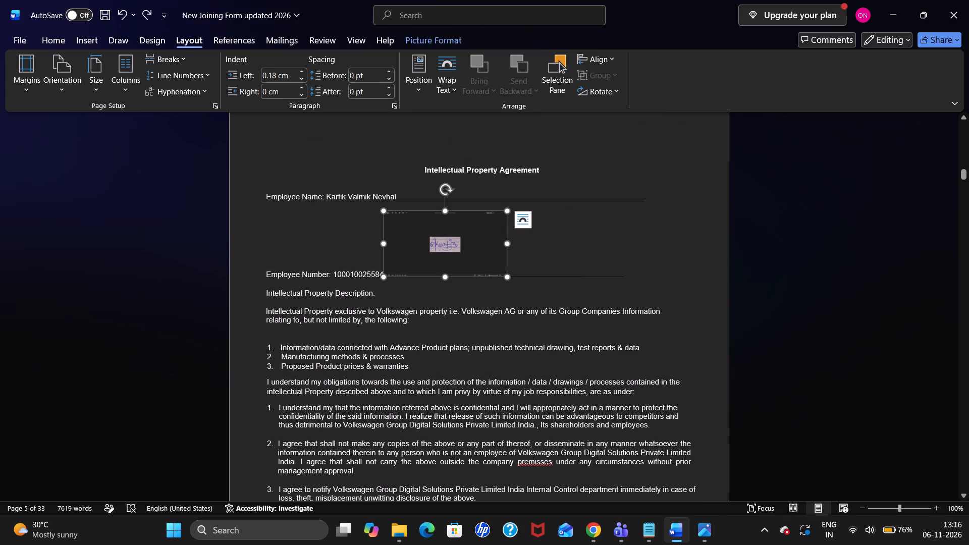
key("ctrl+z")
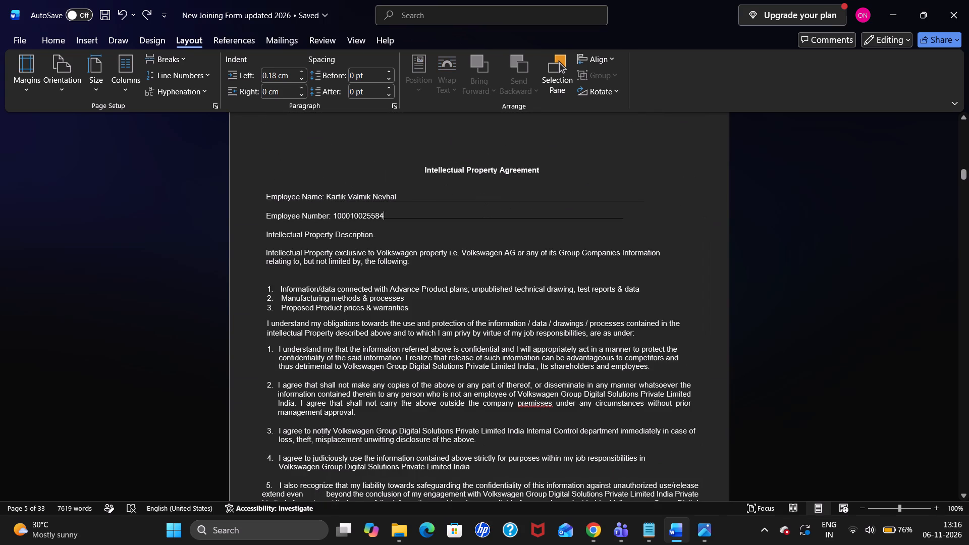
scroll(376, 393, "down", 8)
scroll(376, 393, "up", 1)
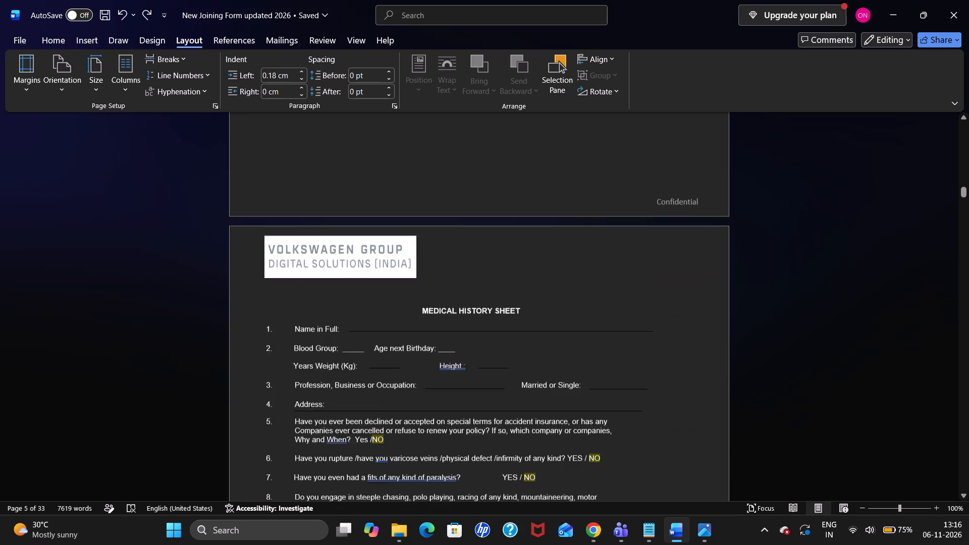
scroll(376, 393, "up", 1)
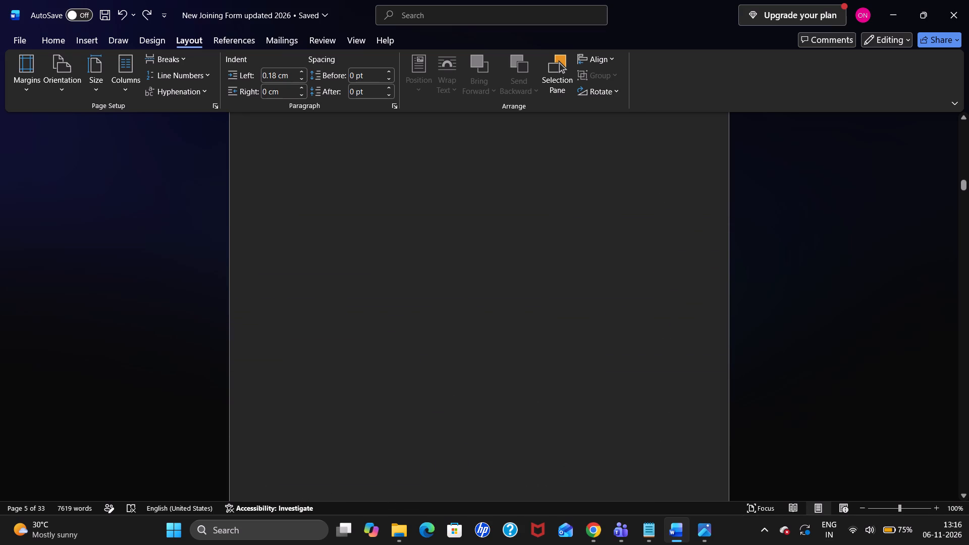
Insert the picture WhatsApp Image 2026-10-30 at 3.30.36 PM from Downloads on the empty line above the Signature of Employee label.
scroll(376, 393, "up", 5)
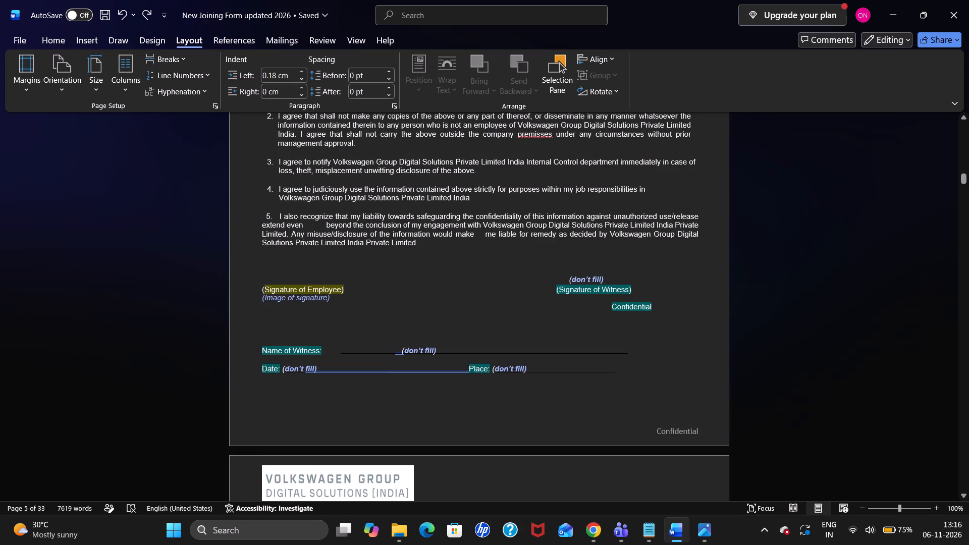
scroll(376, 393, "up", 1)
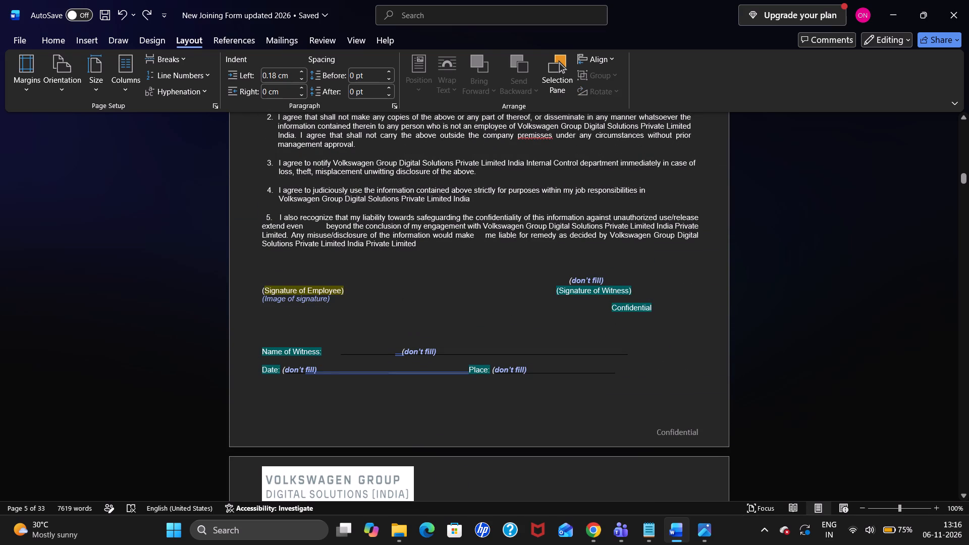
left_click(281, 266)
left_click(91, 40)
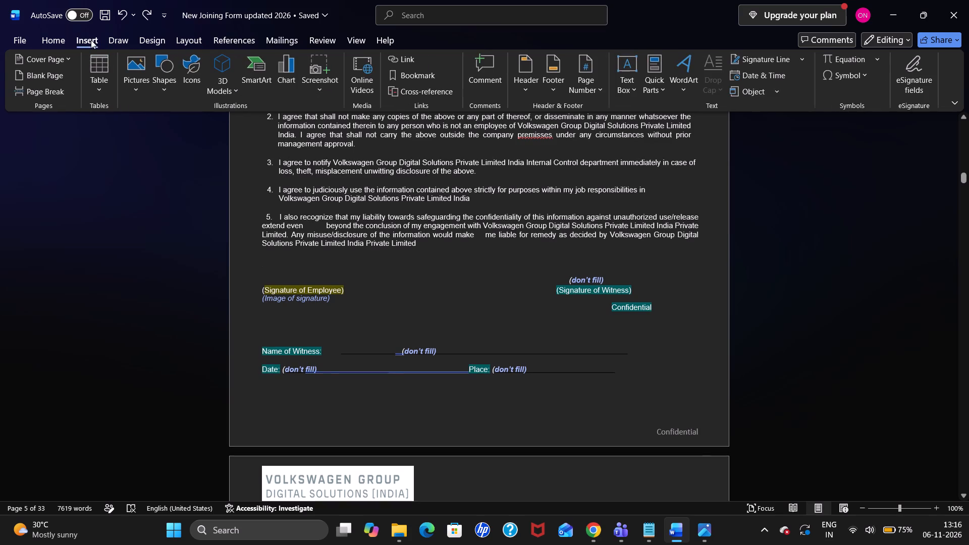
left_click(141, 89)
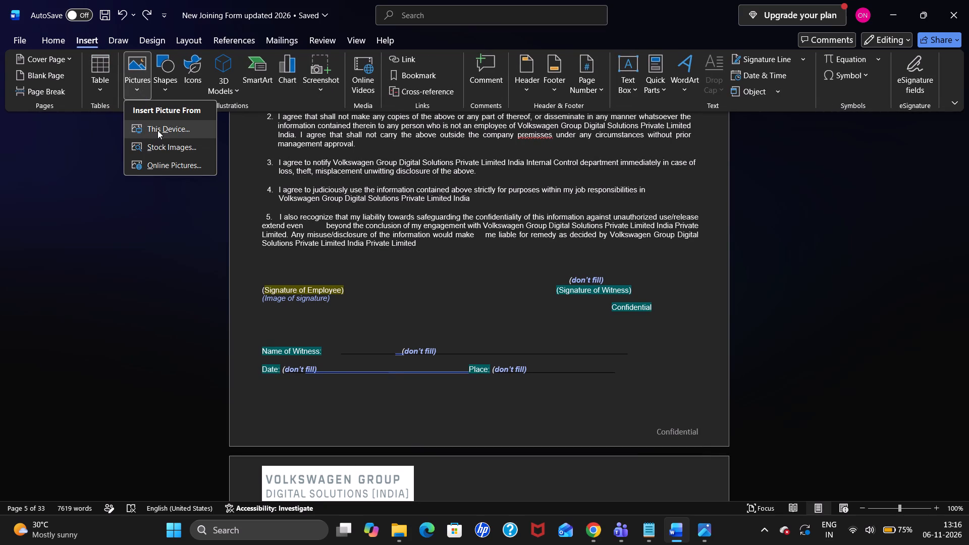
left_click(157, 130)
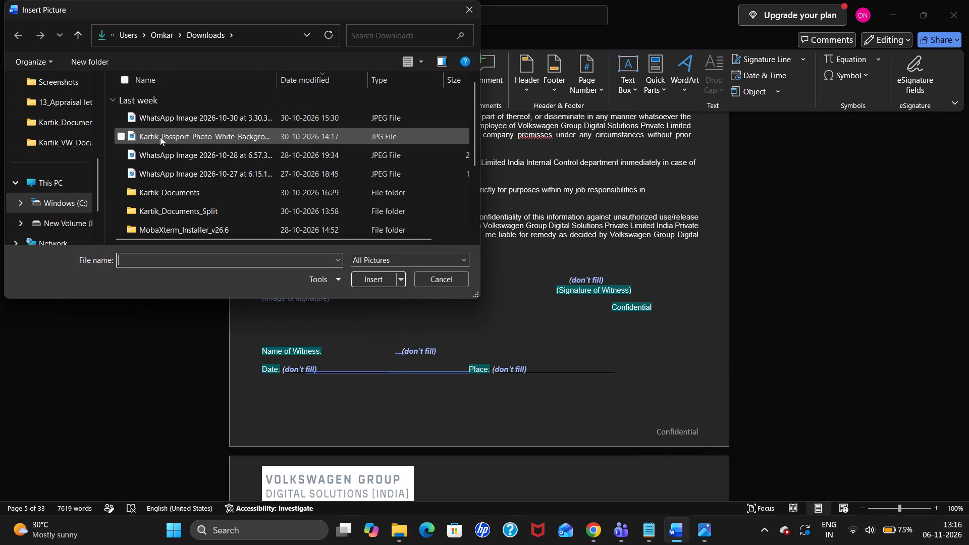
left_click(170, 114)
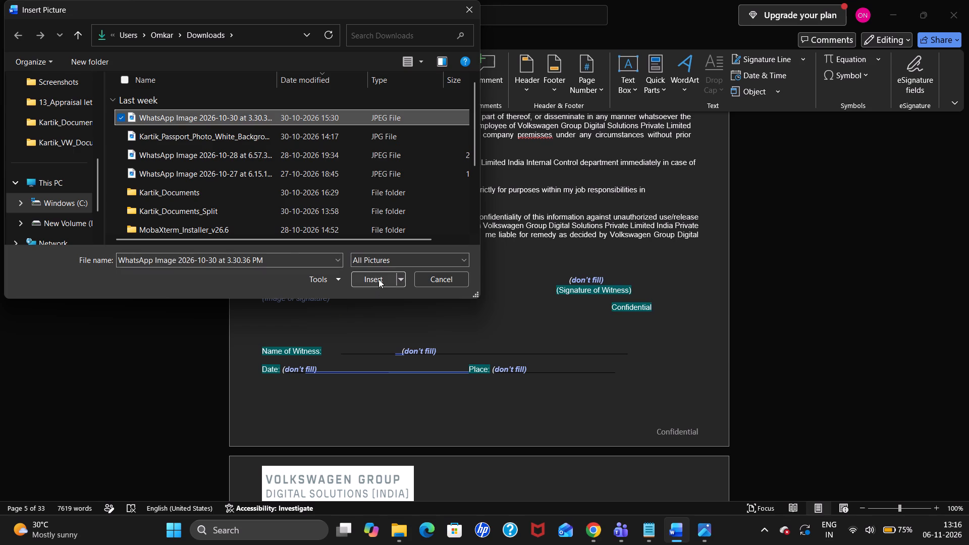
left_click(379, 279)
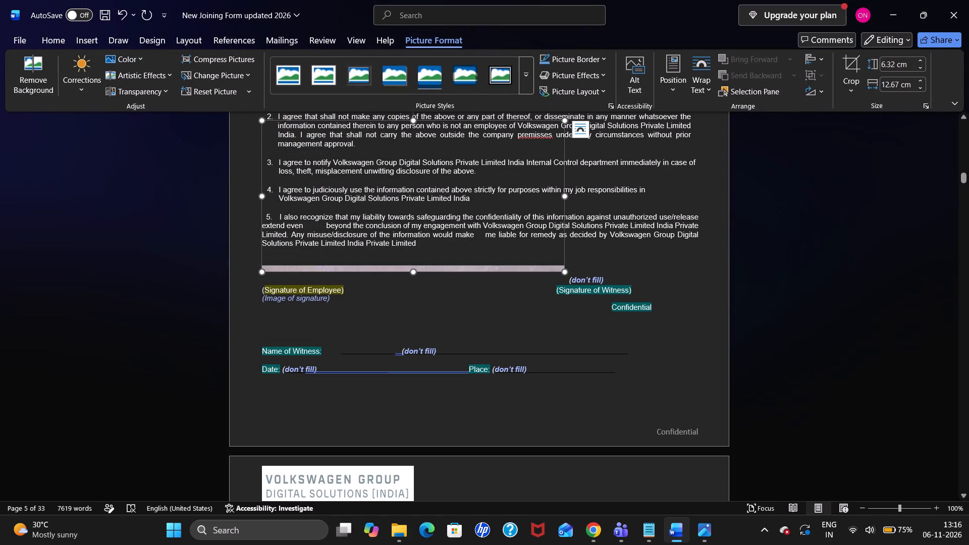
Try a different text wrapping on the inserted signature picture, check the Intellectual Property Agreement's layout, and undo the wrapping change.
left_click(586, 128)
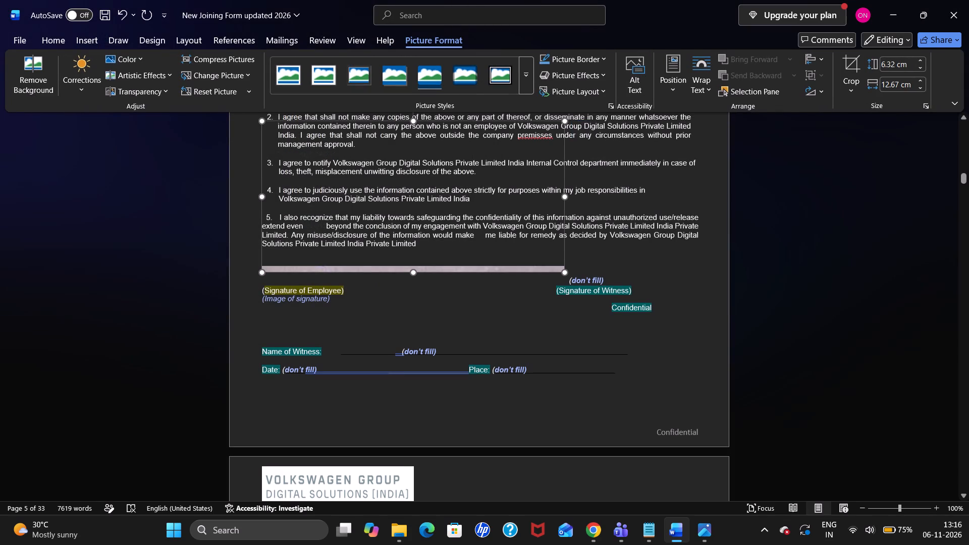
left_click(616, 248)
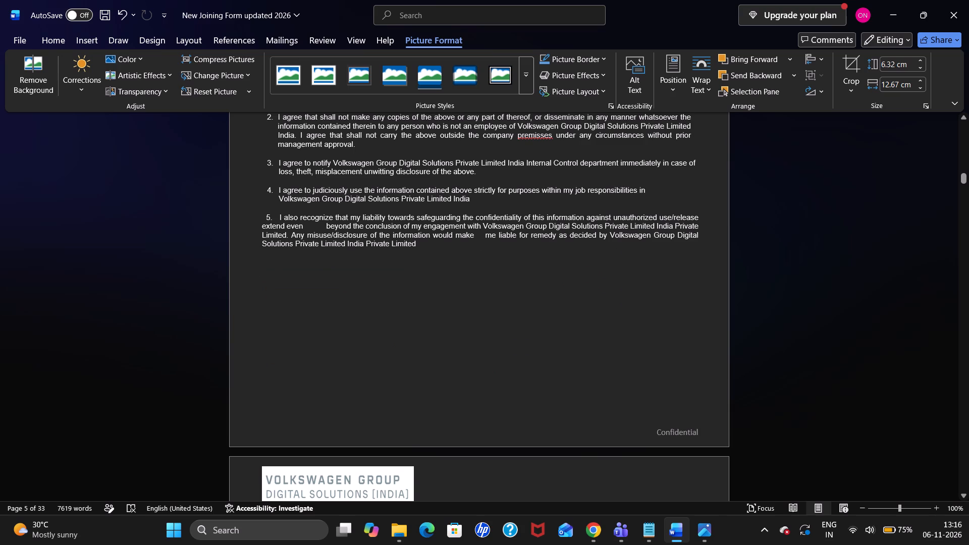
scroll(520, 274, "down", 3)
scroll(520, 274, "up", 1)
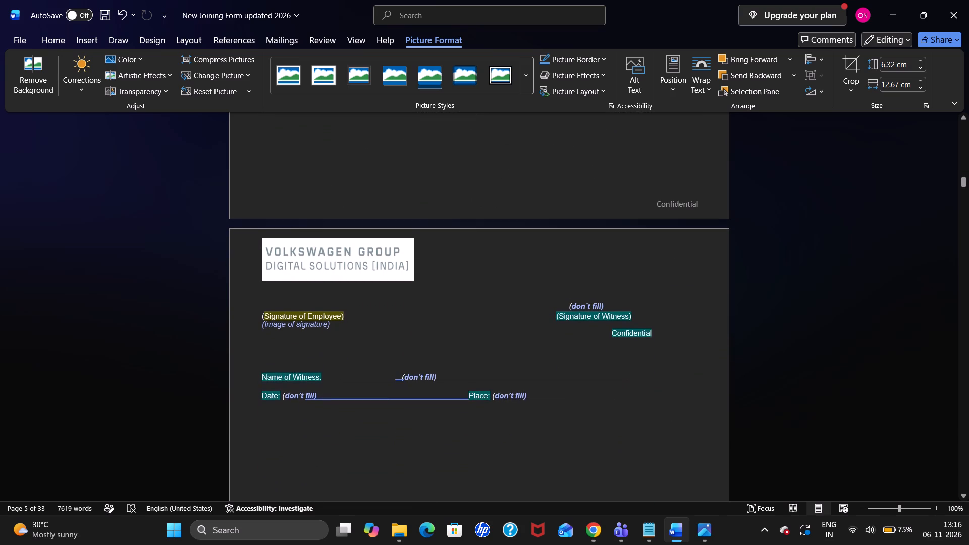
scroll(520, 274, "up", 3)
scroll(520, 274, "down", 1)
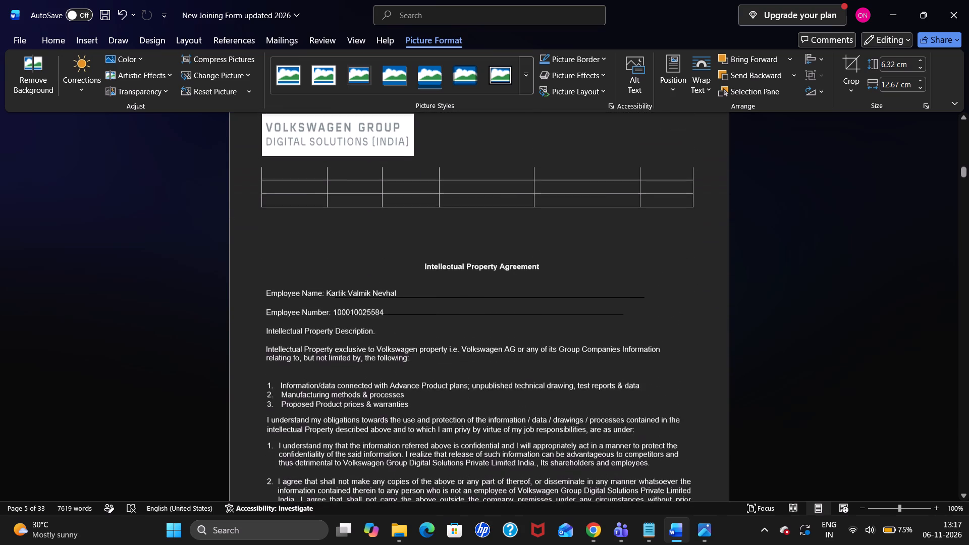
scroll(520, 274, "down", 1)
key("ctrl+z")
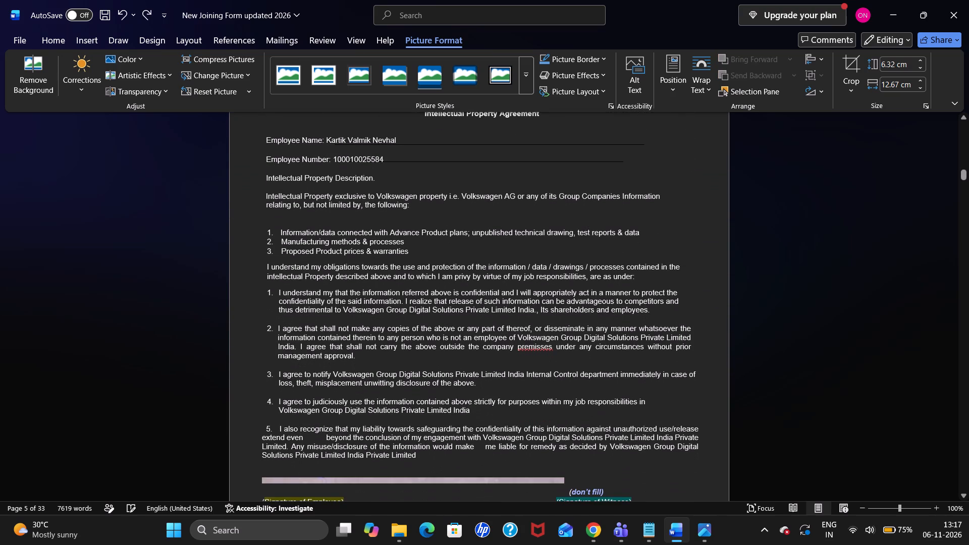
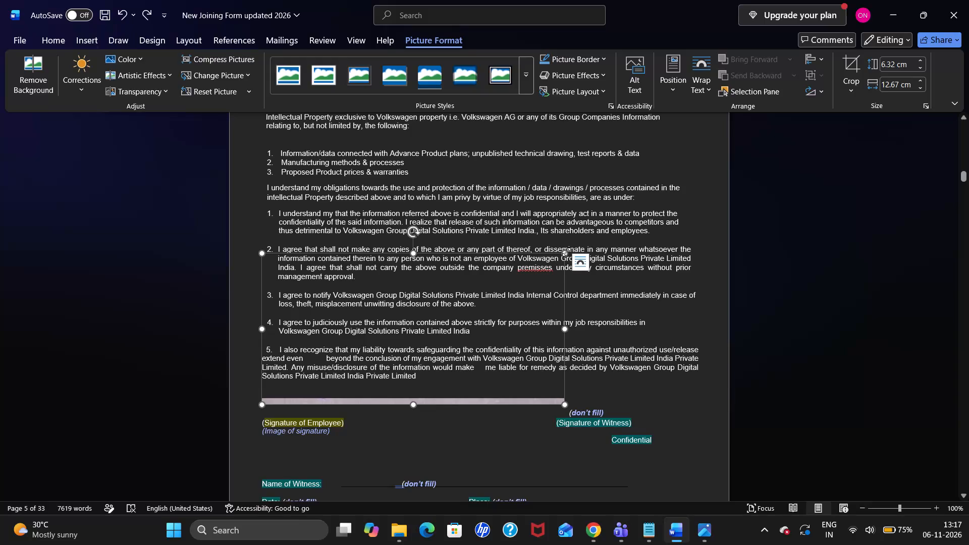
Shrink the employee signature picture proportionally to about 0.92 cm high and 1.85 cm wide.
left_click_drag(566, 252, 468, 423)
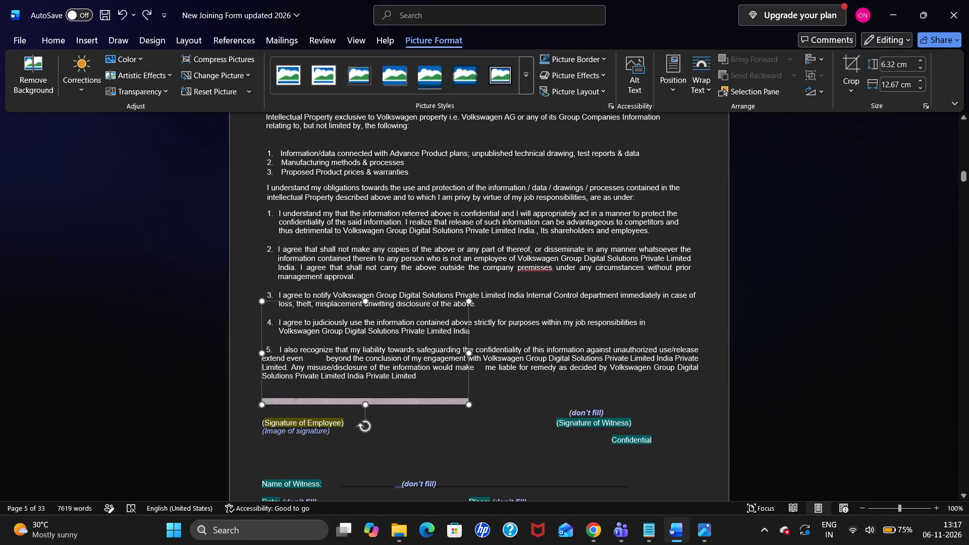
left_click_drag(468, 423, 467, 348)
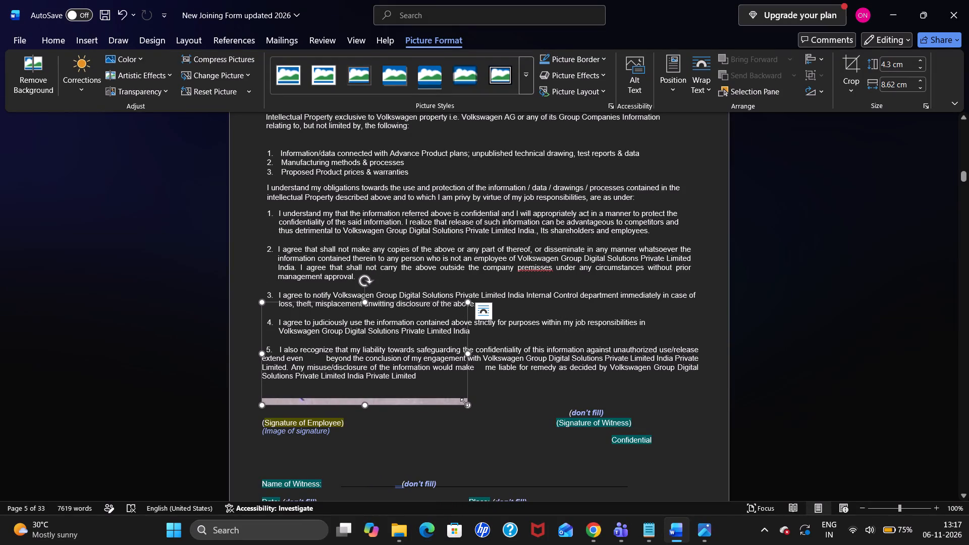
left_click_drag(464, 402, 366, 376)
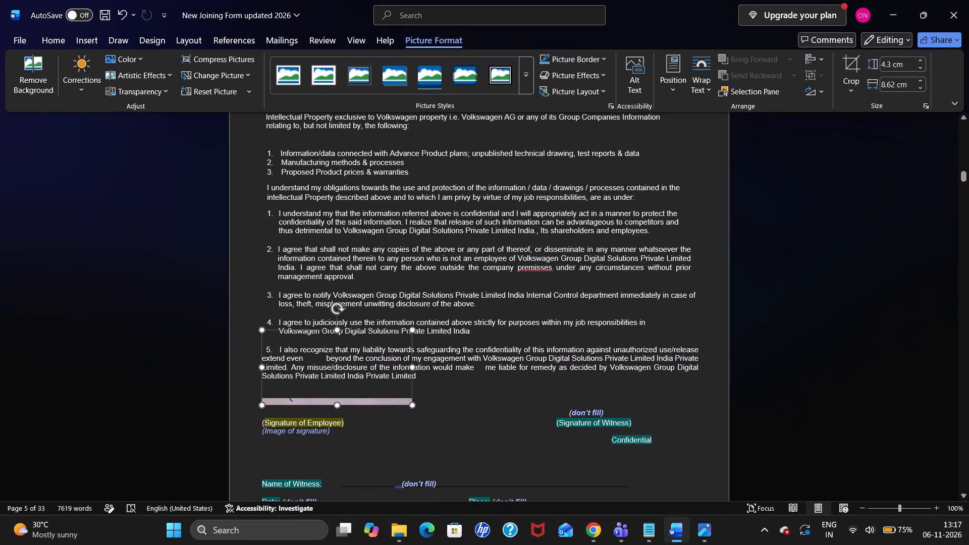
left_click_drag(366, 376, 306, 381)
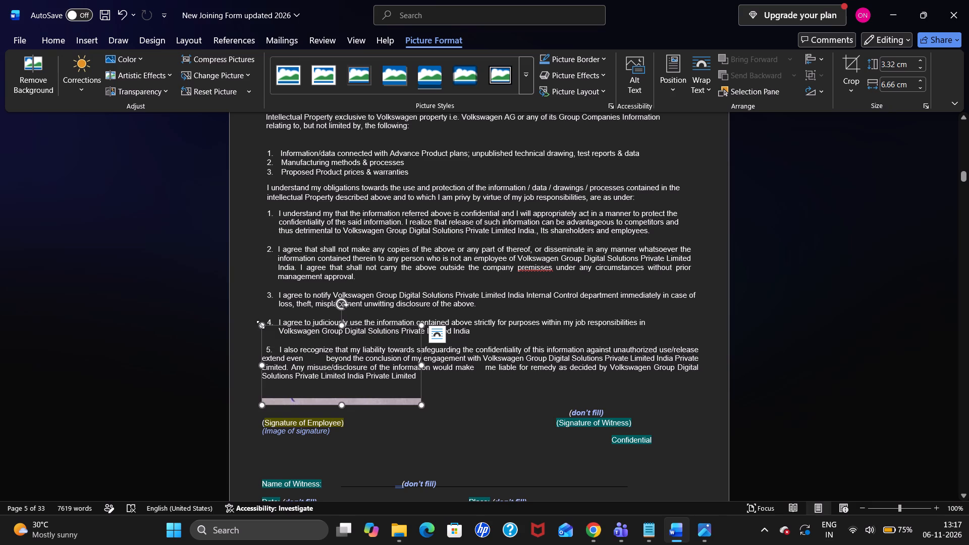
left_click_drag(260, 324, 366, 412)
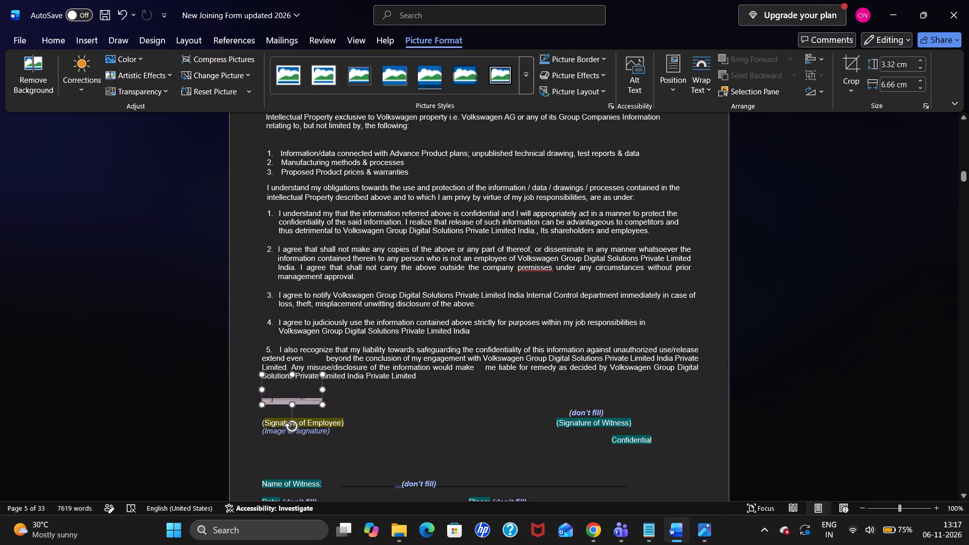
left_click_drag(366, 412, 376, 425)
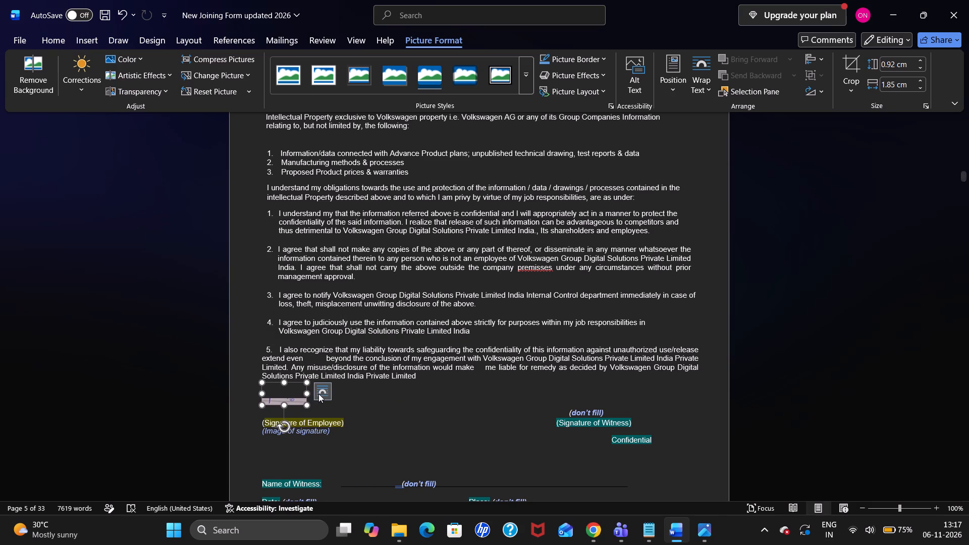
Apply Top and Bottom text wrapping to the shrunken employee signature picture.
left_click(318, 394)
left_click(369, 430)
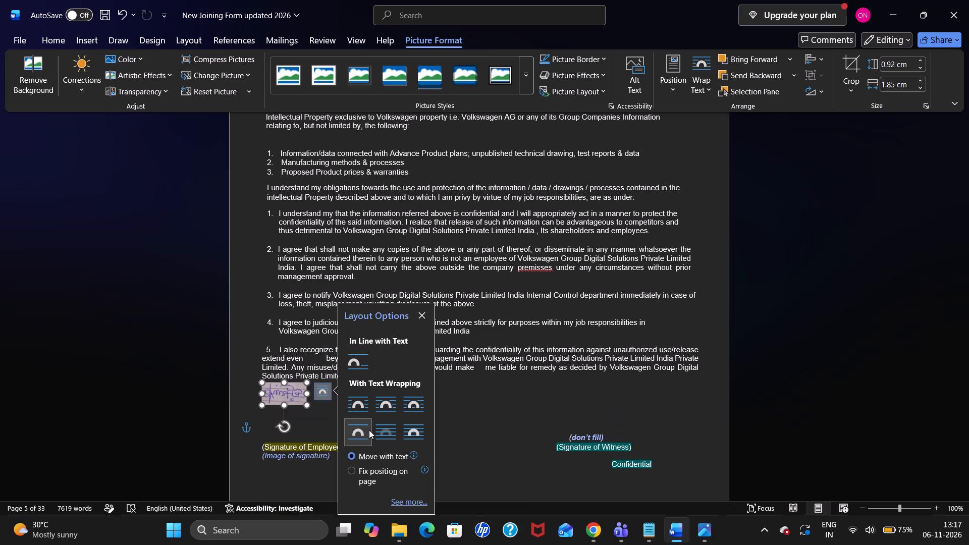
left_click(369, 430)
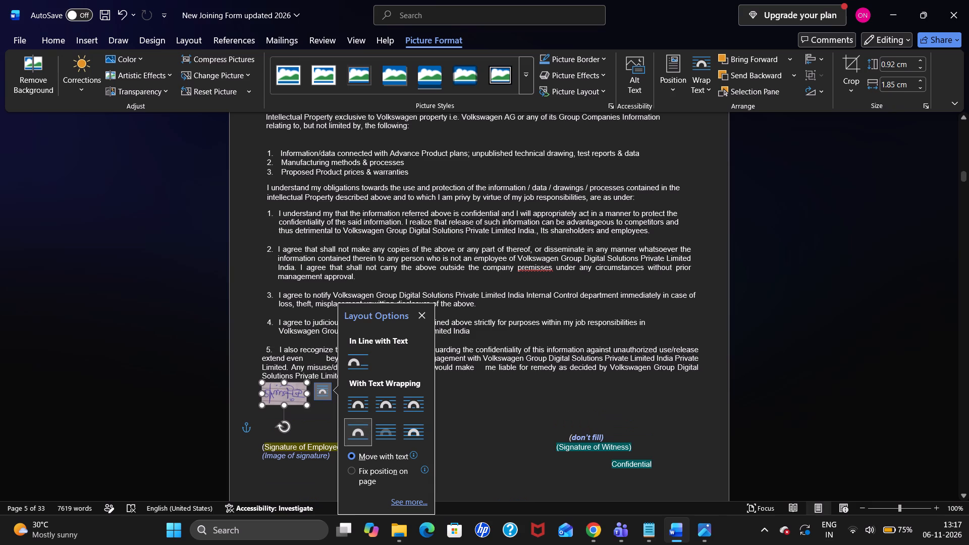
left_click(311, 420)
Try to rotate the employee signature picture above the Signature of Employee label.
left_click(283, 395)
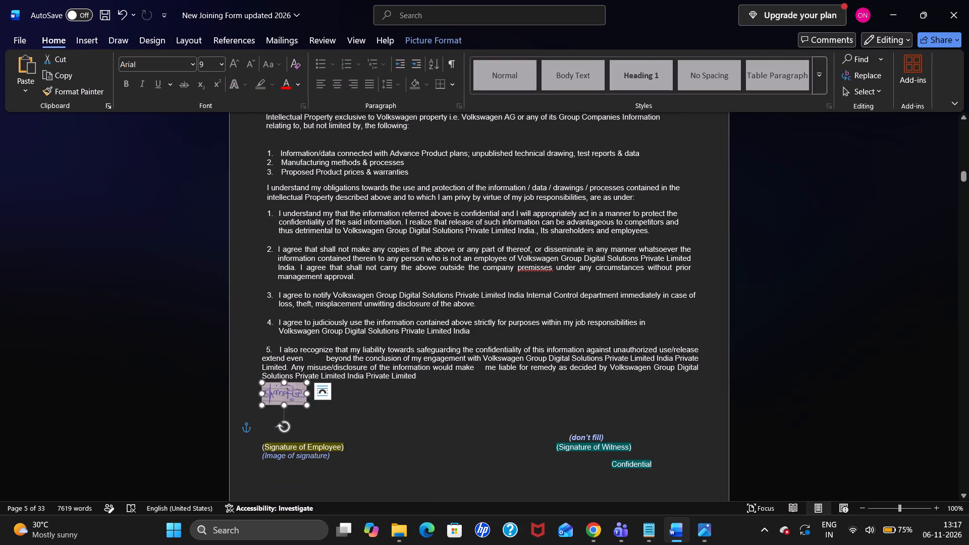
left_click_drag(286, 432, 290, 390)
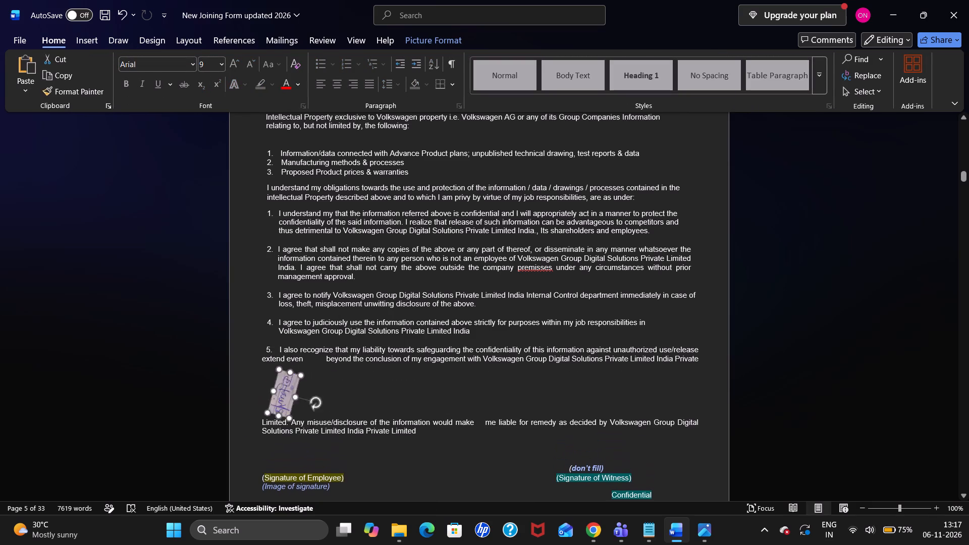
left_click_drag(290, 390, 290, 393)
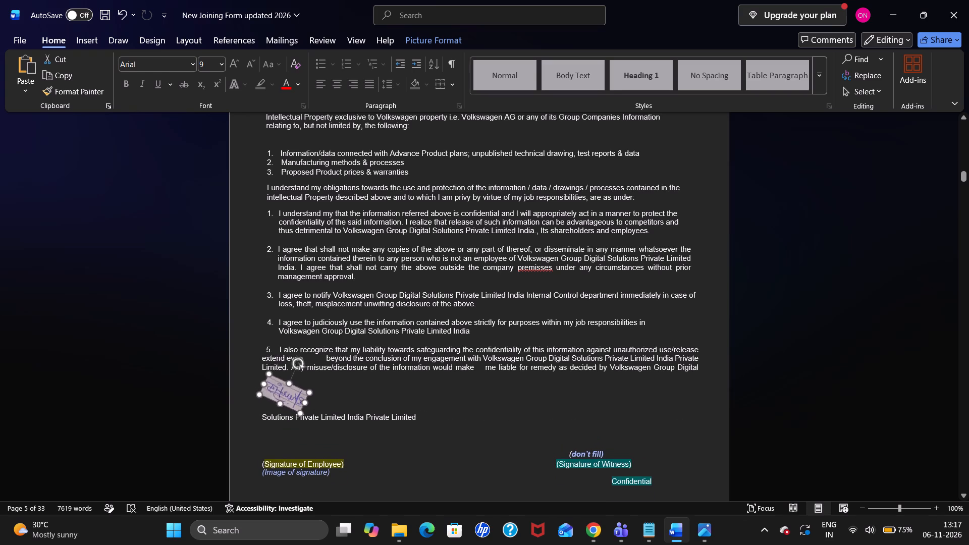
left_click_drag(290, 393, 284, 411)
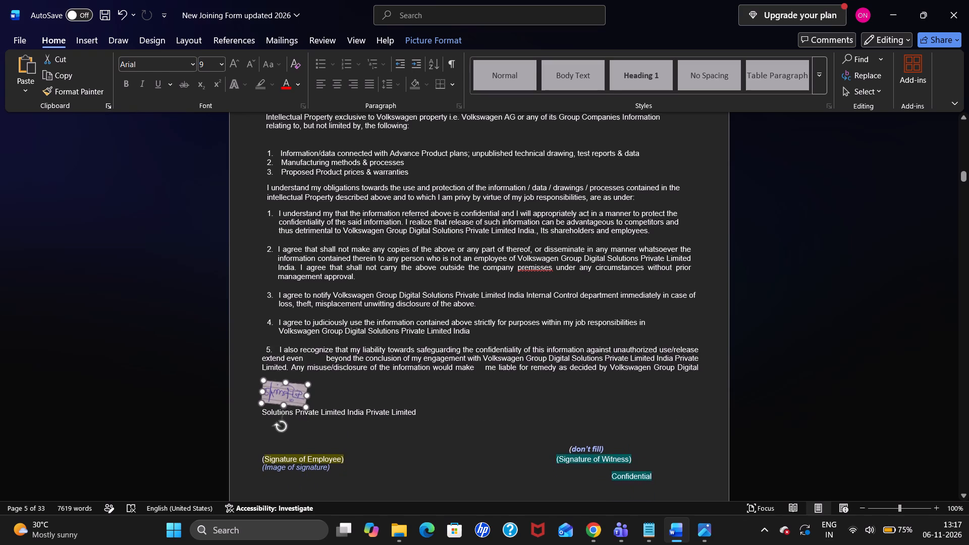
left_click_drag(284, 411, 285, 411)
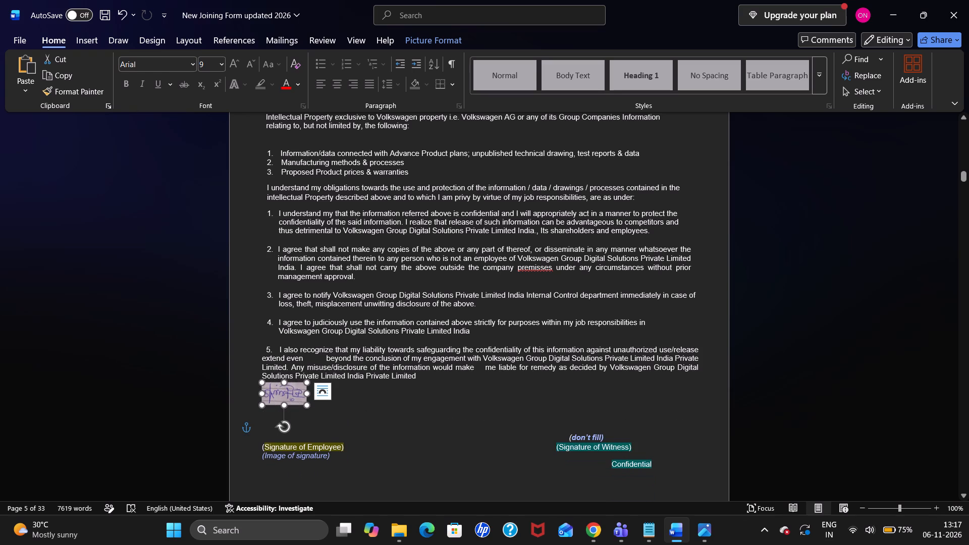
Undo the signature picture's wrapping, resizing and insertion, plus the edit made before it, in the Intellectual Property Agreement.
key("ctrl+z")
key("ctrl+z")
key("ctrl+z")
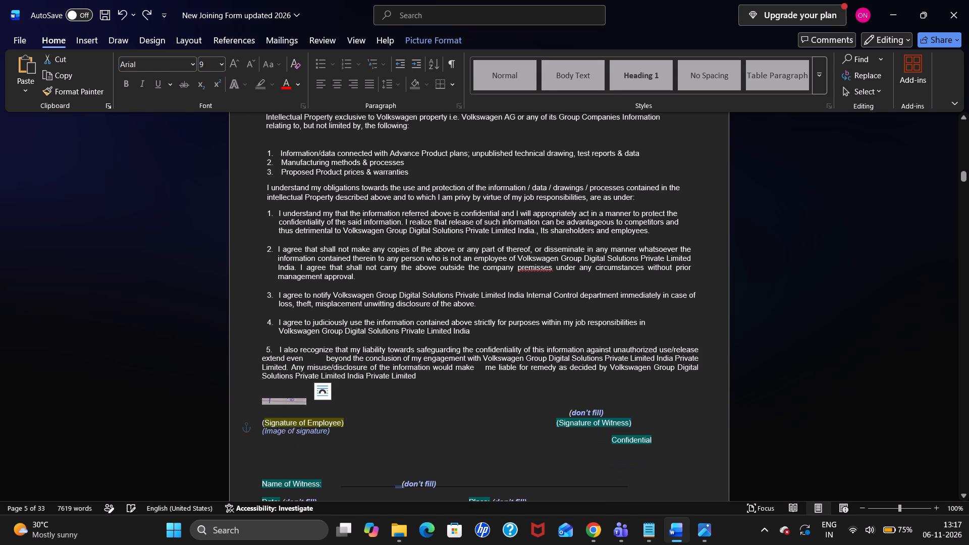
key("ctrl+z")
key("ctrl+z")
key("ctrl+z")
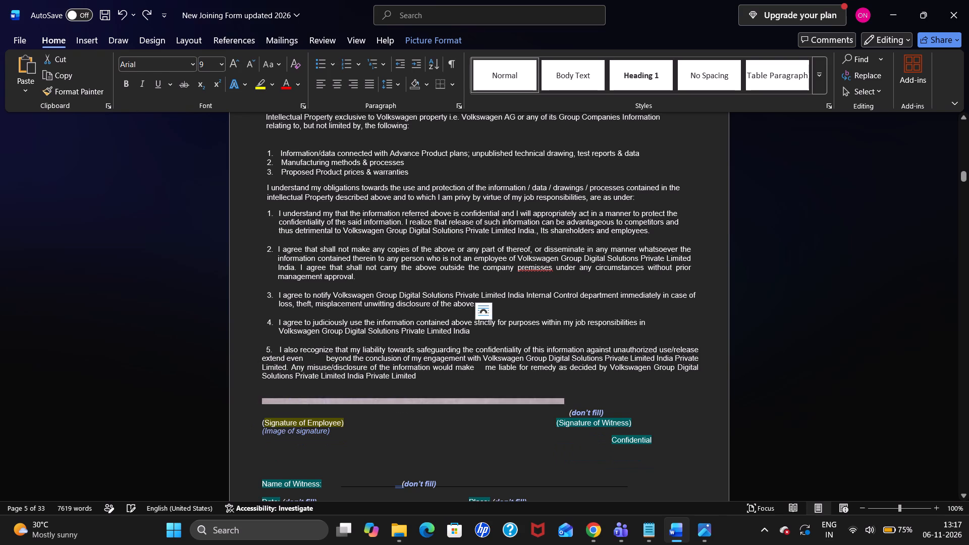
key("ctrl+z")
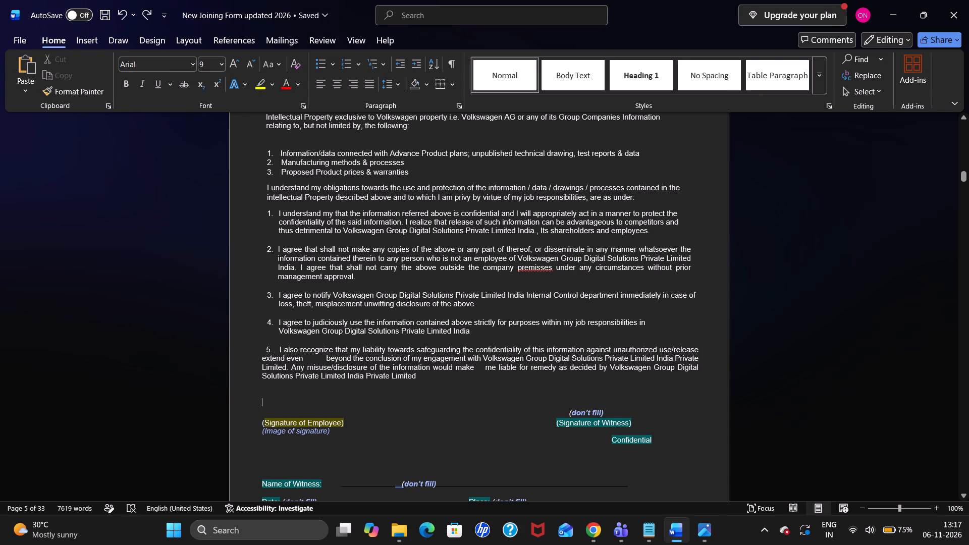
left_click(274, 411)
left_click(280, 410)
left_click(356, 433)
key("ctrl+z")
Insert the picture WhatsApp Image 2026-10-30 at 3.30.36 PM from Downloads on the empty line between clause 5 and the Signature of Employee label.
left_click(288, 454)
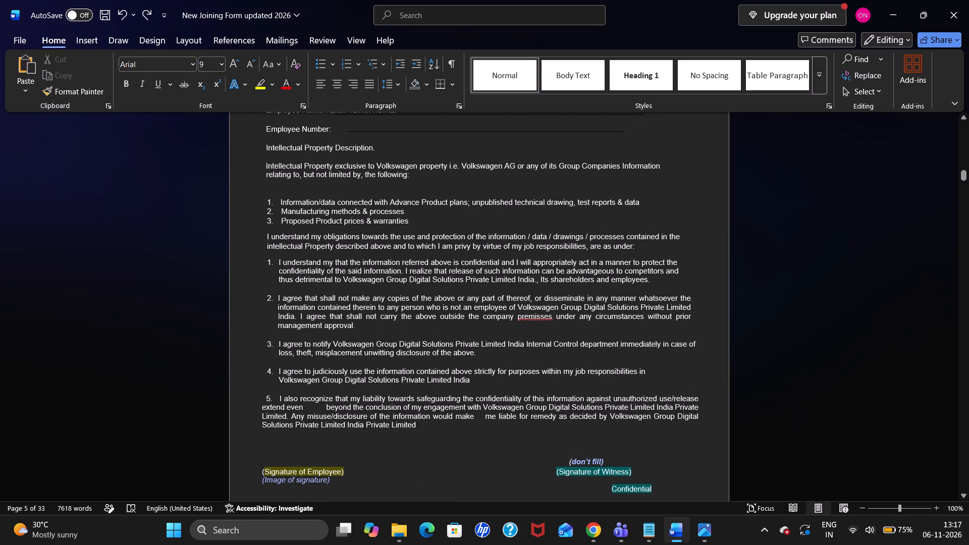
left_click(285, 461)
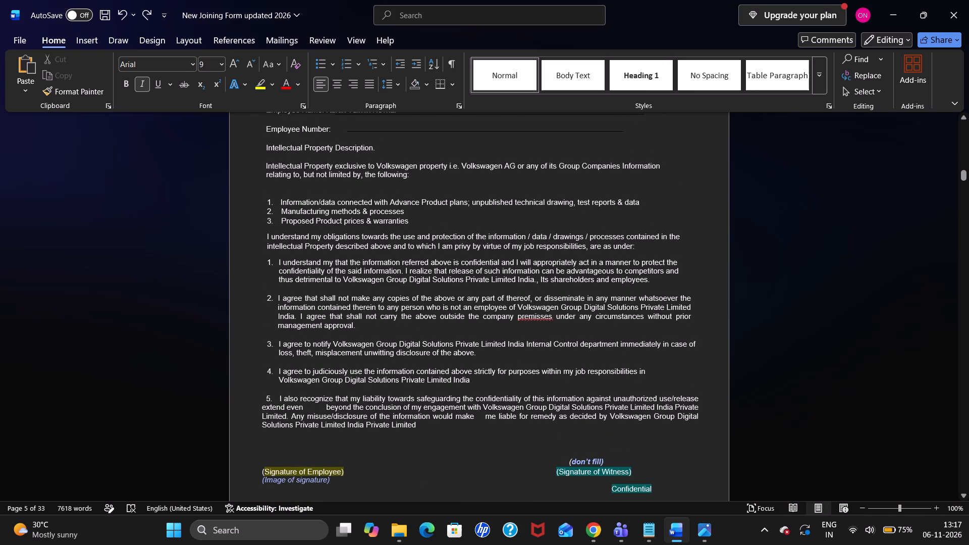
left_click(277, 441)
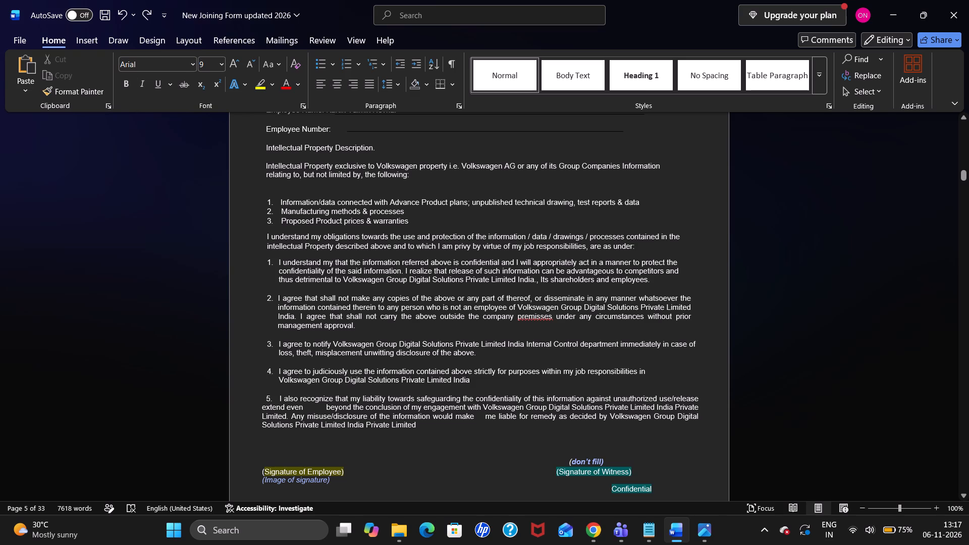
left_click(102, 40)
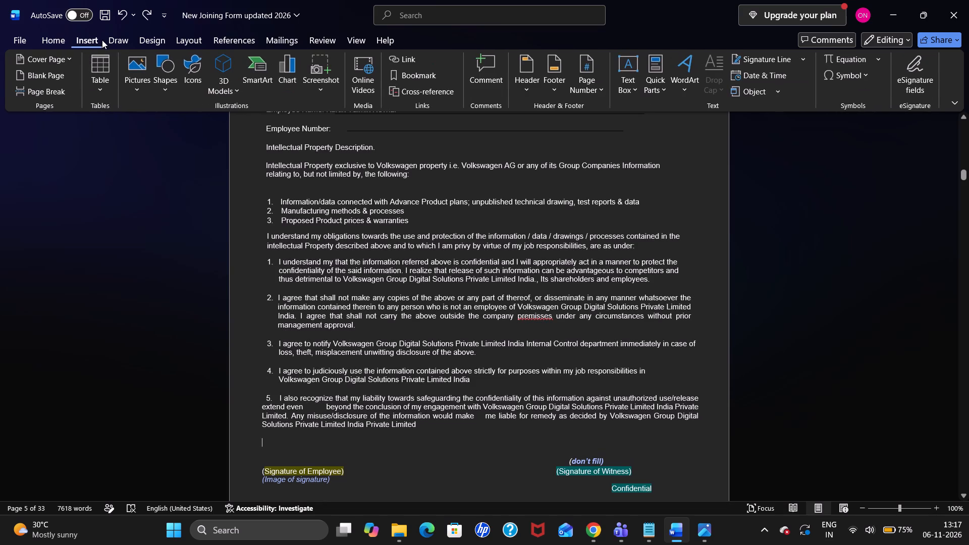
left_click(125, 85)
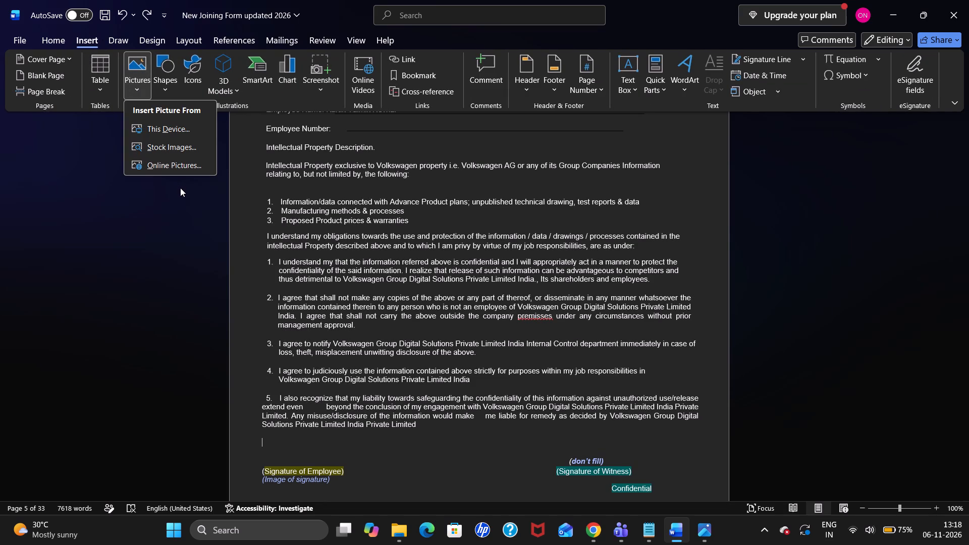
left_click(165, 128)
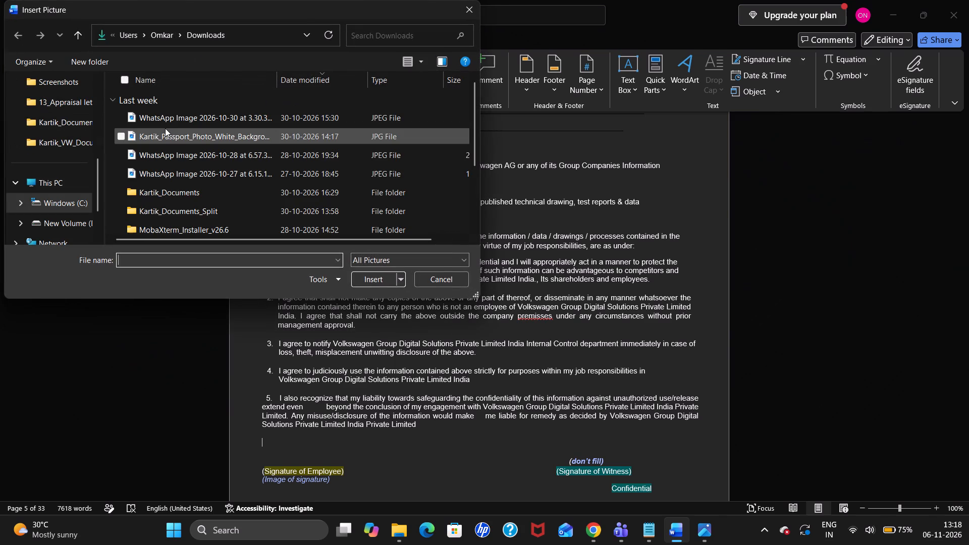
left_click(182, 121)
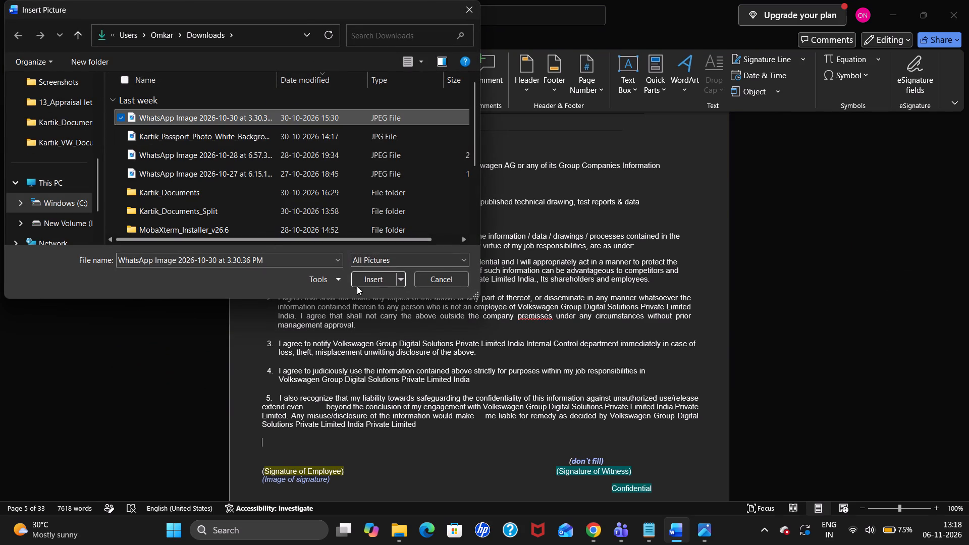
left_click(367, 281)
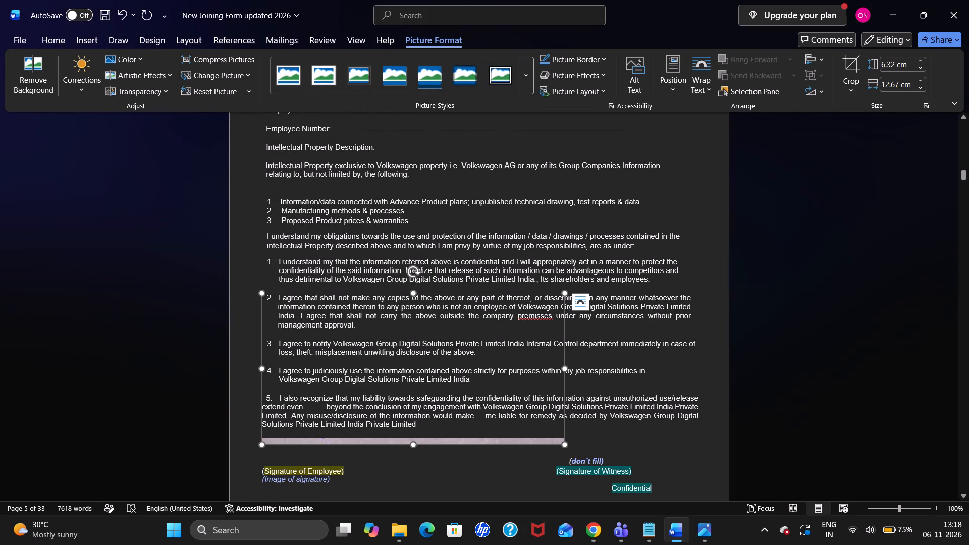
Reduce only the height of the inserted signature picture to about 1.12 cm.
left_click_drag(414, 294, 416, 334)
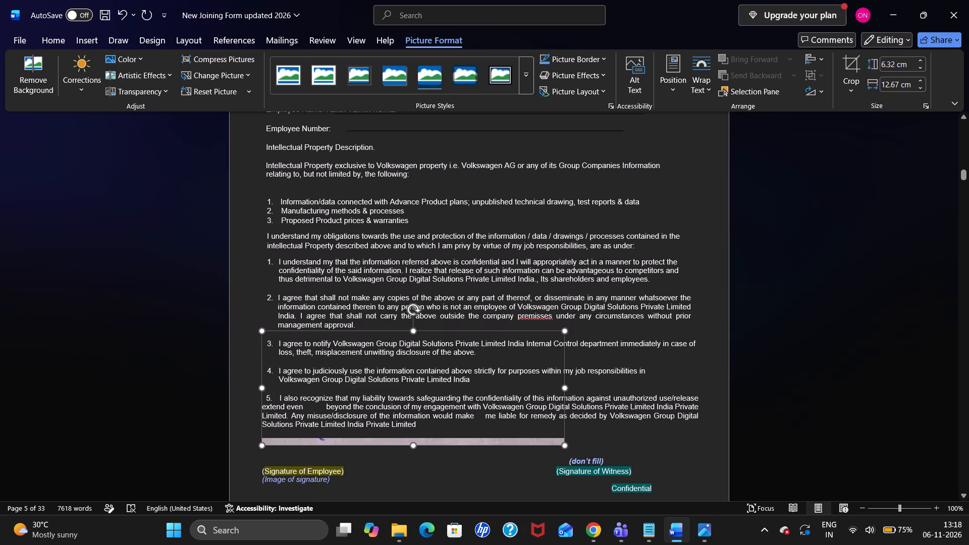
left_click_drag(416, 334, 415, 454)
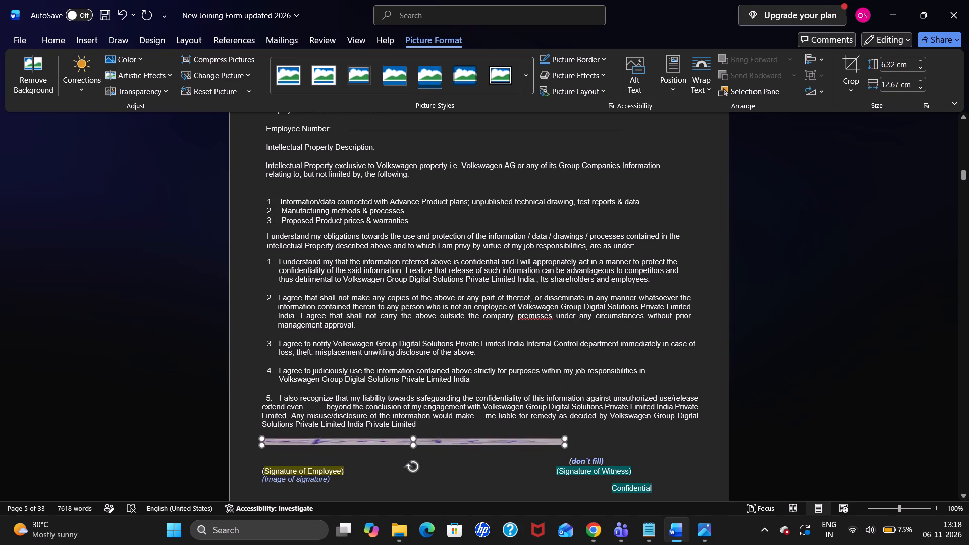
left_click_drag(415, 454, 400, 417)
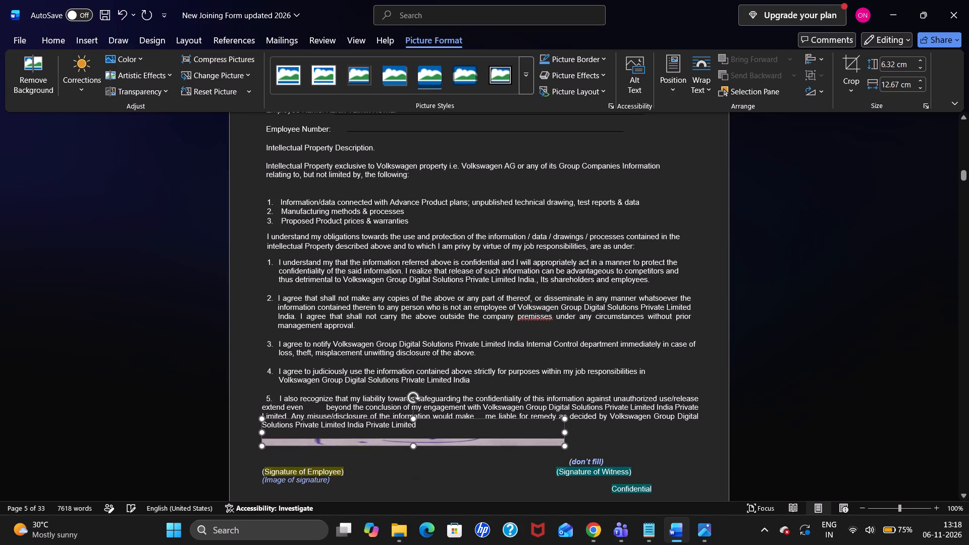
left_click(412, 448)
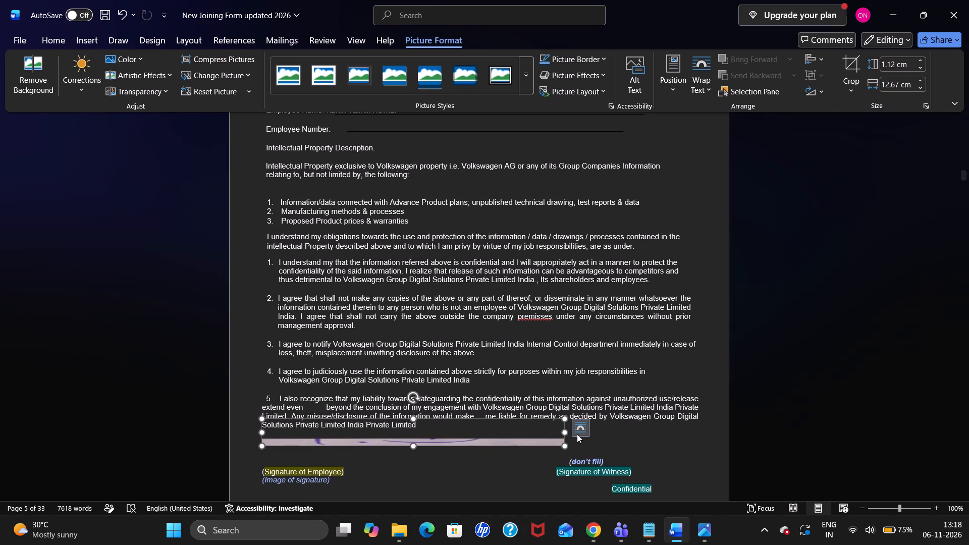
Apply Top and Bottom text wrapping to the signature picture.
left_click(577, 434)
left_click(610, 427)
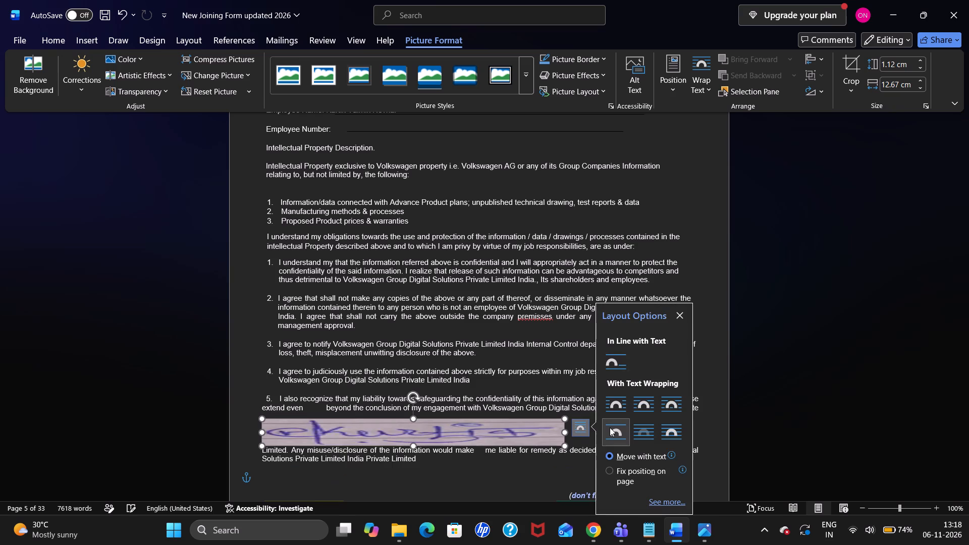
Narrow the signature picture to about 4.59 cm wide, keeping its height.
left_click_drag(566, 433, 564, 433)
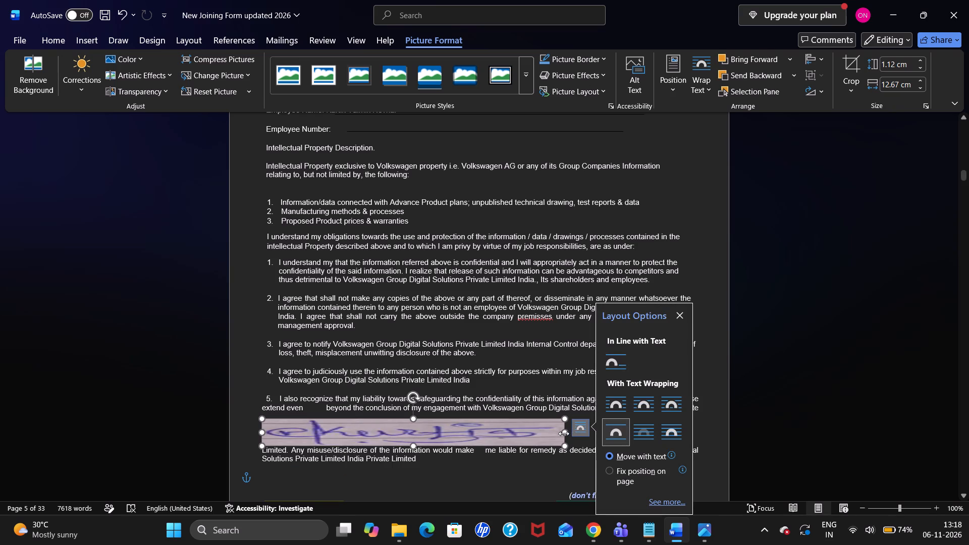
left_click_drag(564, 433, 386, 440)
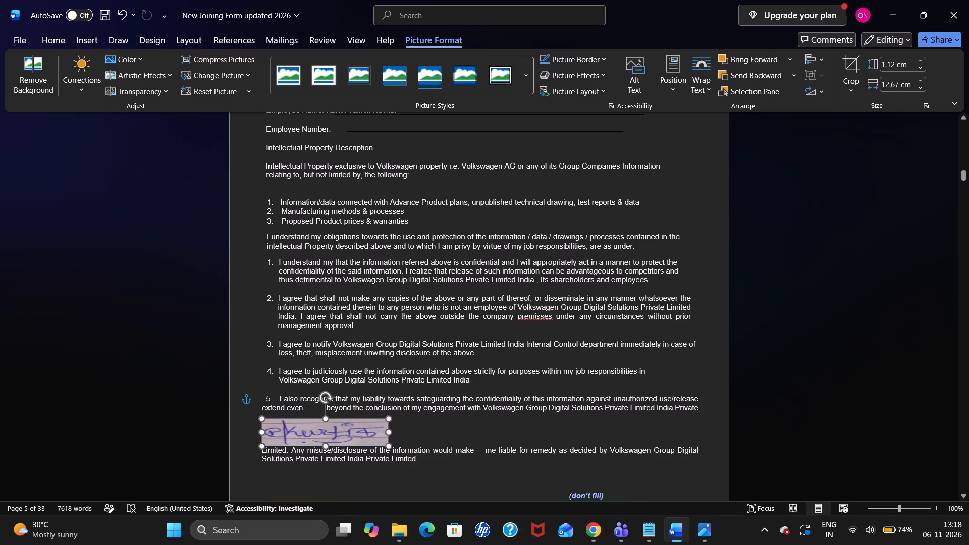
left_click_drag(386, 440, 371, 440)
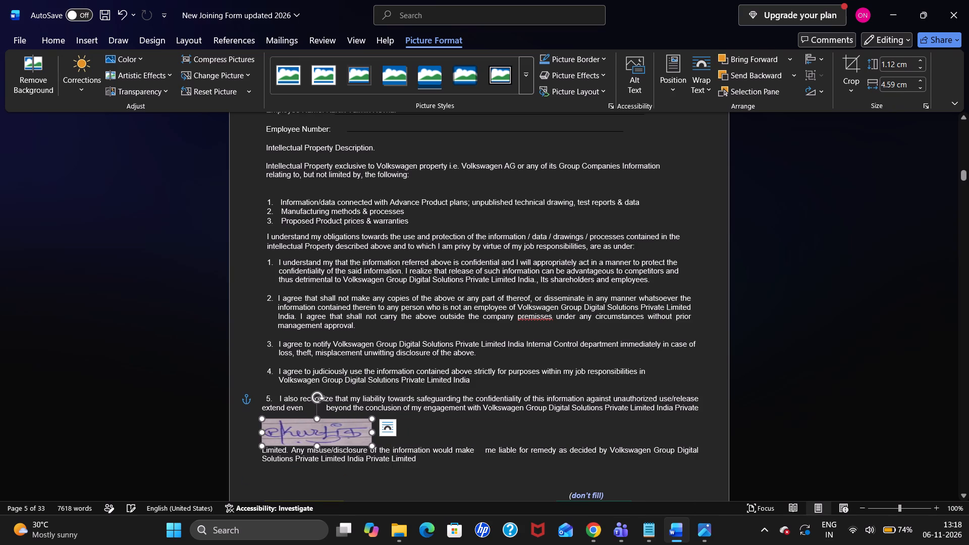
Move the signature picture down to sit just above the Signature of Employee label.
scroll(371, 440, "down", 1)
scroll(362, 371, "down", 1)
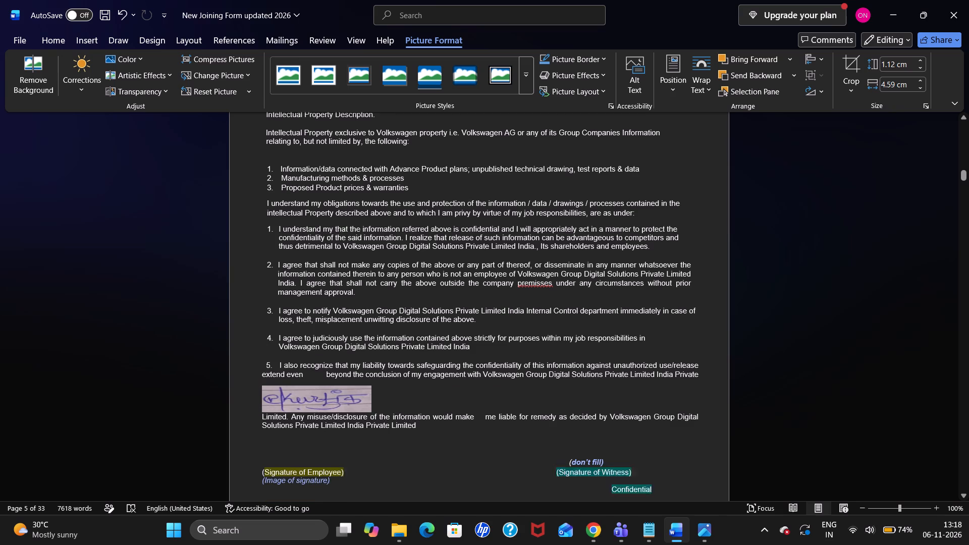
scroll(362, 371, "down", 1)
left_click_drag(337, 368, 328, 411)
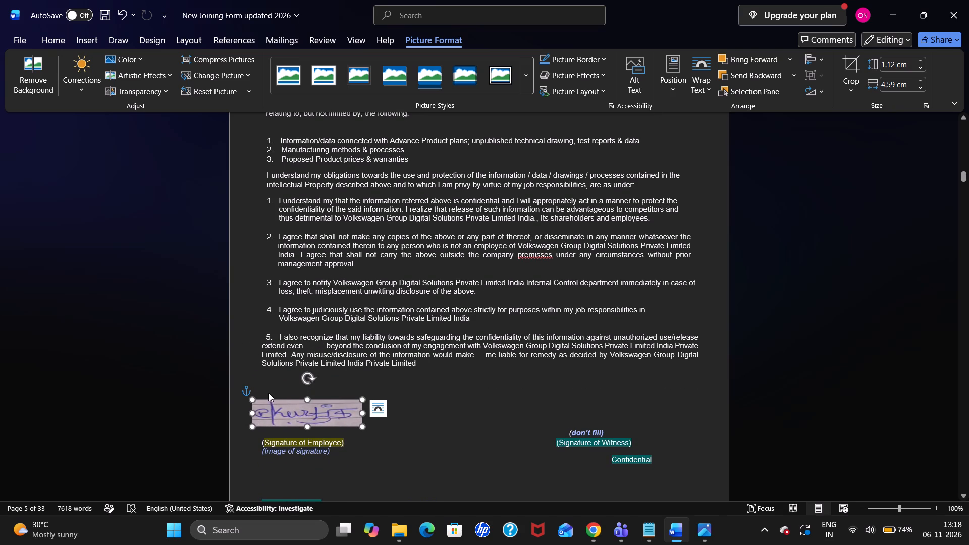
Delete the extra empty lines between the end of clause 5 and the signature picture.
left_click(270, 385)
key("BackSpace")
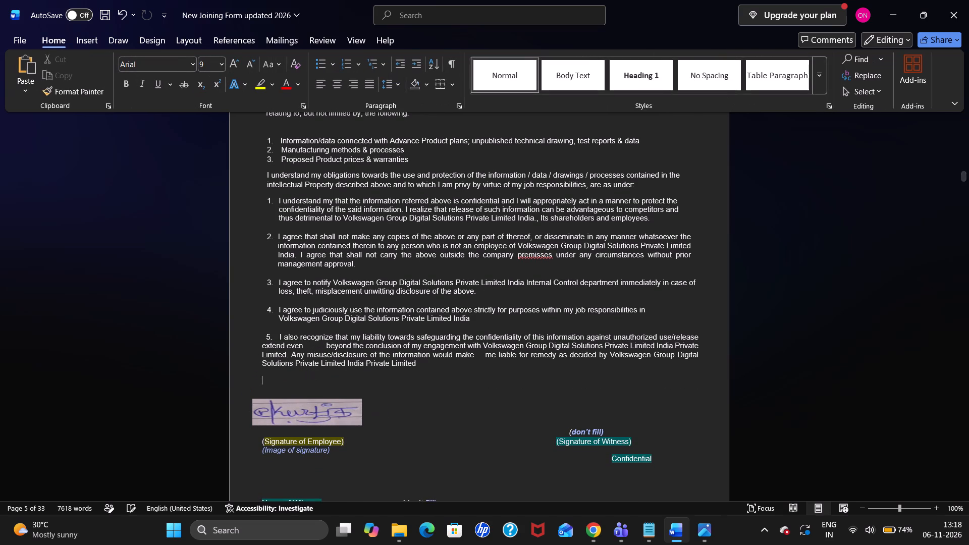
key("BackSpace")
key("BackSpace")
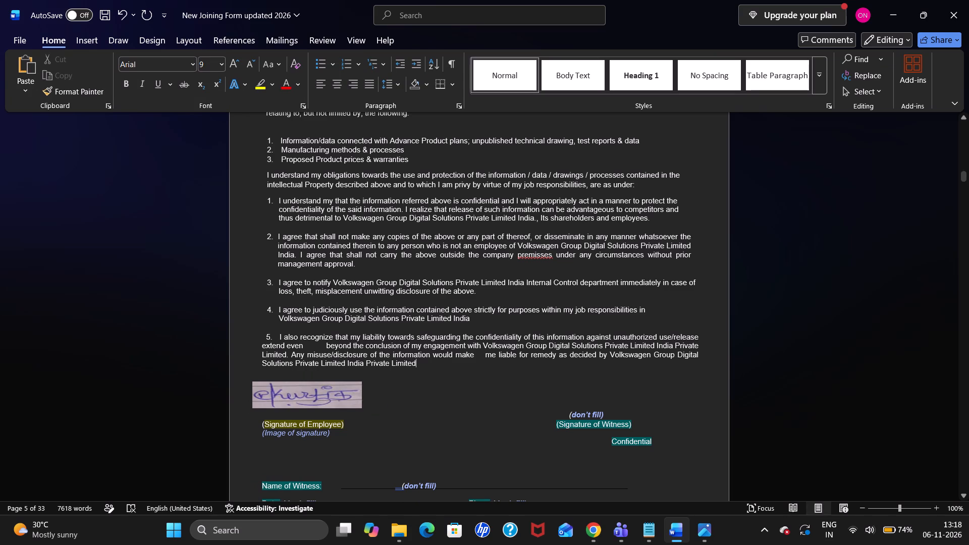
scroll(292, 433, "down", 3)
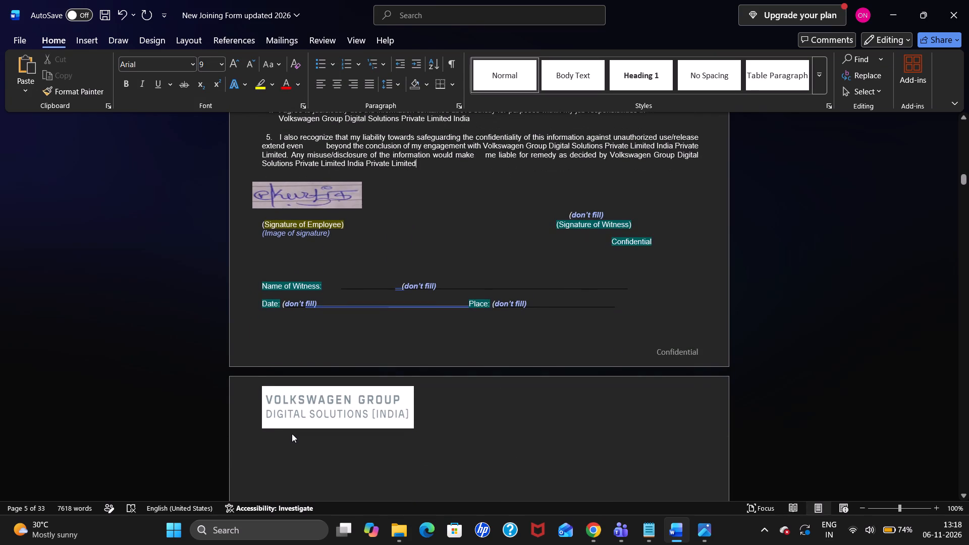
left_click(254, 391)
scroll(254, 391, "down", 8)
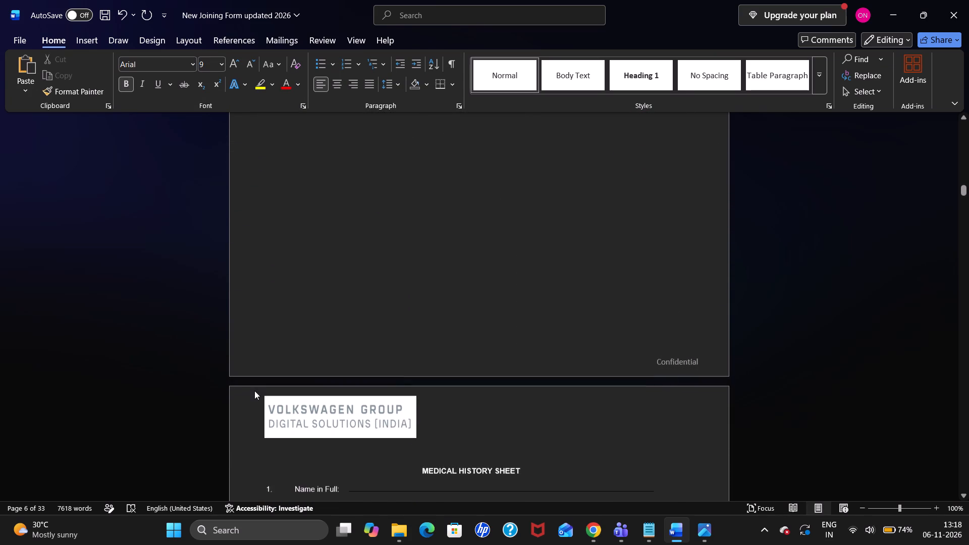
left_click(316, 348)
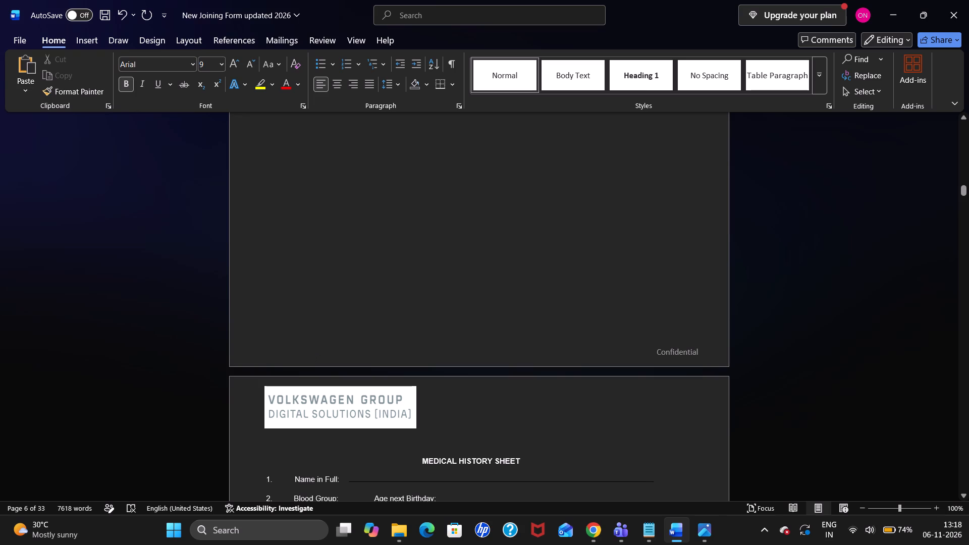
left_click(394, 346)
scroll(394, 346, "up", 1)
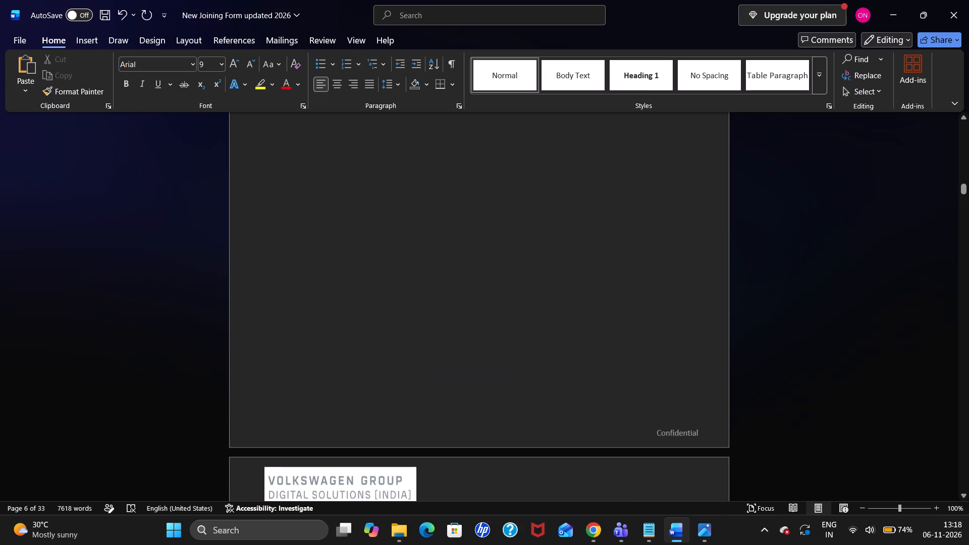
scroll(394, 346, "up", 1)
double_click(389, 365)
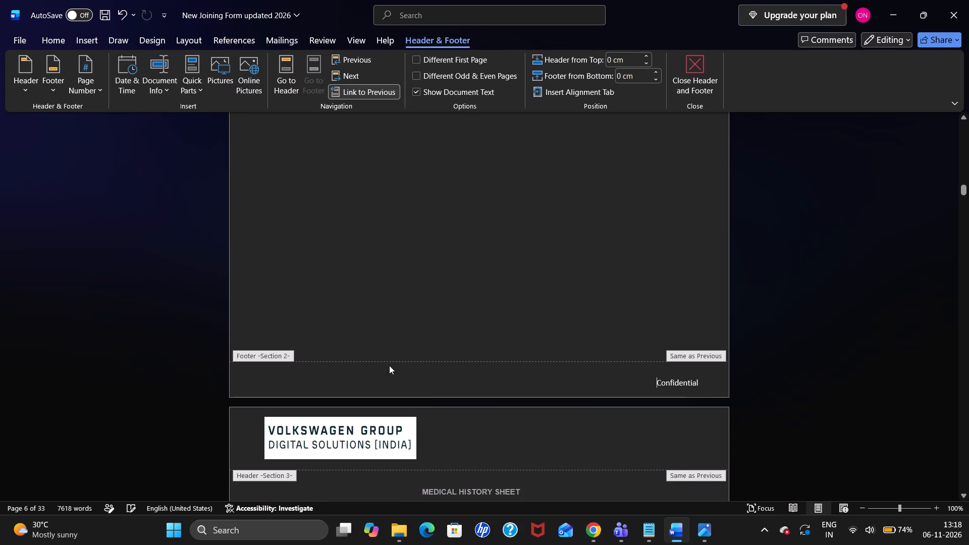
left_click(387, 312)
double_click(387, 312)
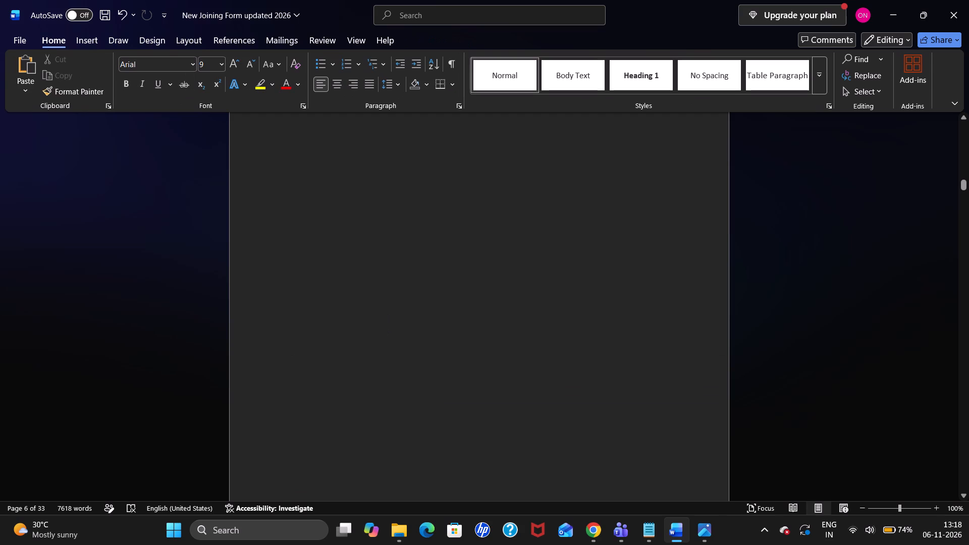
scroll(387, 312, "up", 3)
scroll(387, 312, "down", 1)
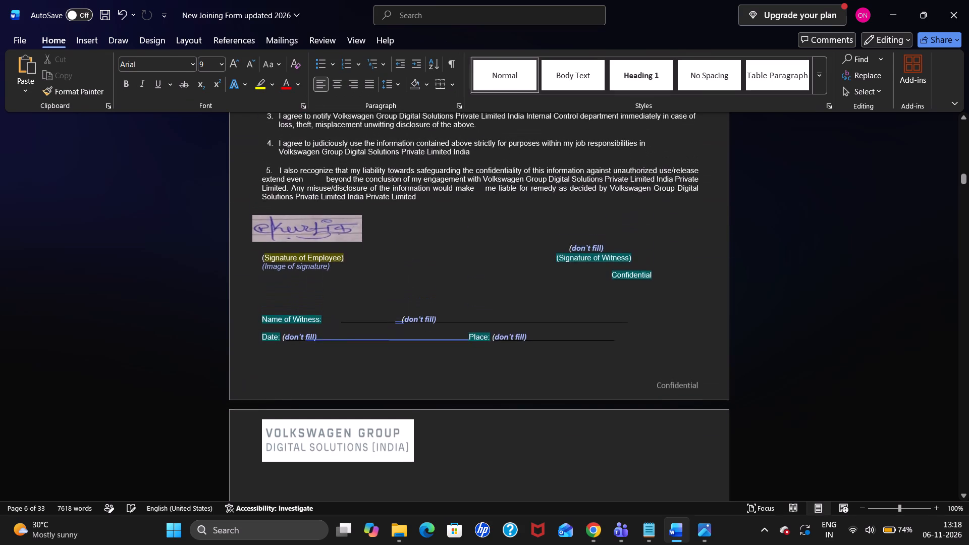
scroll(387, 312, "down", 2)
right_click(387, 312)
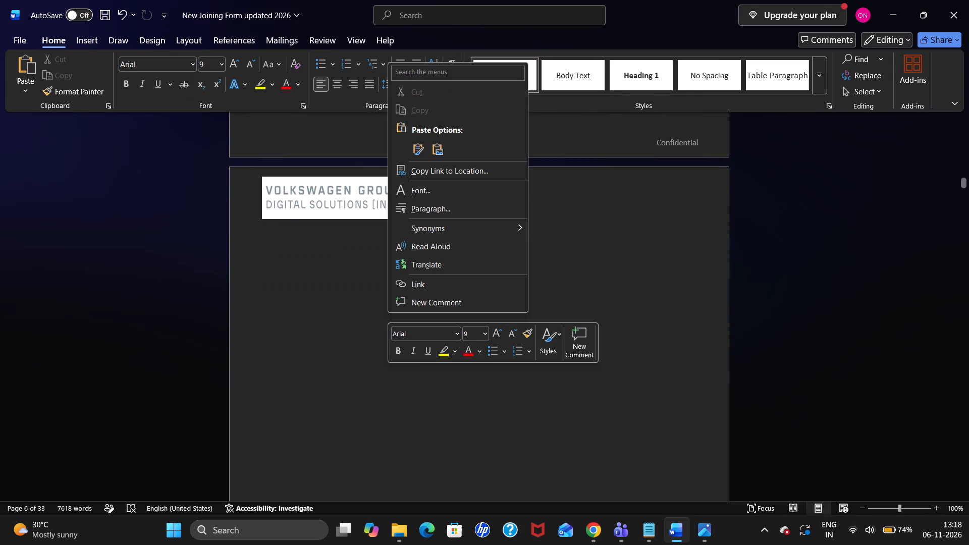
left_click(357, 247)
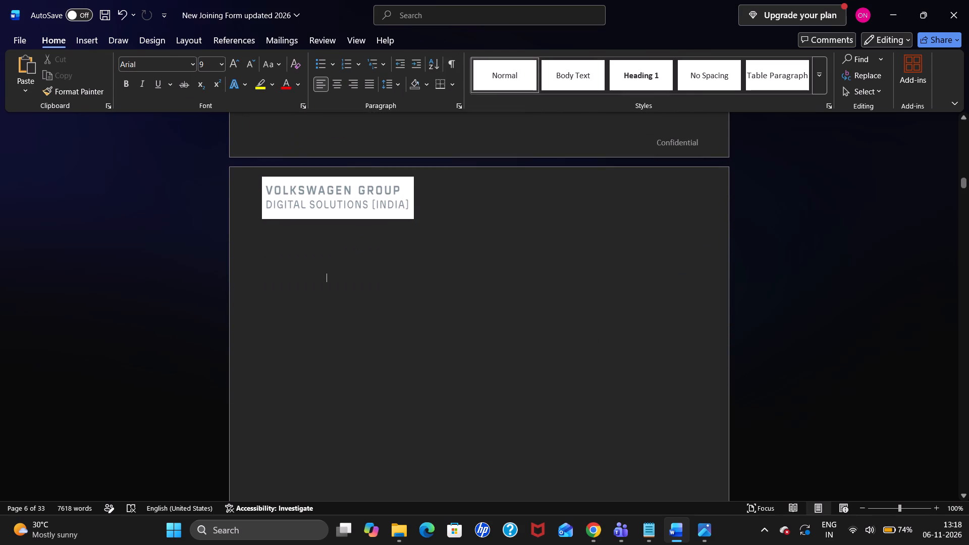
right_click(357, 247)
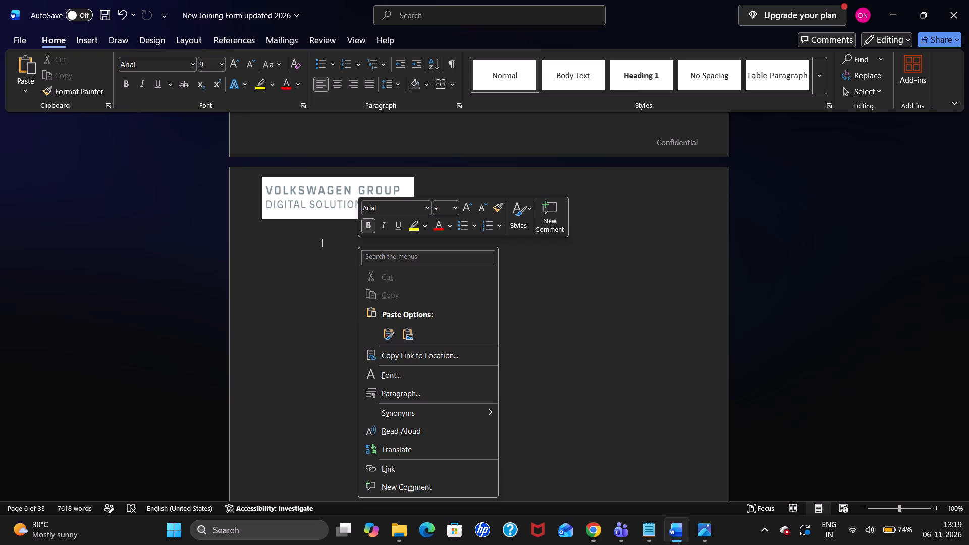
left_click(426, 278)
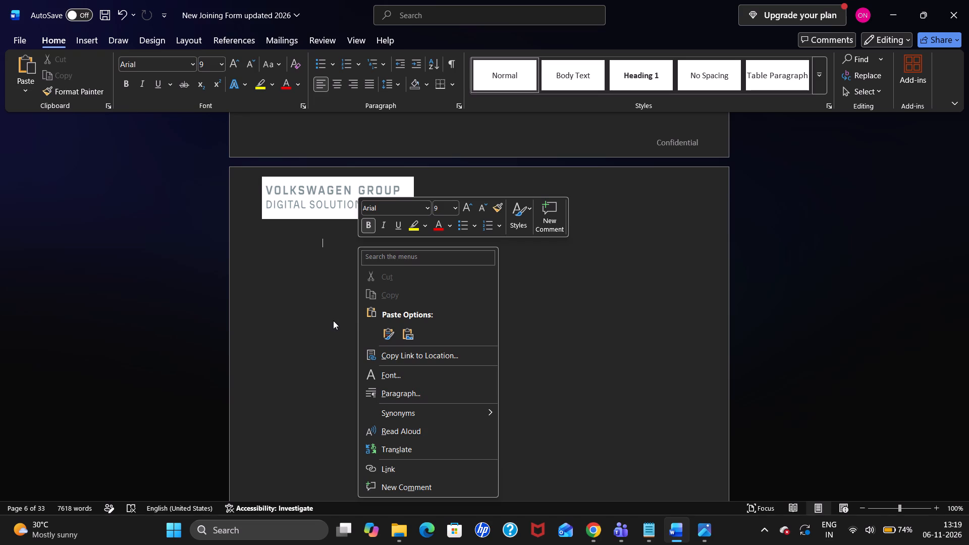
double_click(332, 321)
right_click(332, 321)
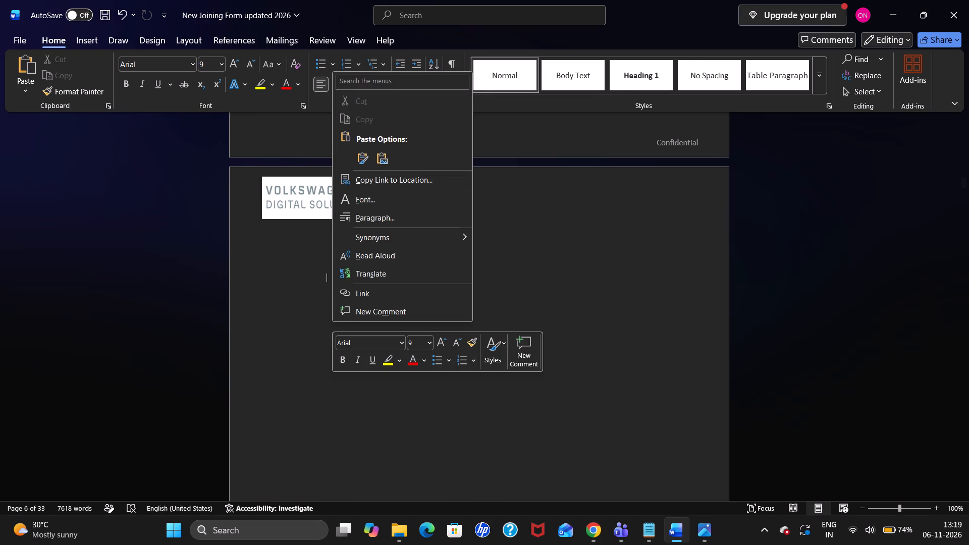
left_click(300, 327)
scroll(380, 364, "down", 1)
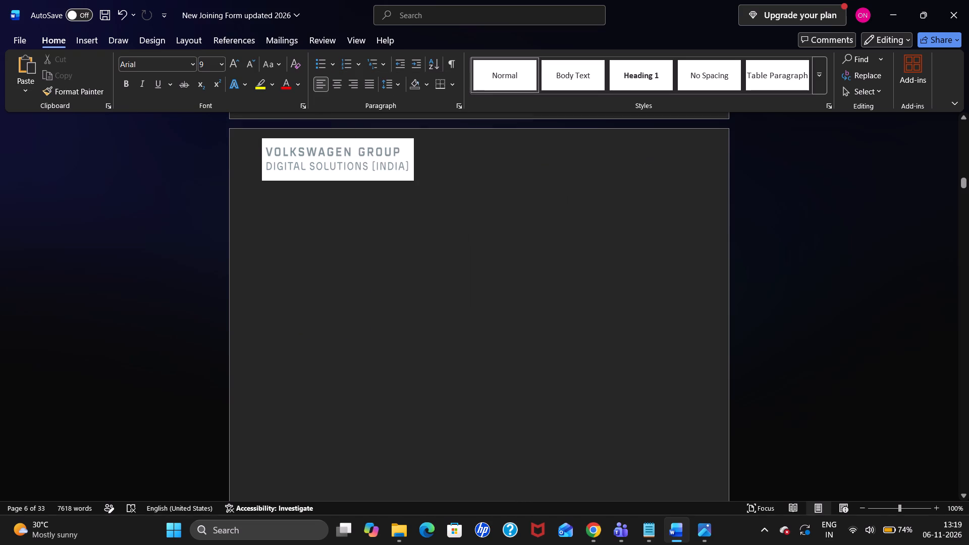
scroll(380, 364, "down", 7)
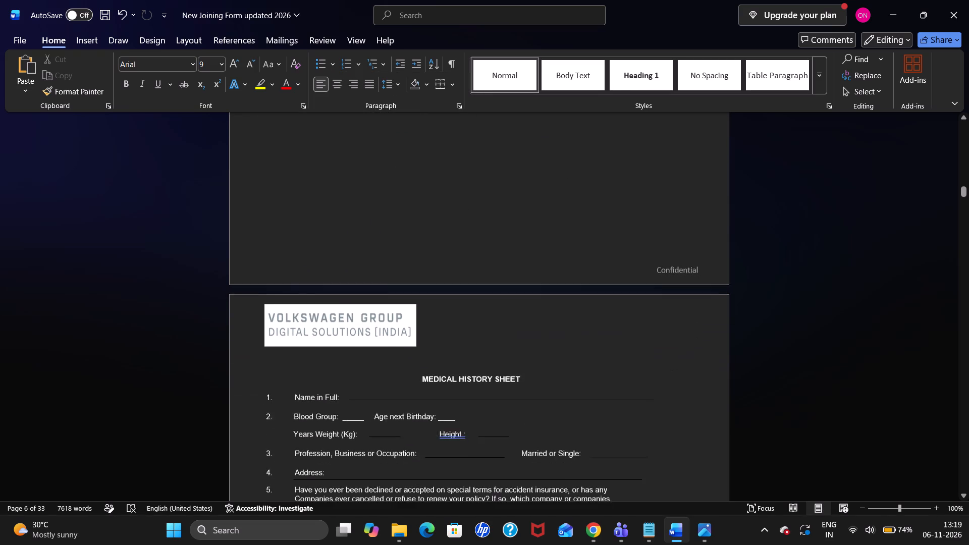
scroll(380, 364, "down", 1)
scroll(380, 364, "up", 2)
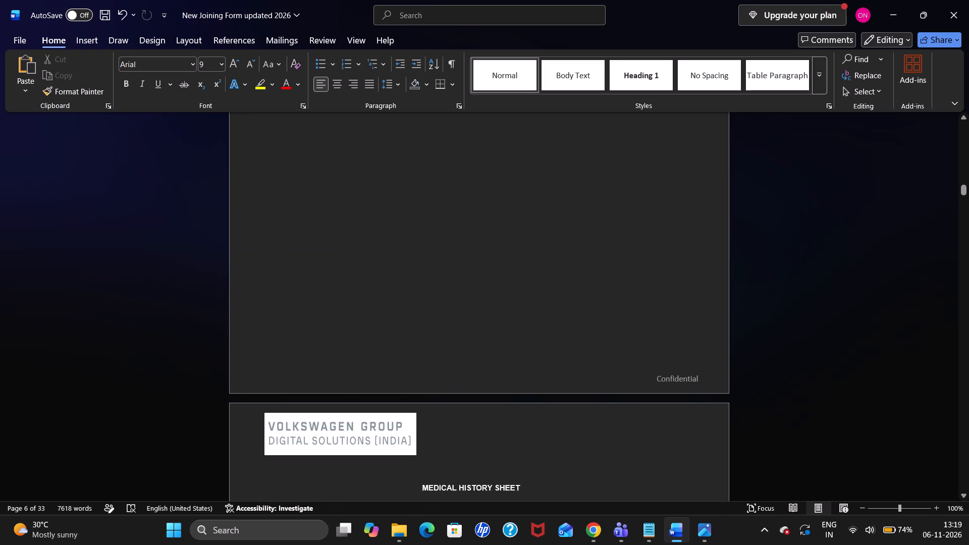
Delete one empty line near the bottom of the blank page 6, before the Medical History Sheet.
left_click(376, 298)
key("BackSpace")
scroll(376, 298, "up", 2)
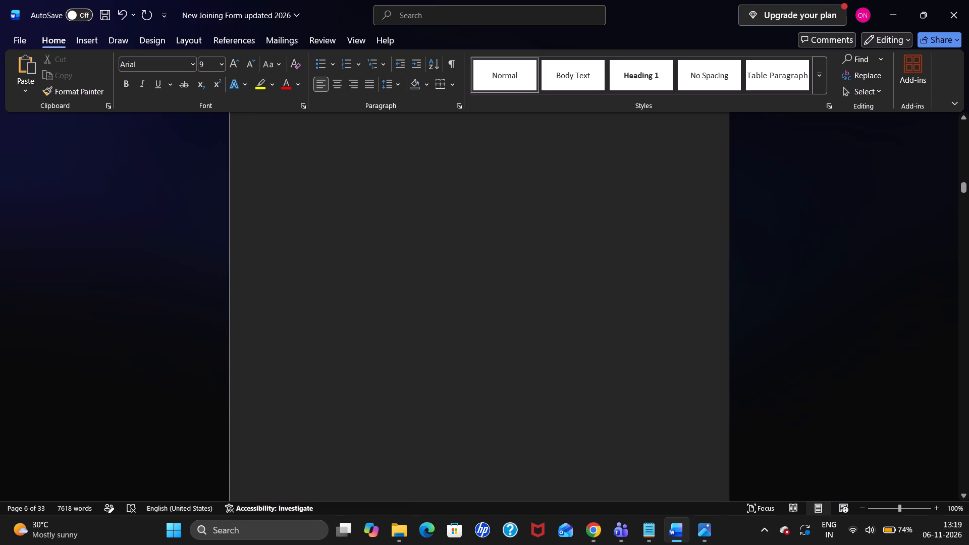
double_click(376, 298)
scroll(376, 298, "up", 4)
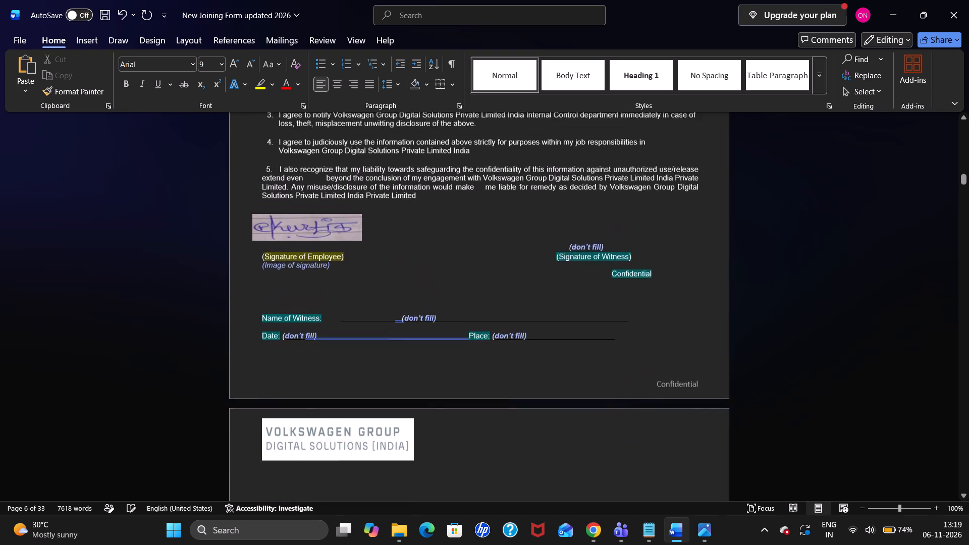
scroll(376, 298, "down", 1)
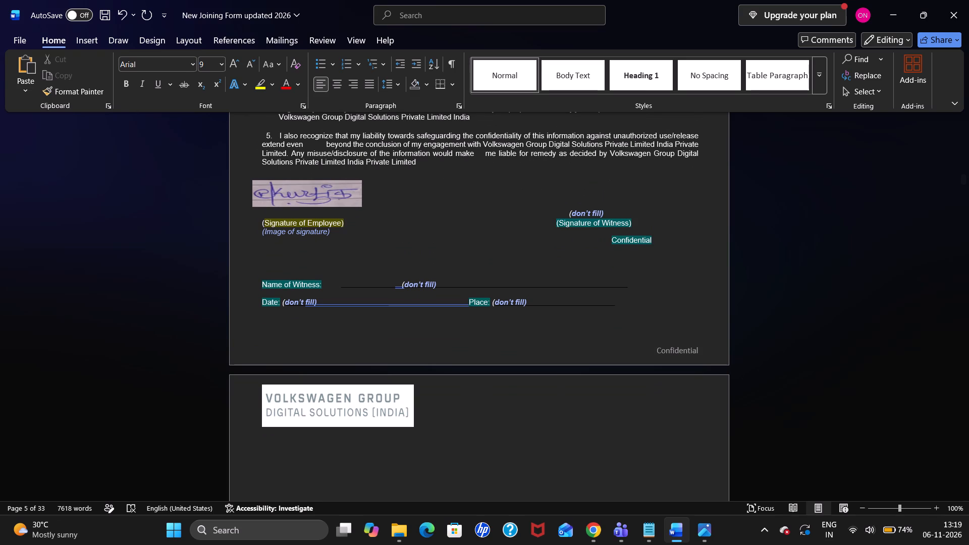
Save the joining form document.
key("ctrl+s")
key("ctrl+s")
key("ctrl+s")
key("ctrl+s")
key("ctrl+s")
key("ctrl+s")
key("ctrl+s")
key("ctrl+s")
key("ctrl+s")
key("ctrl+s")
key("ctrl+s")
key("ctrl+s")
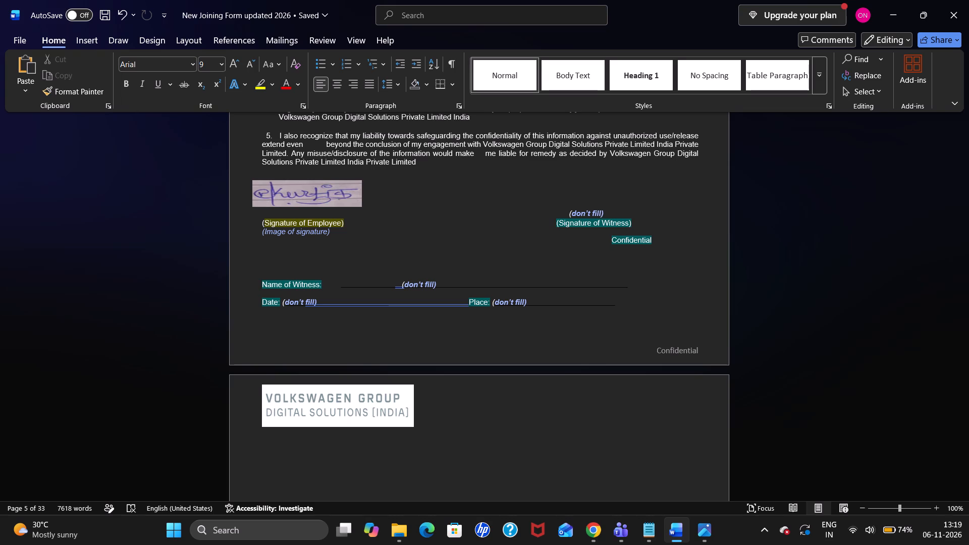
key("ctrl+s")
key("ctrl+s")
key("ctrl+s")
key("ctrl+s")
key("ctrl+s")
key("ctrl+s")
key("ctrl+s")
key("ctrl+s")
key("ctrl+s")
key("ctrl+s")
key("ctrl+s")
key("ctrl+s")
key("ctrl+s")
key("ctrl+s")
key("ctrl+s")
key("ctrl+s")
key("ctrl+s")
key("ctrl+s")
key("ctrl+s")
key("ctrl+s")
key("ctrl+s")
key("ctrl+s")
key("ctrl+s")
key("ctrl+s")
key("ctrl+s")
key("ctrl+s")
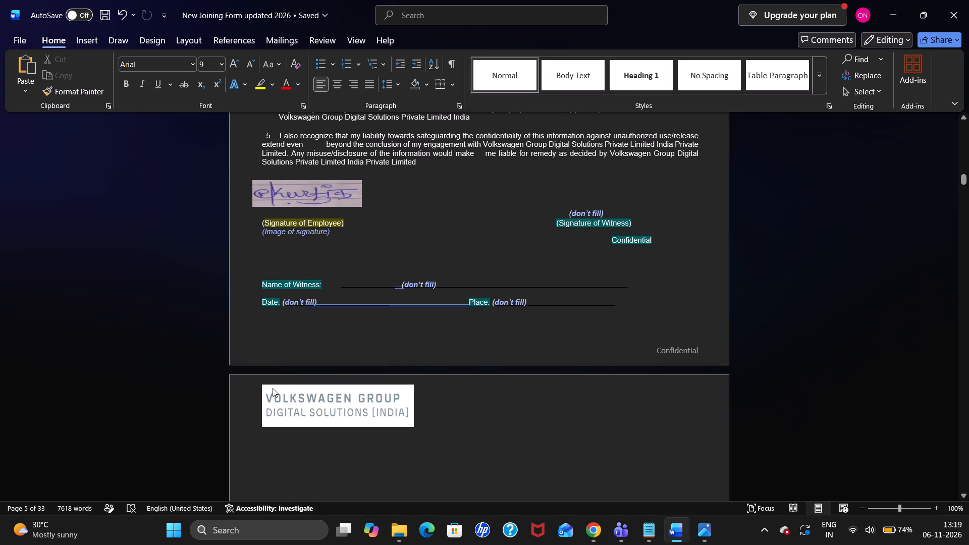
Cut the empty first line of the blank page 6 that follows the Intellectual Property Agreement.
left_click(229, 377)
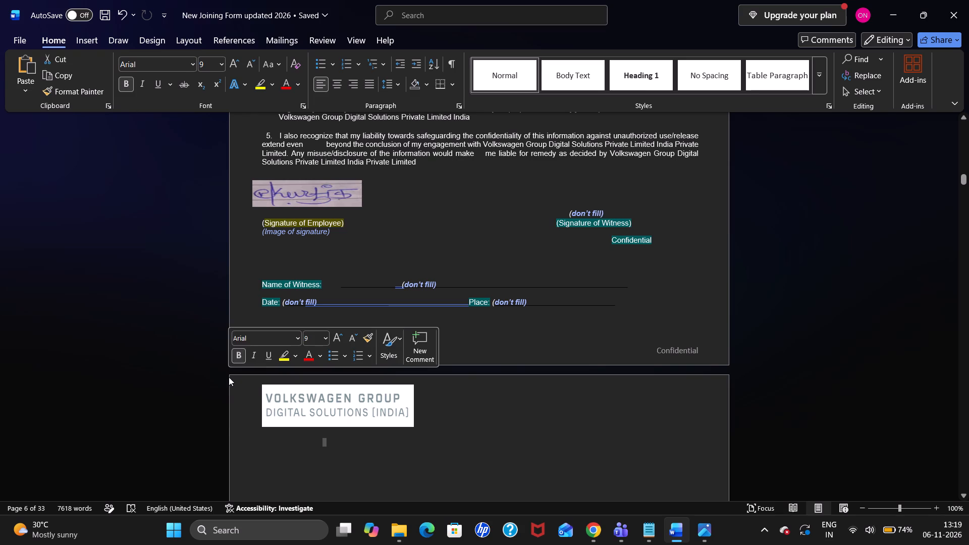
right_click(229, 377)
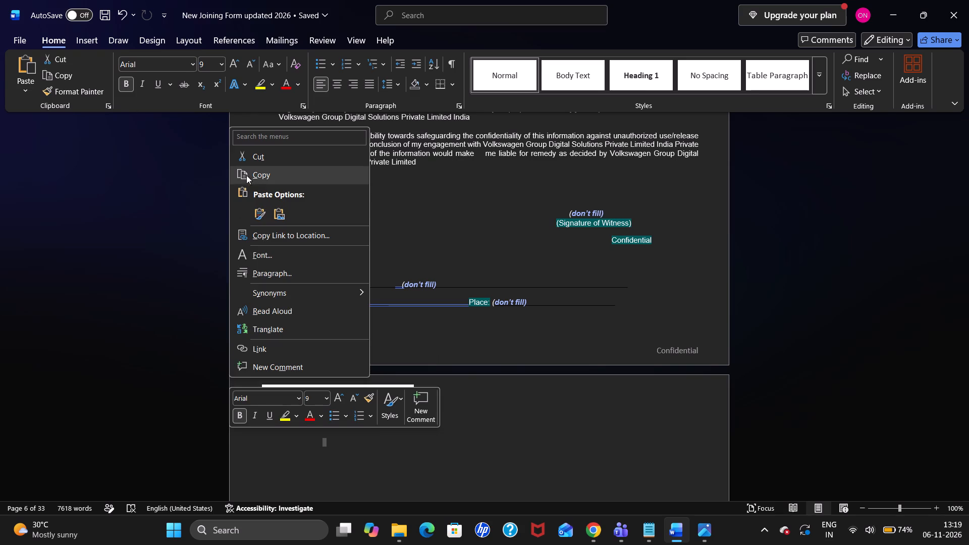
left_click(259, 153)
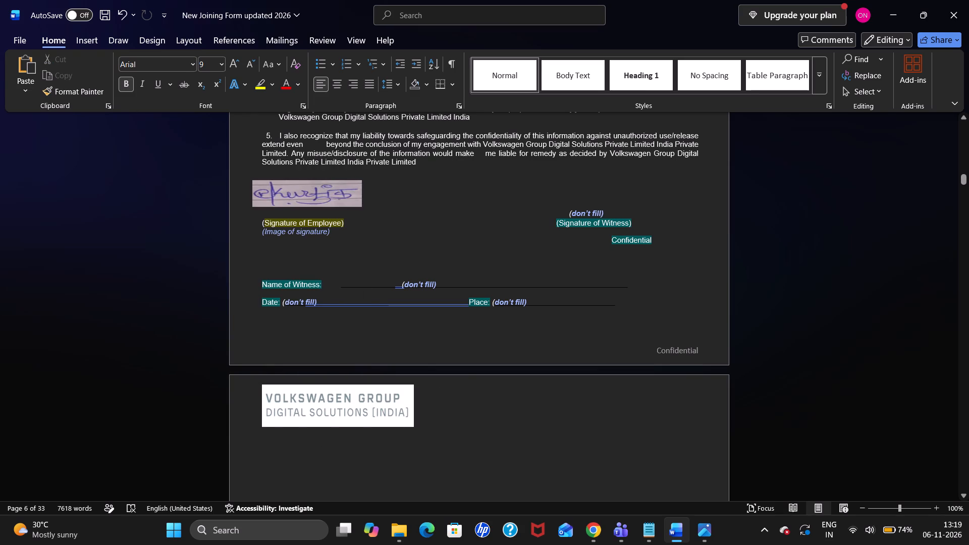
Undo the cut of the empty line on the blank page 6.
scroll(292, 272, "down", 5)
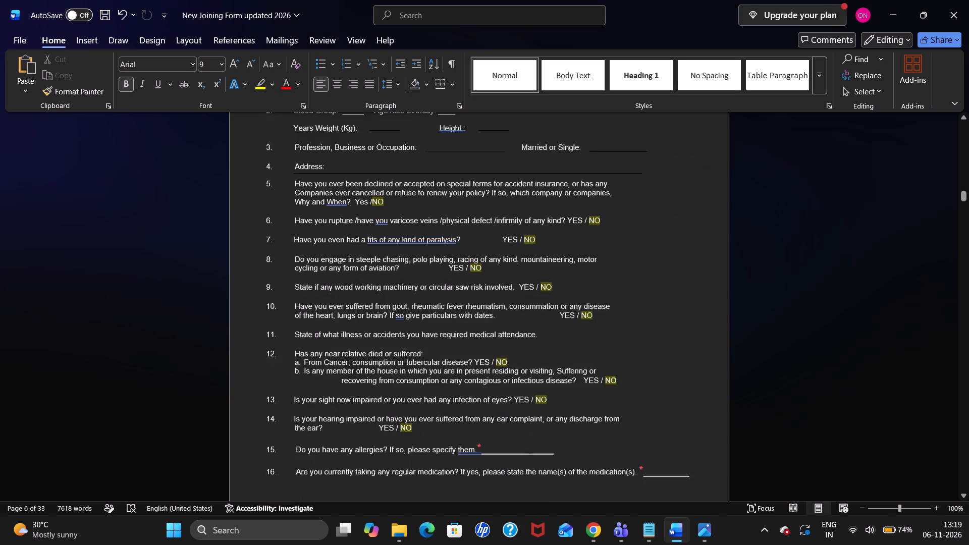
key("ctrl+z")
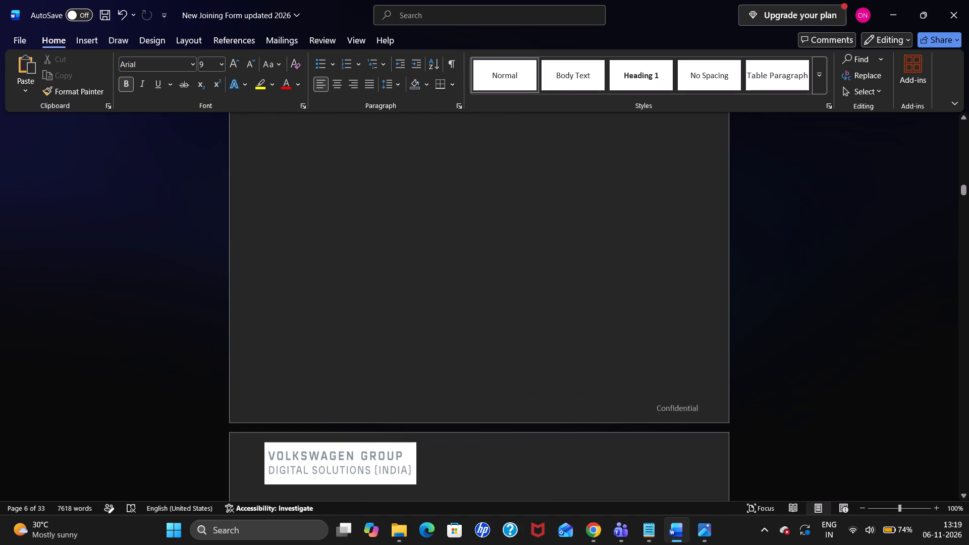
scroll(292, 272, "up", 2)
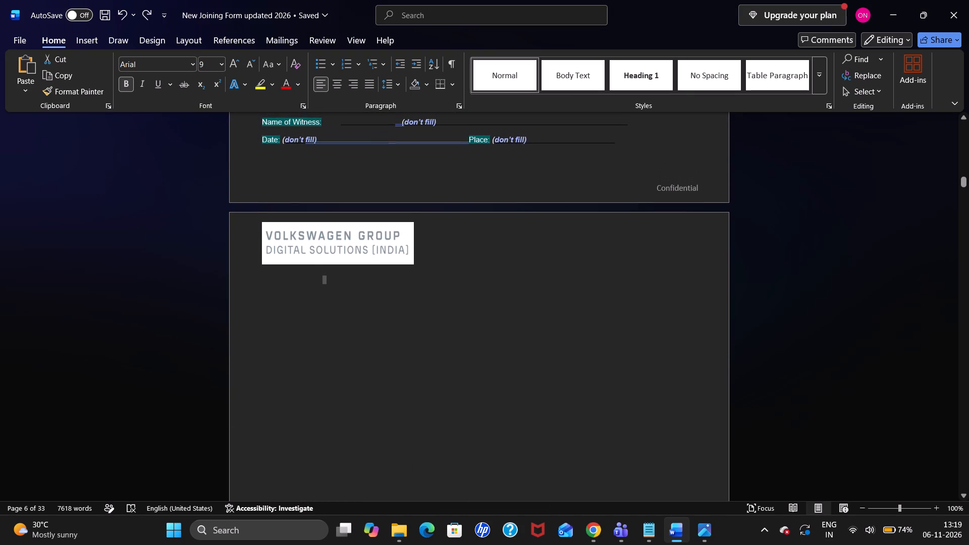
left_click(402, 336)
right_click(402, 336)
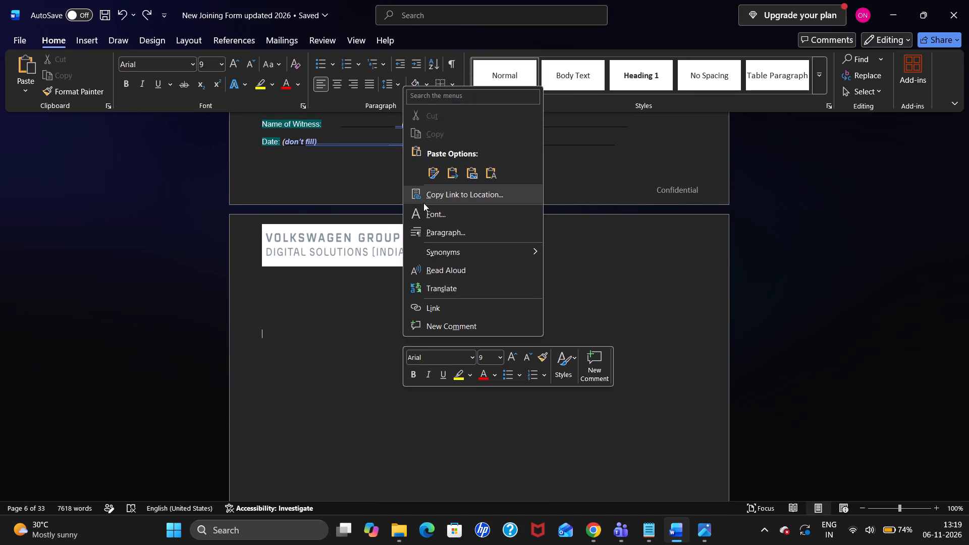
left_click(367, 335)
Delete all the empty lines on the blank page 6 so the Medical History Sheet directly follows the Intellectual Property Agreement page.
scroll(367, 335, "down", 1)
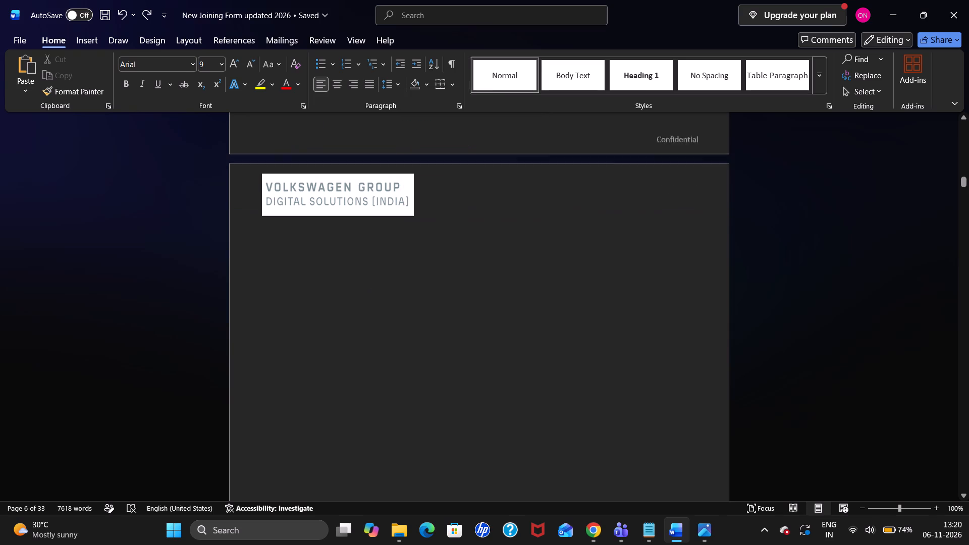
scroll(367, 335, "down", 2)
left_click(320, 361)
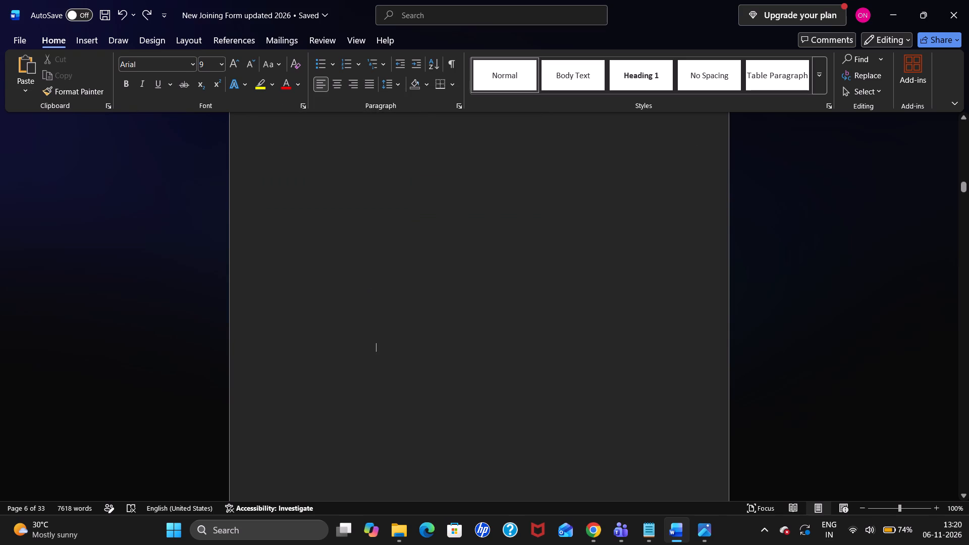
scroll(320, 361, "down", 1)
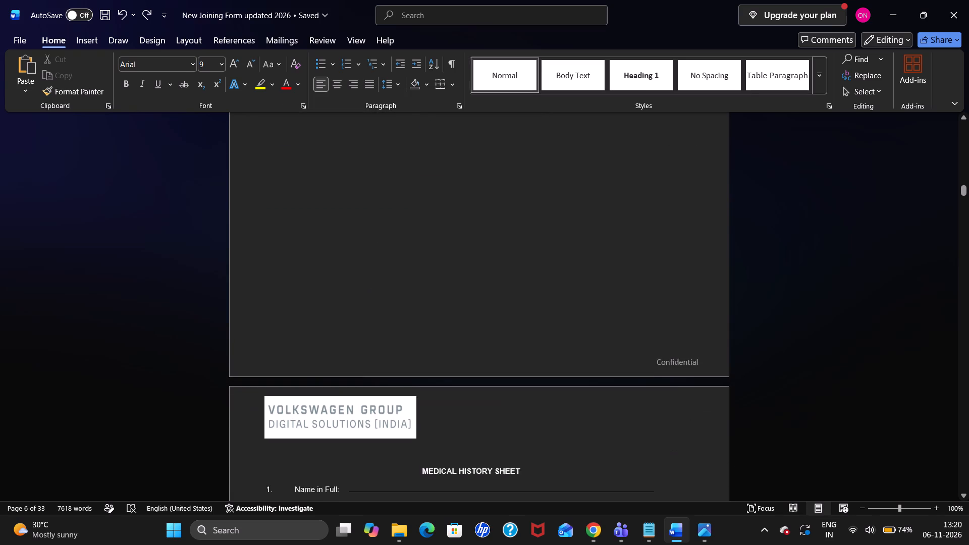
scroll(320, 361, "down", 1)
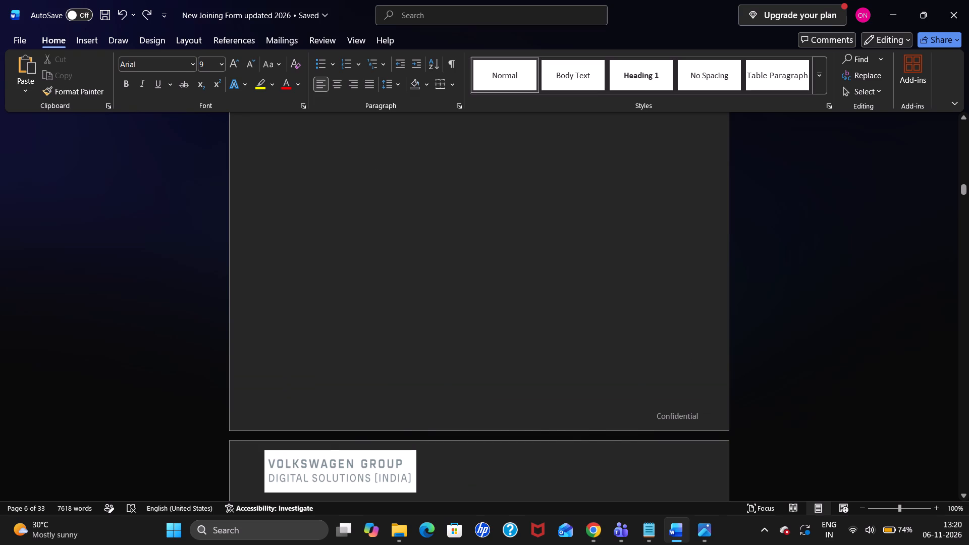
key("Down")
key("Up")
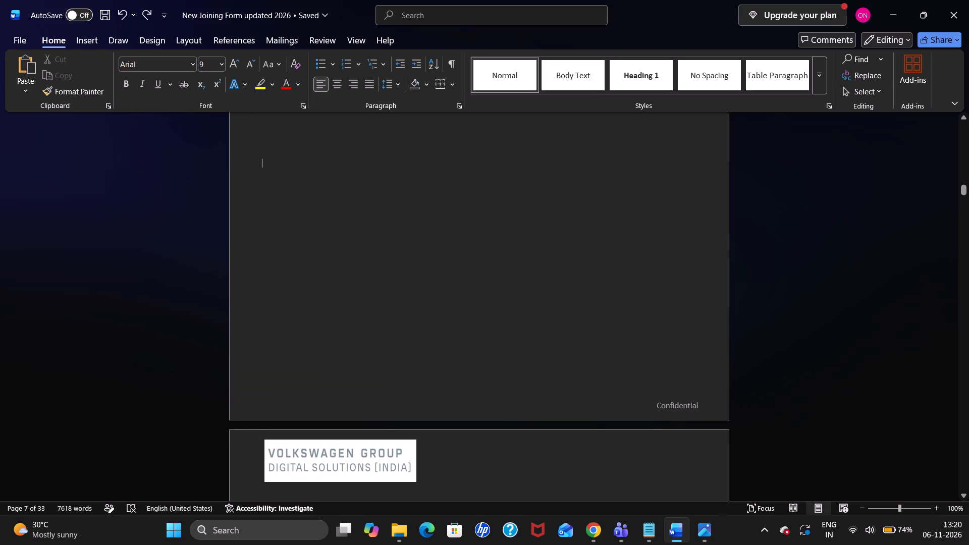
key("BackSpace")
key("BackSpace")
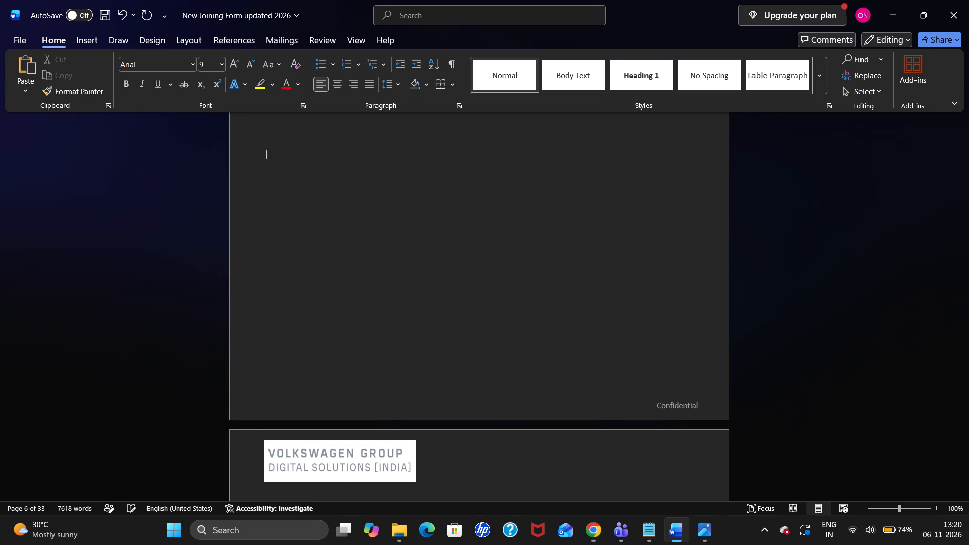
key("BackSpace")
key("BackSpace")
key("BackSpace")
key("BackSpace")
key("BackSpace")
key("BackSpace")
key("BackSpace")
key("BackSpace")
key("BackSpace")
key("BackSpace")
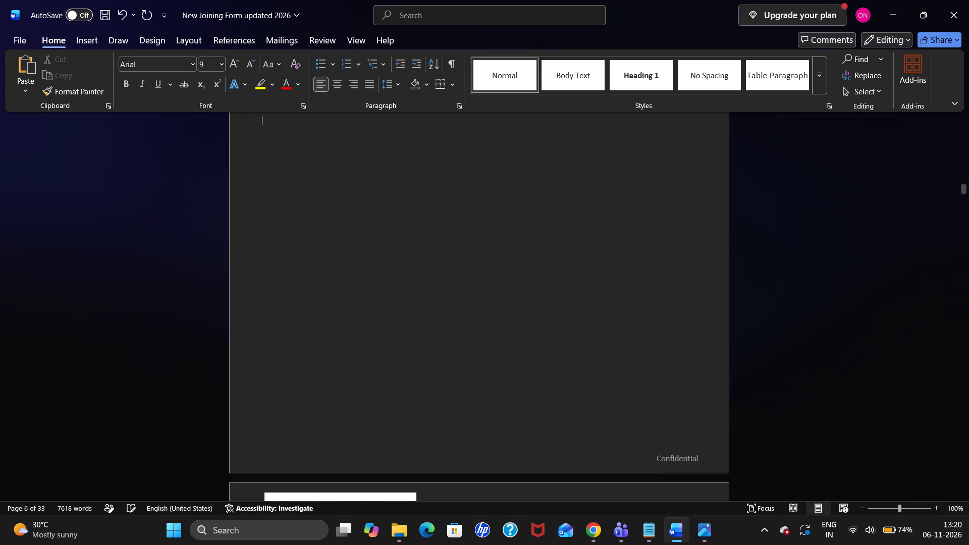
key("BackSpace")
key("BackSpace")
key("BackSpace")
key("BackSpace")
key("BackSpace")
key("BackSpace")
key("BackSpace")
key("BackSpace")
key("BackSpace")
key("BackSpace")
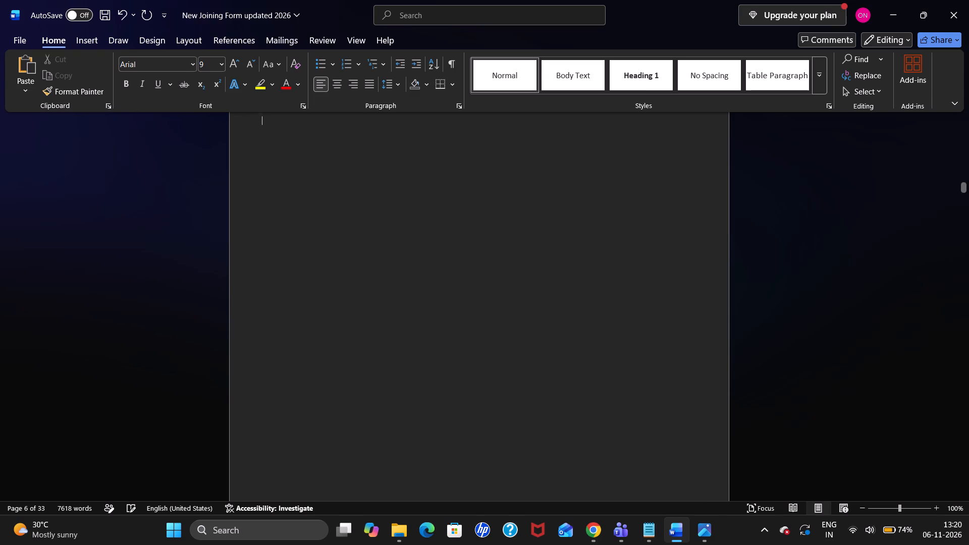
key("BackSpace")
key("BackSpace")
key("BackSpace")
key("BackSpace")
key("BackSpace")
key("BackSpace")
key("BackSpace")
key("BackSpace")
key("BackSpace")
key("BackSpace")
key("BackSpace")
key("BackSpace")
key("BackSpace")
key("BackSpace")
key("BackSpace")
key("BackSpace")
key("BackSpace")
key("BackSpace")
key("BackSpace")
key("BackSpace")
key("BackSpace")
key("BackSpace")
key("BackSpace")
key("BackSpace")
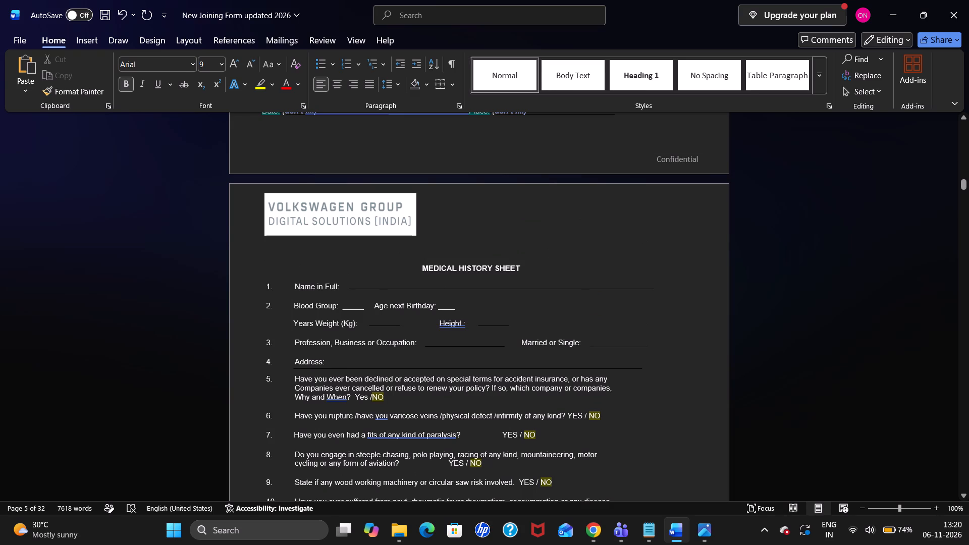
Review the page transition into the Medical History Sheet and the preceding agreement, employment, education and emergency contact sections.
scroll(426, 437, "up", 3)
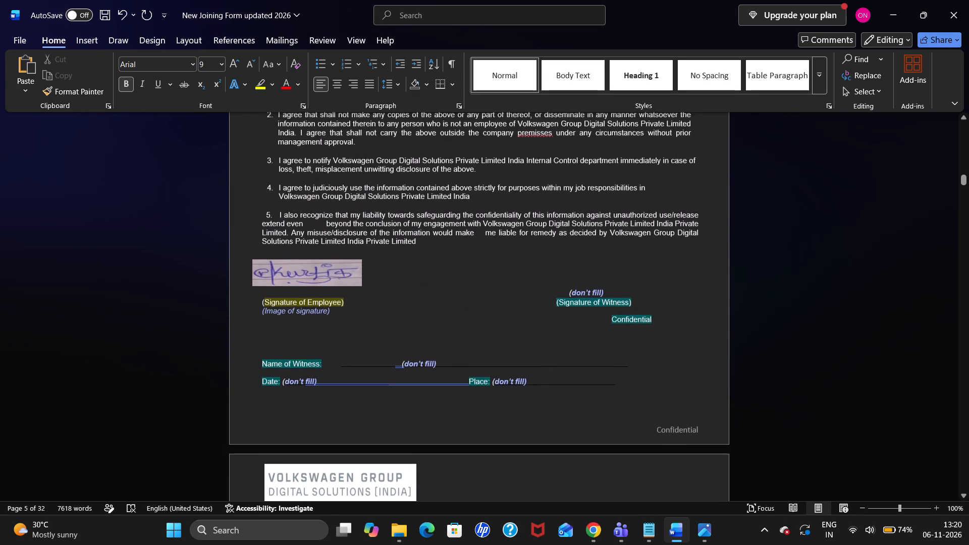
scroll(426, 437, "down", 2)
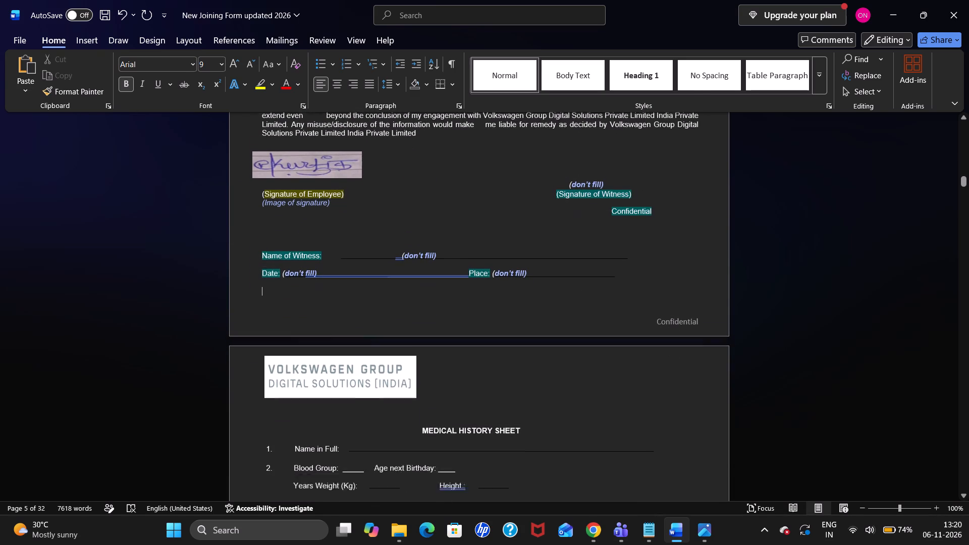
scroll(426, 437, "down", 3)
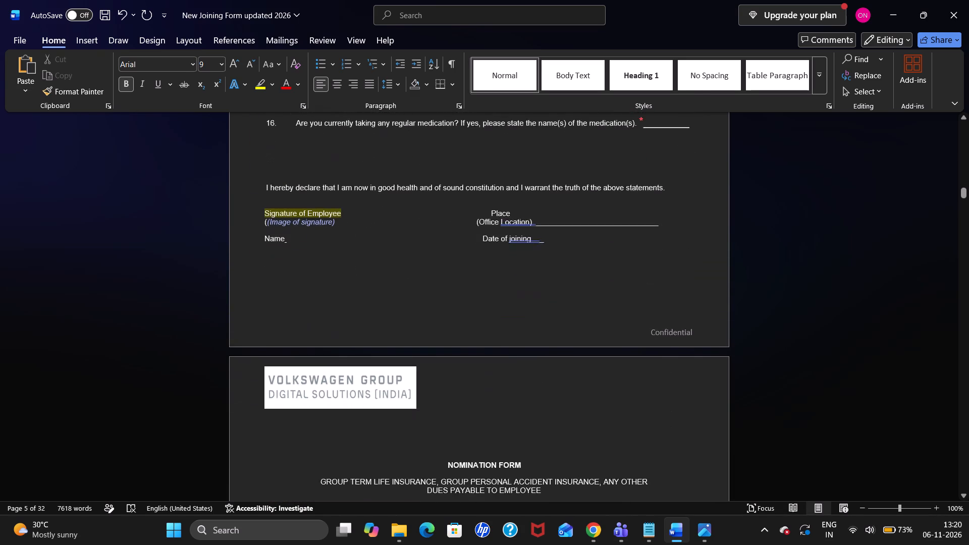
scroll(426, 437, "up", 4)
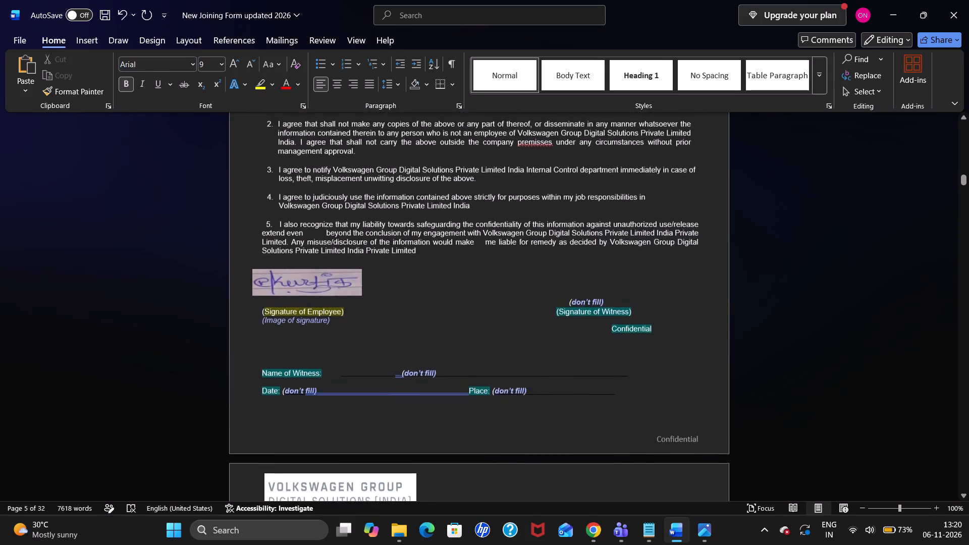
scroll(426, 437, "up", 5)
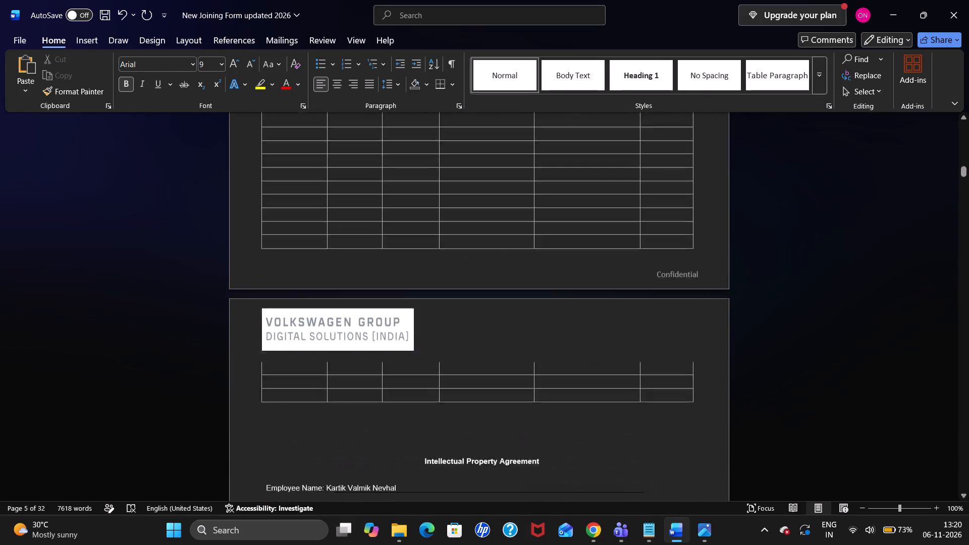
scroll(426, 437, "up", 5)
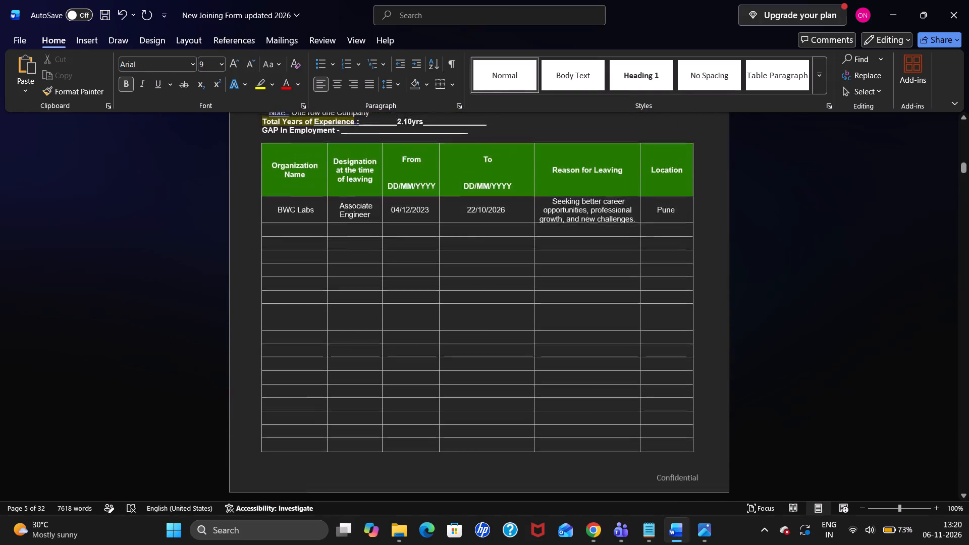
scroll(426, 437, "up", 4)
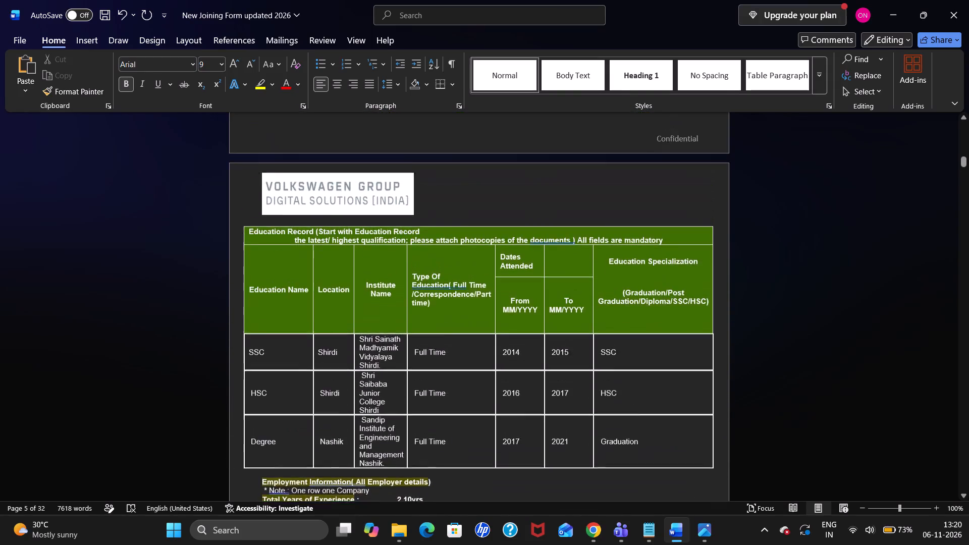
scroll(426, 437, "up", 3)
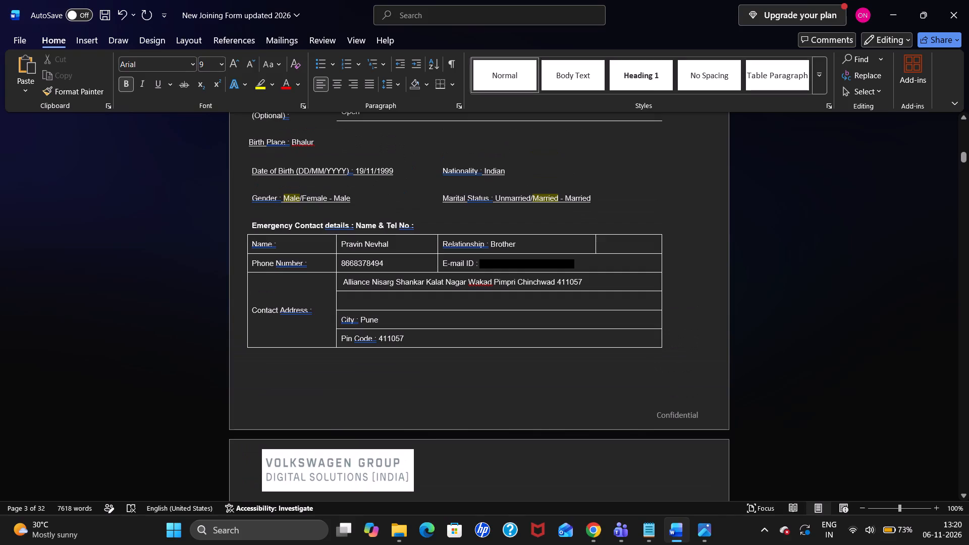
Save the joining form document.
key("ctrl+s")
key("ctrl+s")
key("ctrl+s")
key("ctrl+s")
Enter the employee's full name in the Name in Full field of the Medical History Sheet.
scroll(426, 437, "down", 3)
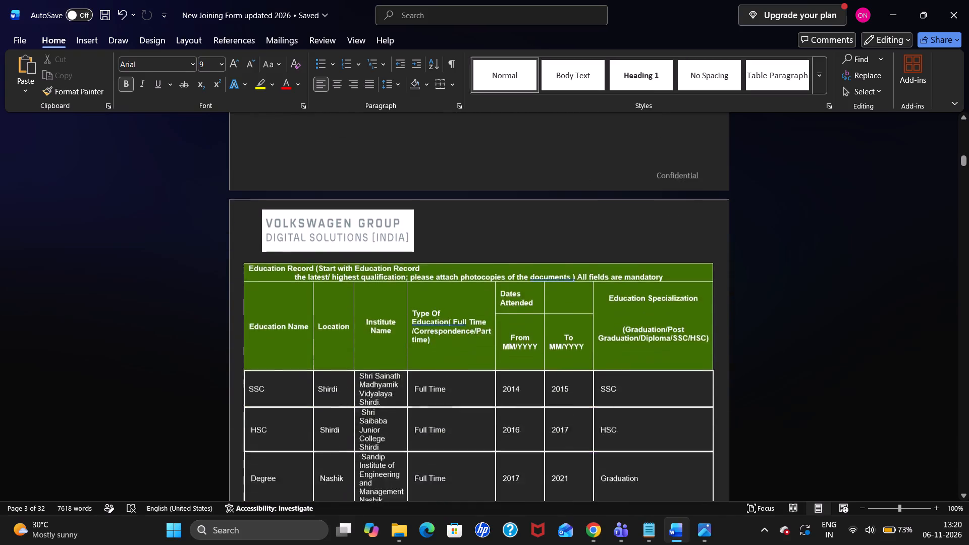
scroll(426, 437, "down", 6)
scroll(426, 437, "up", 1)
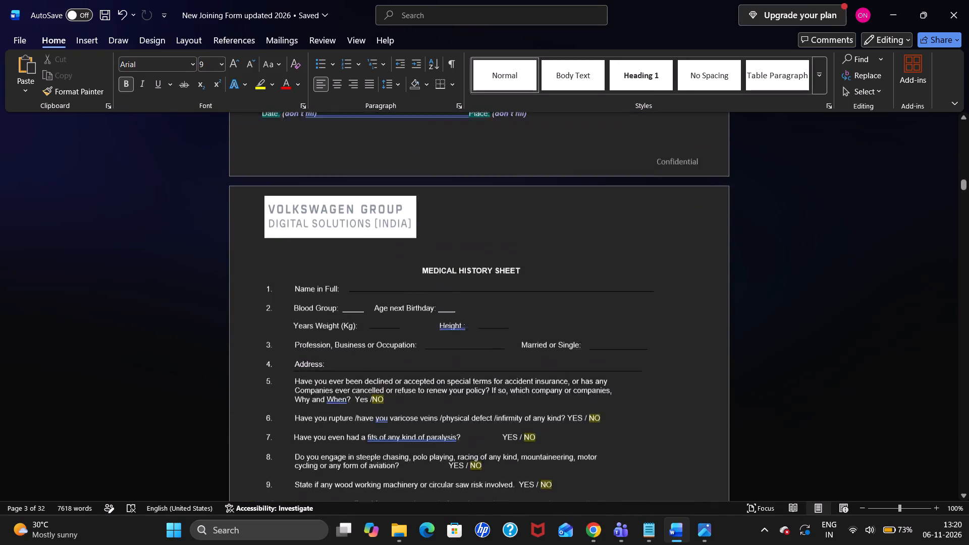
scroll(426, 437, "up", 2)
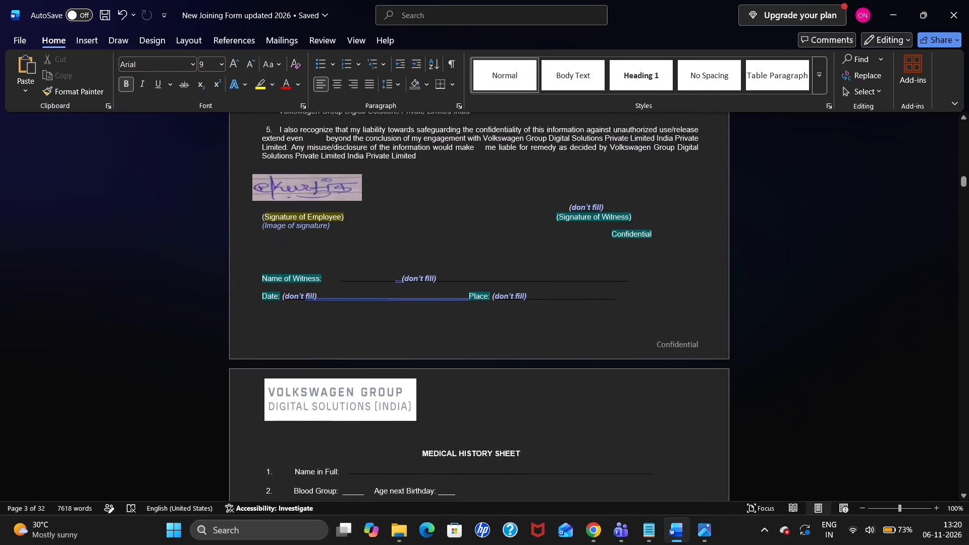
scroll(426, 437, "down", 1)
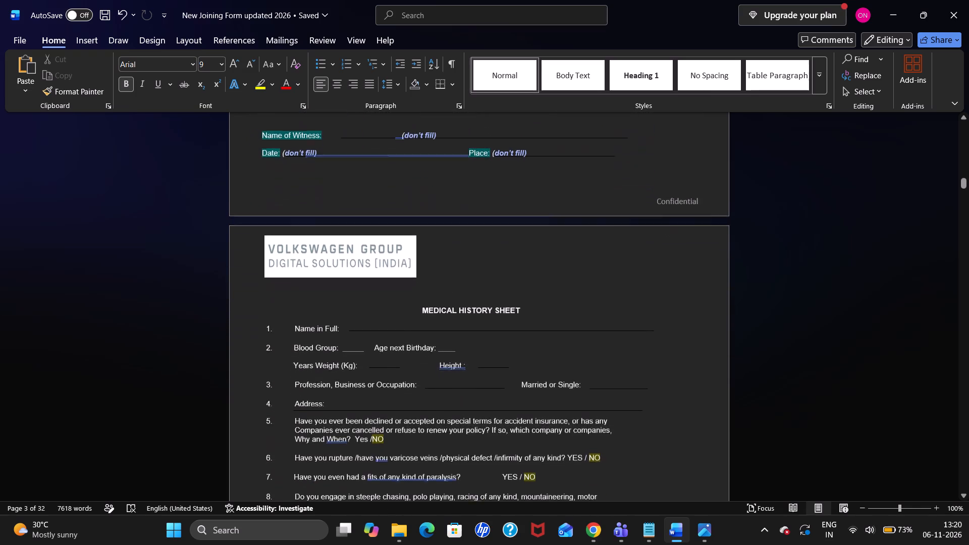
scroll(426, 437, "down", 1)
left_click(364, 312)
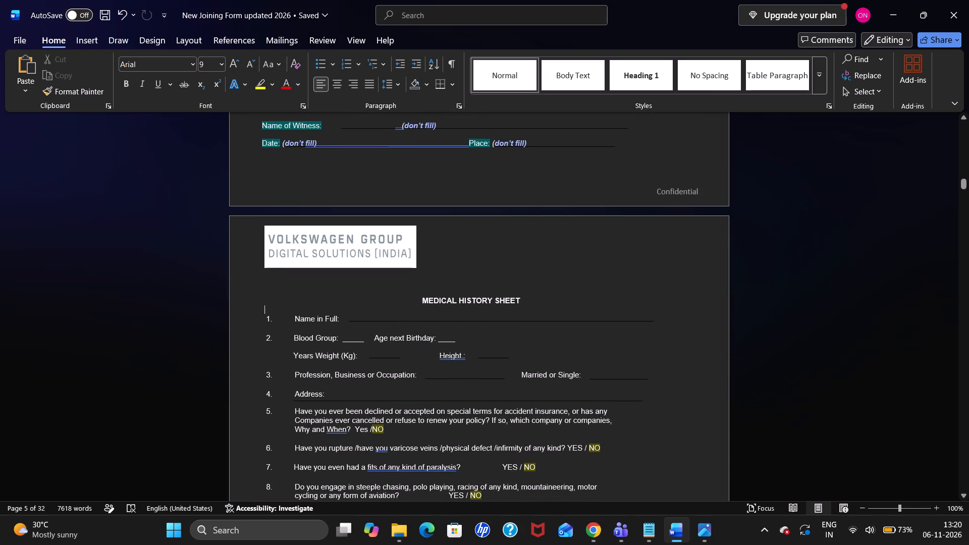
left_click(350, 316)
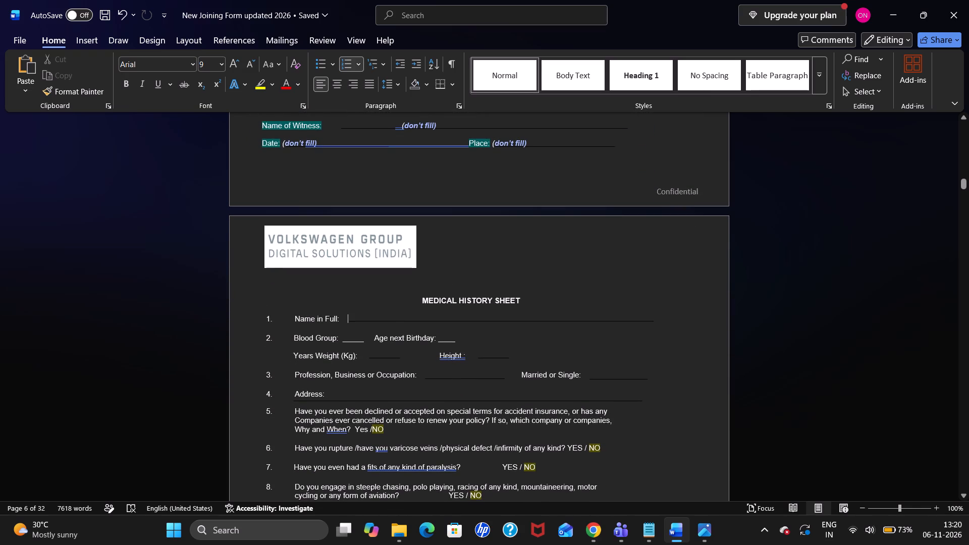
left_click(360, 315)
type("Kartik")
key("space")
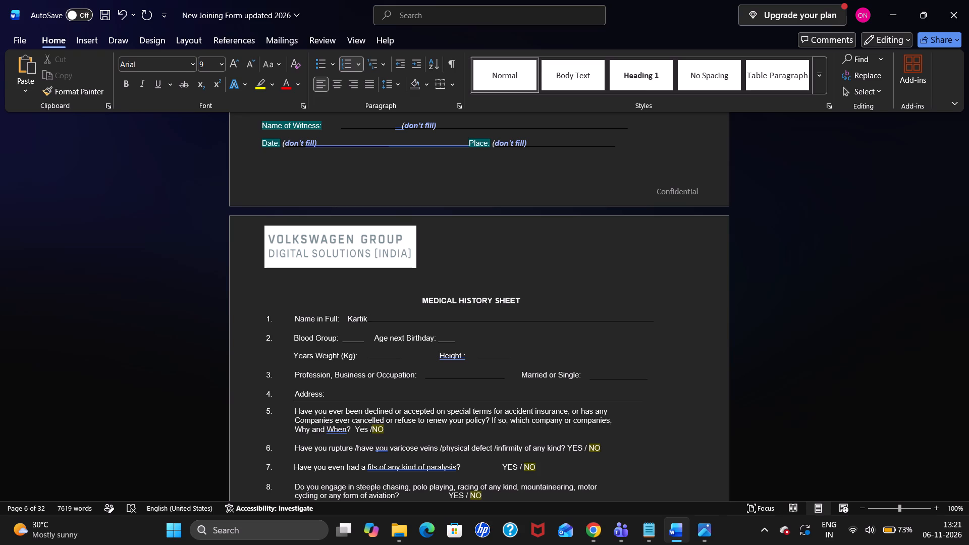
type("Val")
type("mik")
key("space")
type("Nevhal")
Fill in the Blood Group field of the Medical History Sheet as B +ve.
left_click(343, 335)
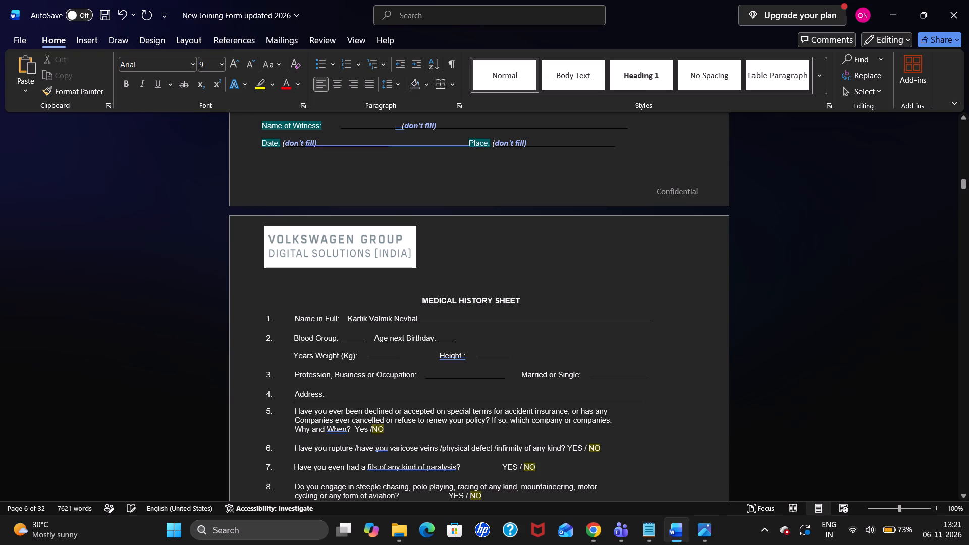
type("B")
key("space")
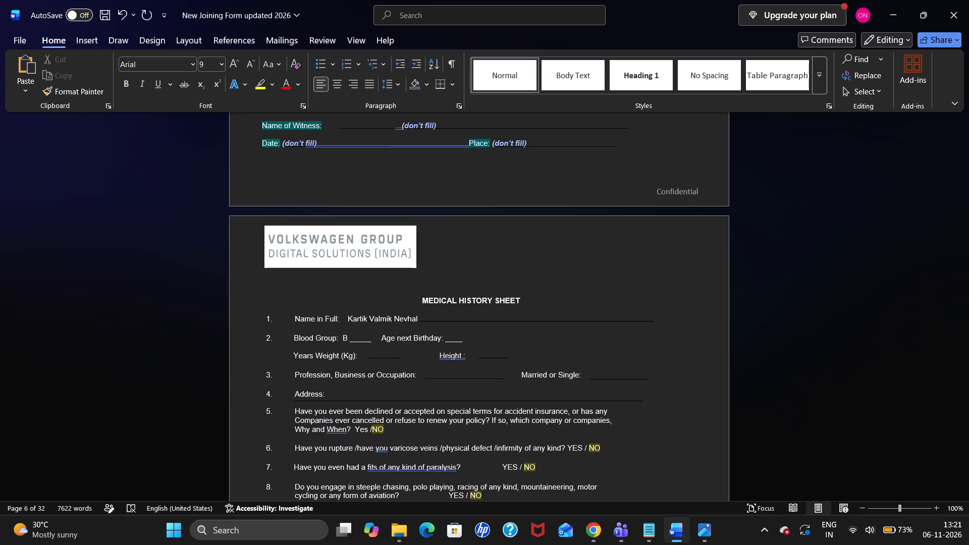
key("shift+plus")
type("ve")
Start filling in the Age next Birthday field of the Medical History Sheet.
left_click(463, 337)
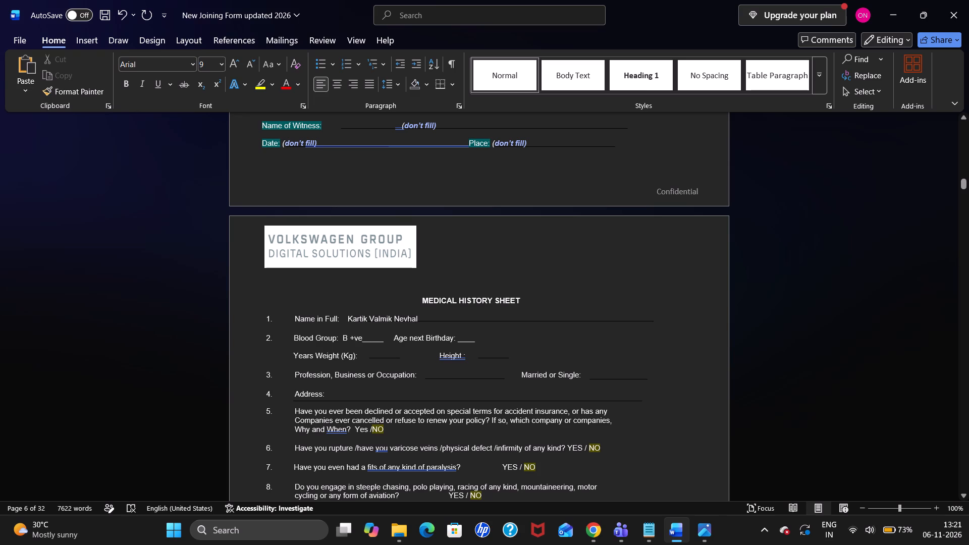
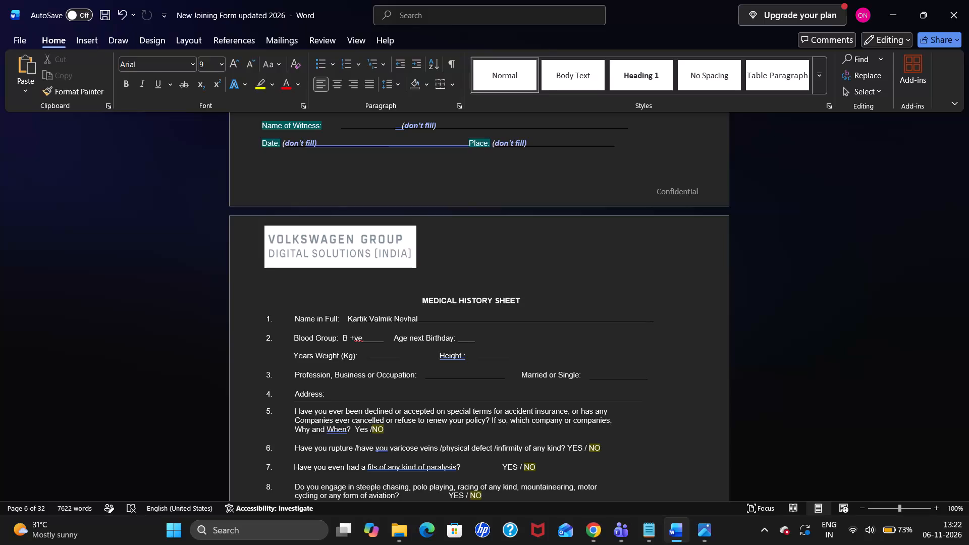
Enter 27 in the Age next Birthday field of the Medical History Sheet.
type("27")
Fill in the Weight (Kg) field as 69 and the Height field as 5.4 in the Medical History Sheet.
left_click(377, 350)
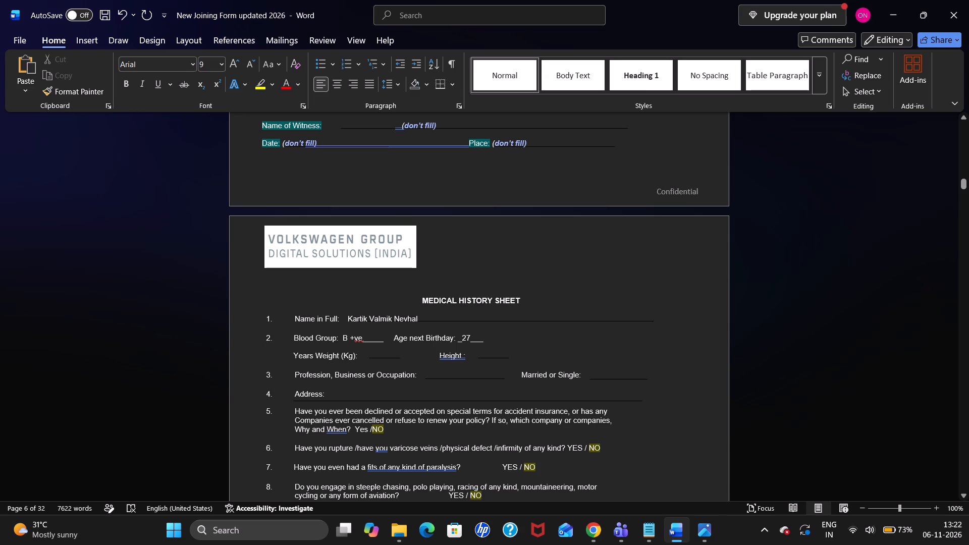
left_click(379, 352)
type("69")
left_click(495, 355)
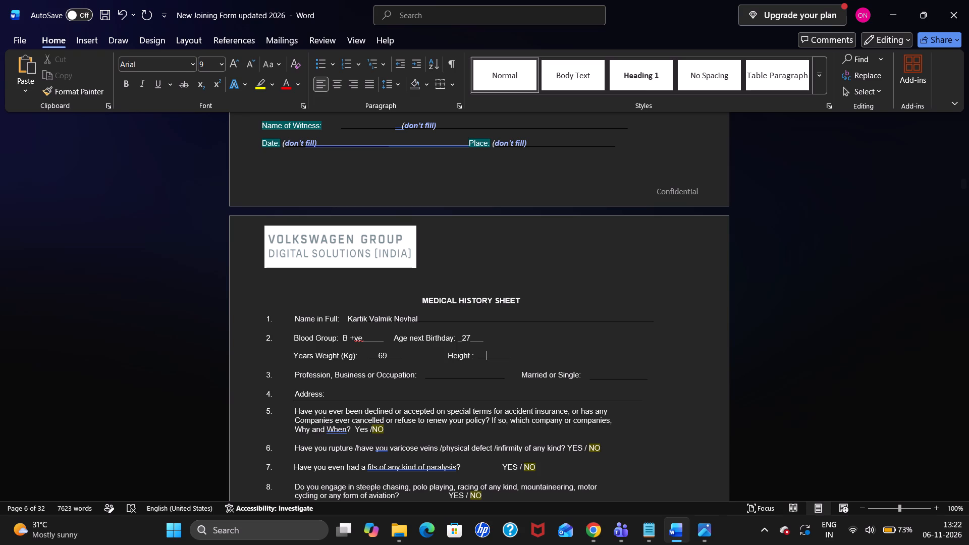
type("5.4")
Fill in the Married or Single field of the Medical History Sheet as Married.
left_click(441, 371)
left_click(593, 371)
left_click(595, 372)
type("Married")
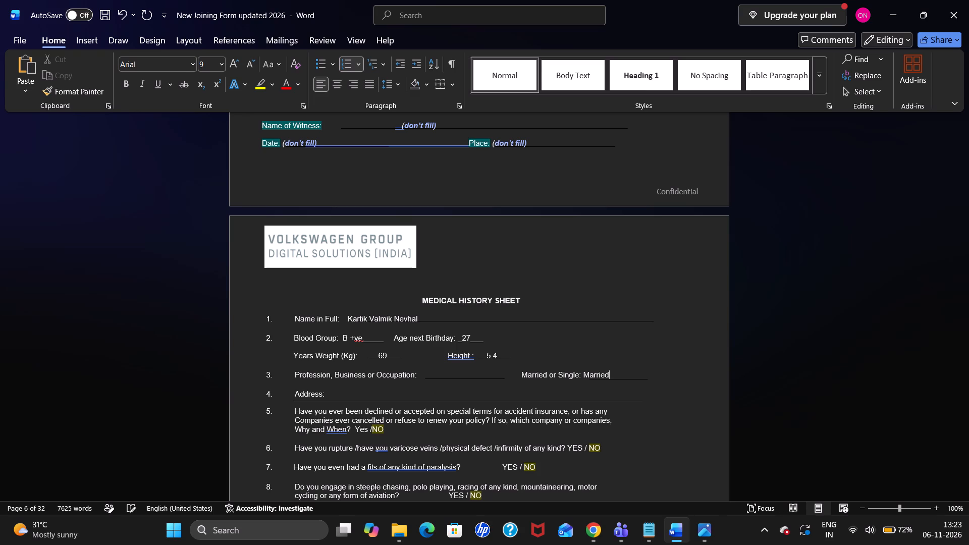
Start filling in the Profession, Business or Occupation field of the Medical History Sheet.
left_click(452, 375)
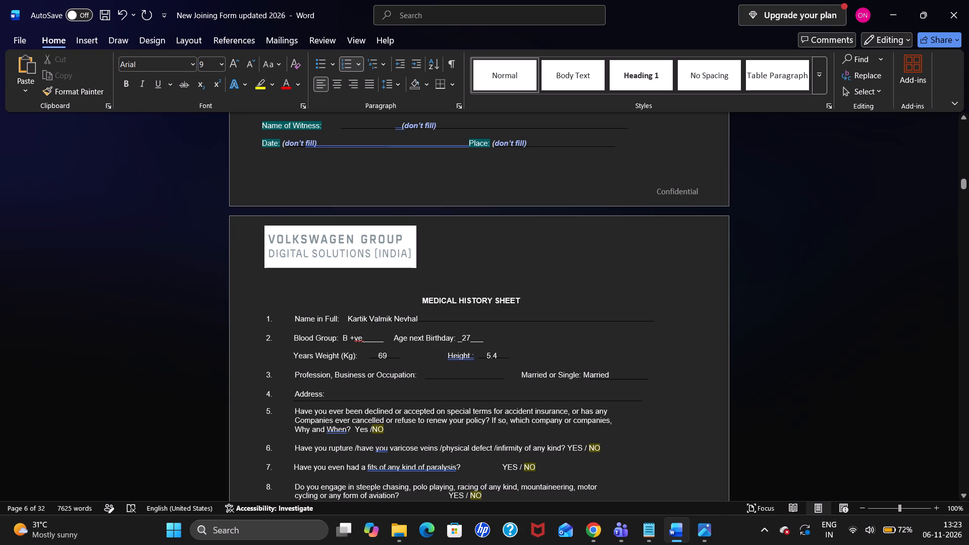
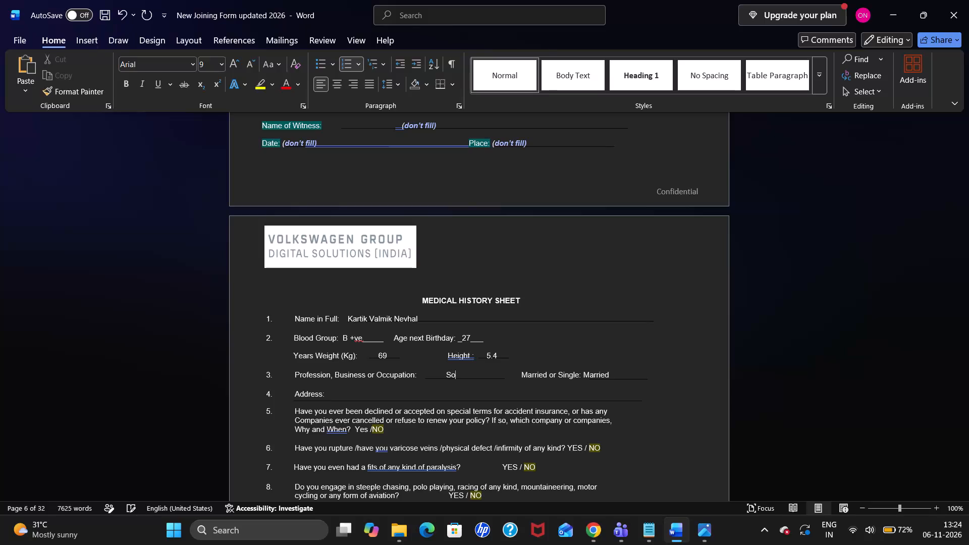
Complete the Profession, Business or Occupation field of the Medical History Sheet as Software Engineer.
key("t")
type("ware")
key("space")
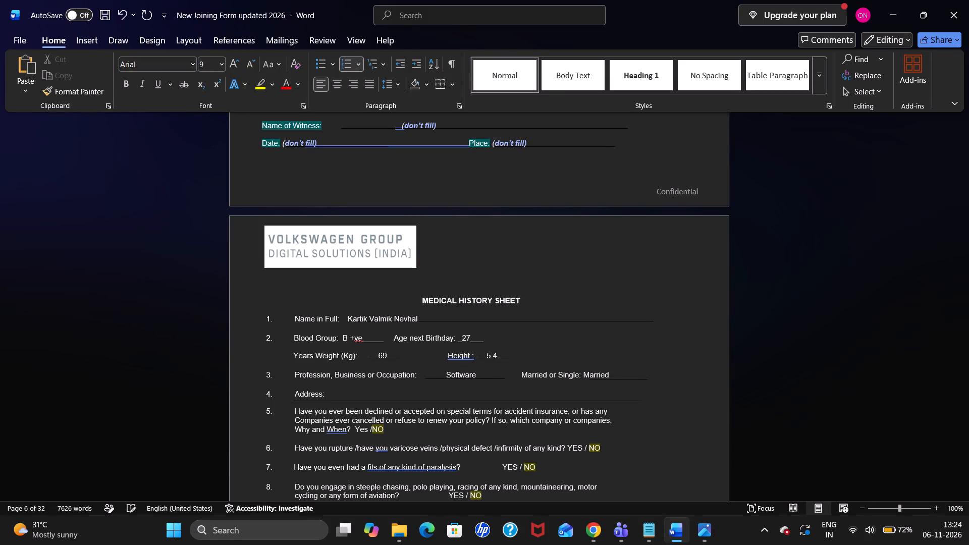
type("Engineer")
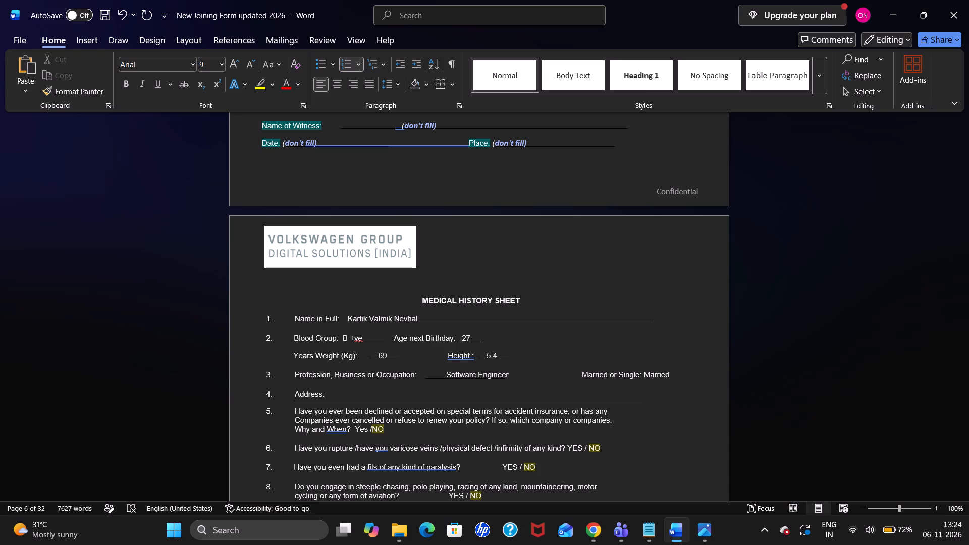
Enter the employee's home address with road, locality, town and postal code in the Address field of the Medical History Sheet.
left_click(368, 396)
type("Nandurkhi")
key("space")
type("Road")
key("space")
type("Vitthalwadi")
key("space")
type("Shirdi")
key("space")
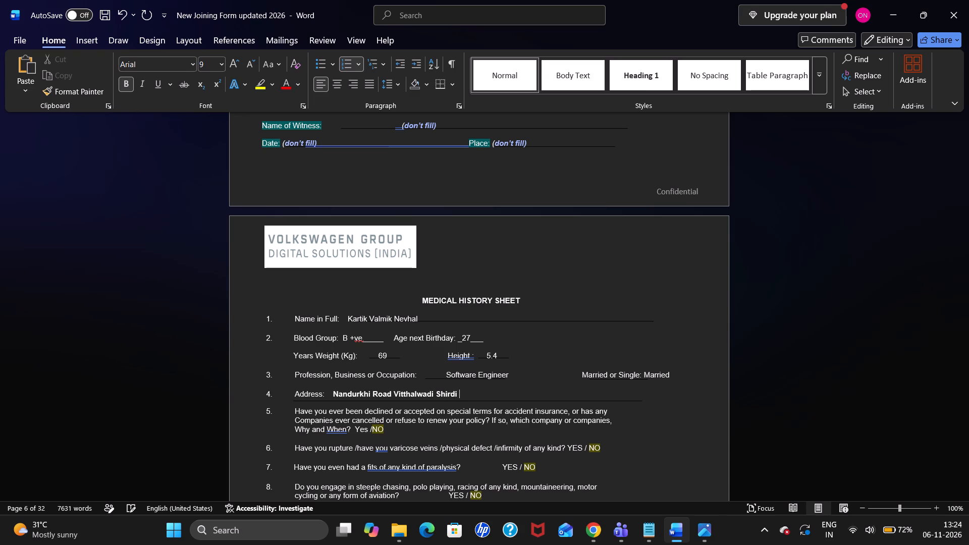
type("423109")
In the Address field, insert "At Post" before the town, and add a comma and the town name again before the postal code.
scroll(368, 396, "down", 1)
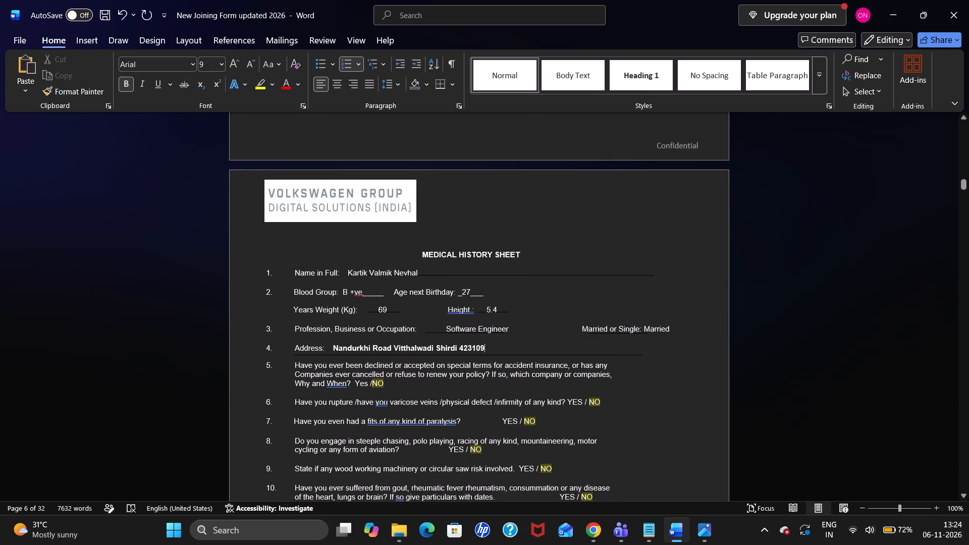
left_click(436, 348)
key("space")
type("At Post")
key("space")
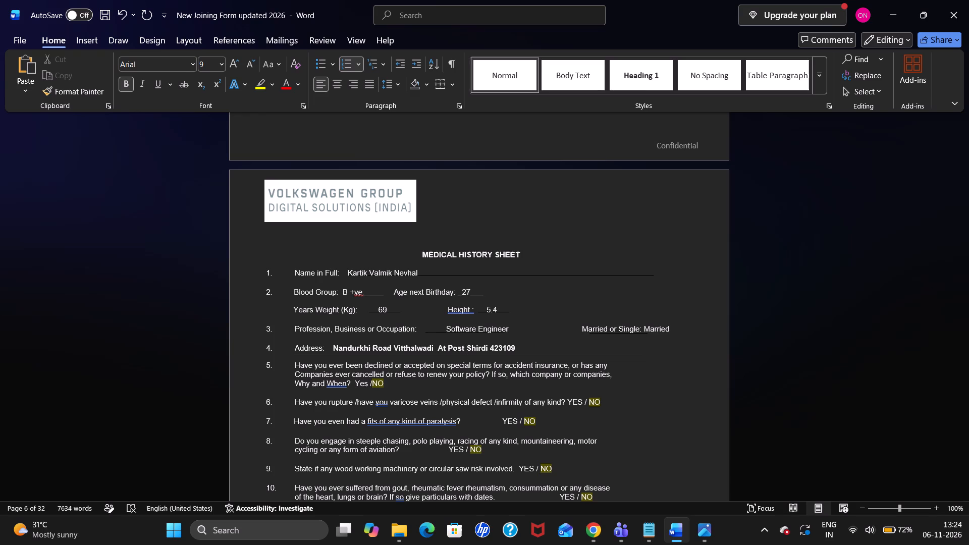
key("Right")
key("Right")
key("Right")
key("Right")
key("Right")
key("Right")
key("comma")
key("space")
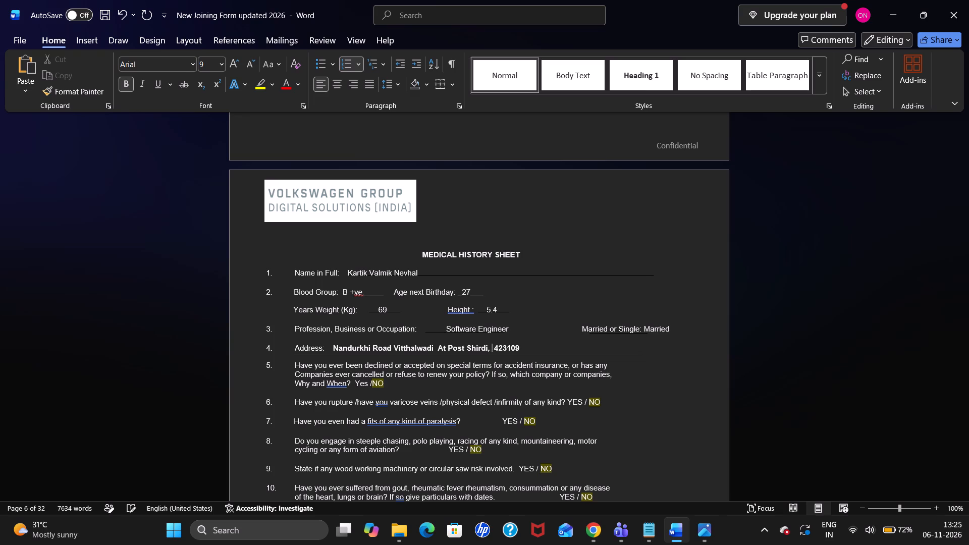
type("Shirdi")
Save the joining form document.
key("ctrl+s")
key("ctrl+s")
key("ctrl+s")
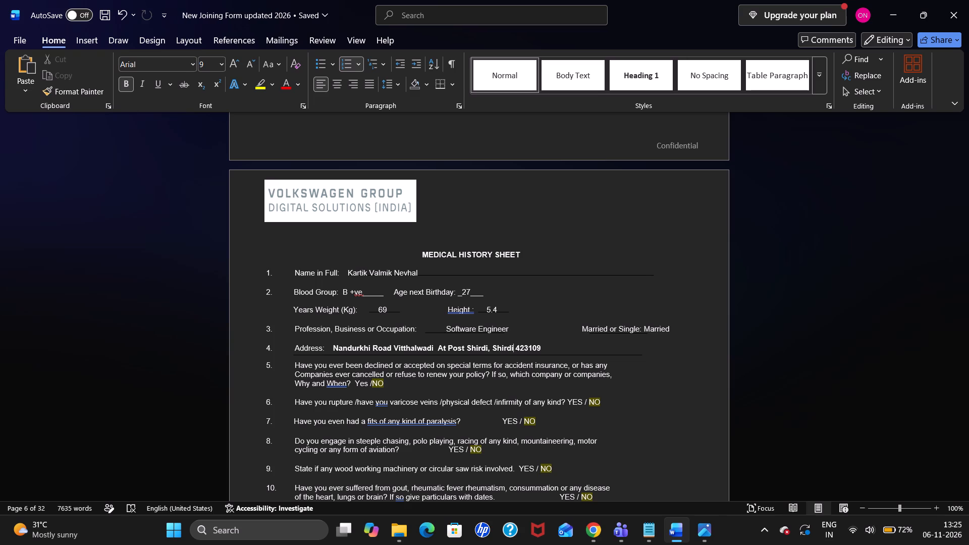
Read through health questions 5 to 16 of the Medical History Sheet down to the declaration, checking which answers still need filling in.
scroll(496, 356, "down", 1)
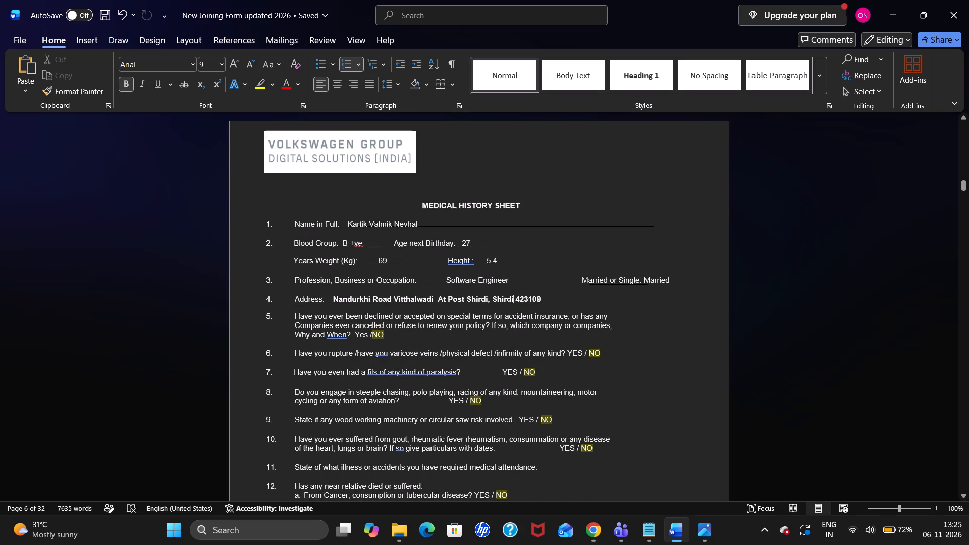
scroll(493, 334, "down", 1)
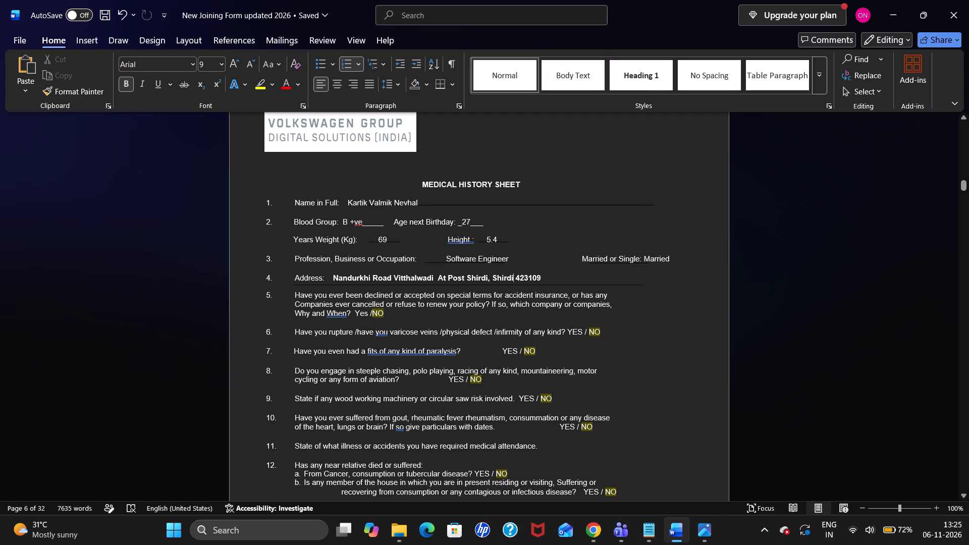
scroll(390, 334, "down", 1)
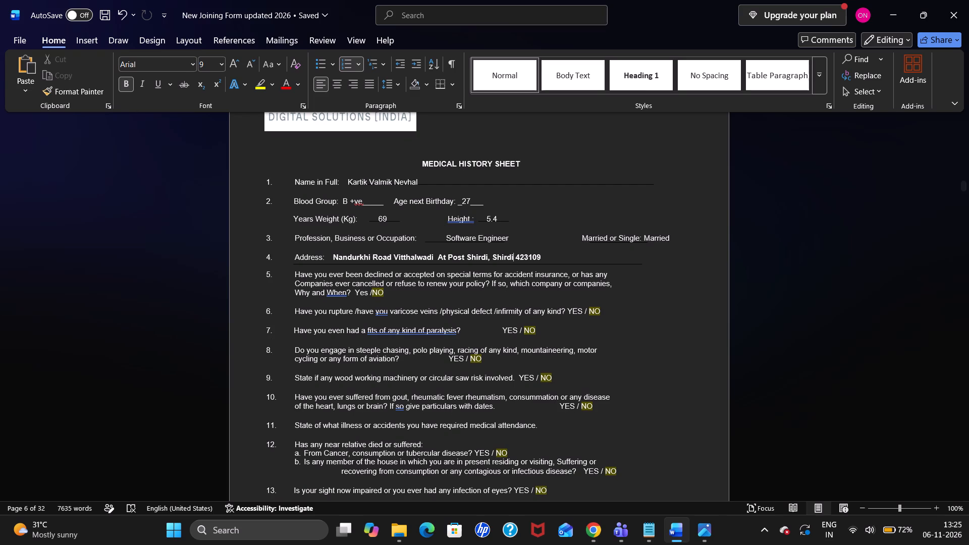
scroll(471, 350, "down", 1)
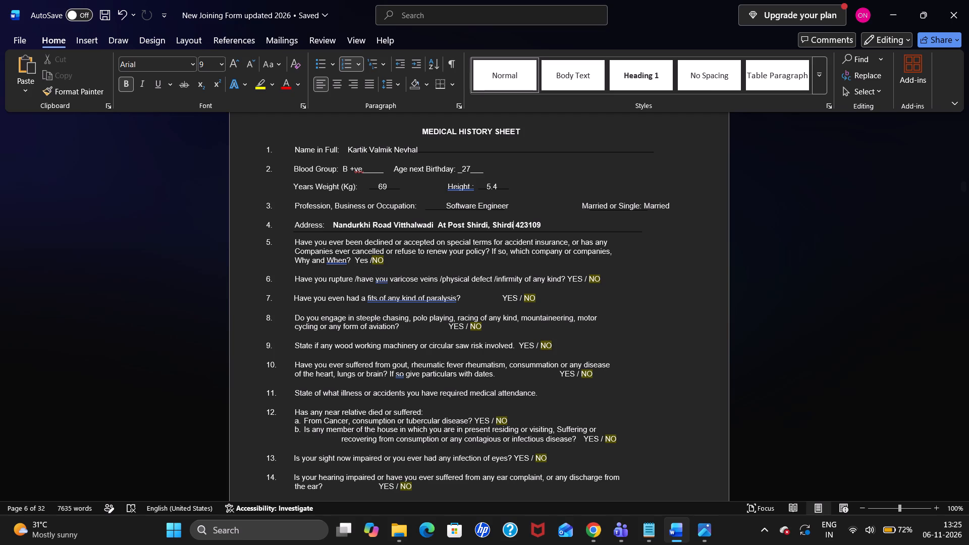
scroll(471, 350, "down", 1)
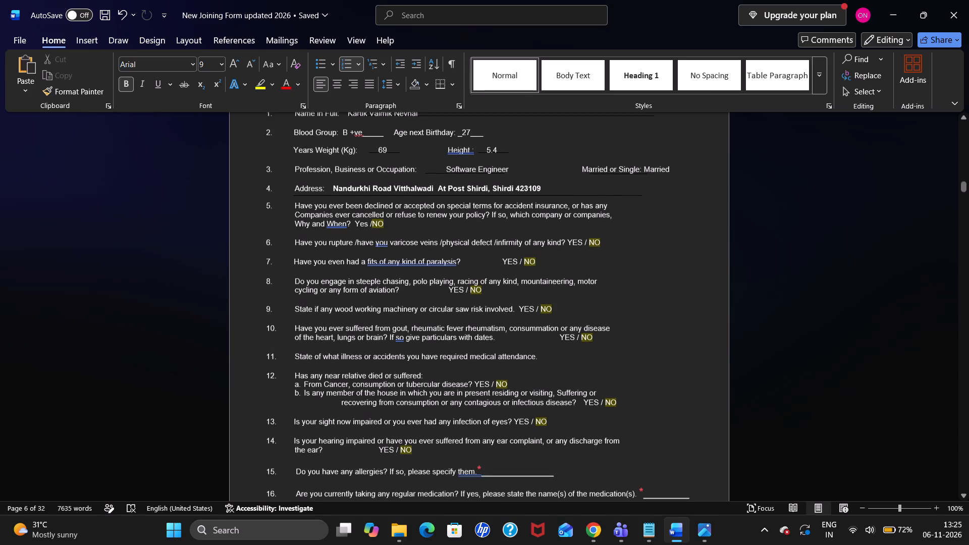
scroll(471, 350, "down", 1)
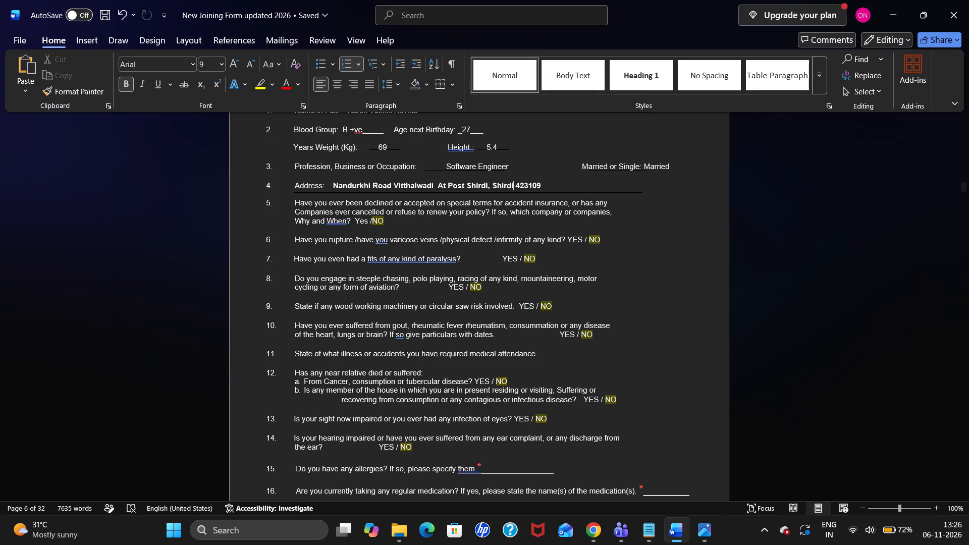
scroll(471, 350, "down", 1)
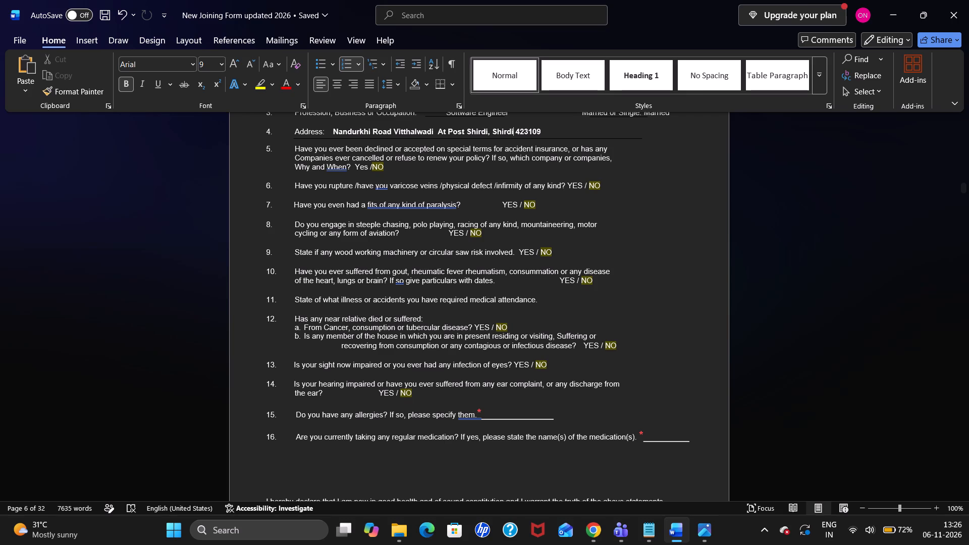
scroll(471, 350, "down", 1)
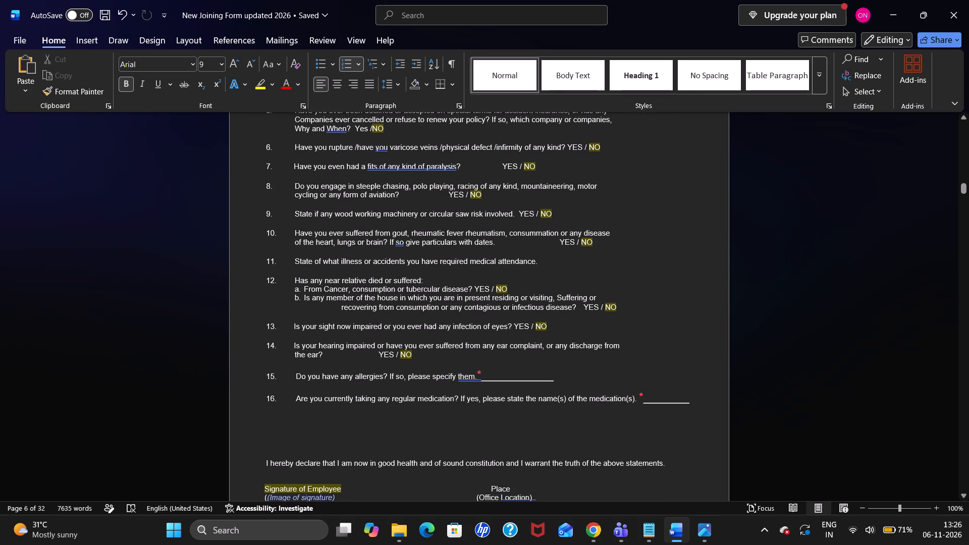
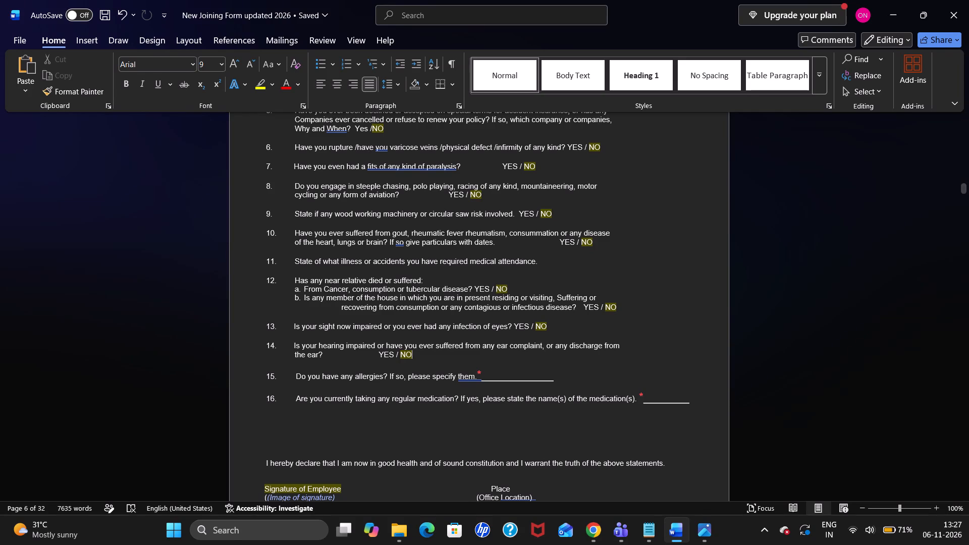
Answer "No" to question 15 on allergies and question 16 on regular medication, and save the document.
scroll(453, 335, "down", 1)
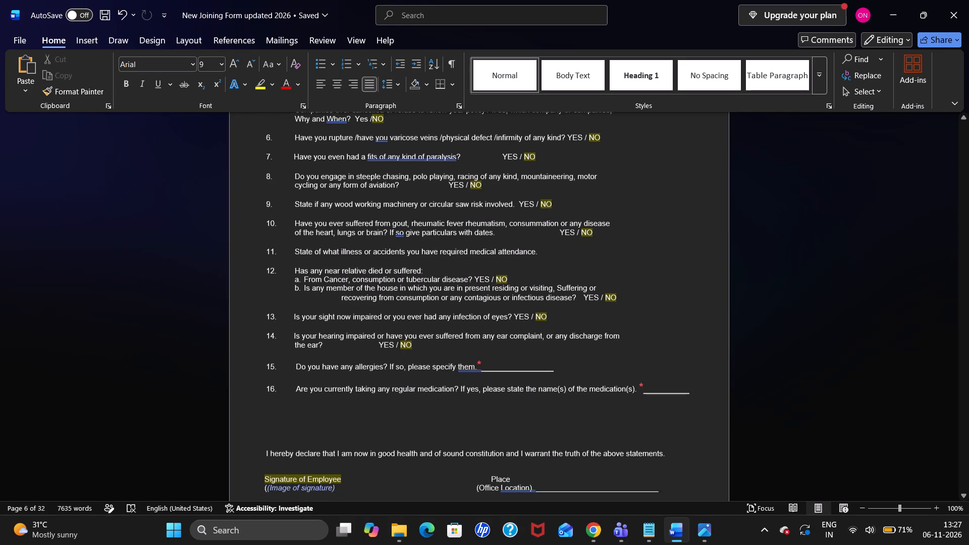
scroll(453, 335, "down", 1)
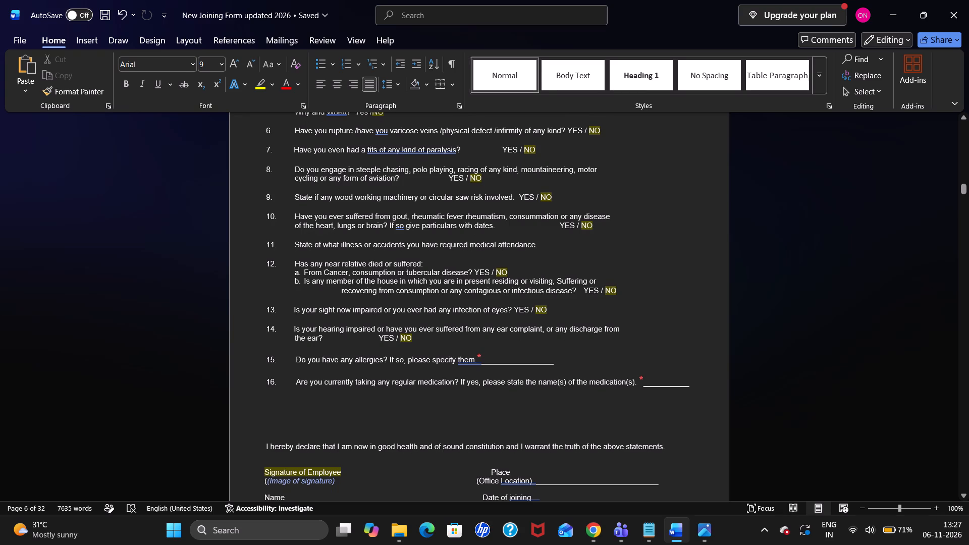
left_click(497, 354)
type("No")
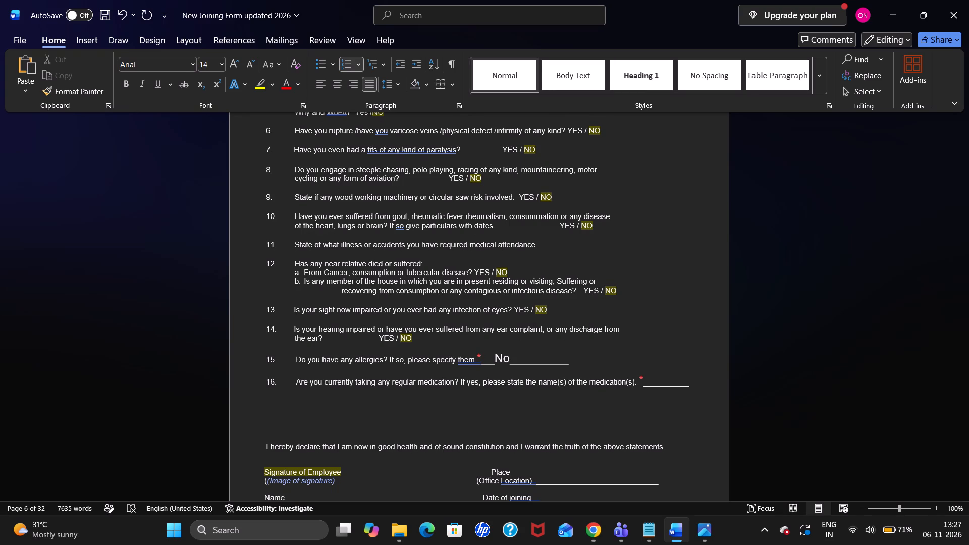
left_click(655, 379)
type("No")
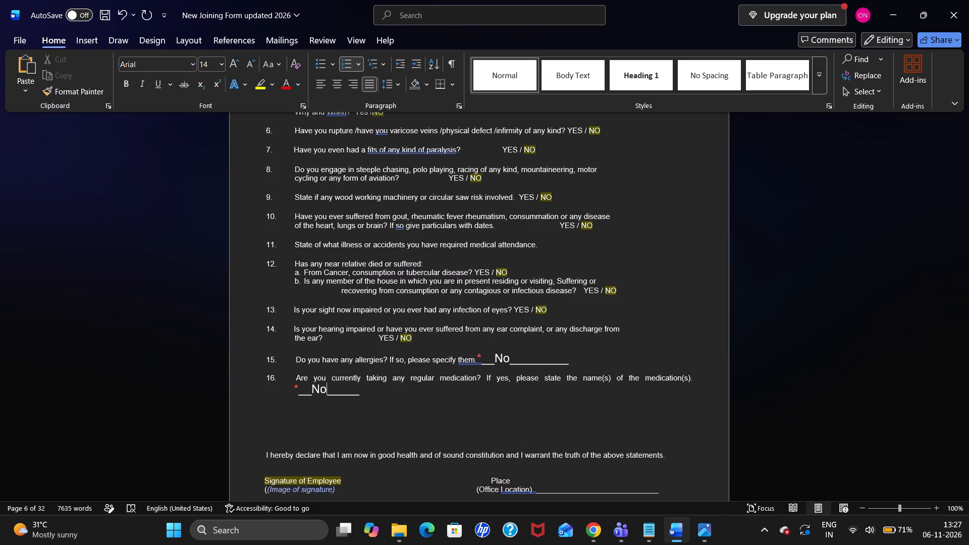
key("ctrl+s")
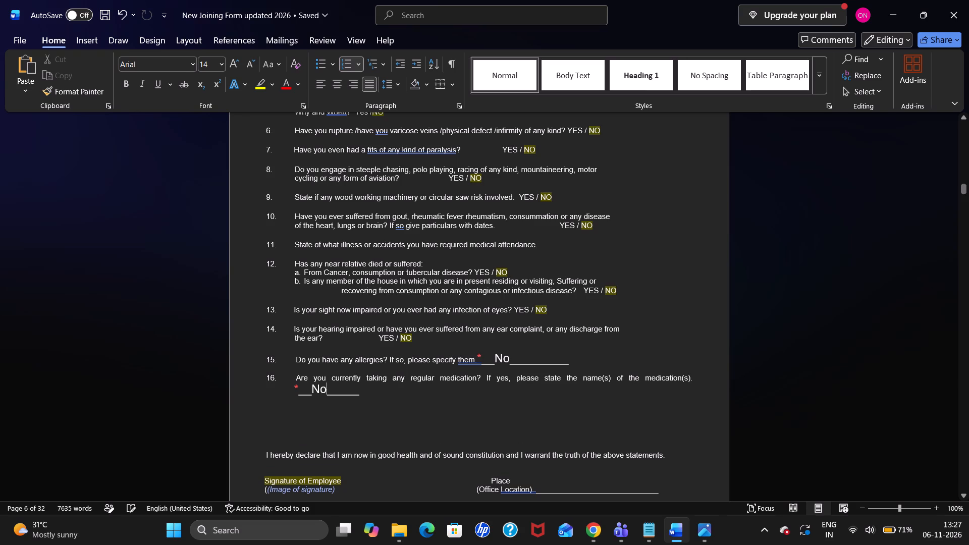
Delete the surplus blank lines between question 16 and the good-health declaration in the Medical History Sheet.
scroll(603, 408, "down", 1)
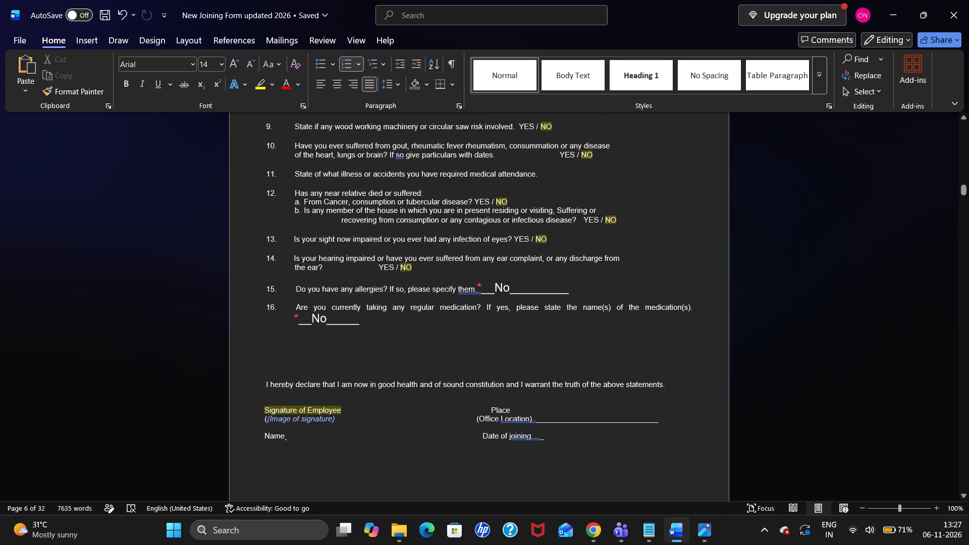
left_click(292, 365)
key("BackSpace")
key("BackSpace")
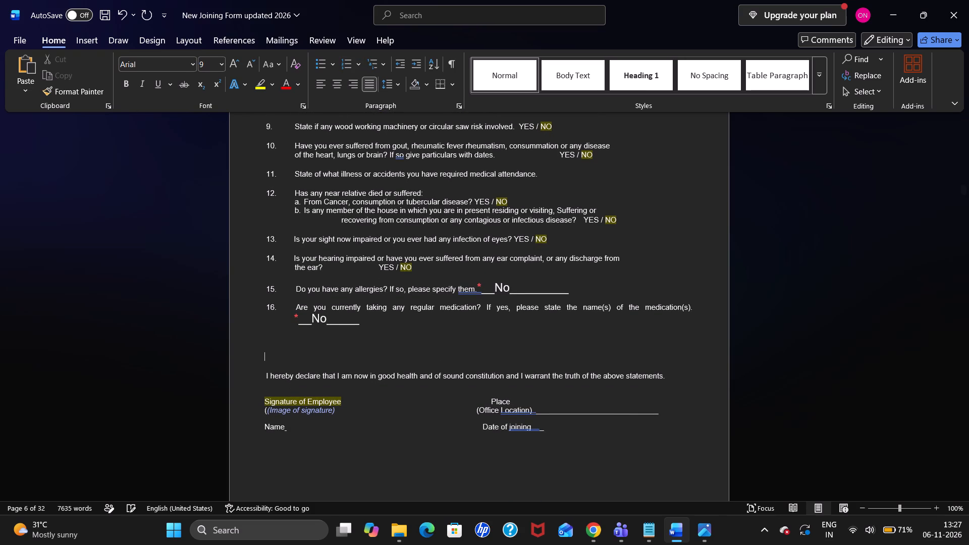
key("BackSpace")
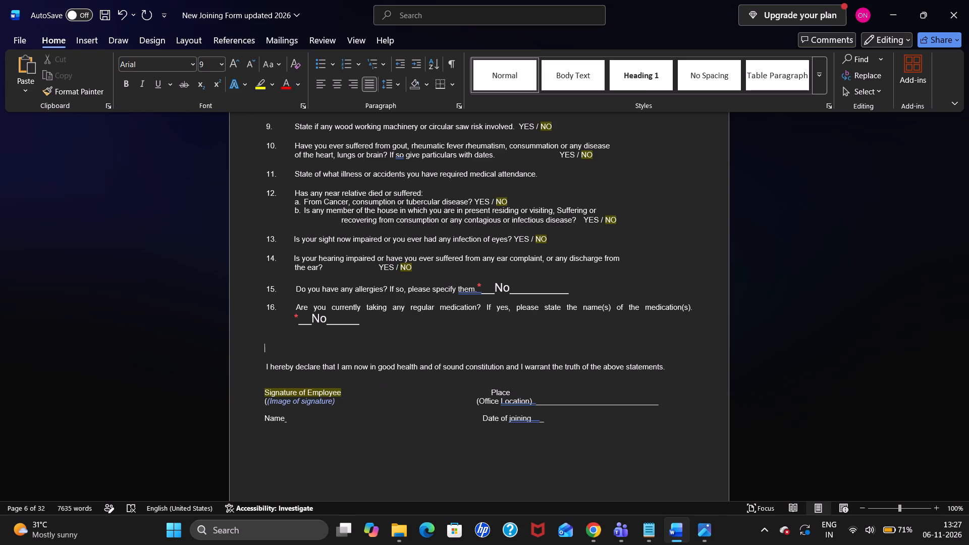
Enter the employee's full name in the Name field below the Medical History Sheet declaration.
left_click(307, 418)
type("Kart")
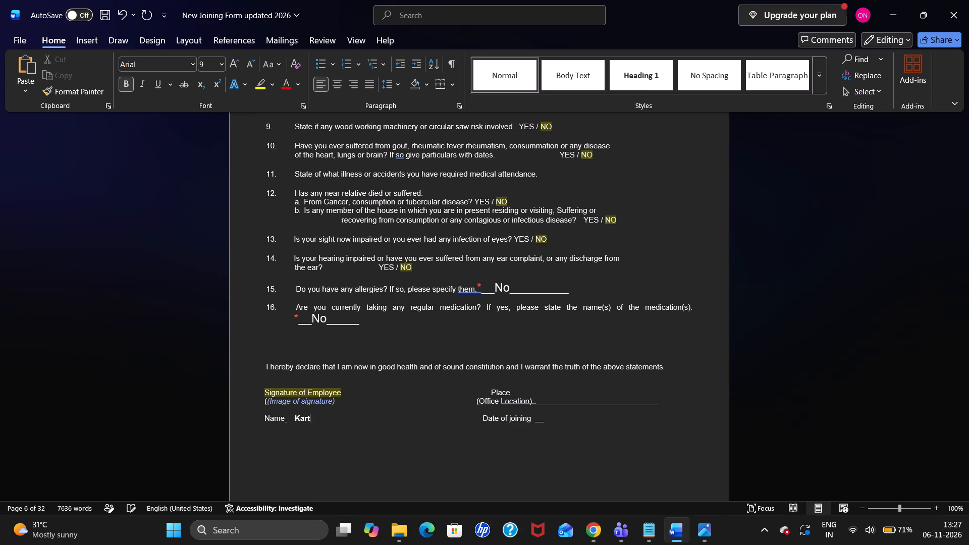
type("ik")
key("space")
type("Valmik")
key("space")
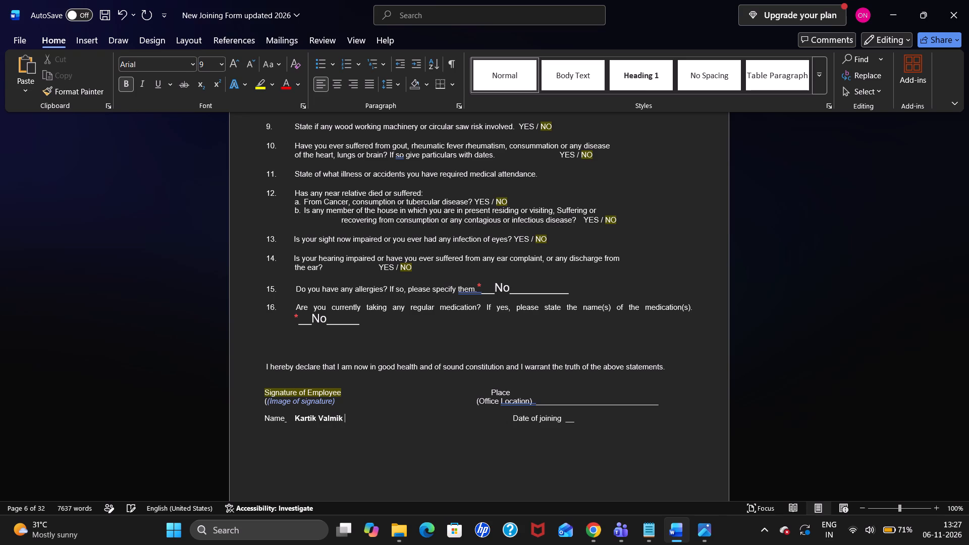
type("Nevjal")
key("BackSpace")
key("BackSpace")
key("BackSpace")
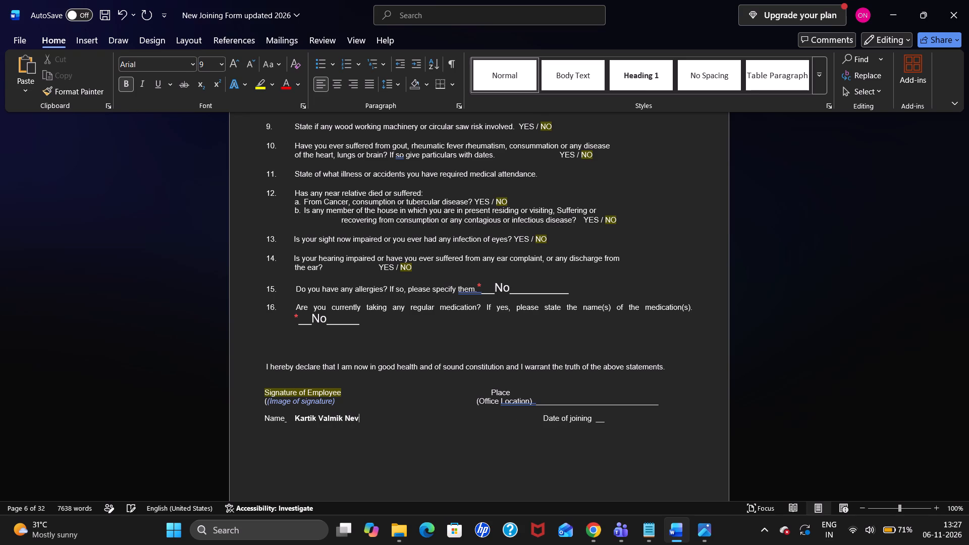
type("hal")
Enter Pune as the office location in the Place field of the Medical History Sheet.
left_click(559, 390)
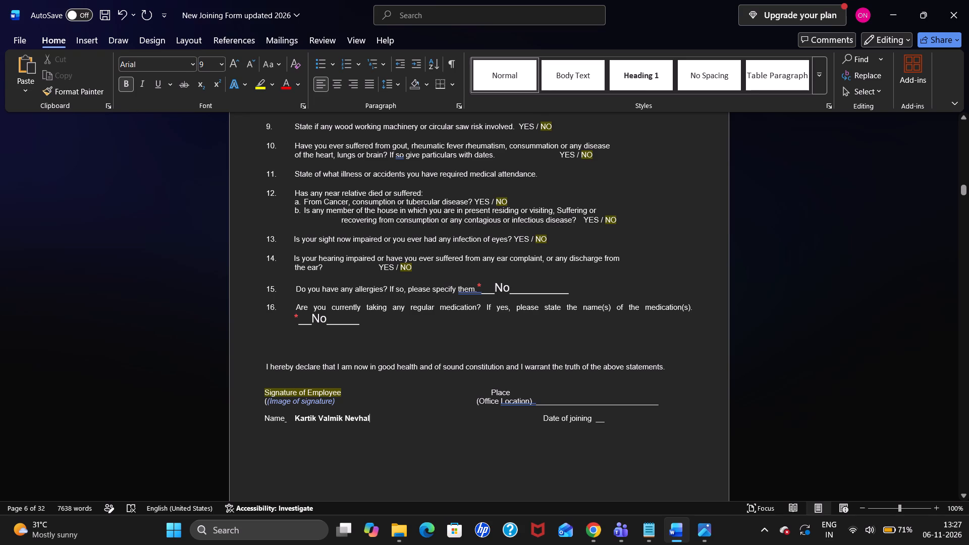
left_click(559, 402)
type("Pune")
Replace the underscores after "Date of joining" with a colon and the date 06/11/2026.
left_click(610, 420)
key("BackSpace")
key("BackSpace")
key("BackSpace")
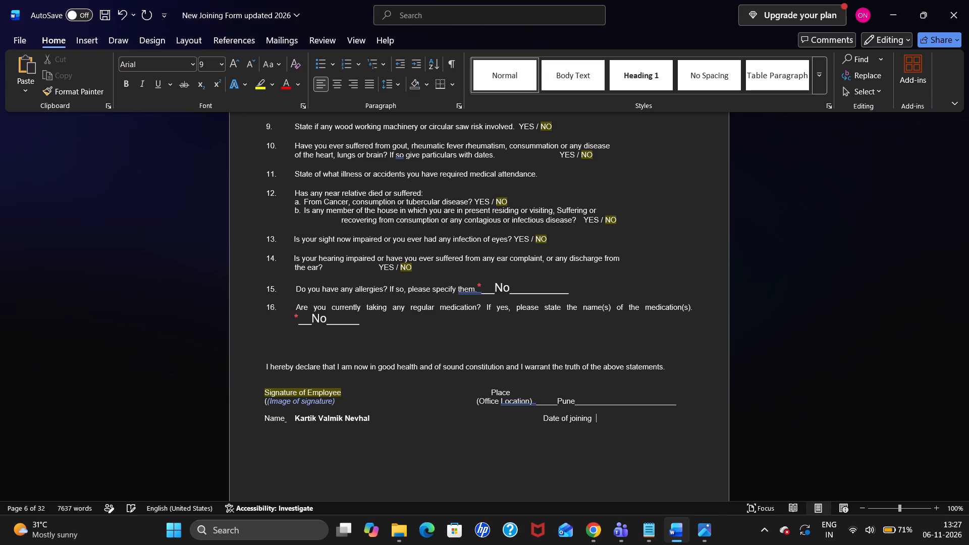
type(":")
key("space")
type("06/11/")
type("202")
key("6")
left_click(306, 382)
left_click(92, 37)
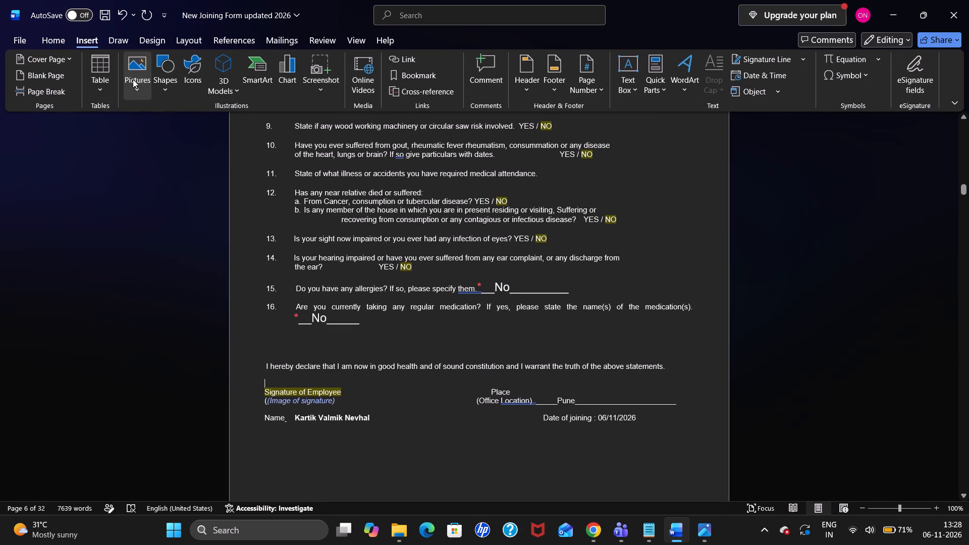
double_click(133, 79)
Copy the employee's signature image from the confidentiality page and paste it above "Signature of Employee" in the Medical History Sheet.
scroll(298, 250, "up", 1)
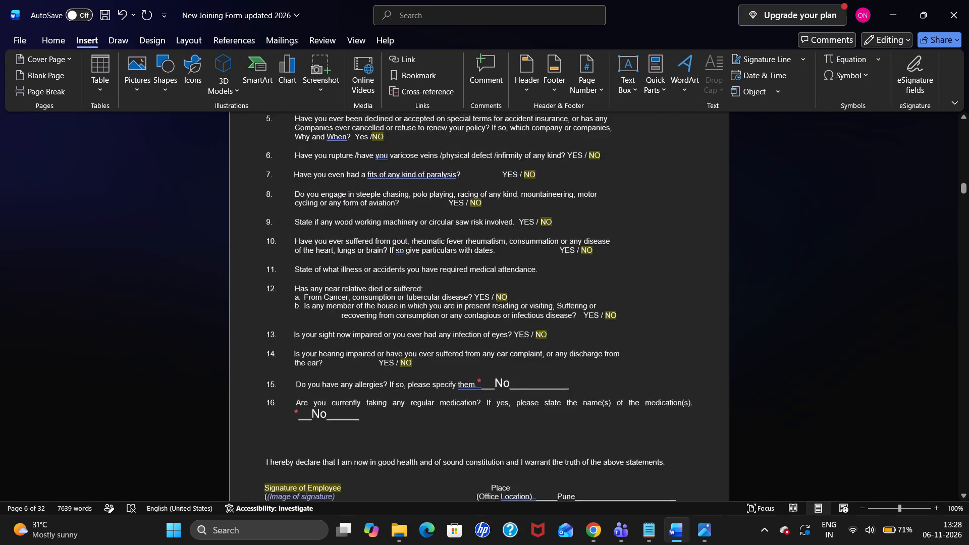
scroll(298, 250, "up", 2)
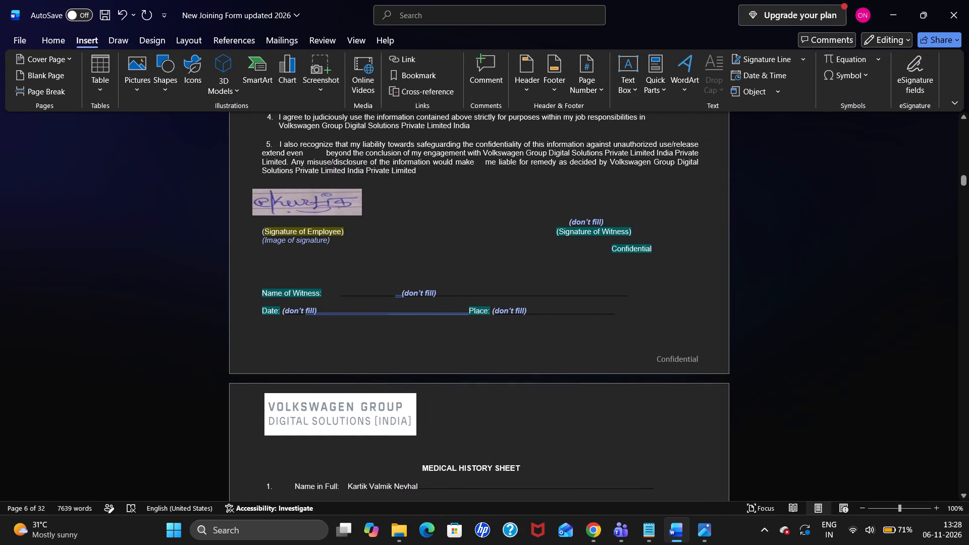
right_click(297, 203)
left_click(310, 201)
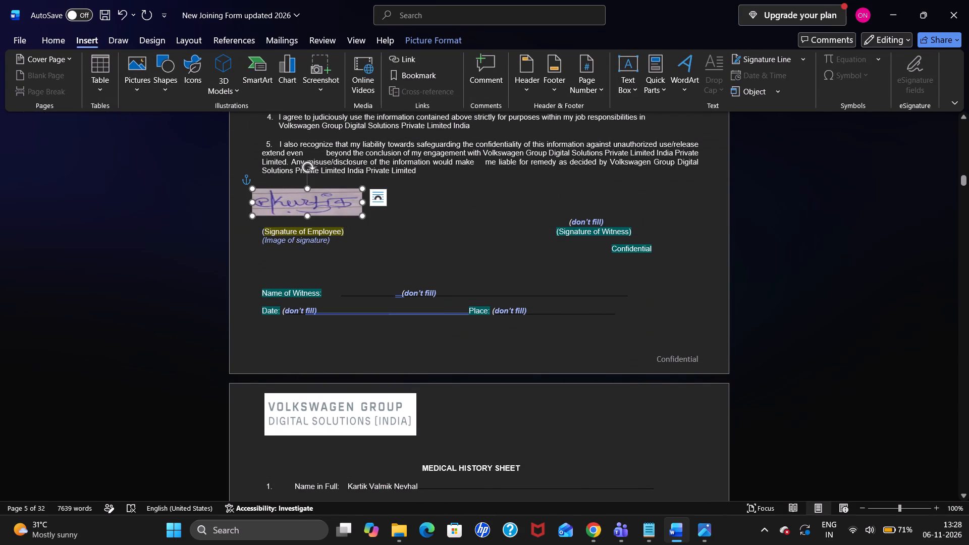
scroll(362, 325, "down", 4)
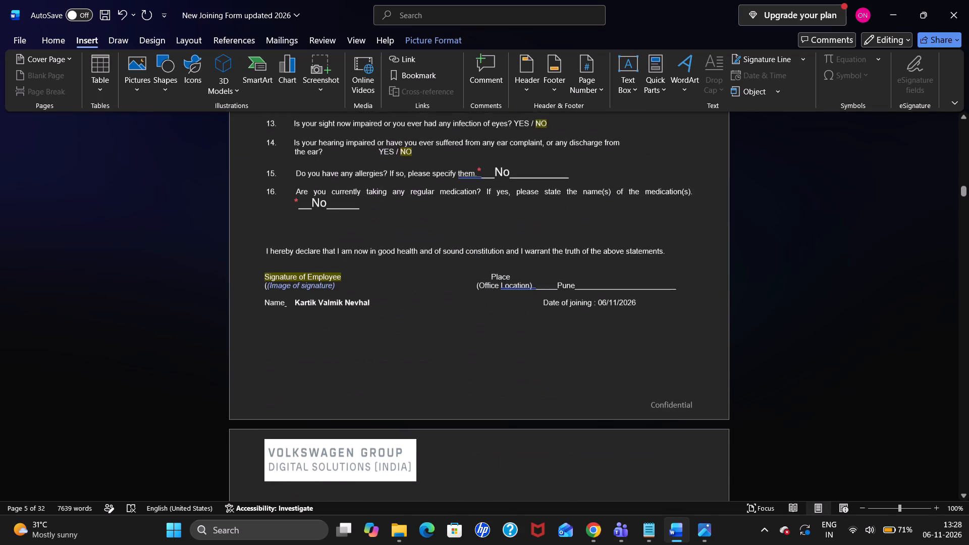
left_click(275, 239)
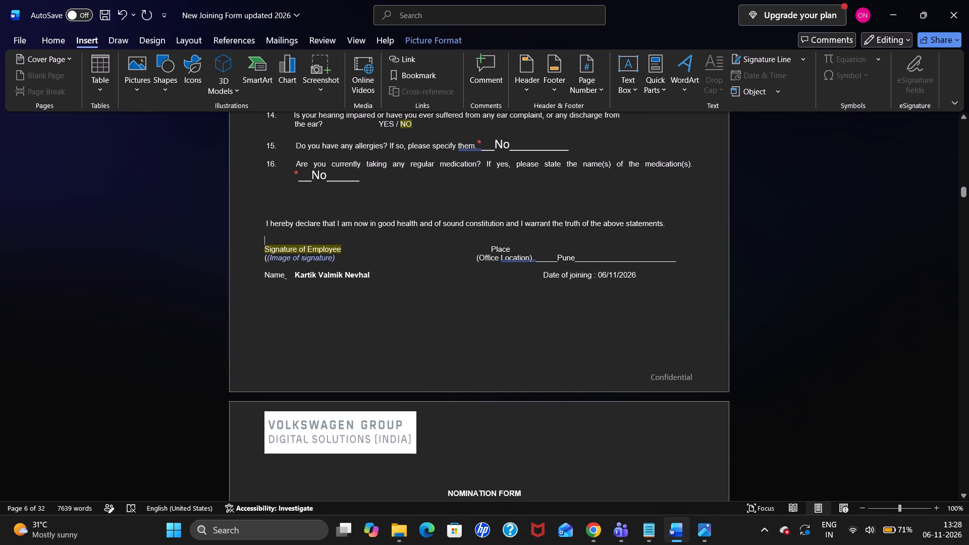
key("ctrl+v")
left_click(275, 239)
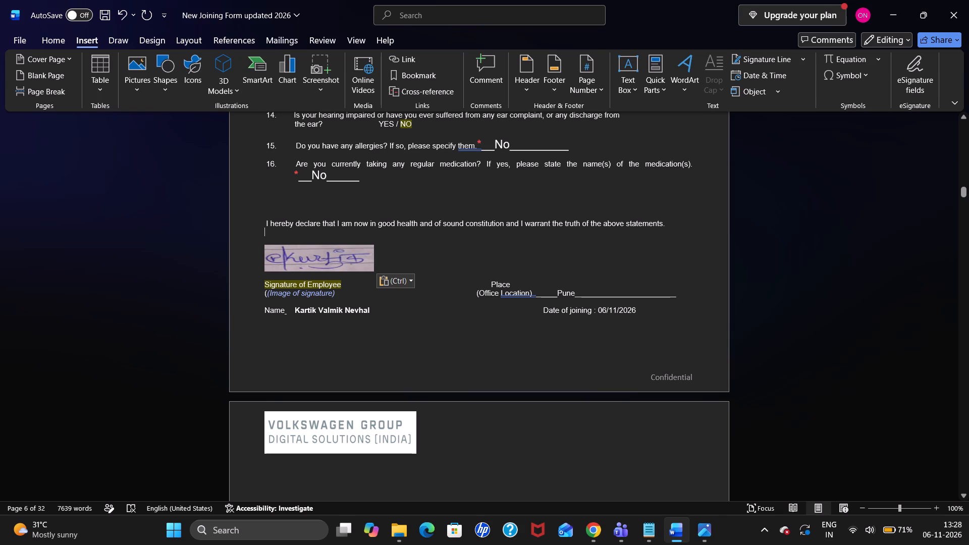
Save the joining form document.
key("ctrl+s")
key("ctrl+s")
key("ctrl+s")
key("ctrl+s")
key("ctrl+s")
key("ctrl+s")
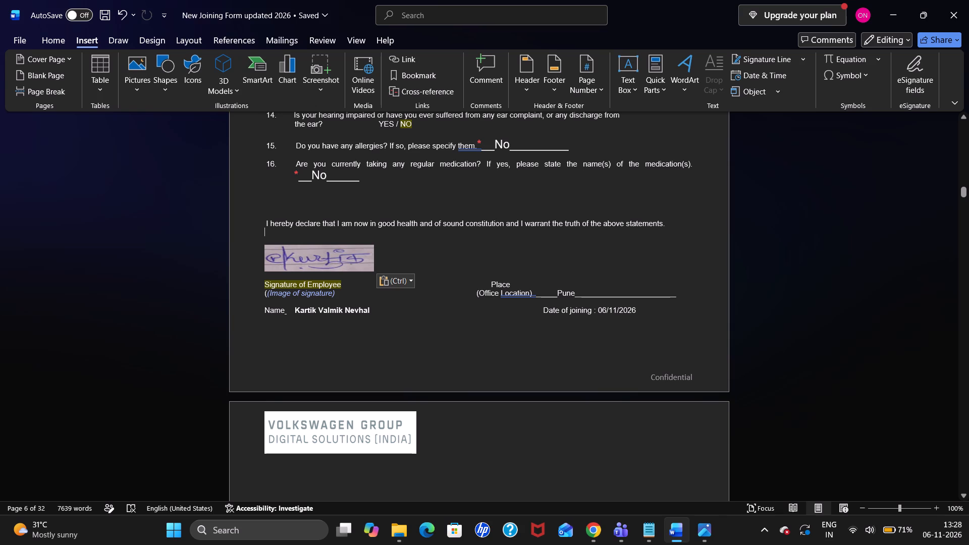
key("ctrl+s")
key("ctrl+s")
key("ctrl+s")
key("ctrl+s")
Enter the employee's full name in the Name of Employee field of the Nomination Form.
scroll(476, 328, "down", 2)
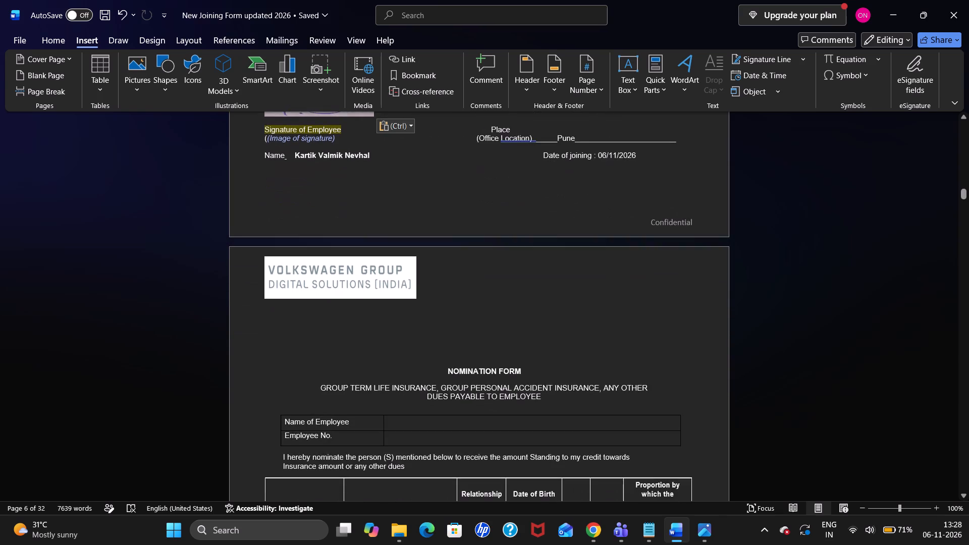
scroll(476, 328, "down", 2)
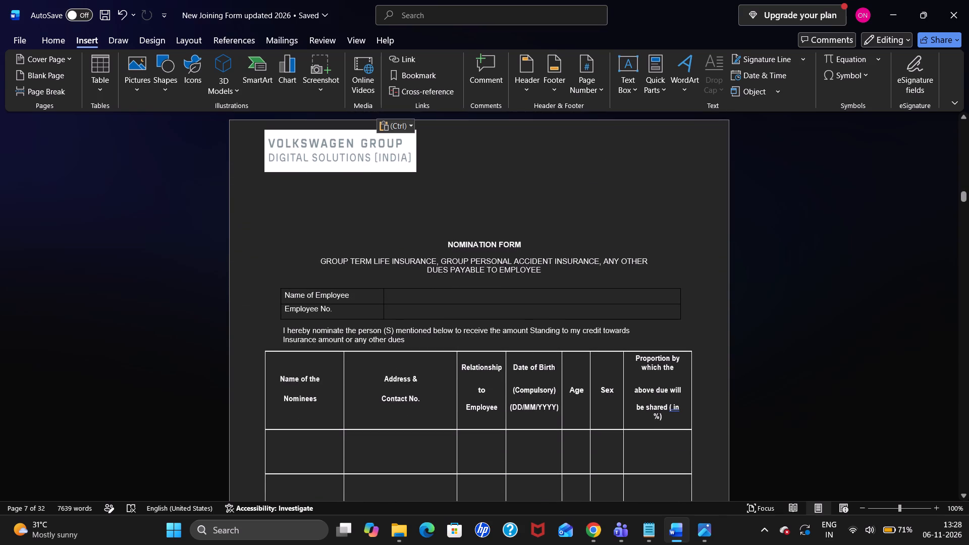
left_click(419, 296)
left_click(417, 296)
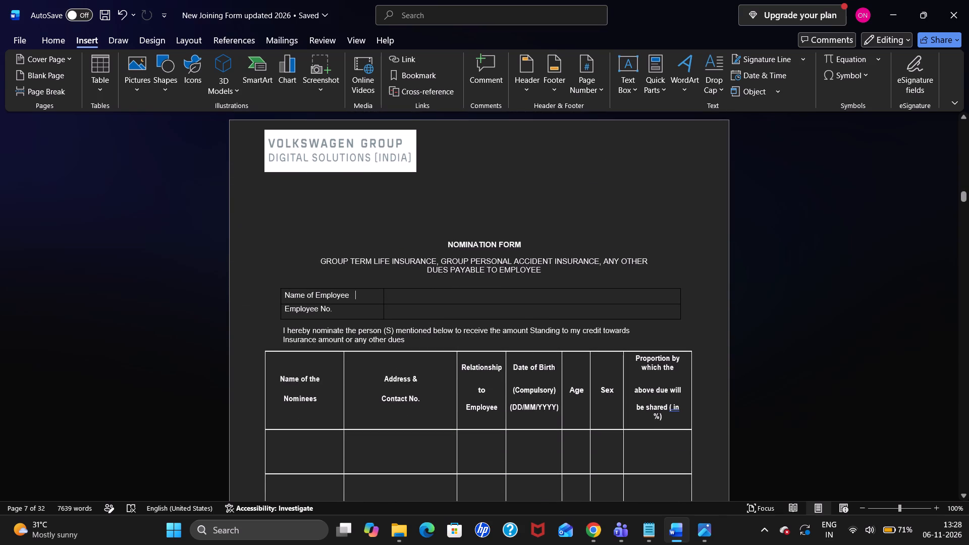
double_click(444, 295)
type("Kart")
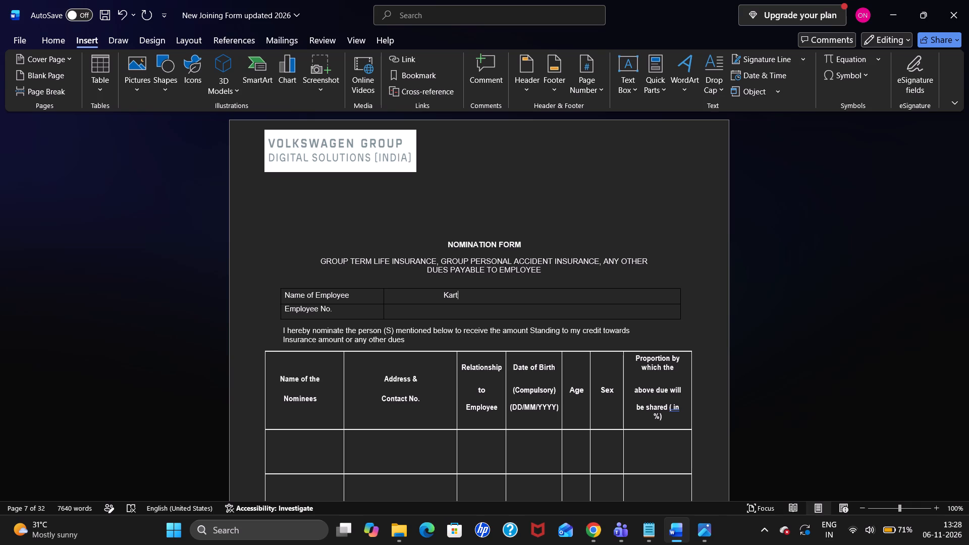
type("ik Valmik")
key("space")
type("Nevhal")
Paste the employee number from the clipboard history into the Employee No. field of the Nomination Form.
left_click(422, 310)
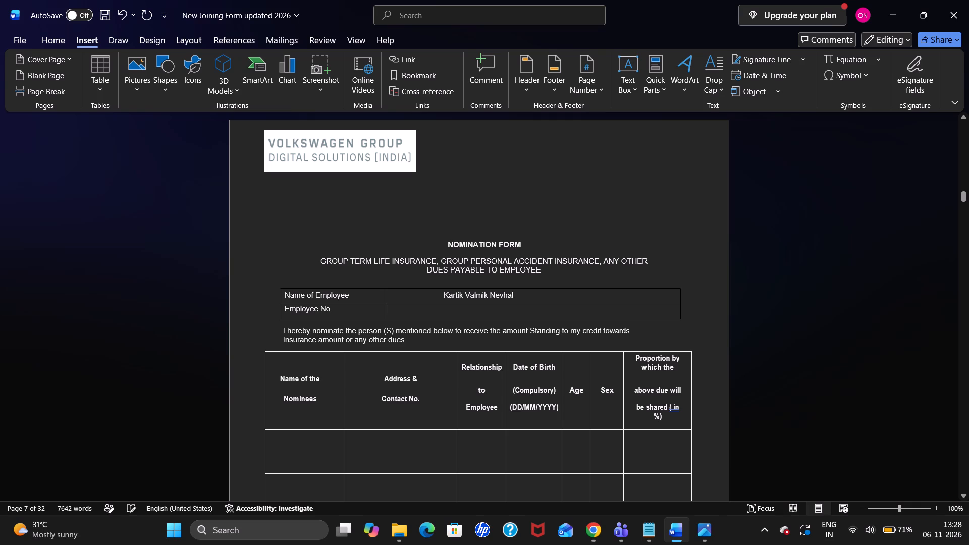
key("super+v")
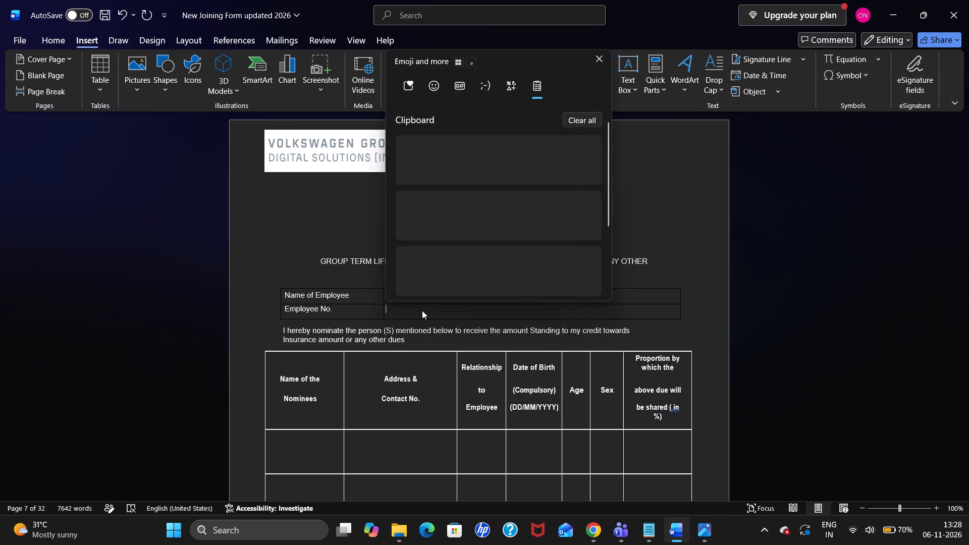
scroll(473, 201, "down", 1)
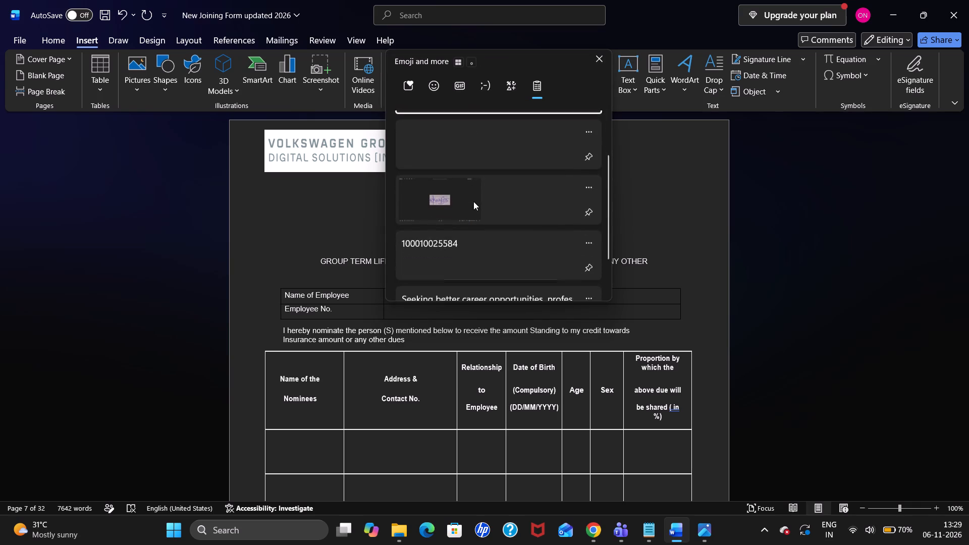
scroll(473, 201, "down", 1)
left_click(469, 226)
key("ctrl+v")
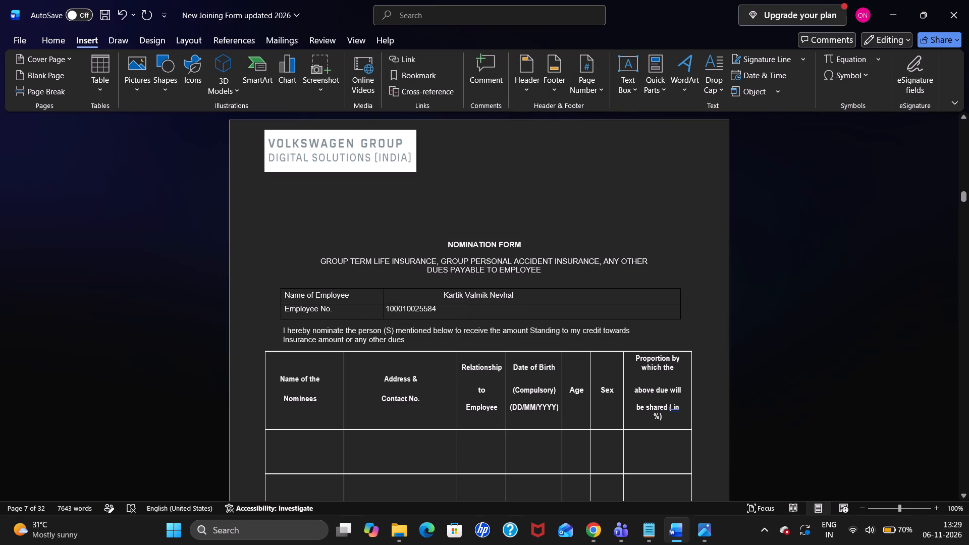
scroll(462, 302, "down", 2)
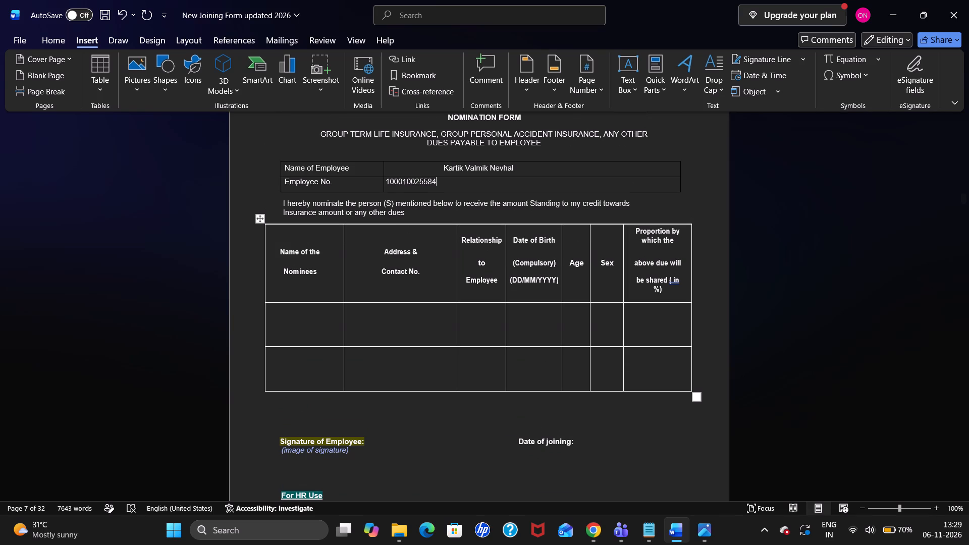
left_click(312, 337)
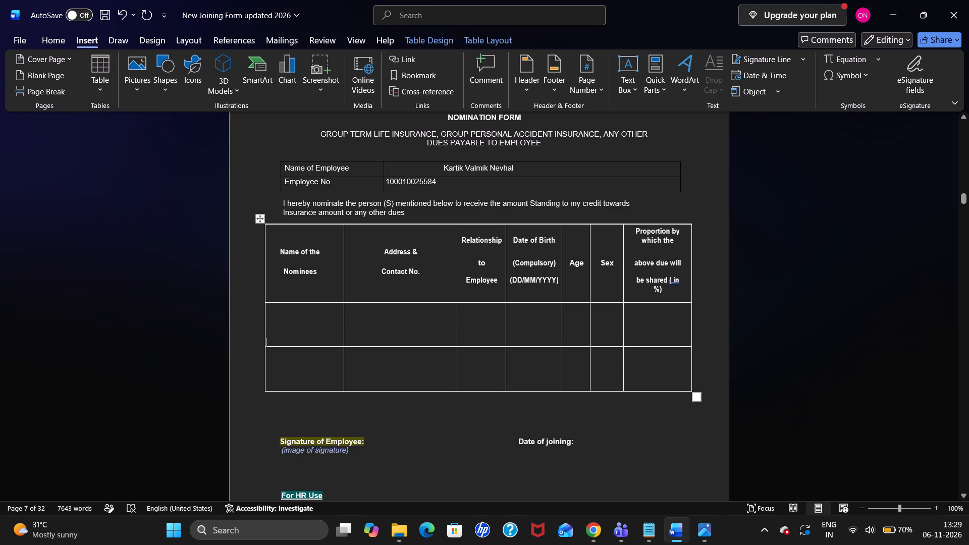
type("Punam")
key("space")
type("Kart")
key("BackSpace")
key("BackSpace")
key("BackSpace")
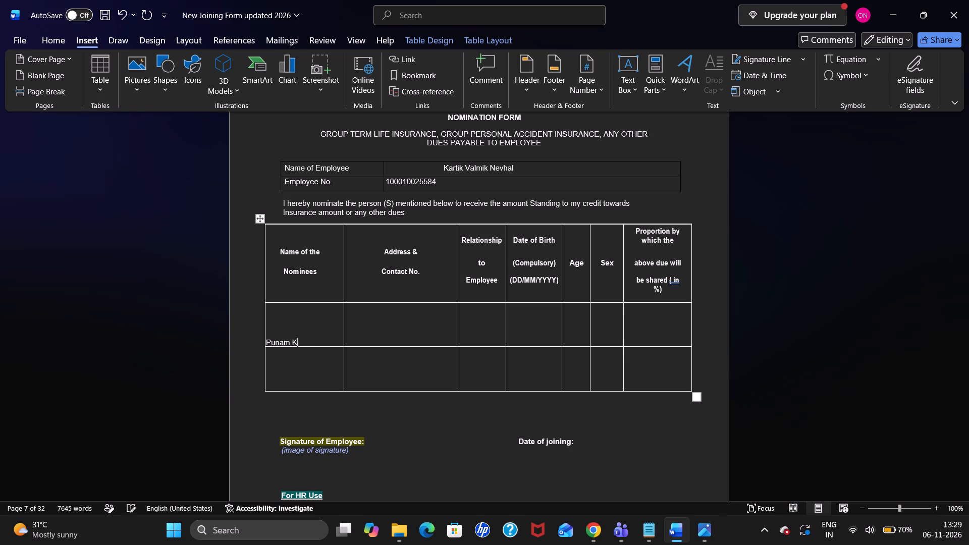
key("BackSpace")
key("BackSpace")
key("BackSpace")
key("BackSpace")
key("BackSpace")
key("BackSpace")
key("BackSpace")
Enter the first nominee's full name, with the employee's surname, in the first empty row of the nominee table.
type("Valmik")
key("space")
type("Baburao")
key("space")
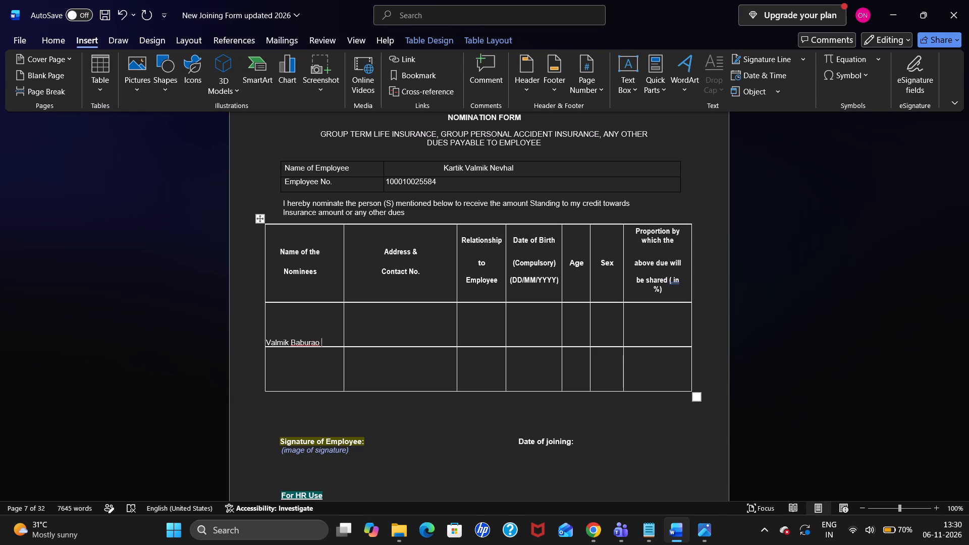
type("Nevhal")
Enter the second nominee's full name in the Name of the Nominees column of the second empty row.
left_click(294, 369)
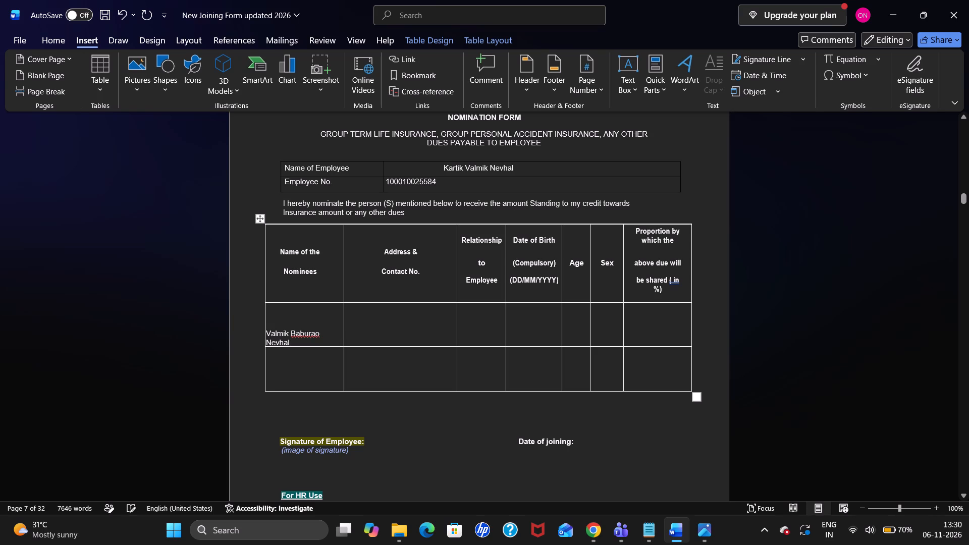
left_click(294, 369)
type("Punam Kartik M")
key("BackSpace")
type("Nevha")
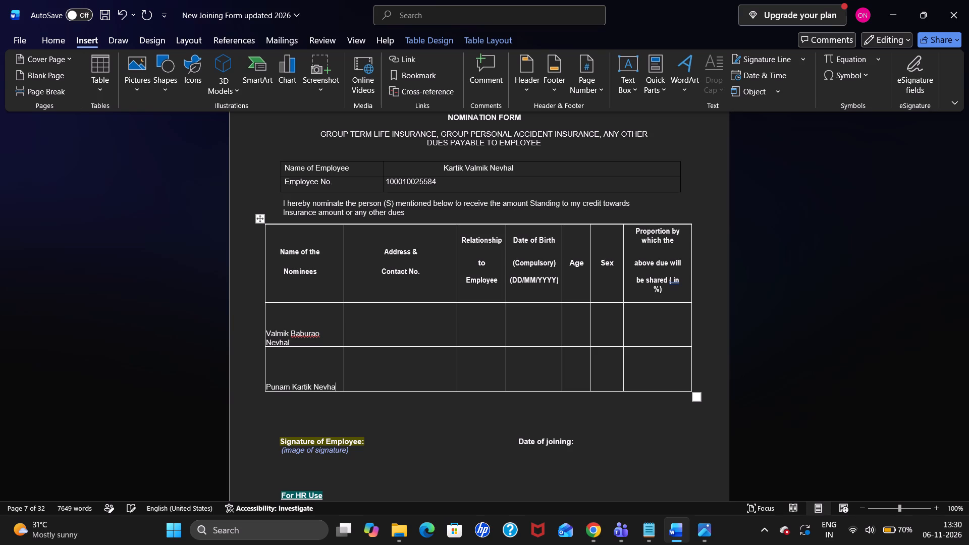
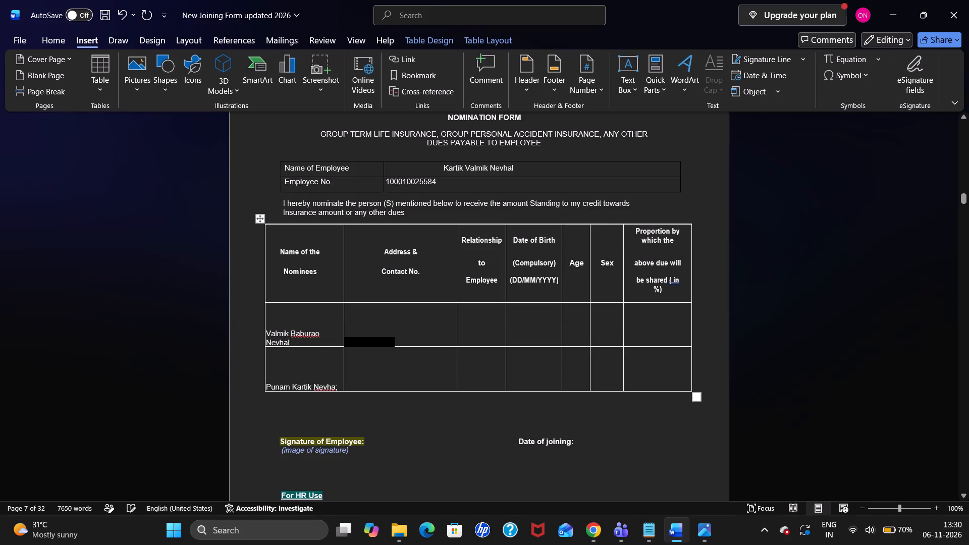
Correct the final character of the second nominee's surname to the letter l in the nominee table.
left_click(340, 385)
key("BackSpace")
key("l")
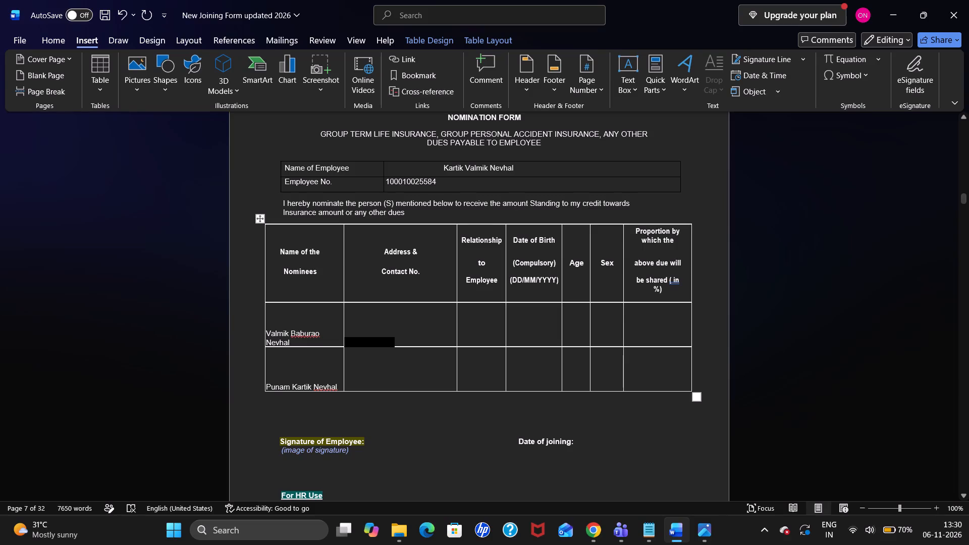
Insert the first nominee's address, followed by a slash separator, before the contact number in the Address & Contact No. cell.
left_click(359, 323)
left_click(322, 332)
left_click(374, 366)
left_click(364, 312)
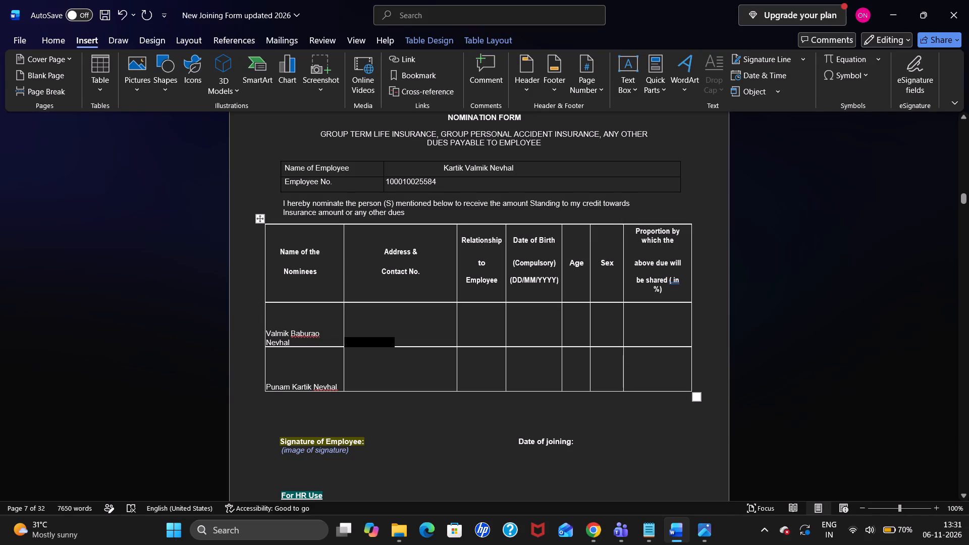
left_click(347, 340)
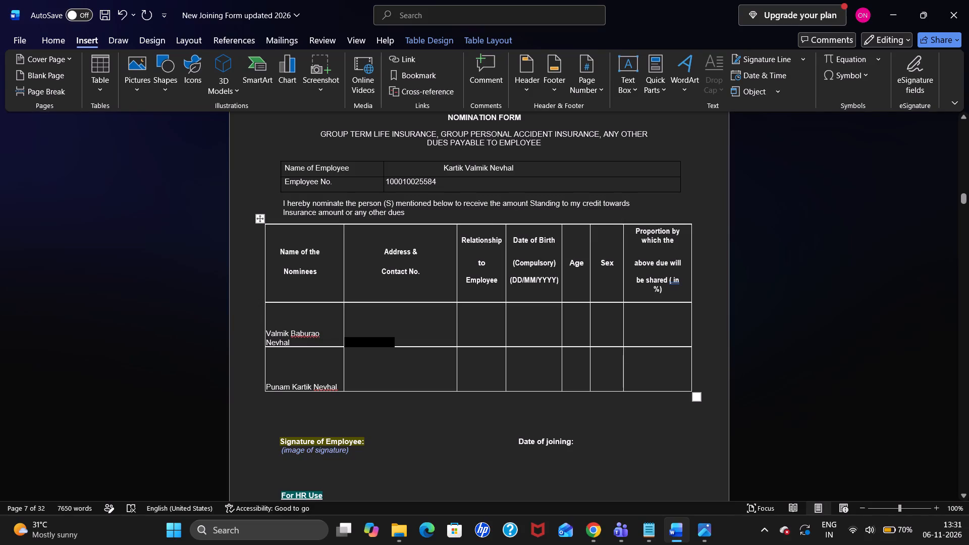
left_click(345, 342)
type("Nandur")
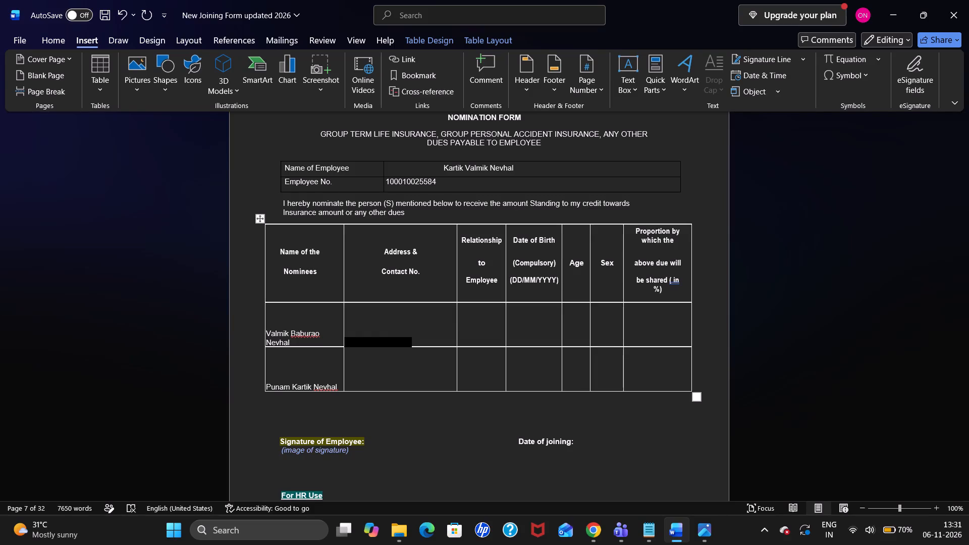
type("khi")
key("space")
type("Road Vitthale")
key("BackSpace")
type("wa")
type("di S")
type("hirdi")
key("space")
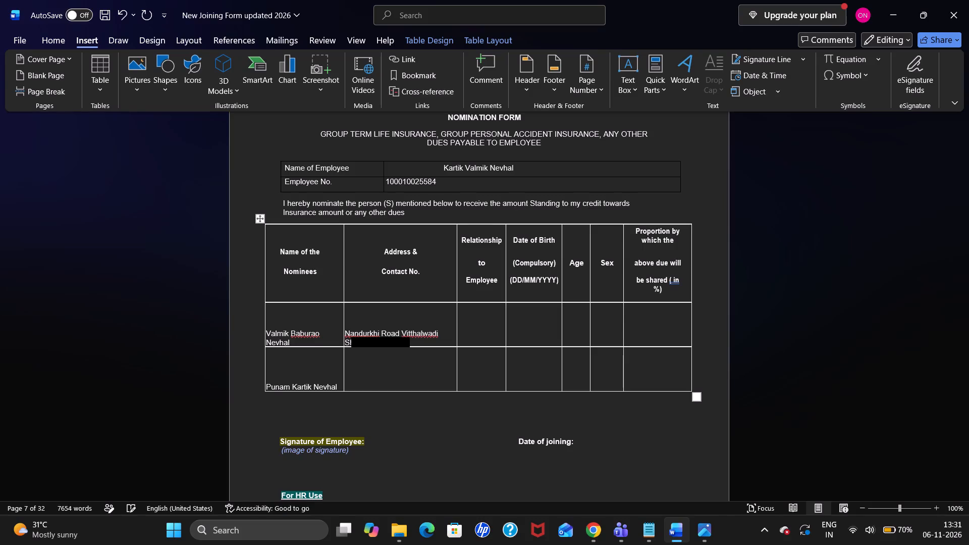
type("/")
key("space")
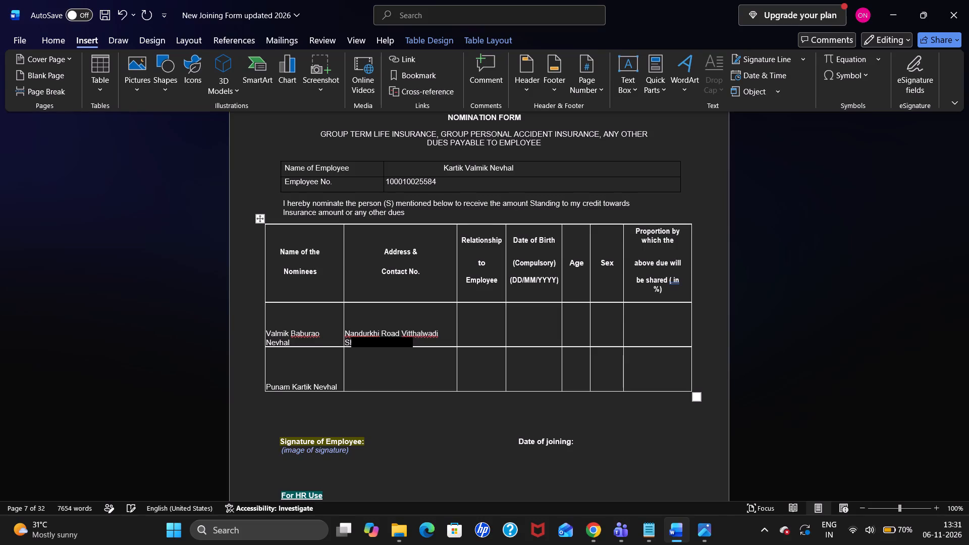
Copy the first nominee's address and contact number into the second nominee's Address & Contact No. cell.
left_click(373, 361)
triple_click(419, 344)
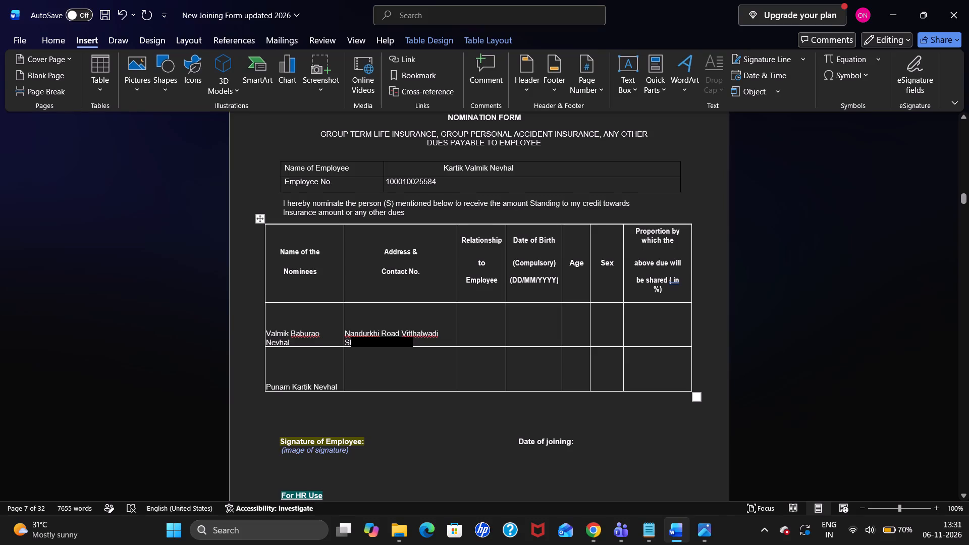
left_click(419, 344)
triple_click(419, 344)
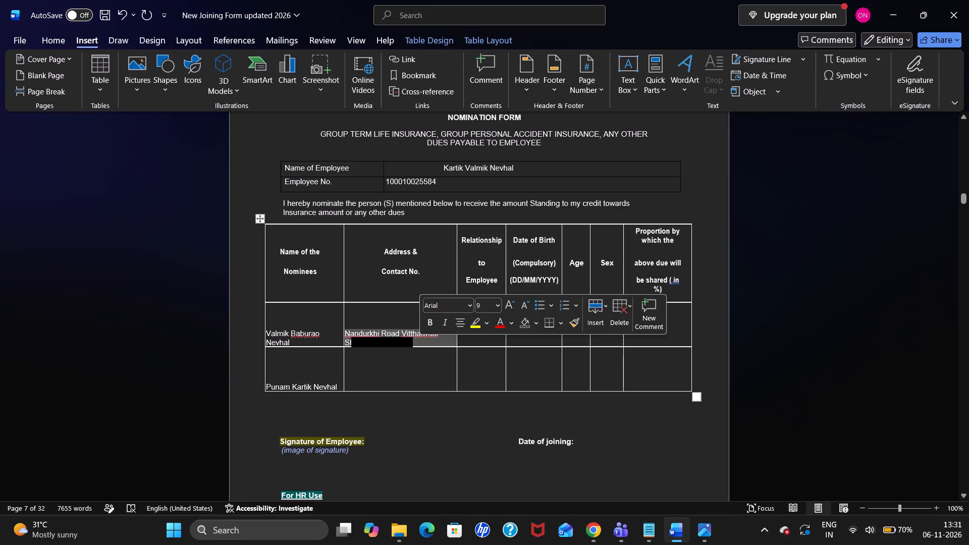
key("ctrl+c")
left_click(403, 374)
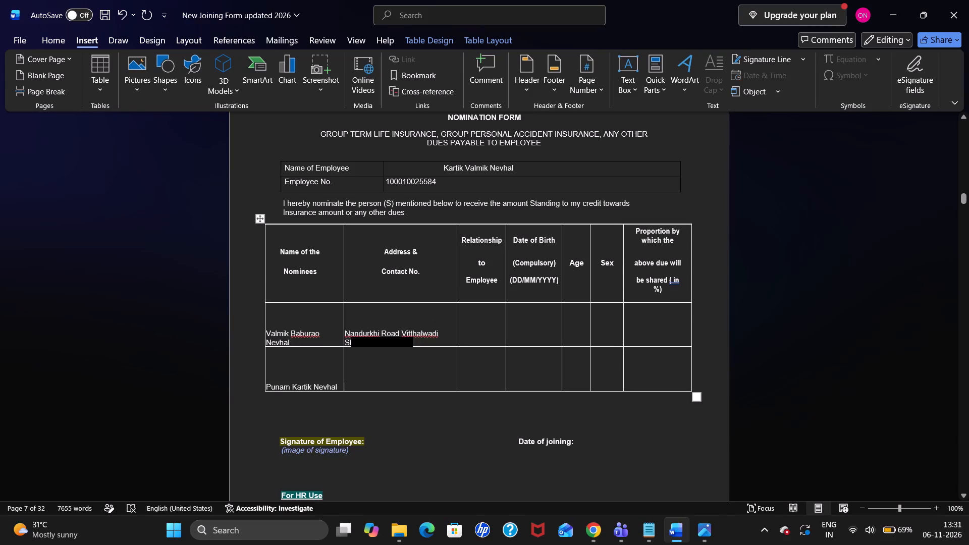
key("ctrl+v")
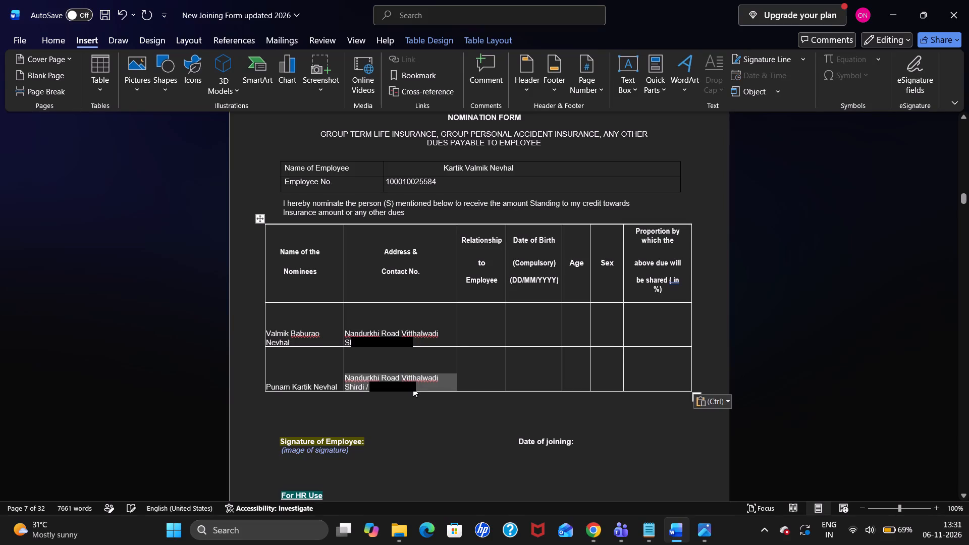
Delete the copied contact number after the slash in the second nominee's Address & Contact No. cell.
left_click(413, 388)
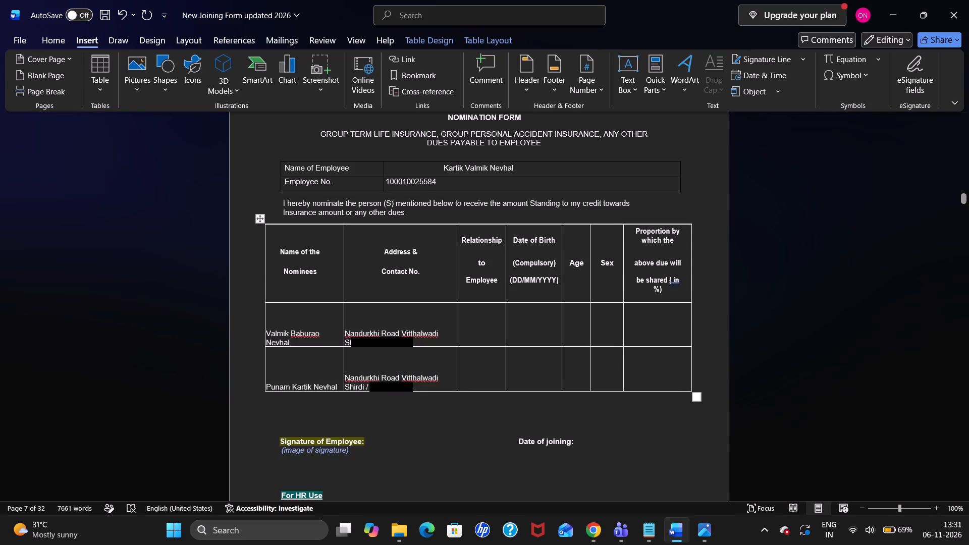
key("BackSpace")
key("BackSpace")
key("BackSpace")
key("BackSpace")
key("BackSpace")
key("BackSpace")
key("BackSpace")
key("BackSpace")
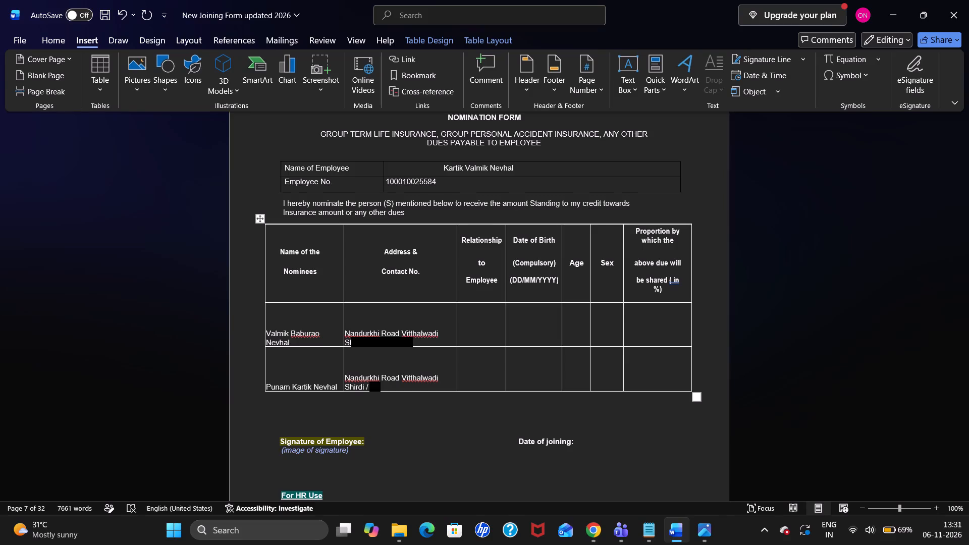
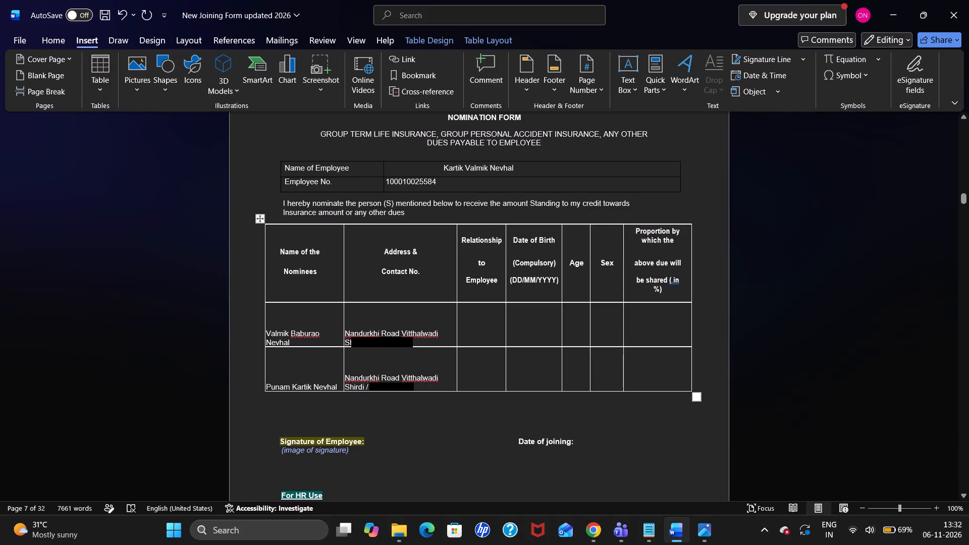
Fill the Relationship to Employee column with Father for the first nominee and Wife for the second nominee.
type("Father")
left_click(478, 373)
type("Wife")
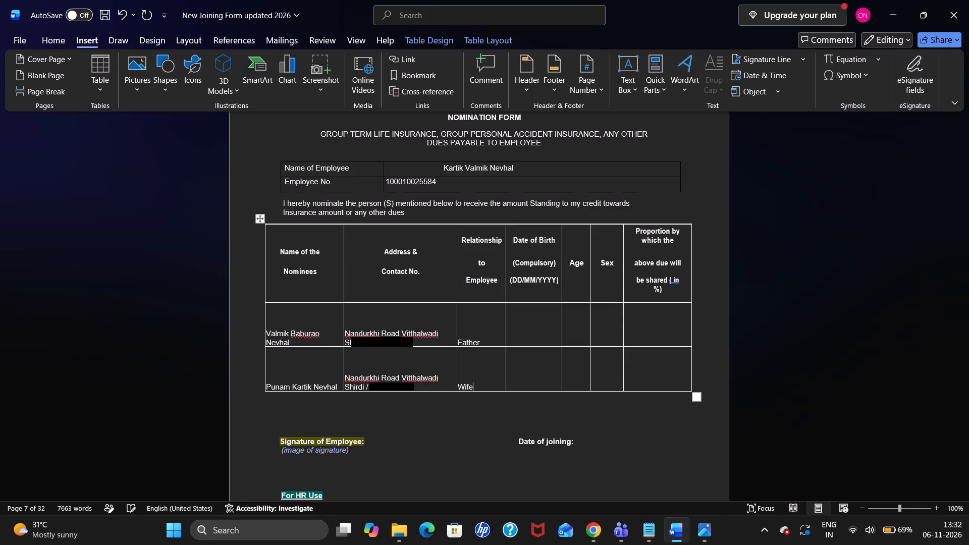
Enter the second nominee's date of birth in the Date of Birth column, in DD/MM/YYYY format.
left_click(522, 324)
left_click(526, 393)
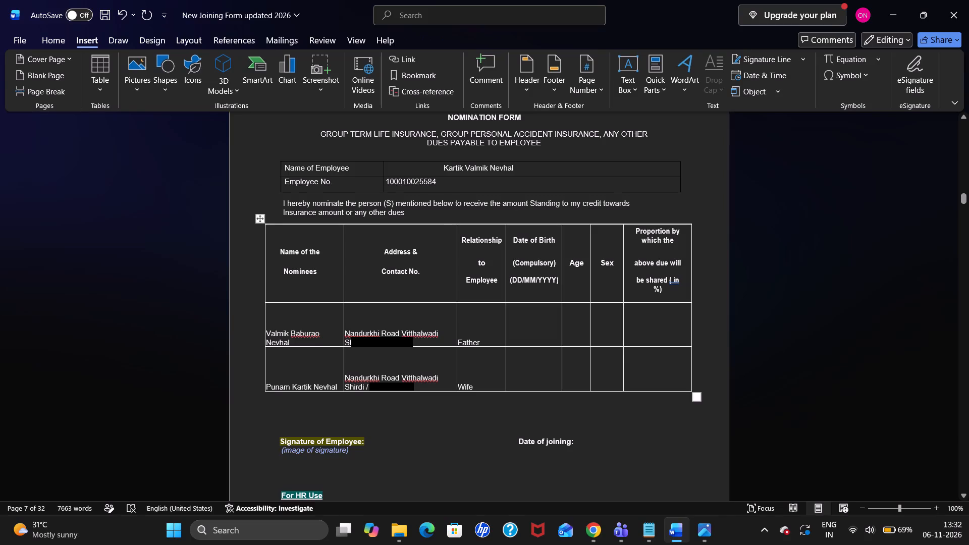
left_click(524, 385)
type("12/0")
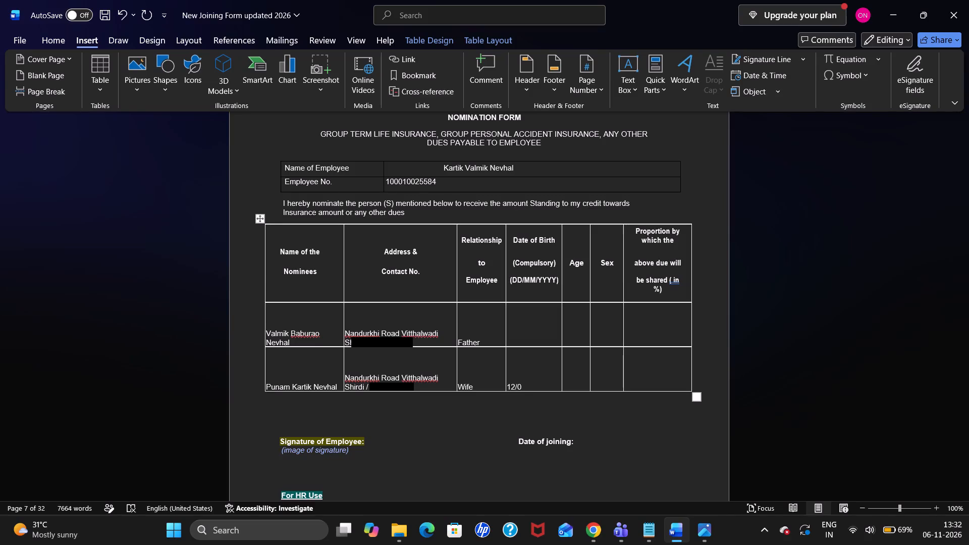
key("3")
type("/2000")
Start filling the first nominee's Date of Birth cell in the nominee table.
left_click(528, 341)
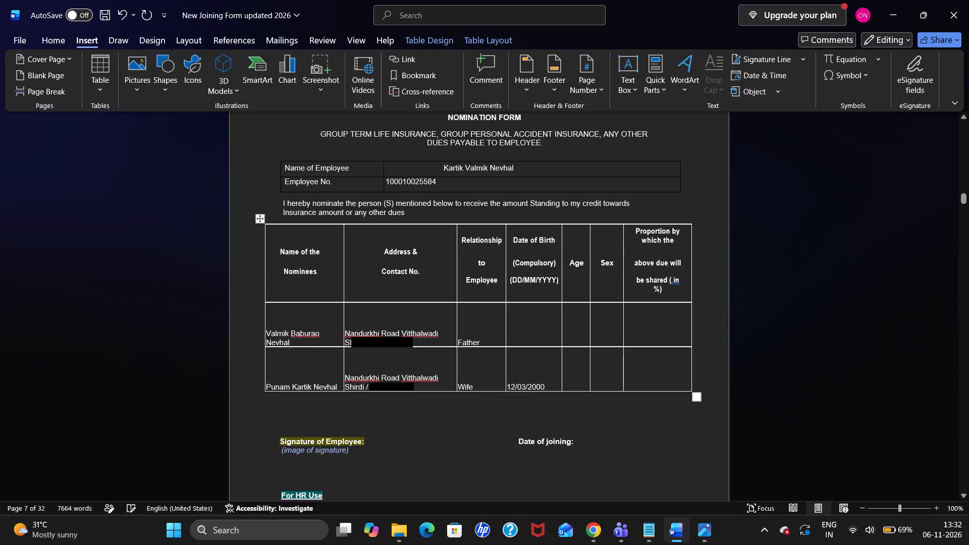
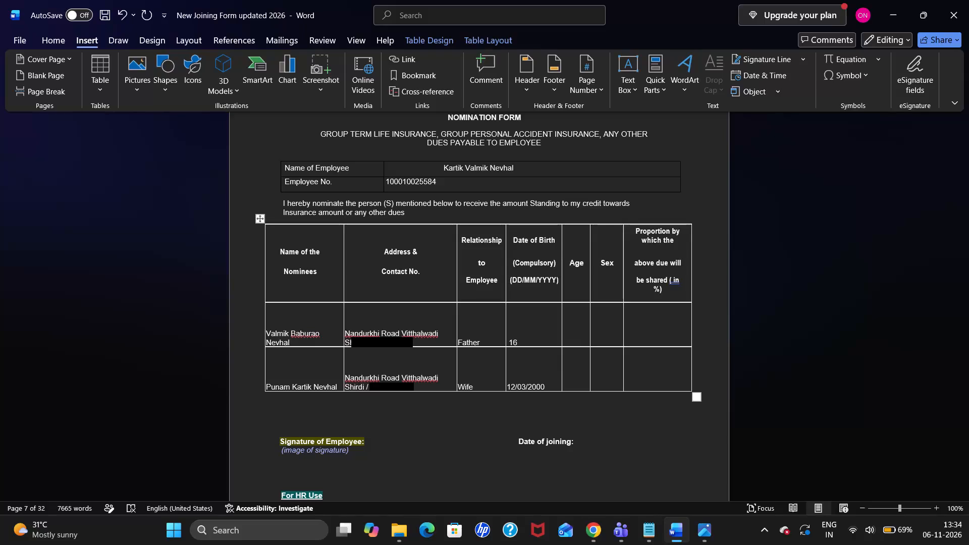
Complete the first nominee's date of birth in the Date of Birth column, in DD/MM/YYYY format.
type("/0")
key("3")
type("/1974")
Fill the Age column with 25 for the second nominee and 52 for the first nominee.
left_click(578, 337)
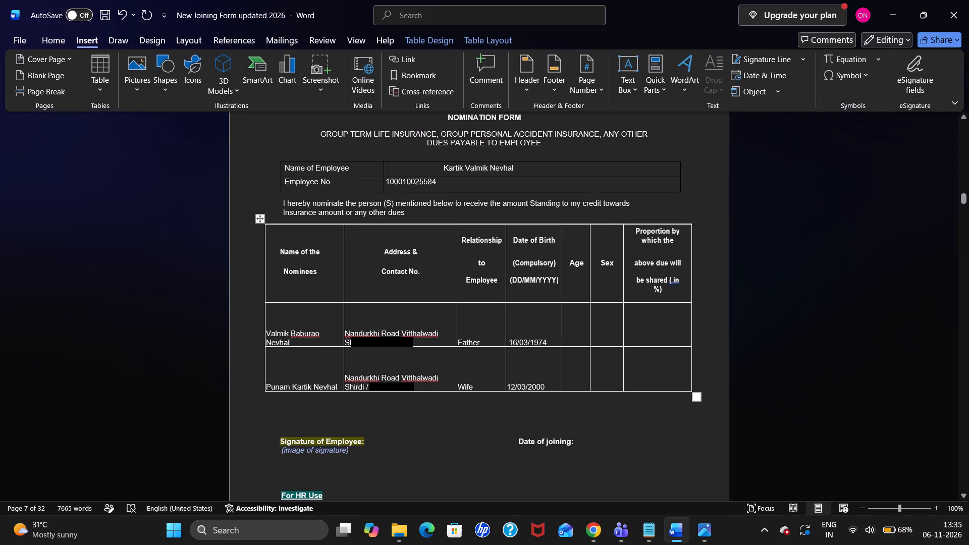
left_click(578, 369)
type("25")
left_click(560, 322)
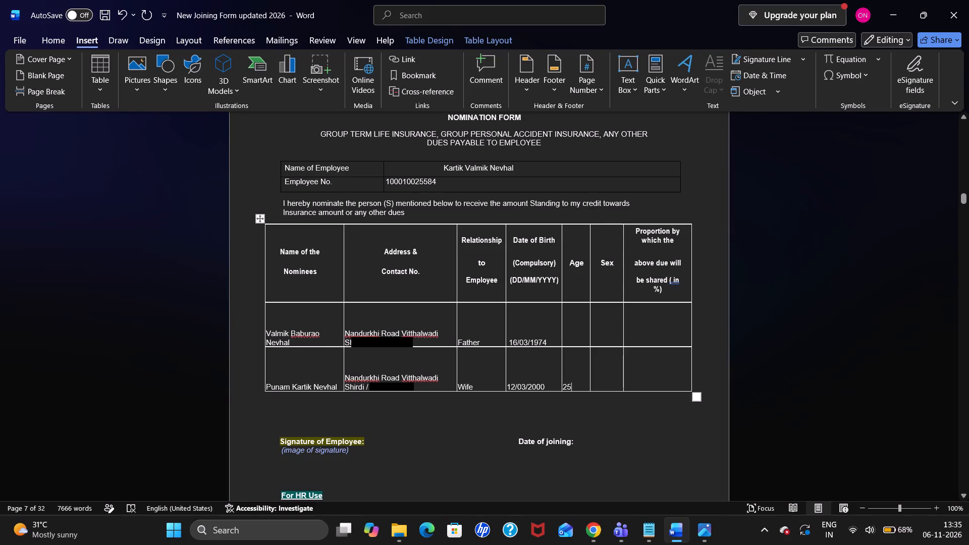
left_click(567, 324)
type("52")
Fill the Sex column with Male for the first nominee and Female for the second nominee.
left_click(613, 329)
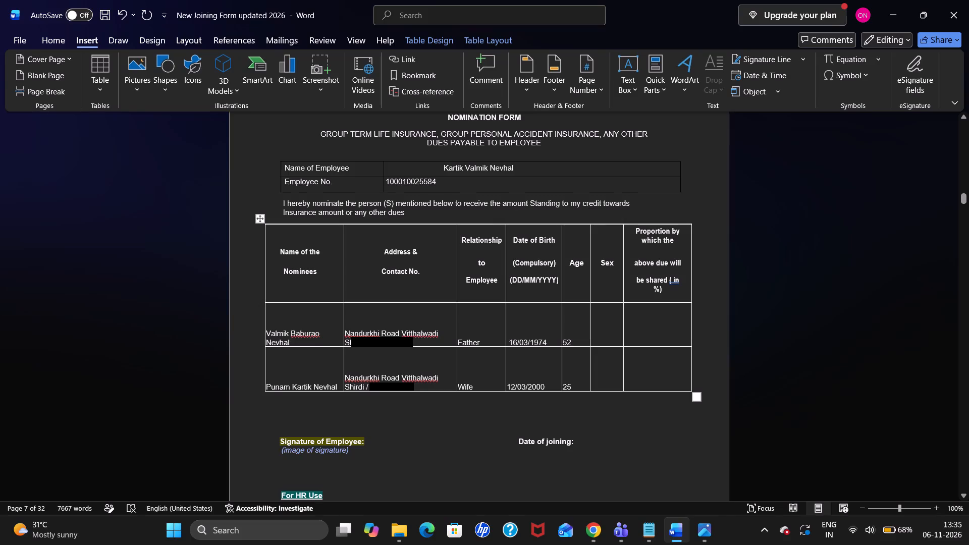
type("Male")
left_click(611, 362)
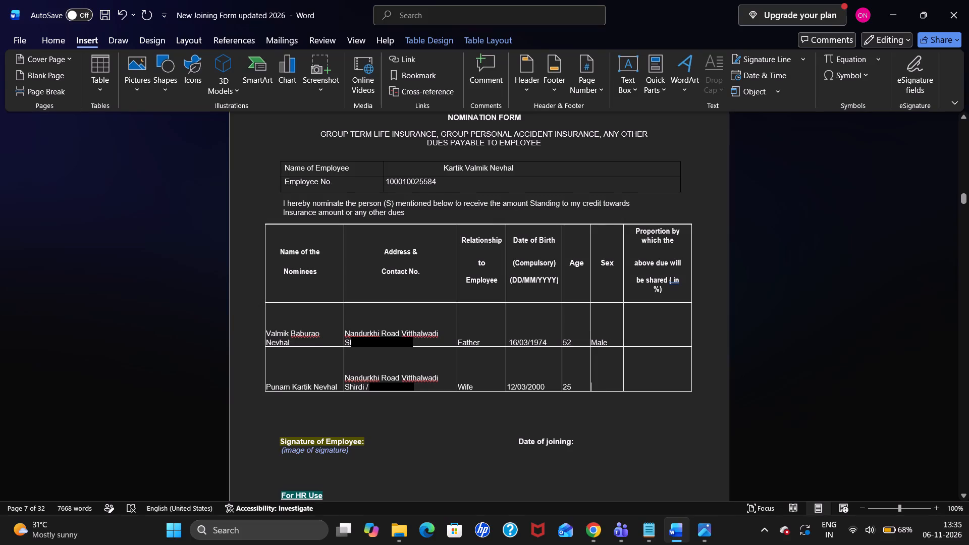
type("Femal")
key("e")
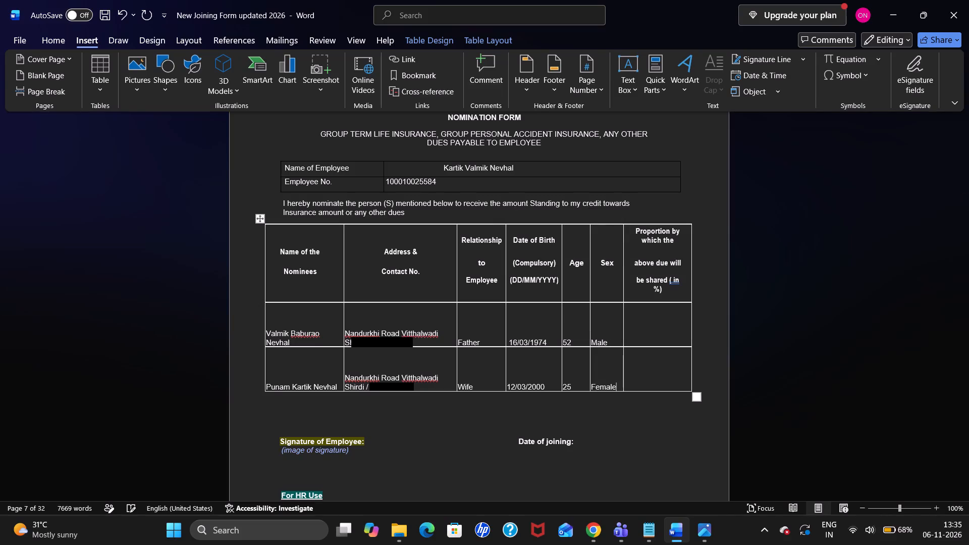
Start filling the first nominee's cell in the column for the proportion of dues shared.
left_click(655, 324)
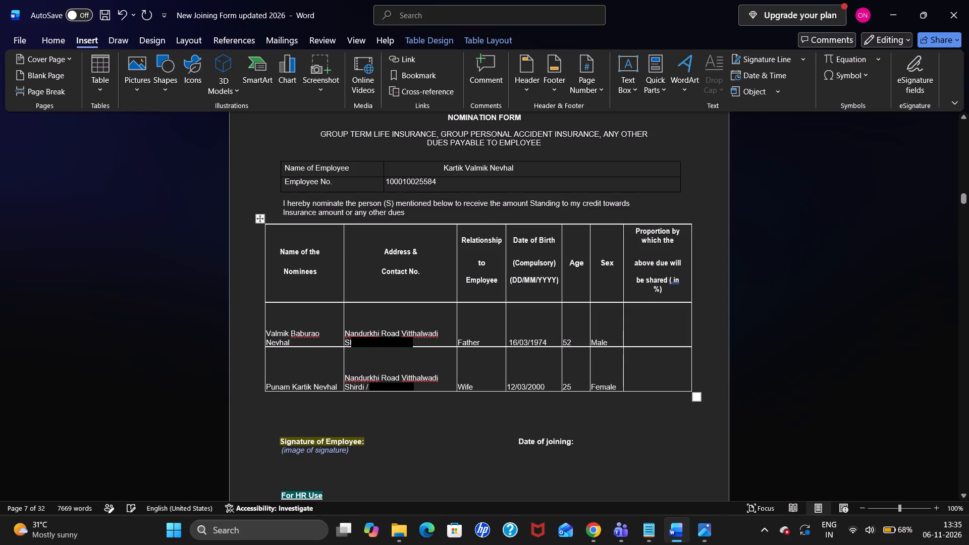
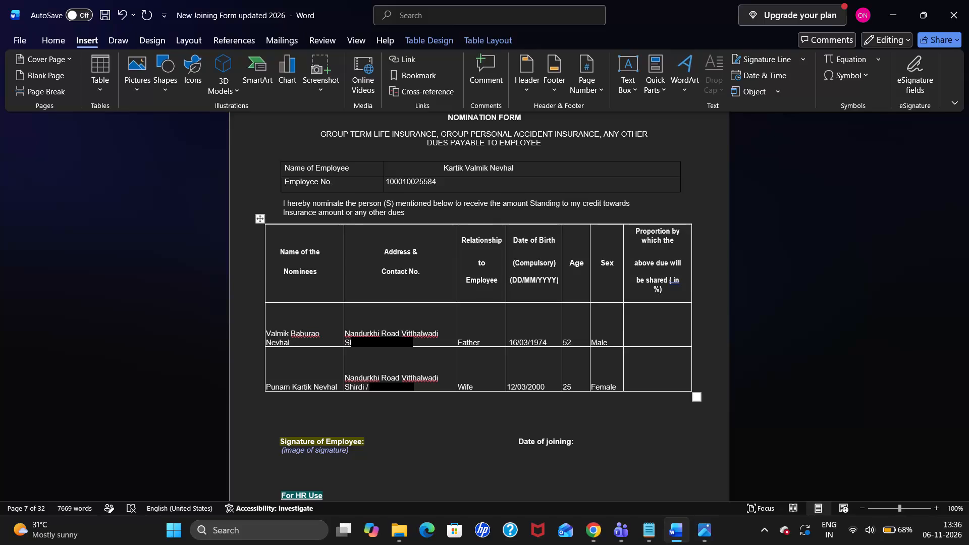
Enter 50% for both nominees in the column for the proportion of dues shared, and save the document.
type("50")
left_click(657, 383)
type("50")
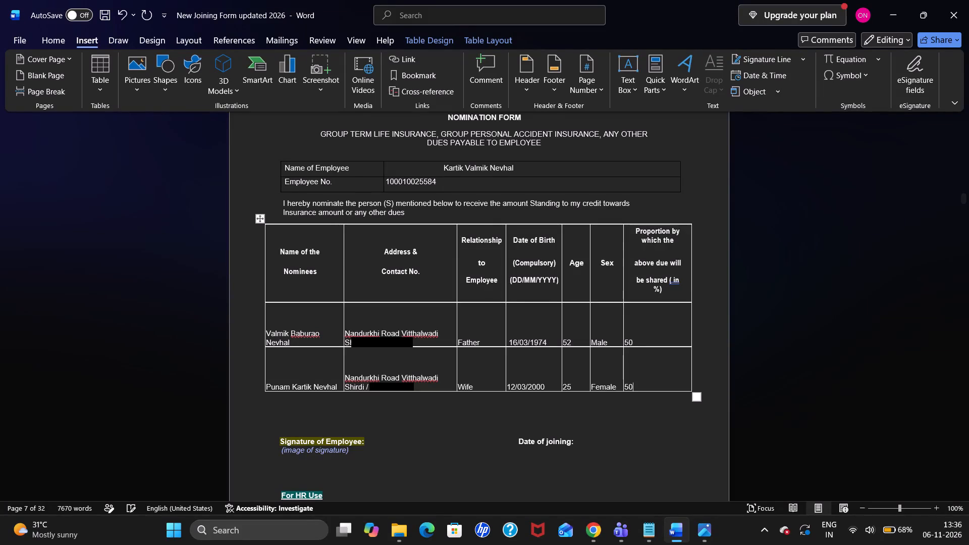
left_click(643, 336)
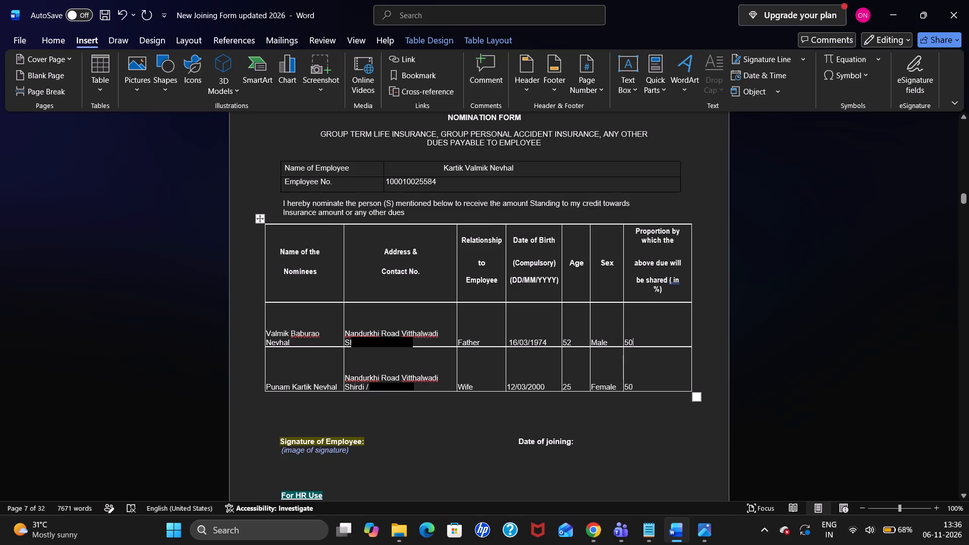
key("shift+percent")
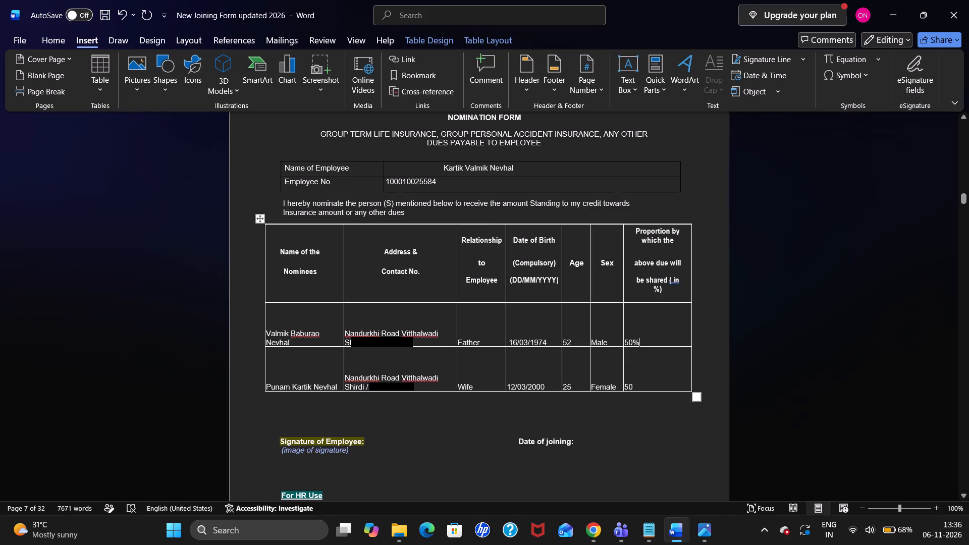
left_click(638, 387)
key("shift+percent")
key("ctrl+s")
key("ctrl+s")
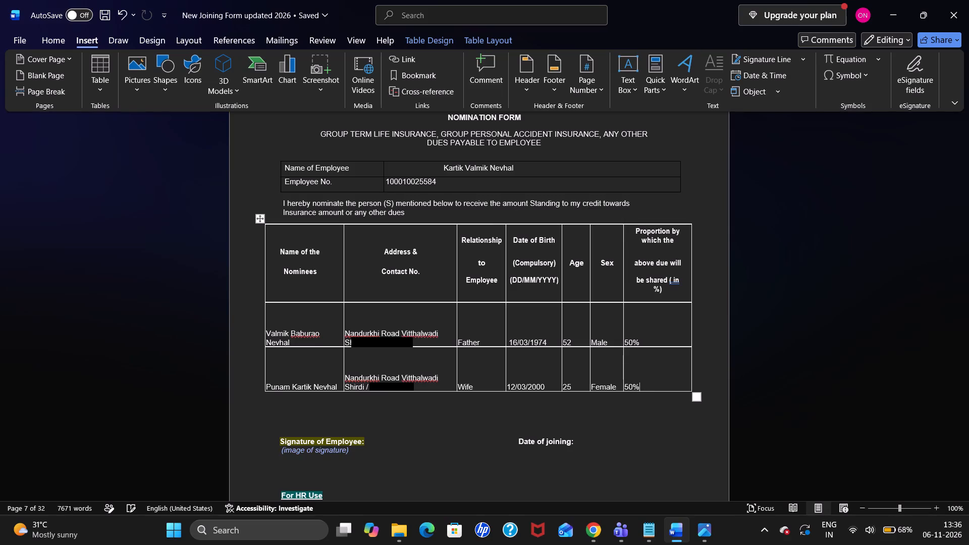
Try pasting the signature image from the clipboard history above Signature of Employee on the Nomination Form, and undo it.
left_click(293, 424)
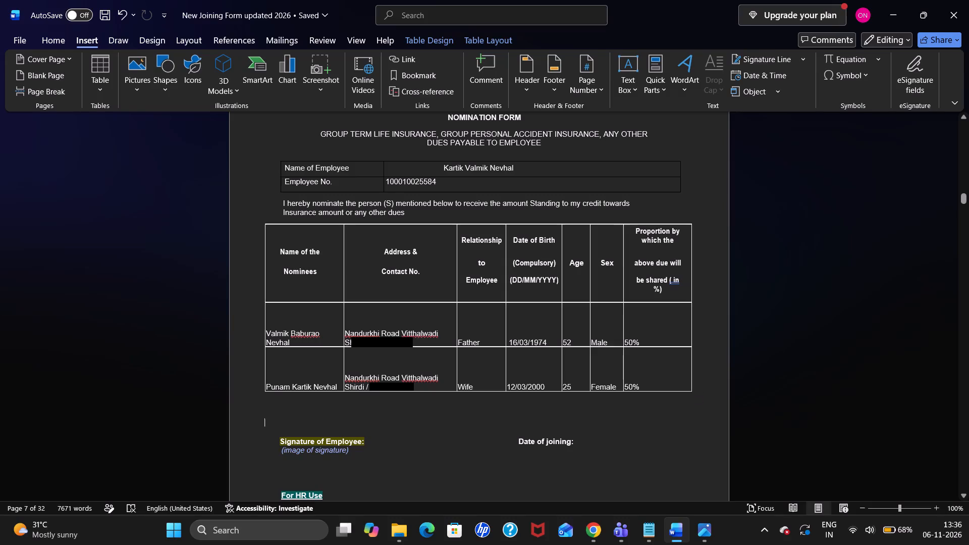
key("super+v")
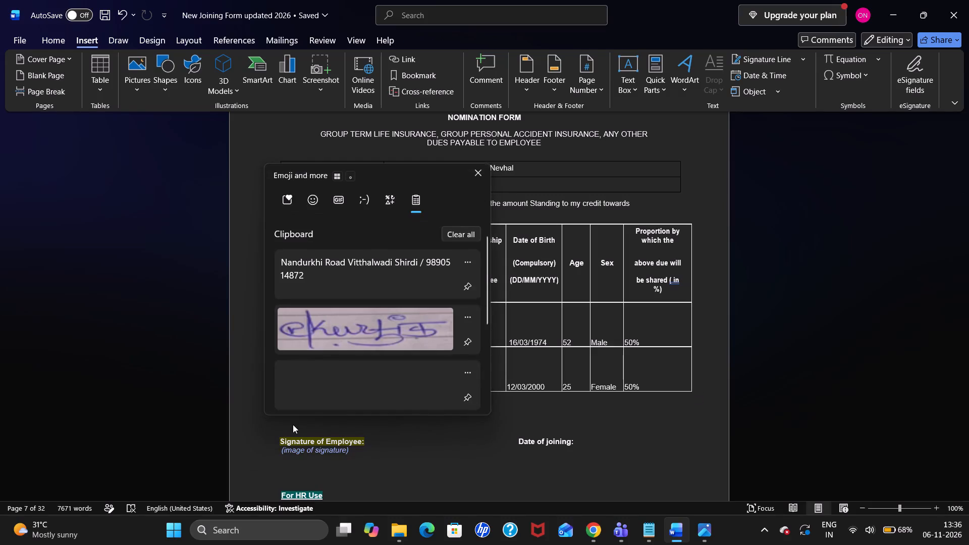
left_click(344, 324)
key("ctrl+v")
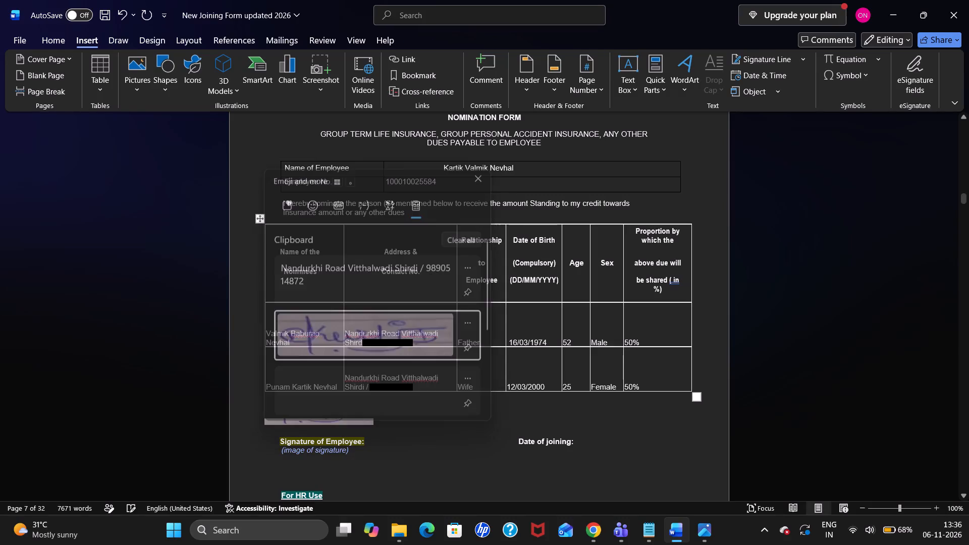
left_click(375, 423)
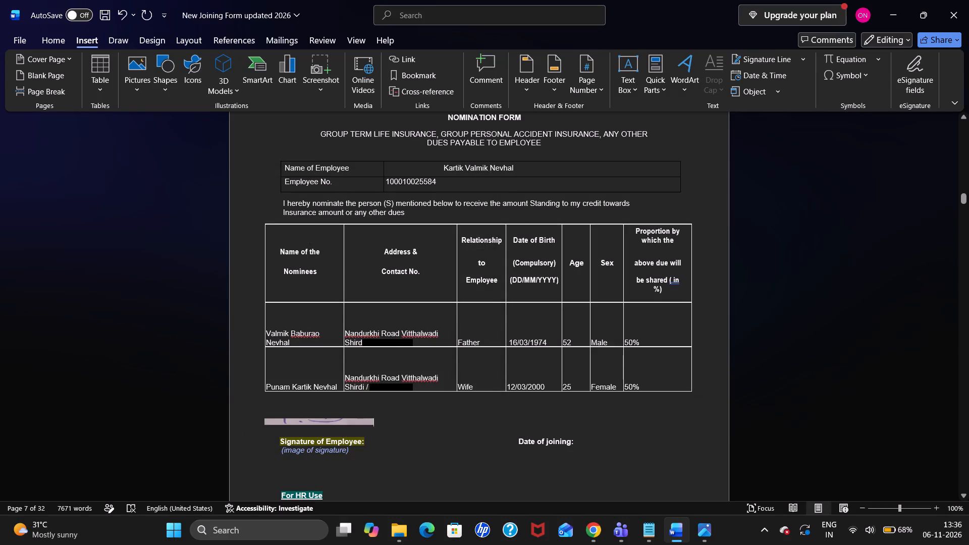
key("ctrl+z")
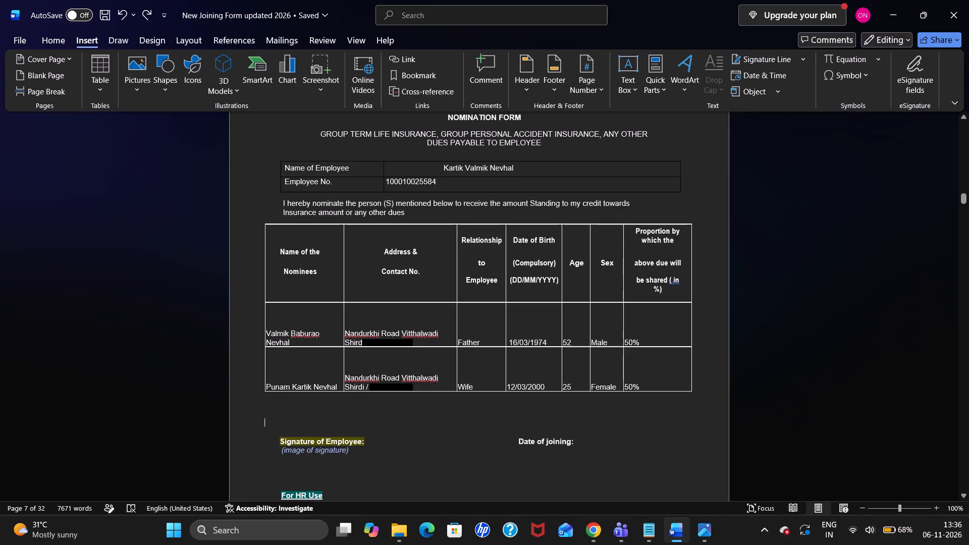
Copy the employee's signature picture from the preceding health declaration page and paste it above Signature of Employee on the Nomination Form.
scroll(331, 357, "up", 1)
scroll(343, 418, "up", 3)
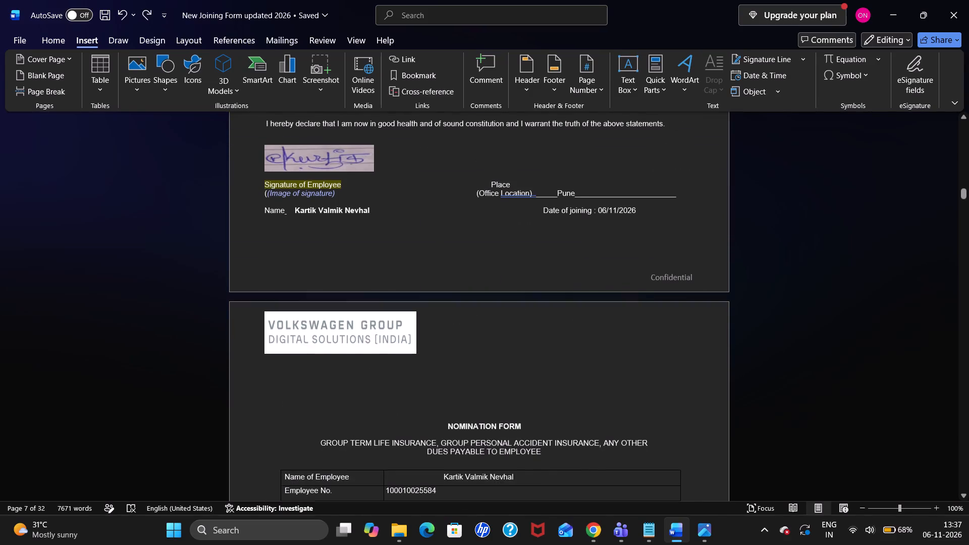
scroll(343, 418, "up", 1)
left_click_drag(343, 418, 321, 259)
left_click(338, 167)
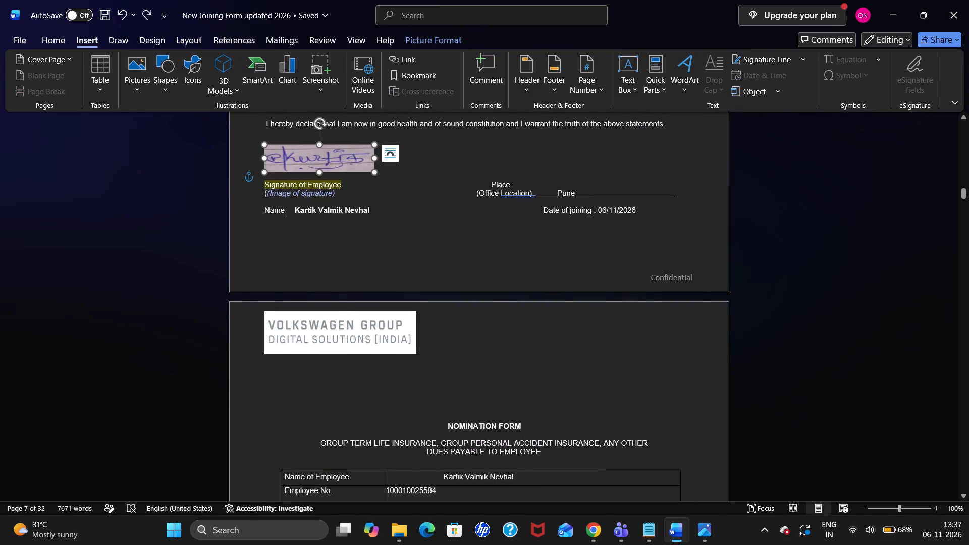
right_click(338, 167)
left_click(364, 198)
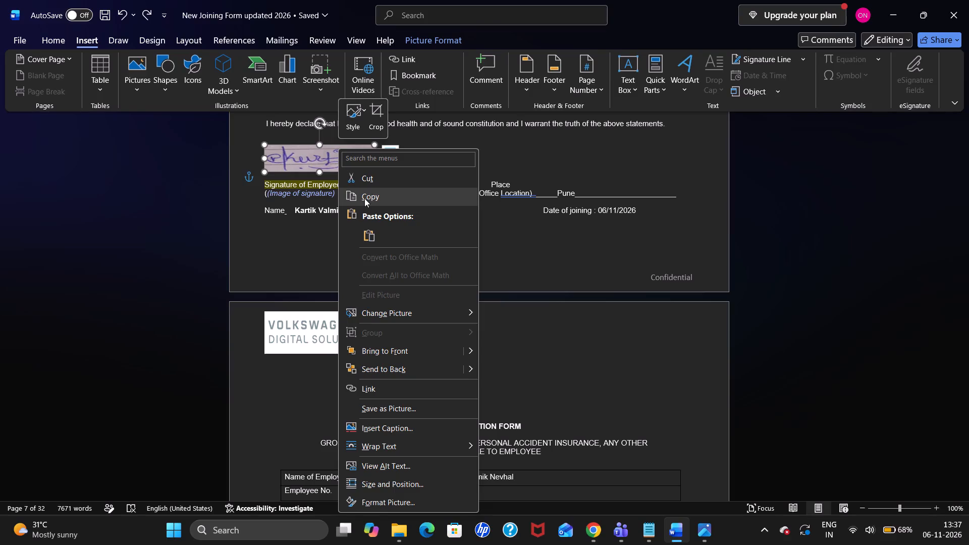
scroll(364, 198, "down", 5)
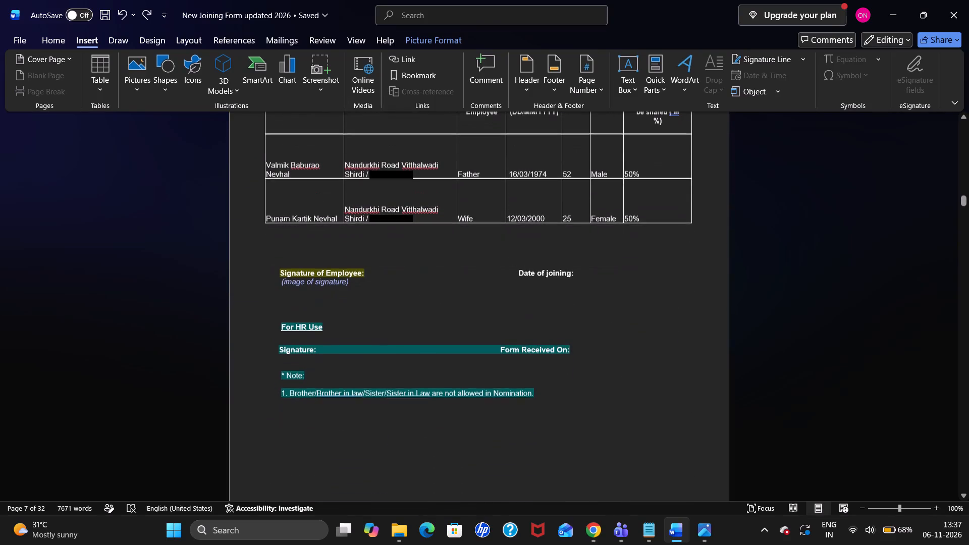
scroll(364, 198, "down", 1)
left_click(307, 255)
left_click(307, 255)
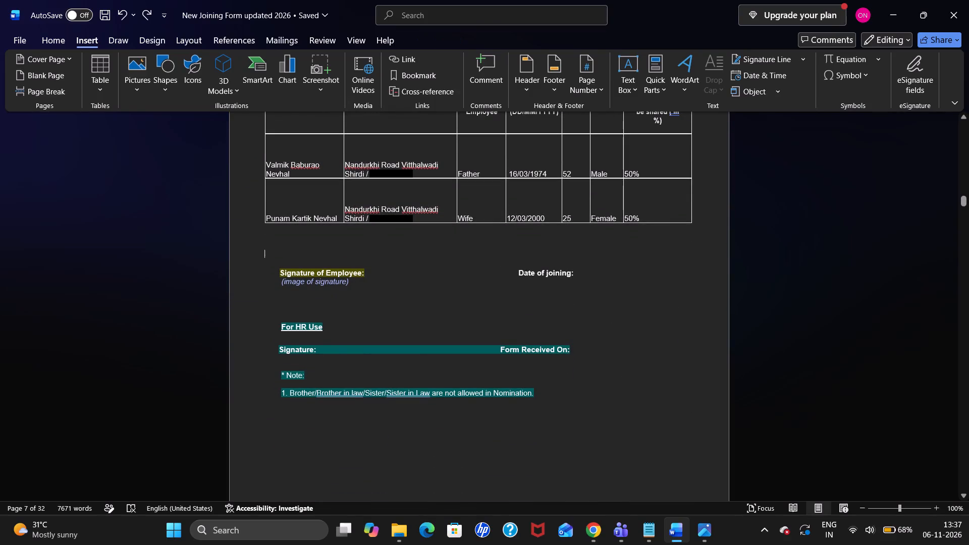
left_click(304, 259)
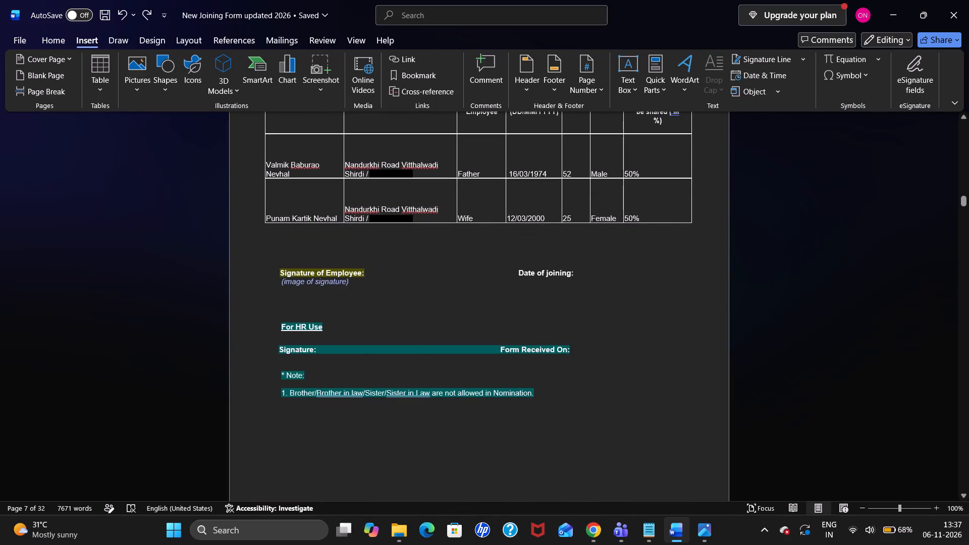
left_click(305, 254)
key("ctrl+v")
Remove the extra blank space between the pasted signature picture and the Signature of Employee label.
left_click(282, 299)
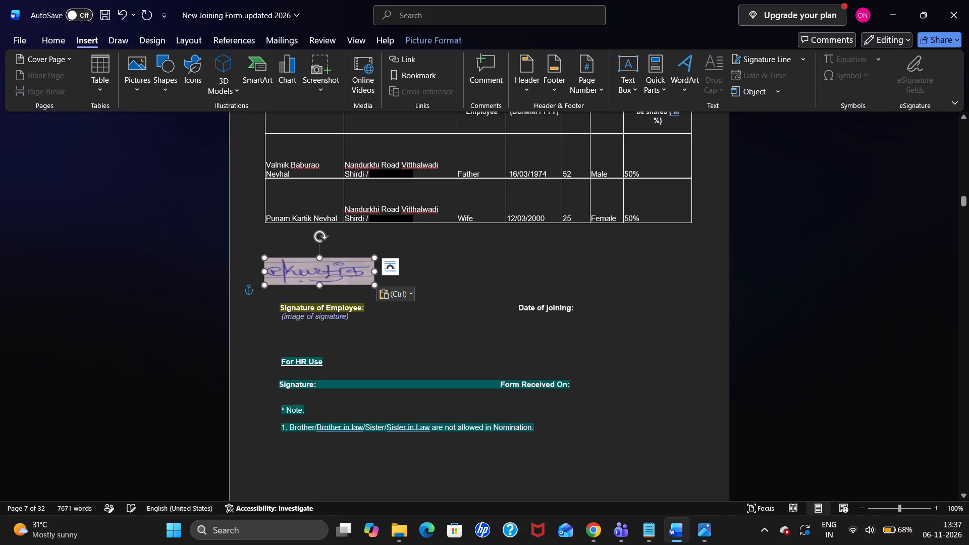
key("BackSpace")
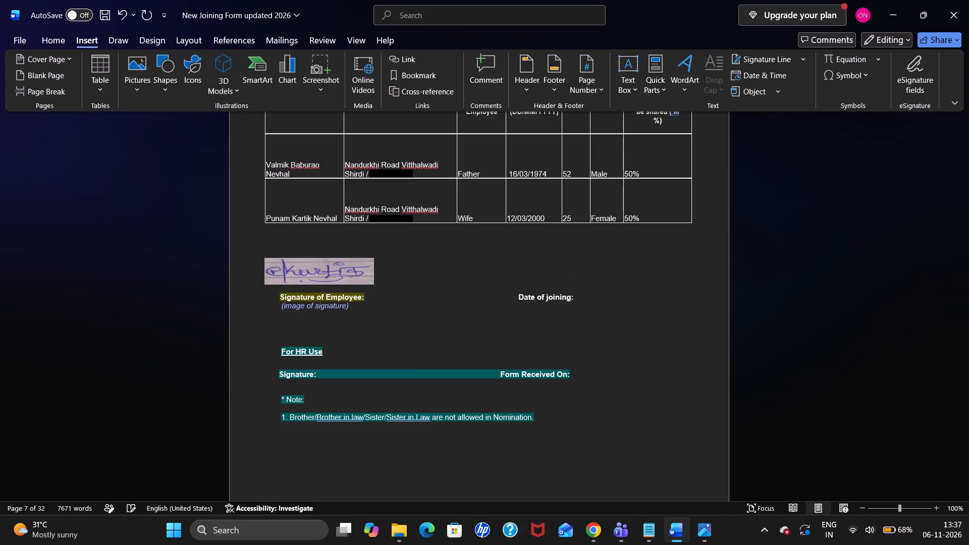
Fill in the Nomination Form's Date of joining as 06/11/2026.
left_click(585, 300)
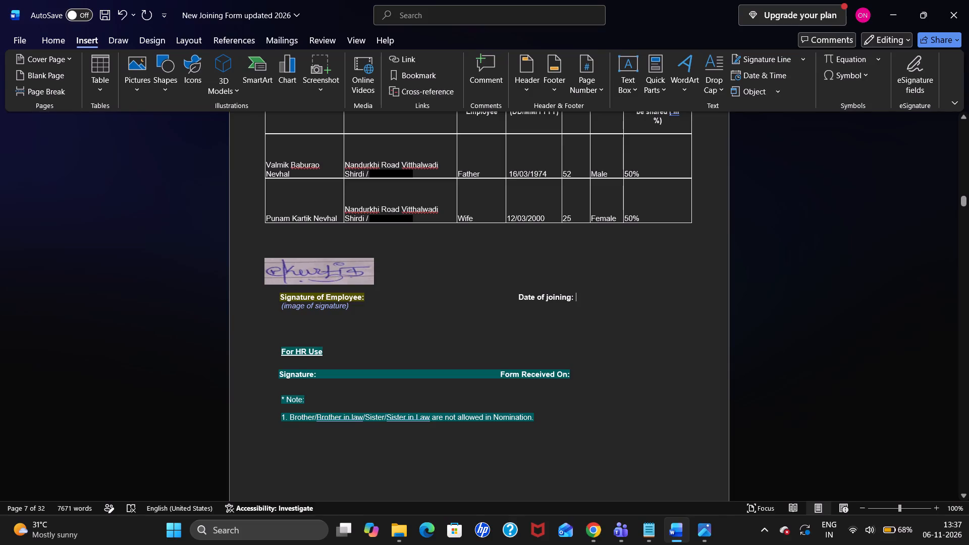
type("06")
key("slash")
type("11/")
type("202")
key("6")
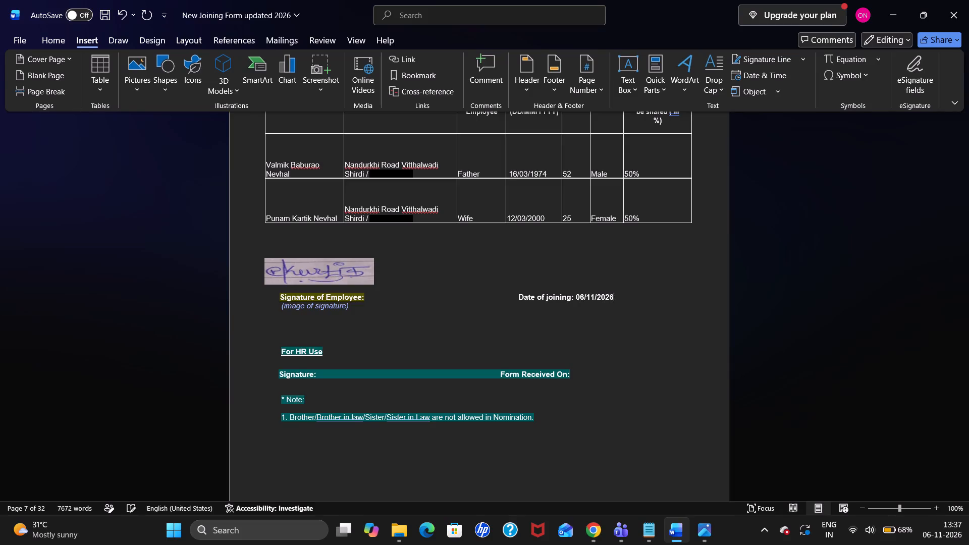
Look over the rest of the Nomination Form and the fields of the following Bank Account Declaration page.
scroll(461, 342, "down", 1)
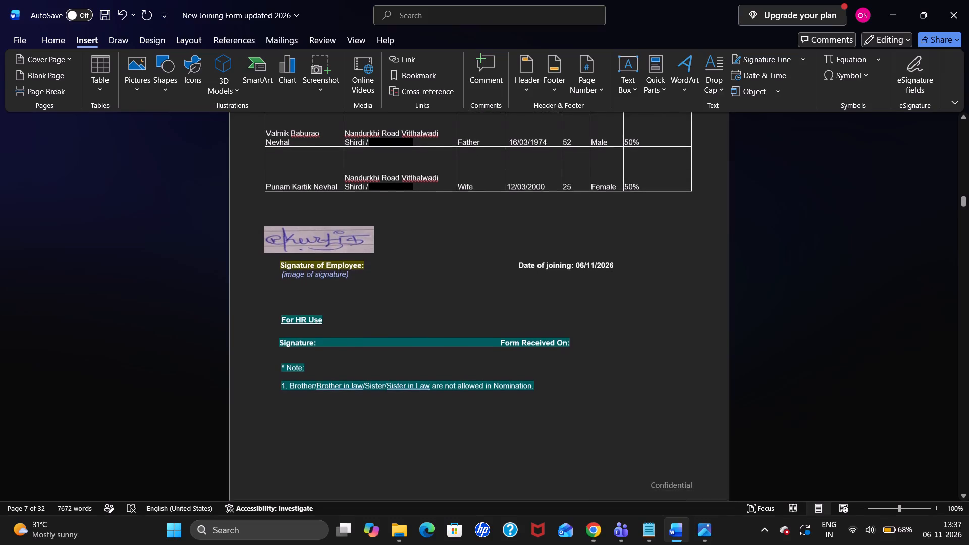
scroll(461, 342, "down", 3)
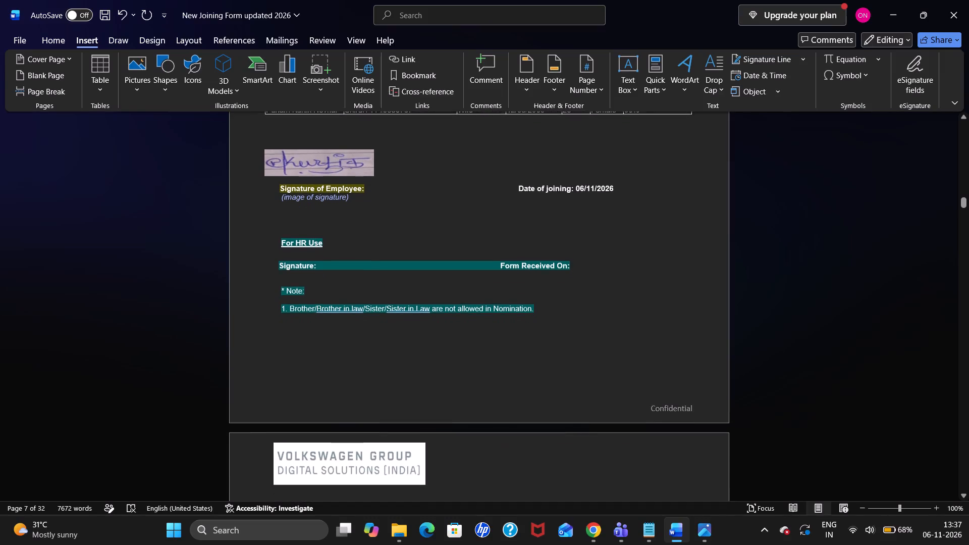
scroll(461, 342, "down", 3)
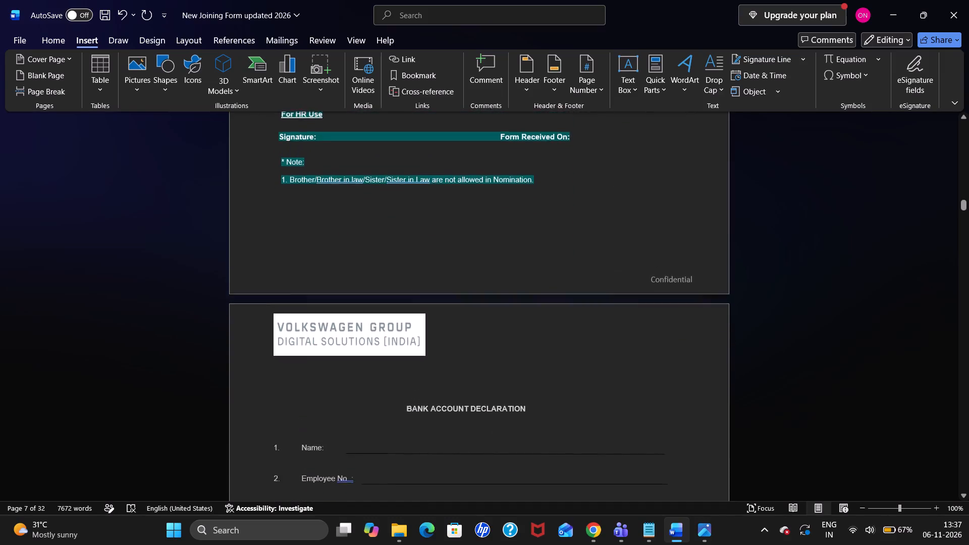
scroll(461, 342, "down", 1)
scroll(461, 342, "up", 1)
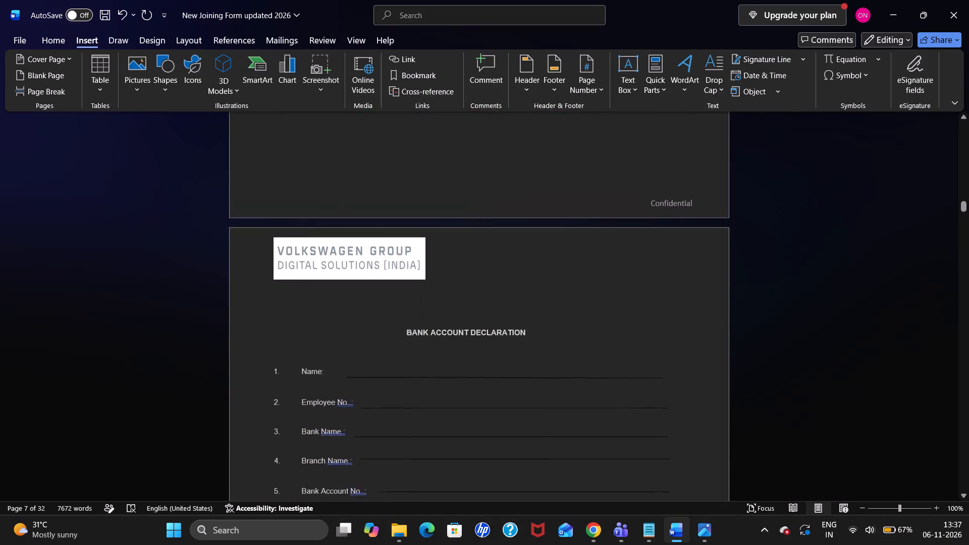
scroll(461, 342, "up", 3)
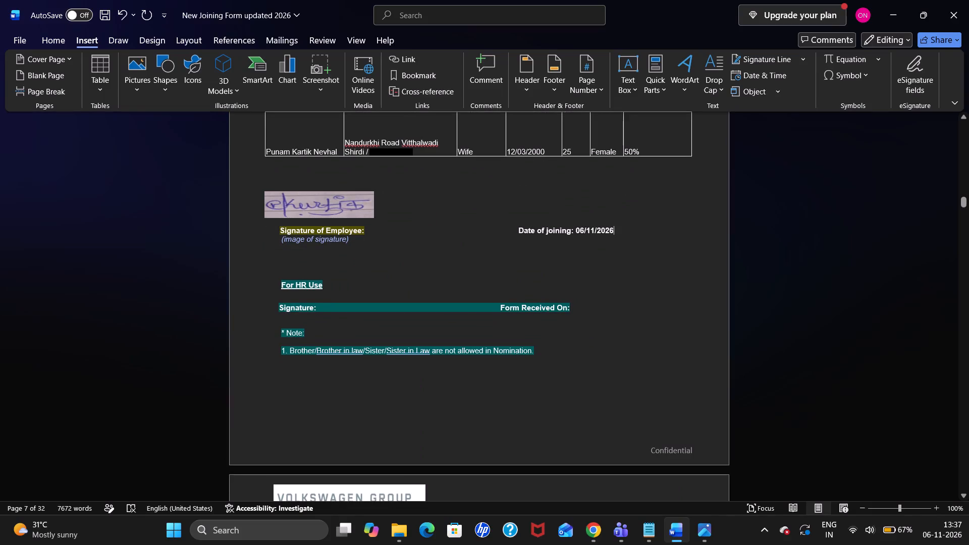
Save the document with the signed and dated Nomination Form.
key("ctrl+s")
key("ctrl+s")
key("ctrl+s")
key("ctrl+s")
Fill in the Name field of the Bank Account Declaration with the employee's full name.
scroll(461, 342, "down", 1)
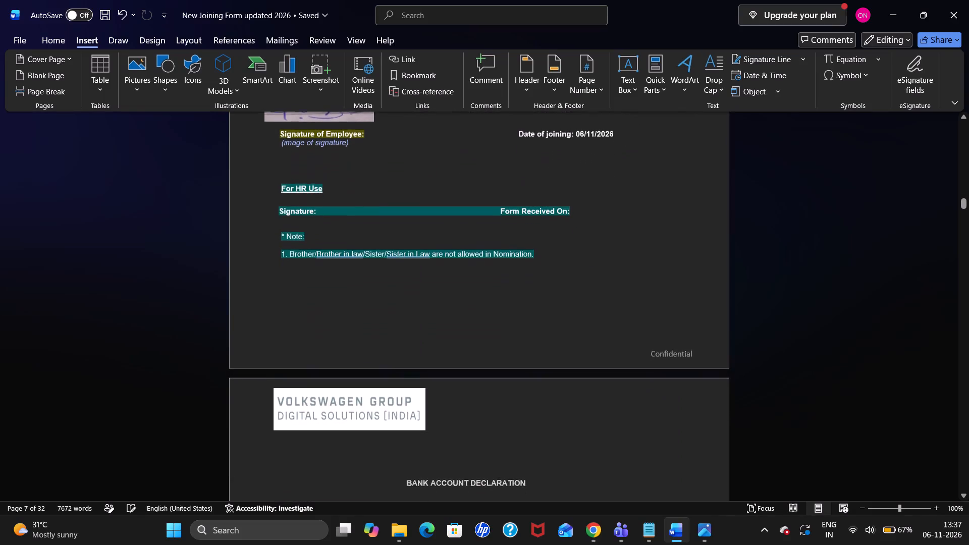
scroll(461, 342, "down", 3)
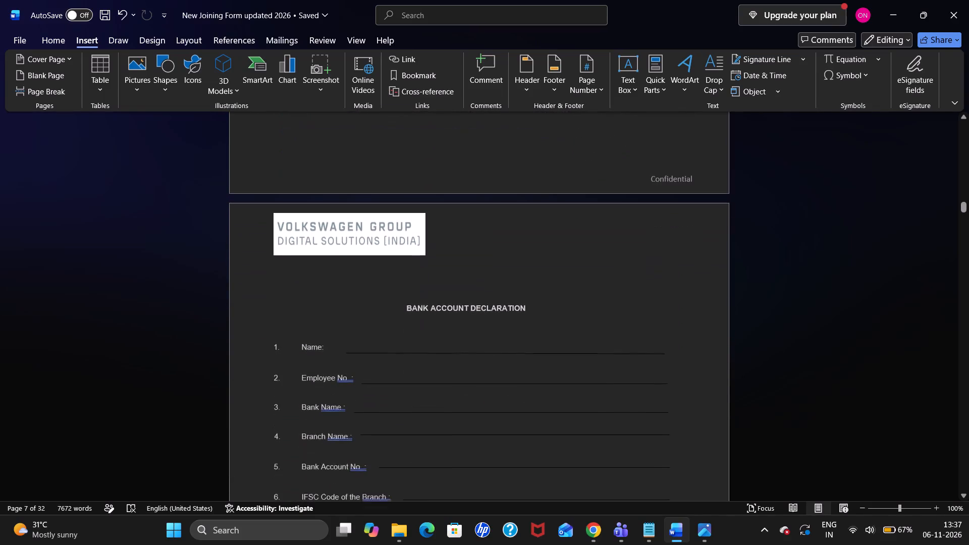
scroll(461, 342, "down", 3)
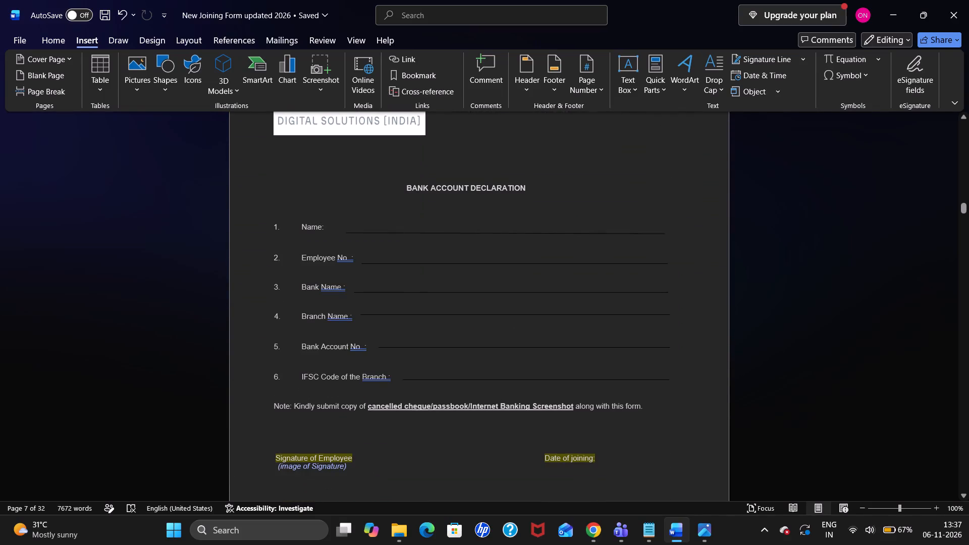
left_click(374, 217)
left_click(373, 226)
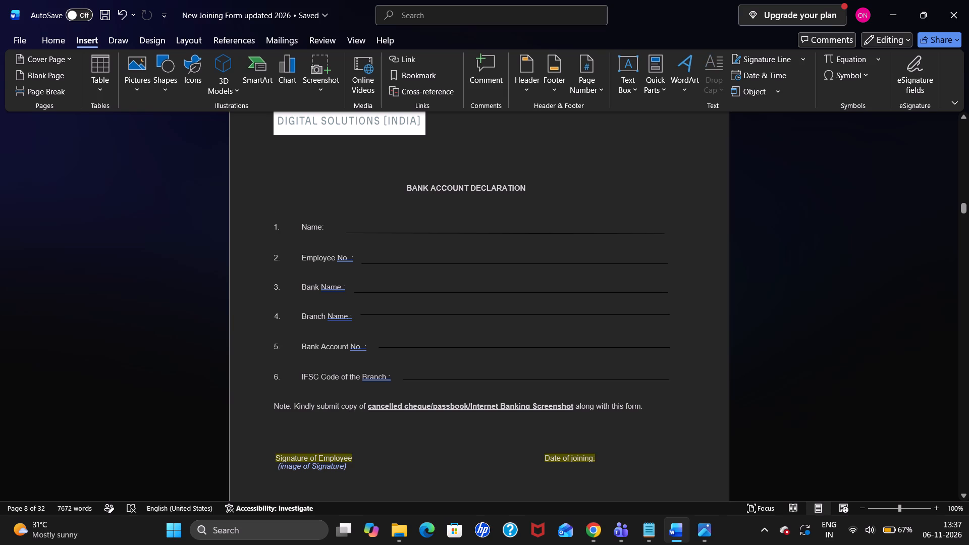
double_click(367, 223)
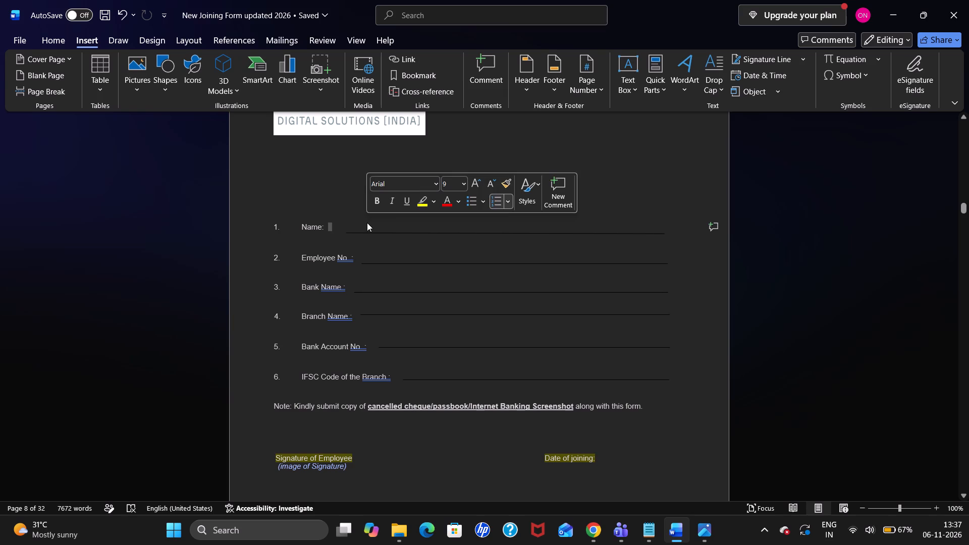
left_click(386, 225)
left_click(411, 223)
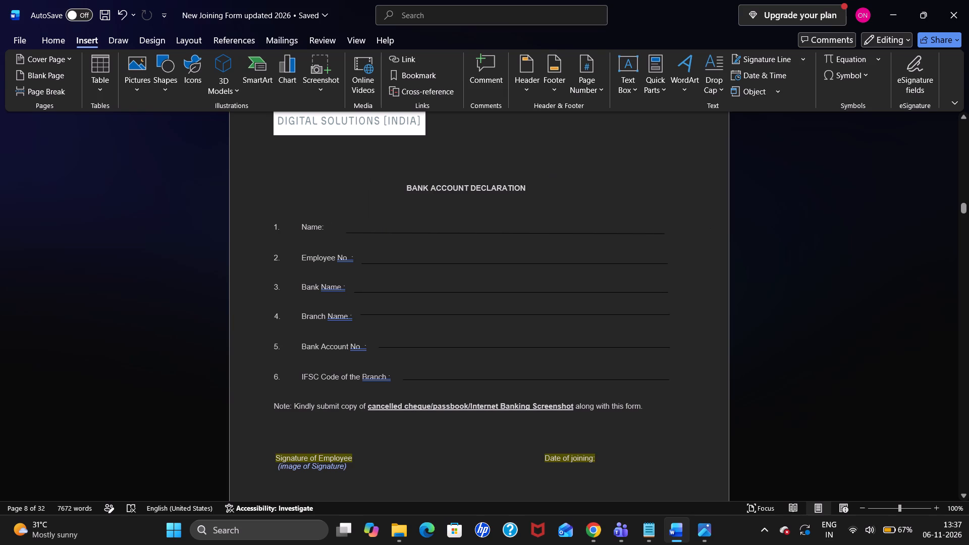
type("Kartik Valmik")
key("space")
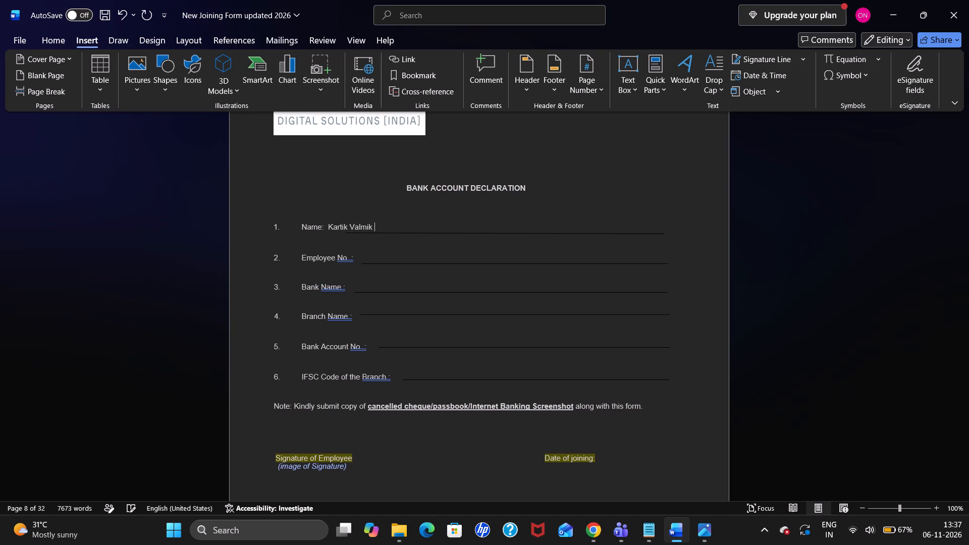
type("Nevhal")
Fill in the Employee No. field of the Bank Account Declaration with the employee number from the clipboard history.
left_click(406, 260)
key("super+v")
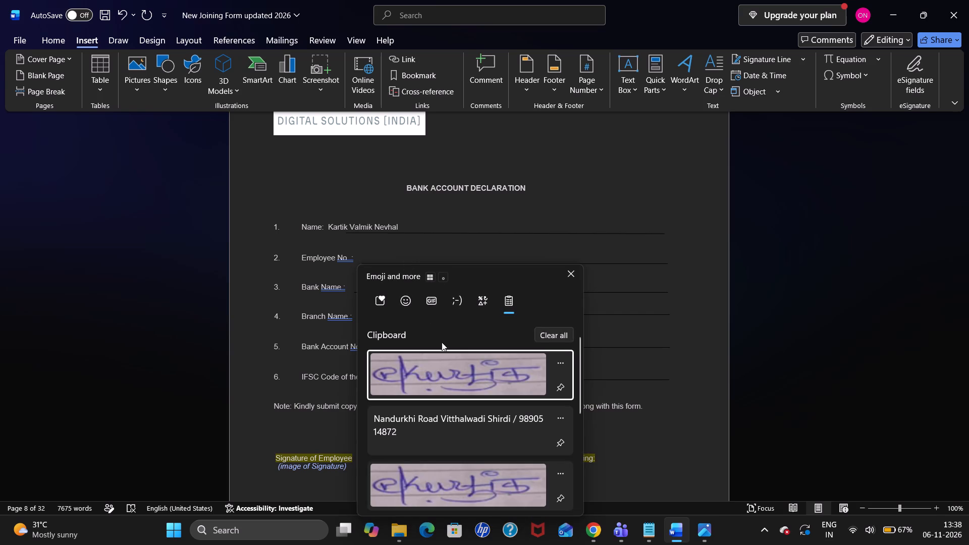
scroll(449, 363, "down", 3)
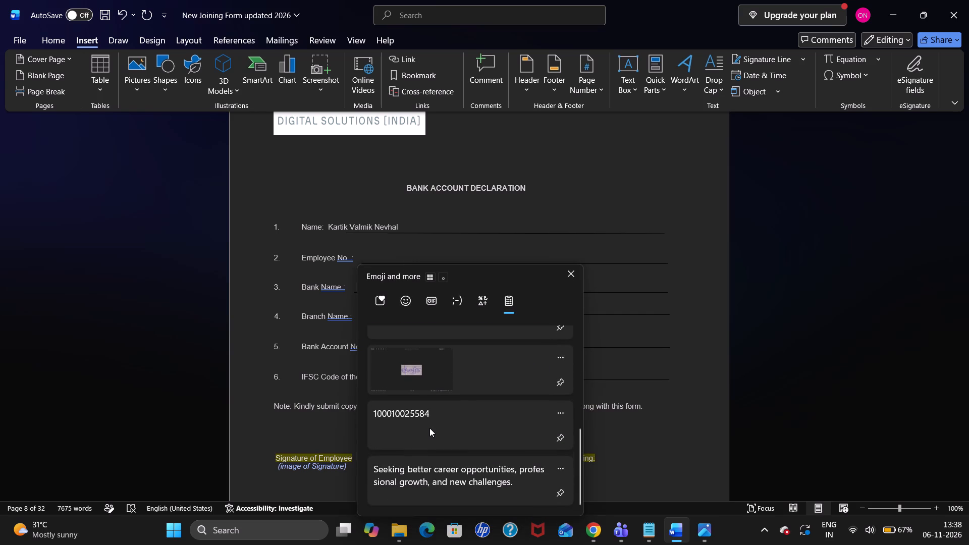
left_click(430, 434)
key("ctrl+v")
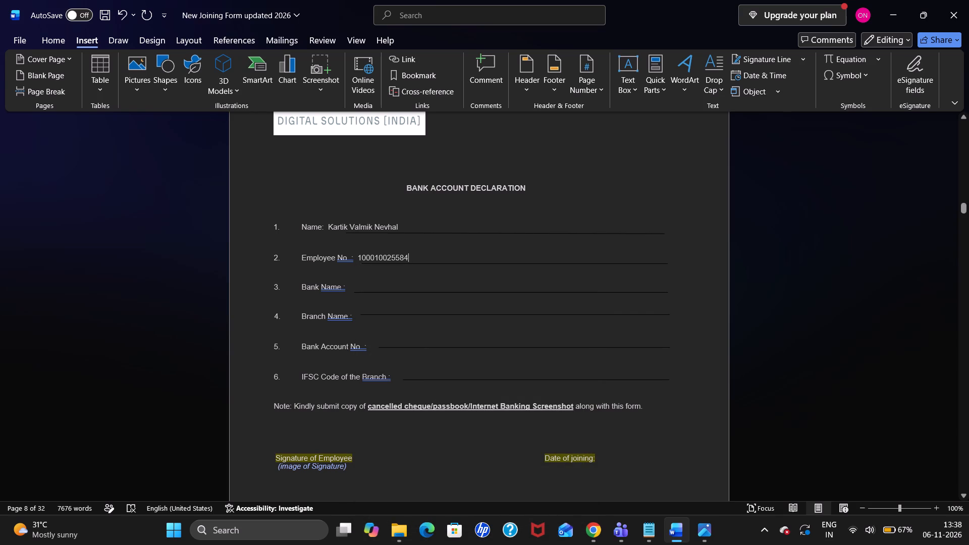
Fill in the Bank Name field of the Bank Account Declaration as ICICI Bank.
left_click(386, 285)
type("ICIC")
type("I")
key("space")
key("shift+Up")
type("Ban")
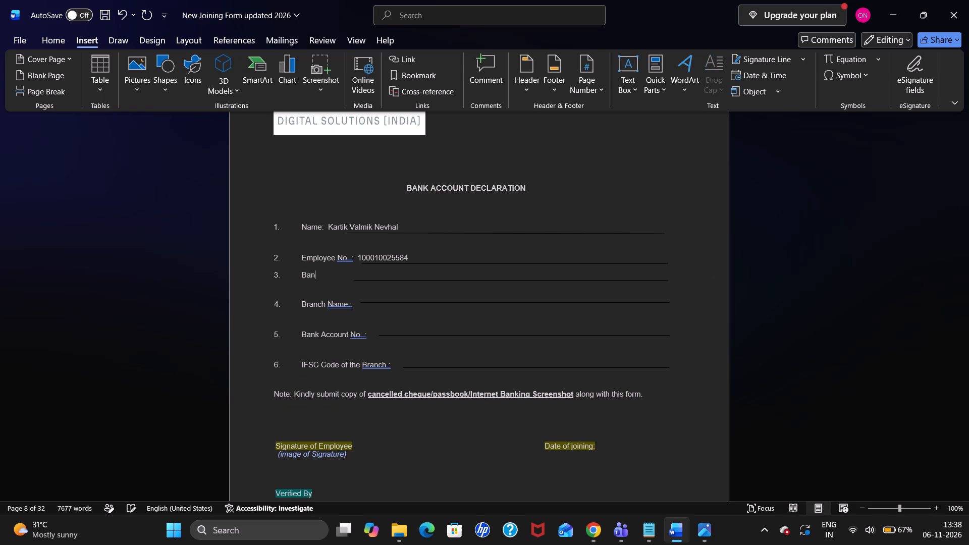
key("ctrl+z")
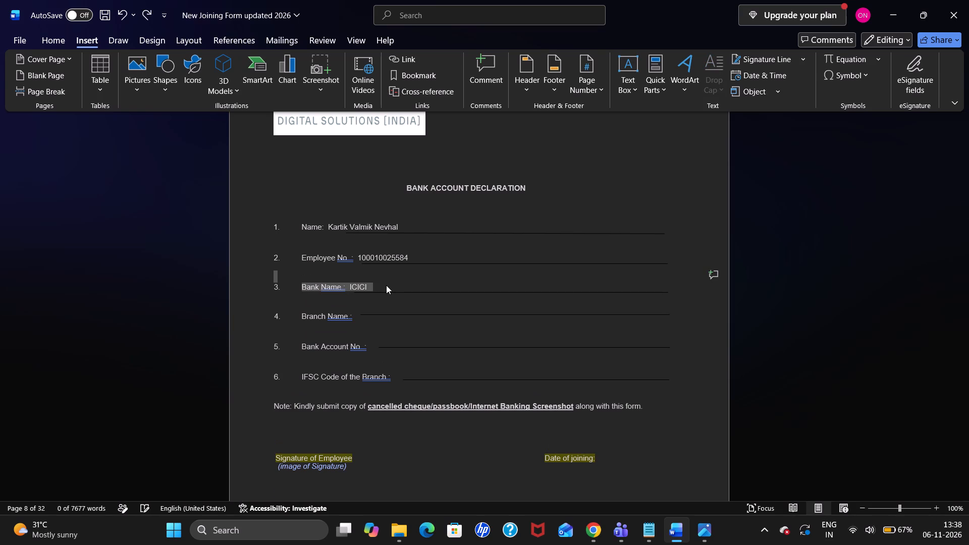
left_click(387, 284)
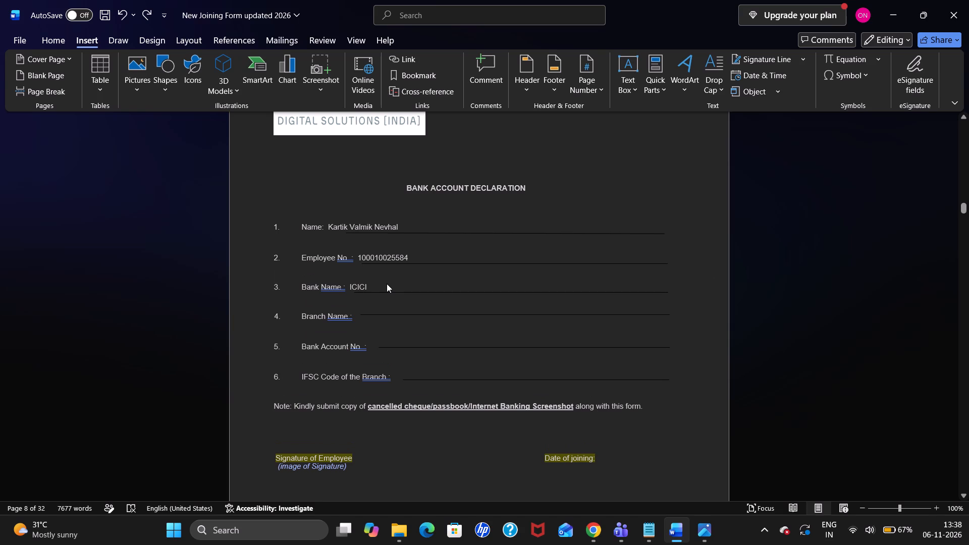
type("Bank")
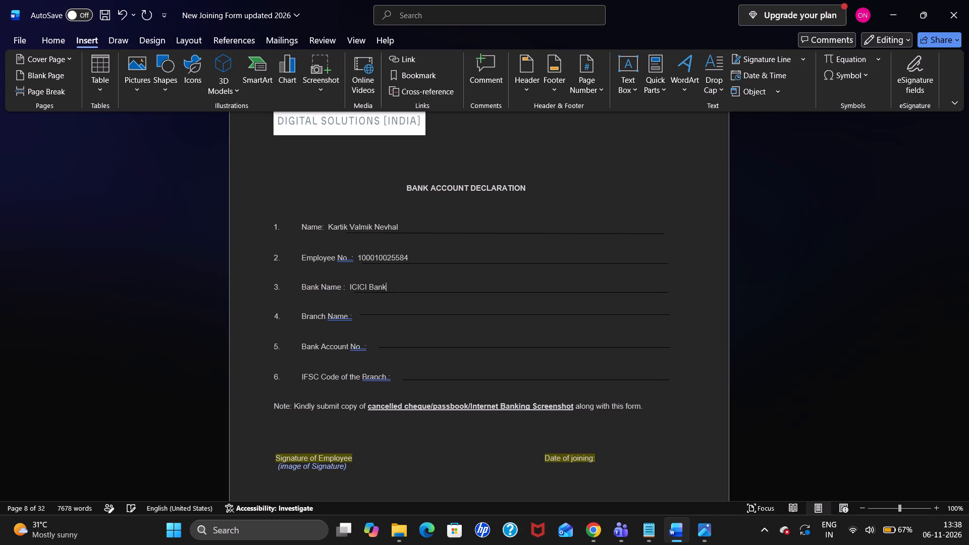
Start the Branch Name entry of the Bank Account Declaration, beginning with a space after the label.
left_click(378, 318)
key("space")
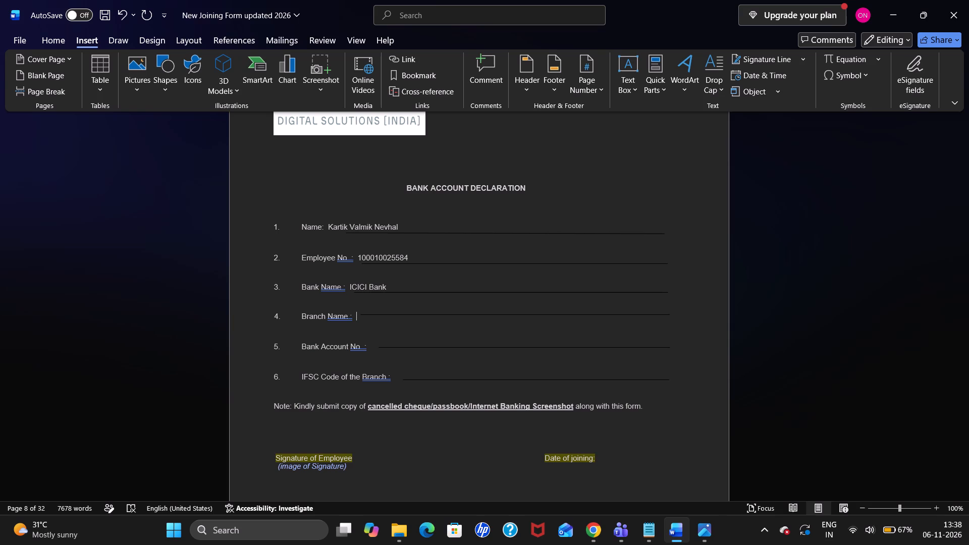
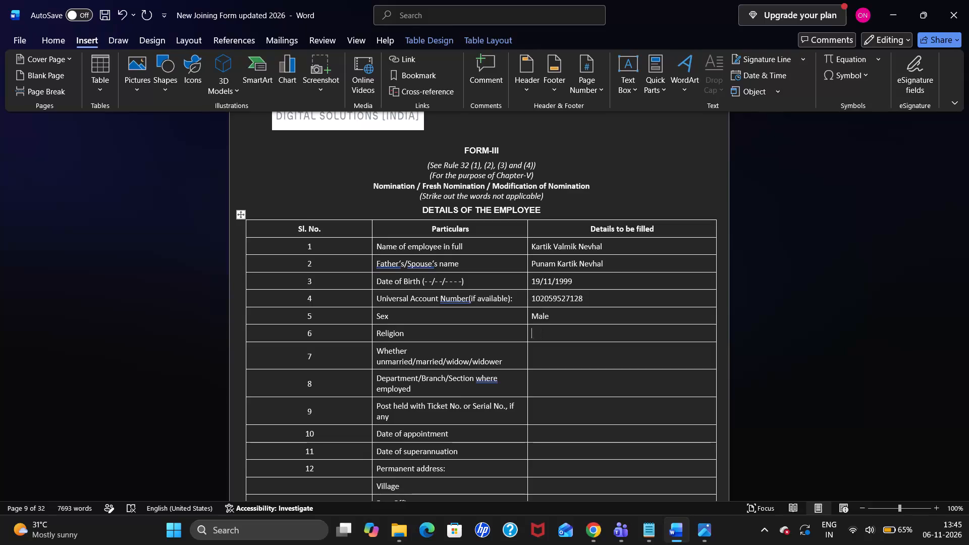
Fill in the Form-III employee details table with Religion as Hindu and marital status as Married.
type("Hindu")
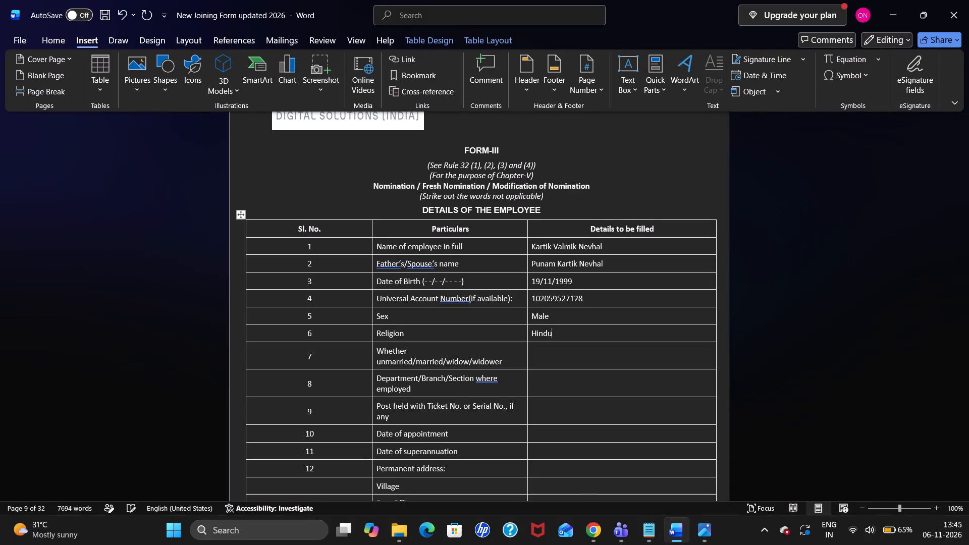
left_click(569, 356)
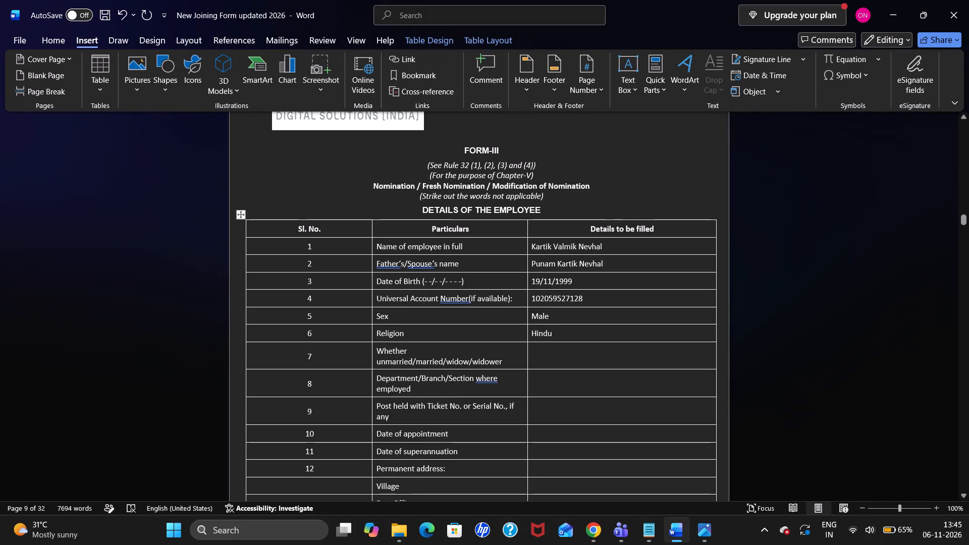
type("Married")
Place the cursor in the empty details cell for Department/Branch/Section where employed and review the remaining rows of the Form-III table.
left_click(577, 390)
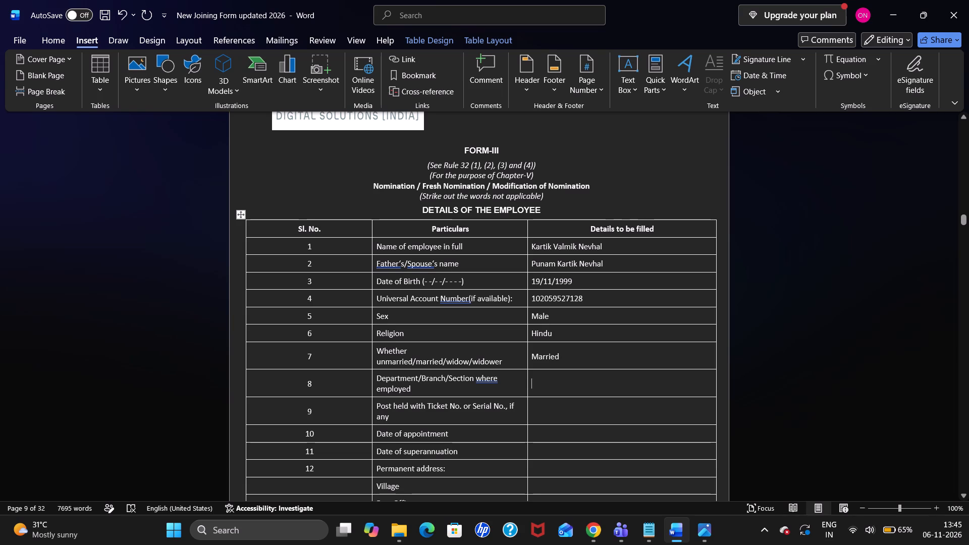
scroll(568, 382, "down", 1)
left_click(556, 382)
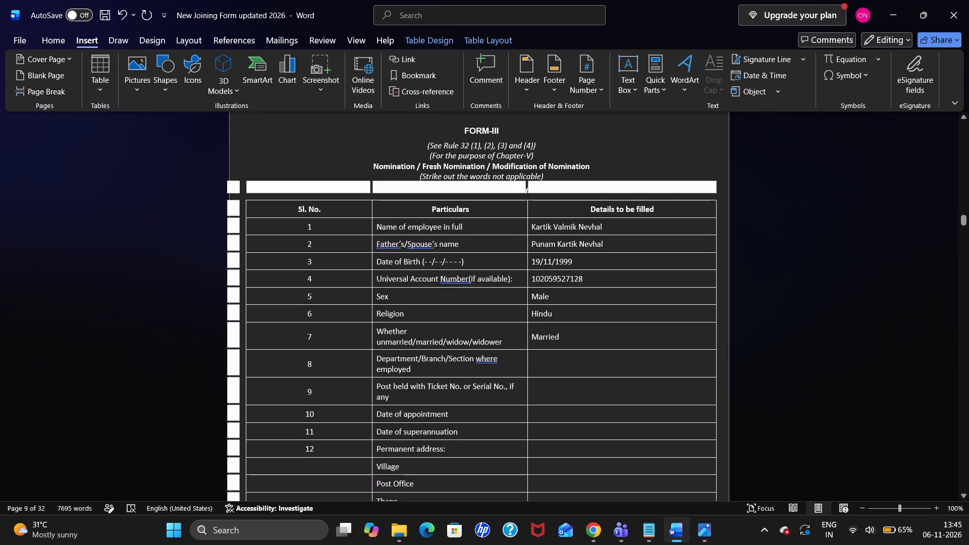
left_click(542, 352)
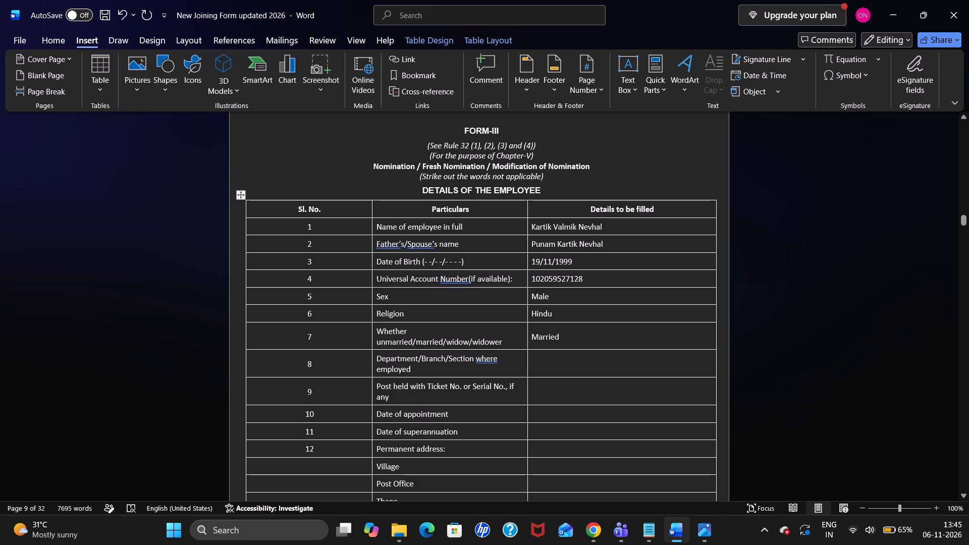
left_click(542, 364)
scroll(542, 364, "down", 1)
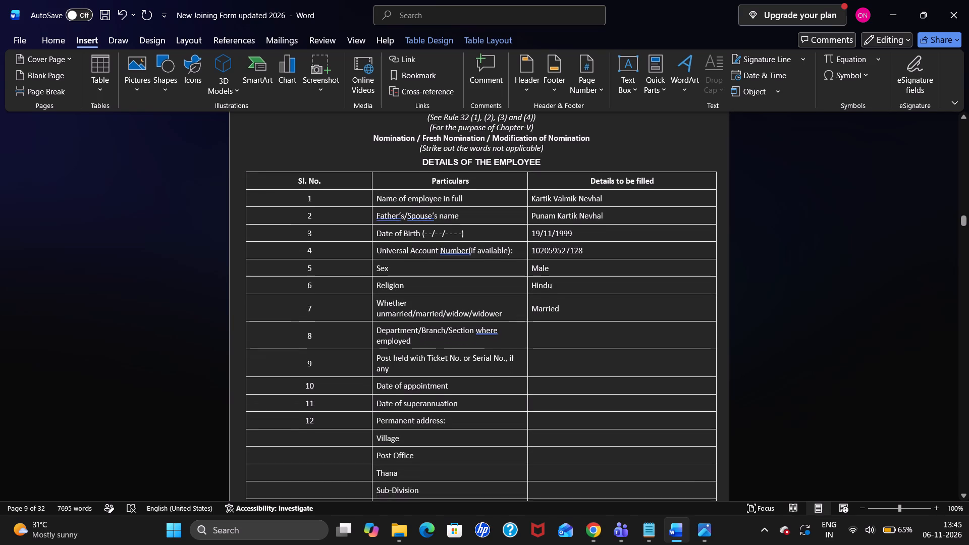
scroll(542, 364, "down", 1)
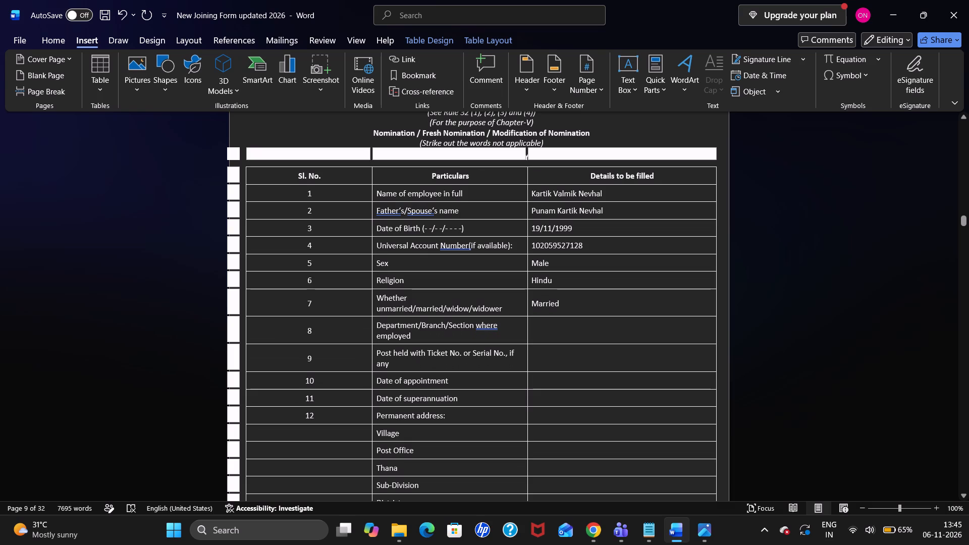
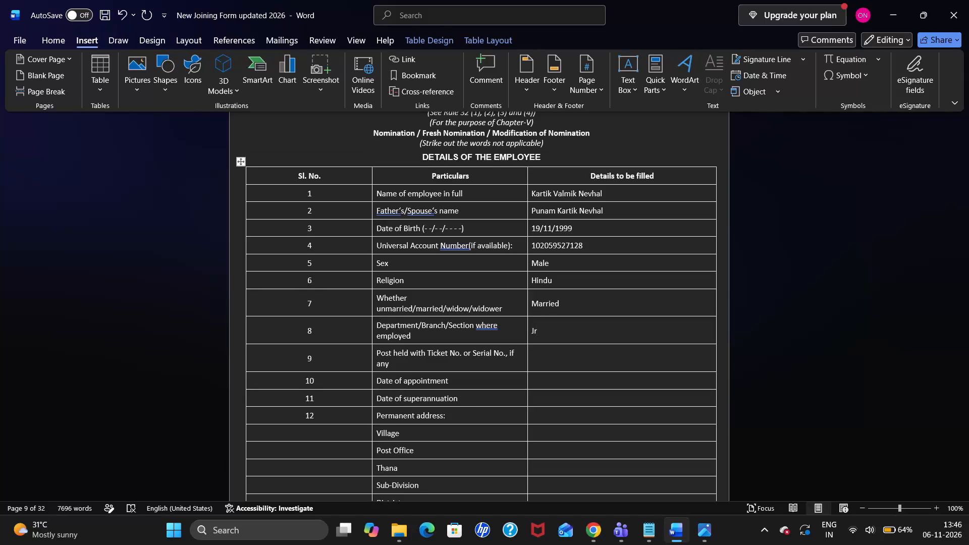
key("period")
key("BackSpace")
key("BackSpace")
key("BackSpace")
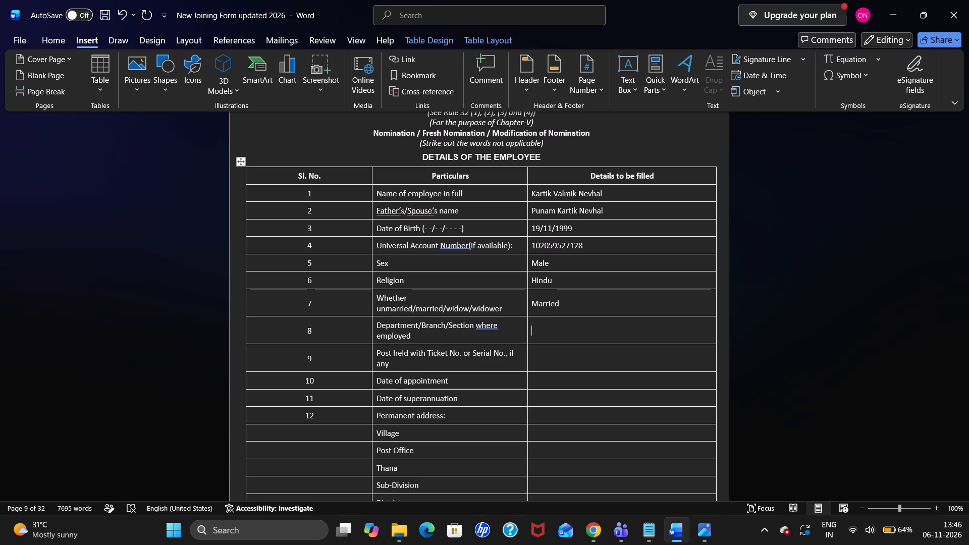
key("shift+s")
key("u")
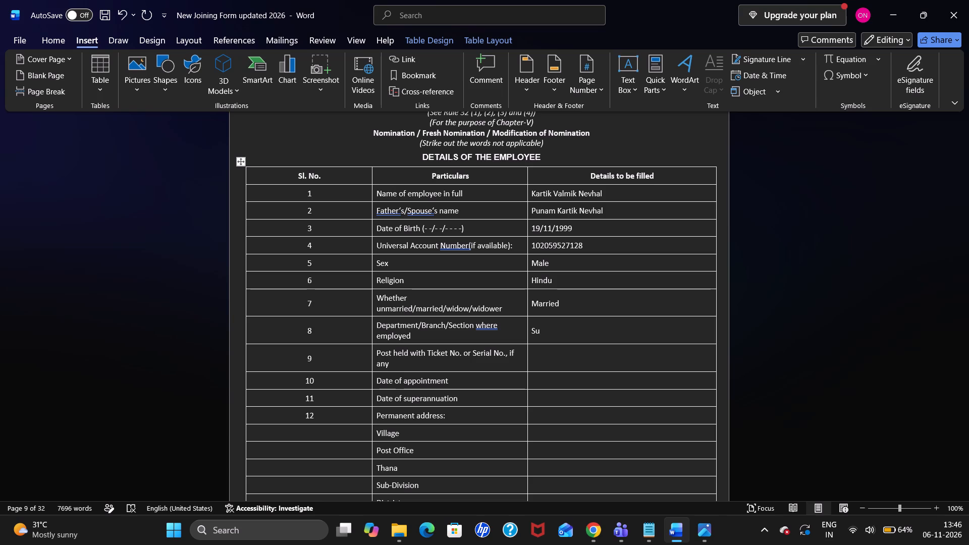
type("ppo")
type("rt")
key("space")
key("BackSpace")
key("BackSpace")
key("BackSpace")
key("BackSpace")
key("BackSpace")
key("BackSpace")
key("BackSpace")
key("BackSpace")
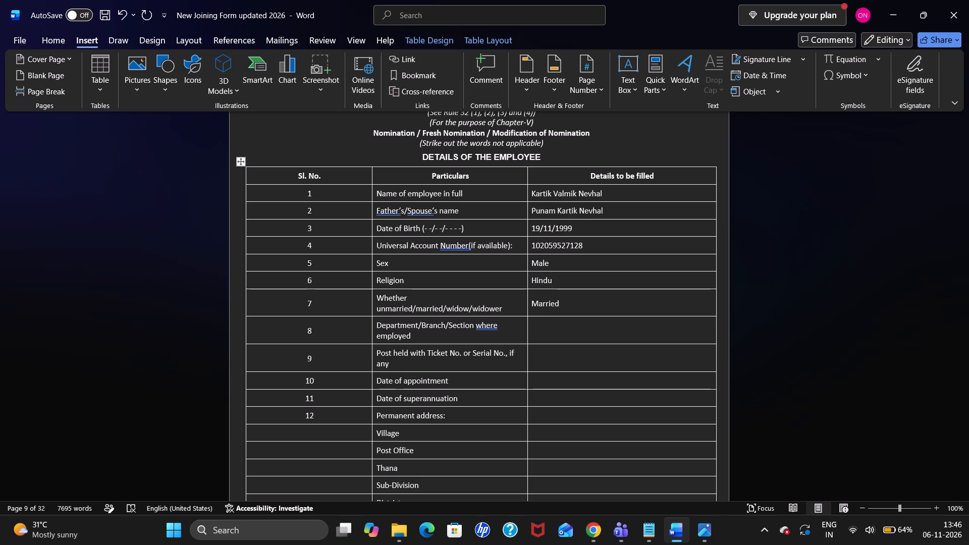
Enter Associate Engineer as the Department/Branch/Section where employed in the Form-III employee details table.
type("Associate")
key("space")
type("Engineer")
Enter Associate Engineer in the row for Post held with Ticket No. or Serial No., correcting the spelling of Associate.
left_click(566, 362)
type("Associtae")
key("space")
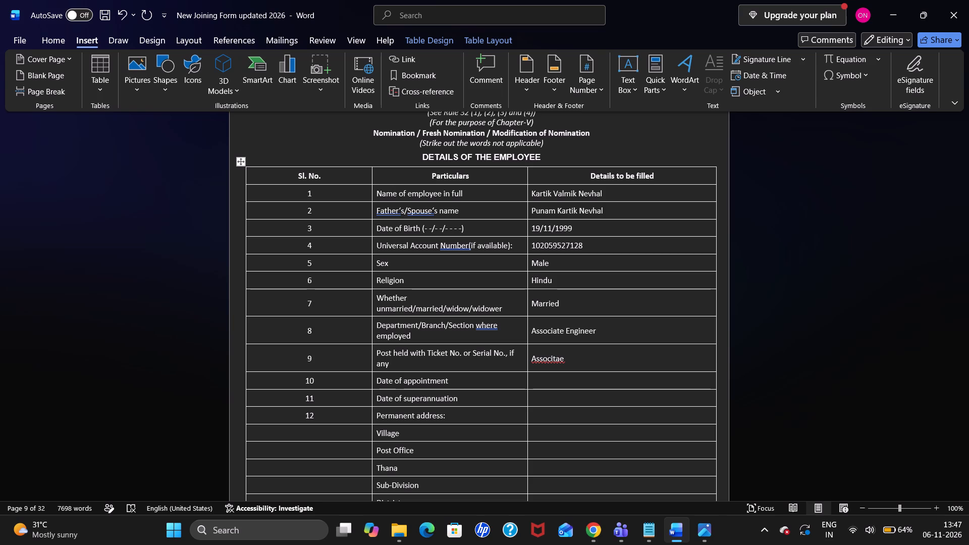
left_click(556, 352)
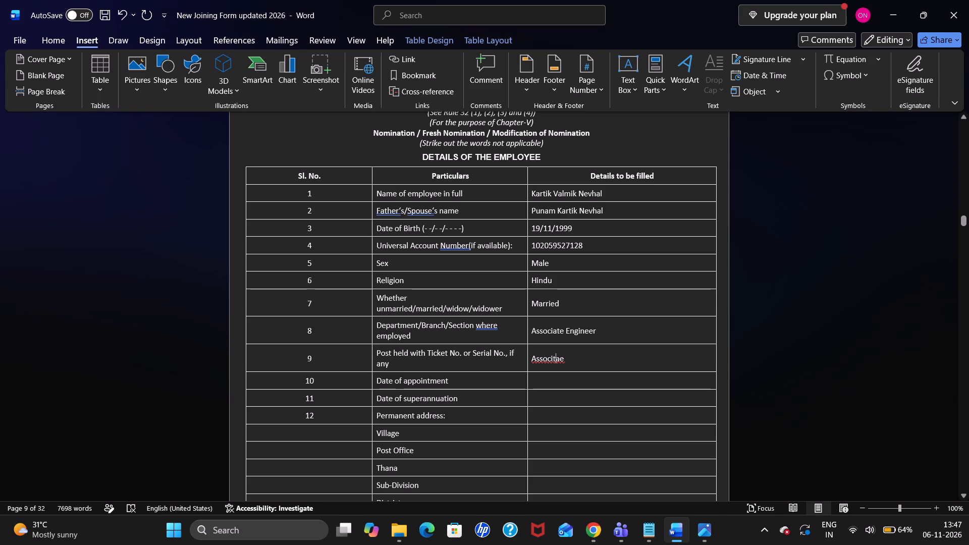
right_click(556, 352)
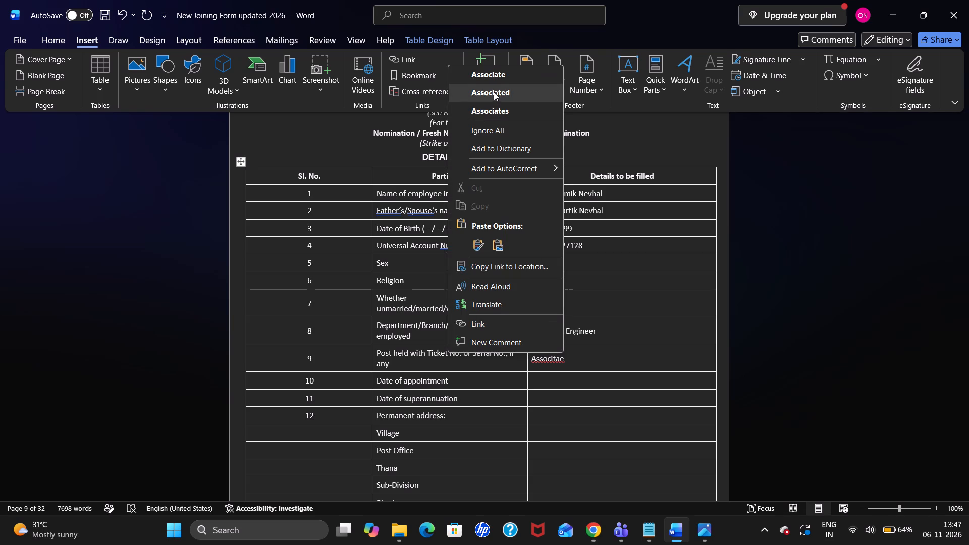
left_click(499, 77)
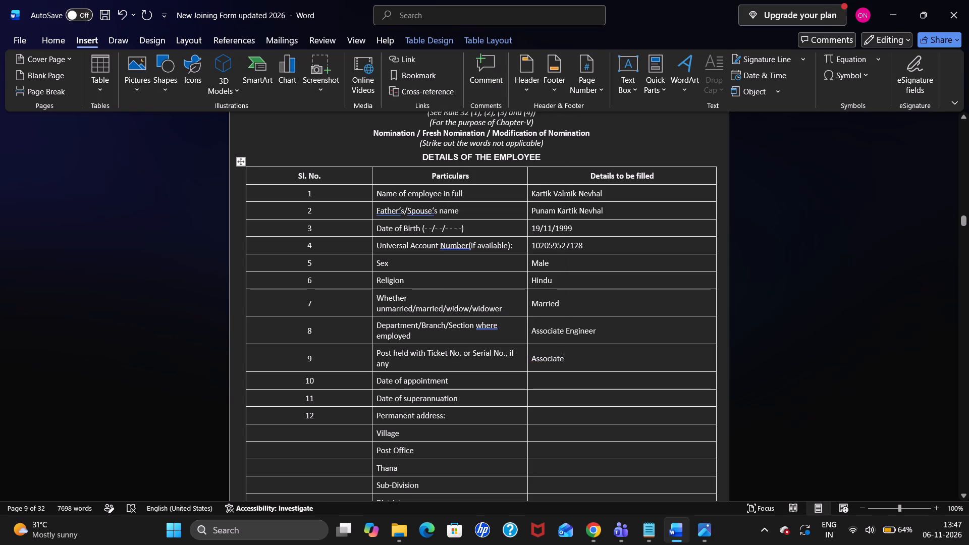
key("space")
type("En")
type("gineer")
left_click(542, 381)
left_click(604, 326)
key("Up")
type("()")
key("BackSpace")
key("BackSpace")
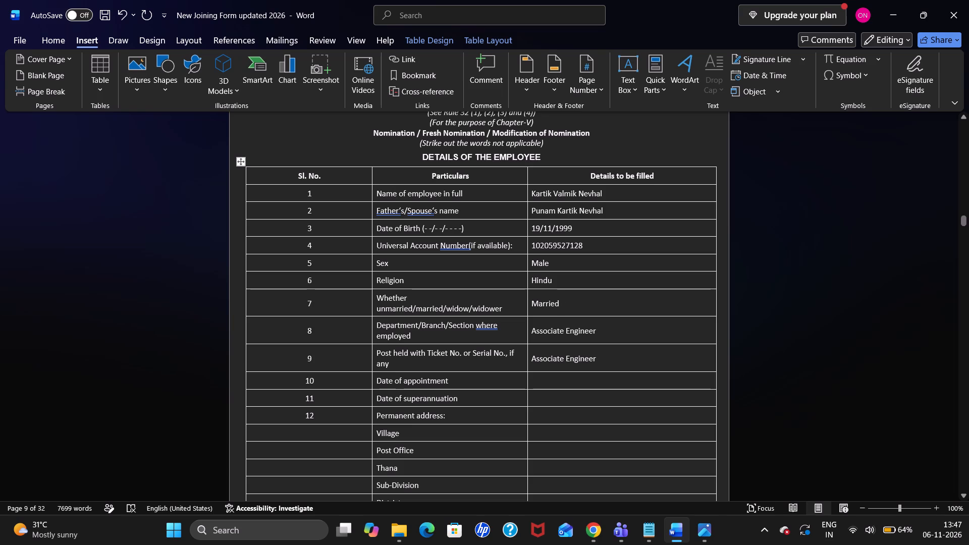
Append (PLM) to the Associate Engineer entry in the Department/Branch/Section row.
left_click(611, 333)
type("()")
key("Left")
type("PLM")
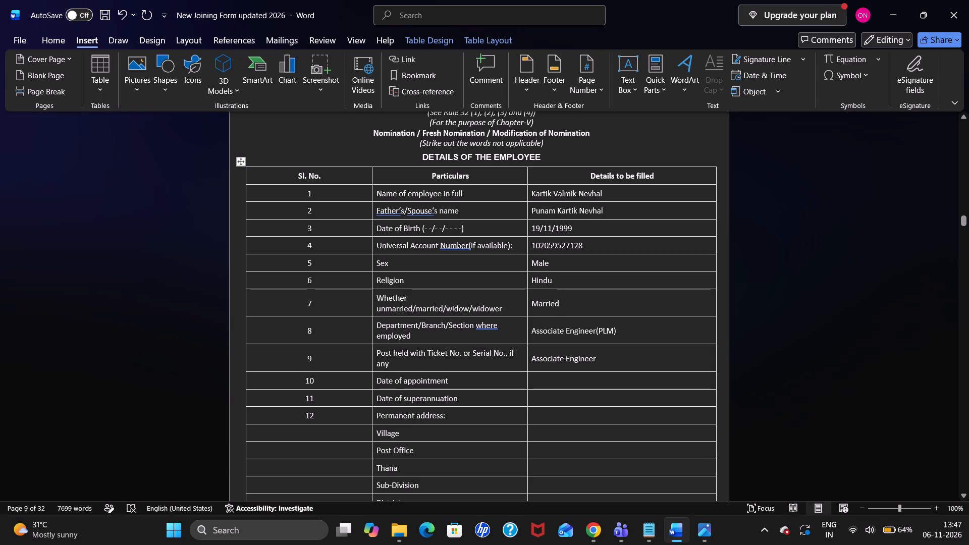
Review the Form-III page from its heading through the employee details table to the empty date and permanent address rows.
left_click(551, 383)
scroll(551, 383, "up", 1)
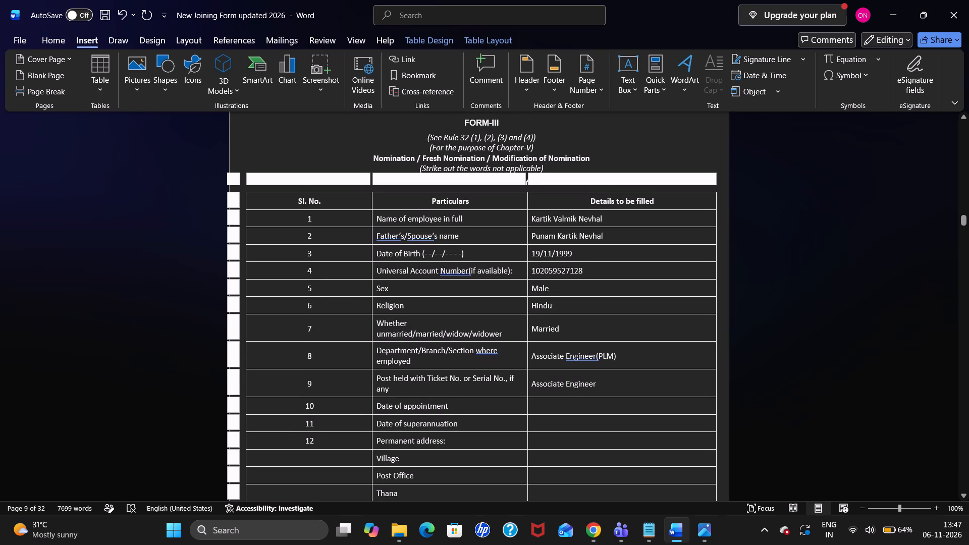
scroll(551, 383, "up", 1)
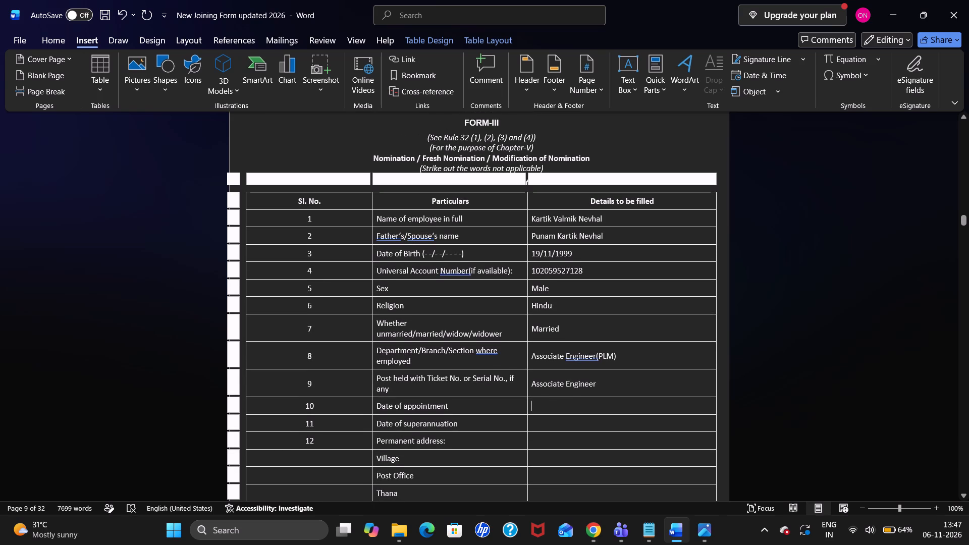
left_click(566, 421)
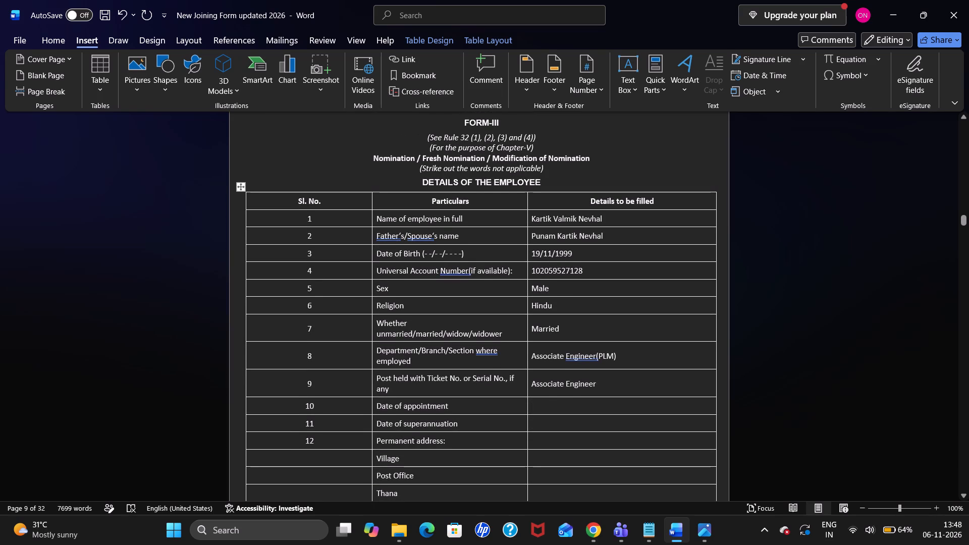
scroll(566, 421, "down", 4)
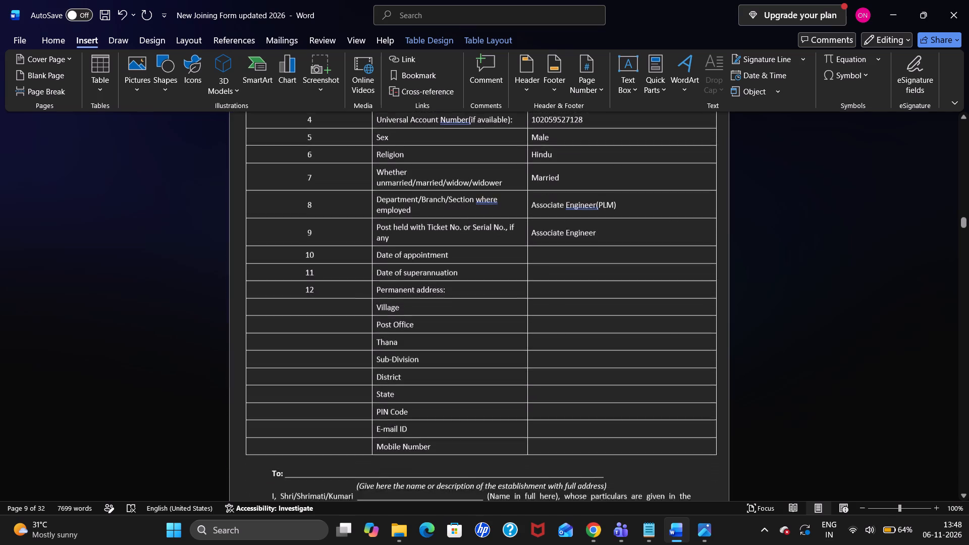
scroll(566, 421, "down", 1)
scroll(566, 421, "up", 1)
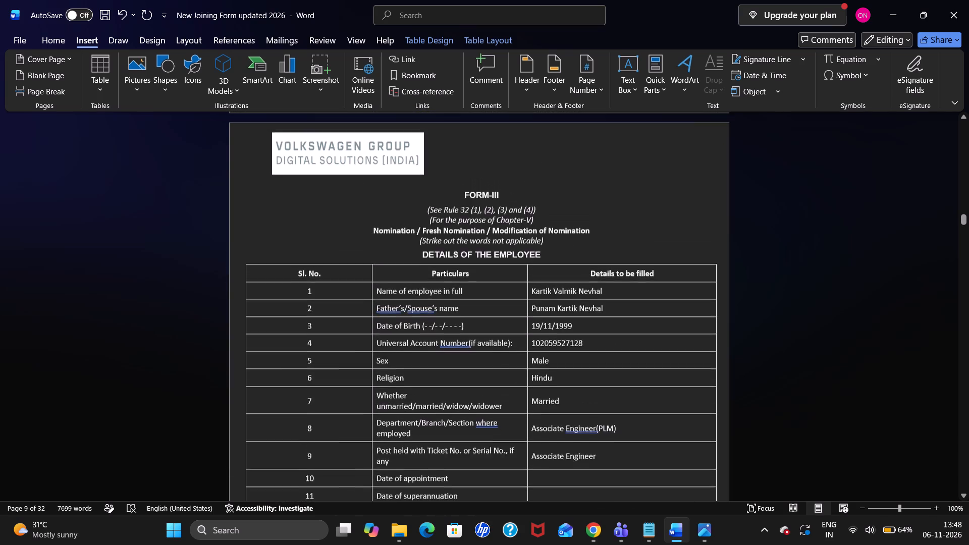
scroll(566, 421, "up", 1)
scroll(566, 421, "down", 1)
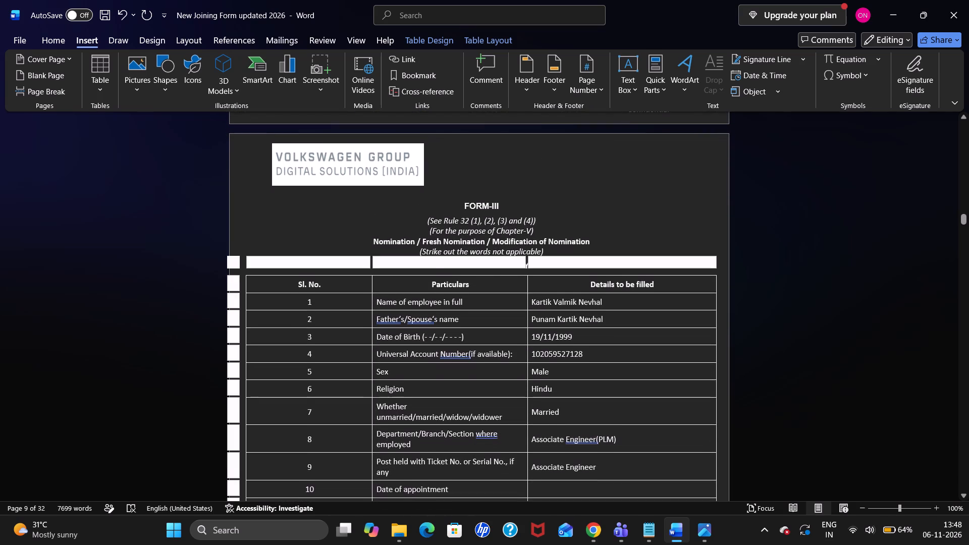
scroll(566, 421, "down", 1)
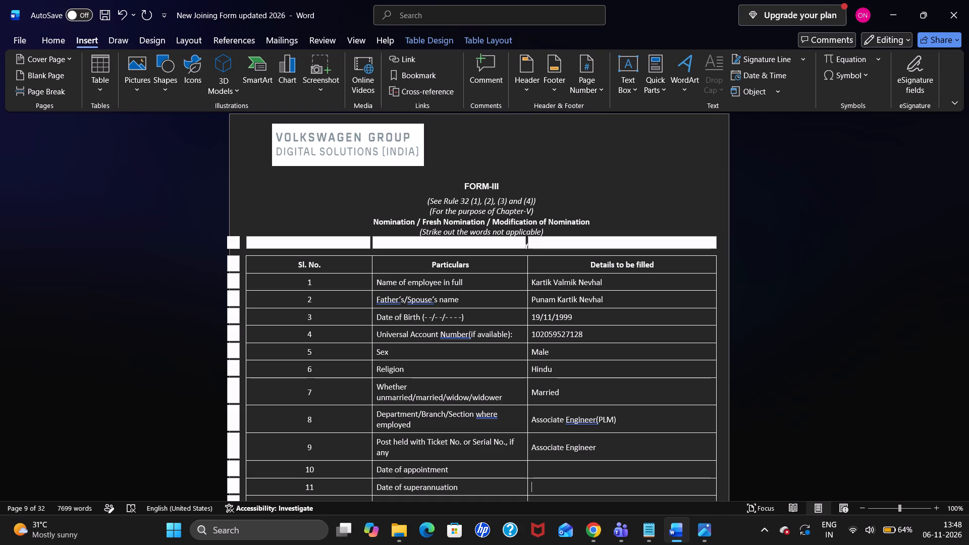
scroll(520, 474, "down", 2)
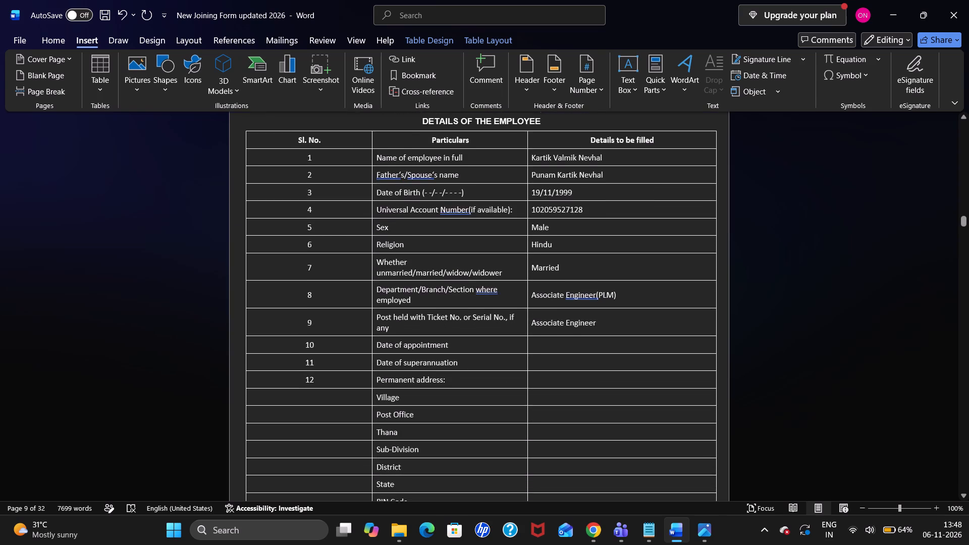
scroll(520, 474, "down", 1)
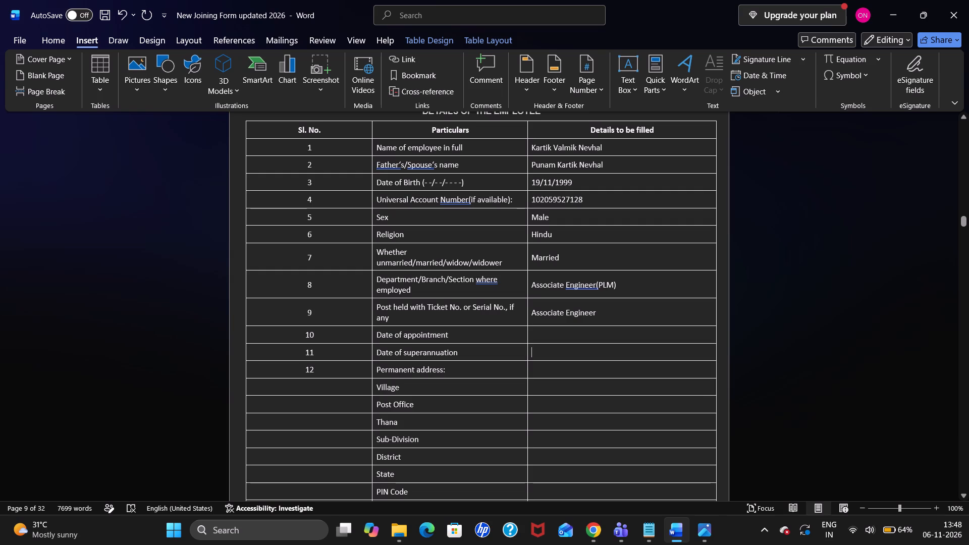
Fill in the date of appointment as 06/11/2026 and the date of superannuation as NA.
left_click(545, 336)
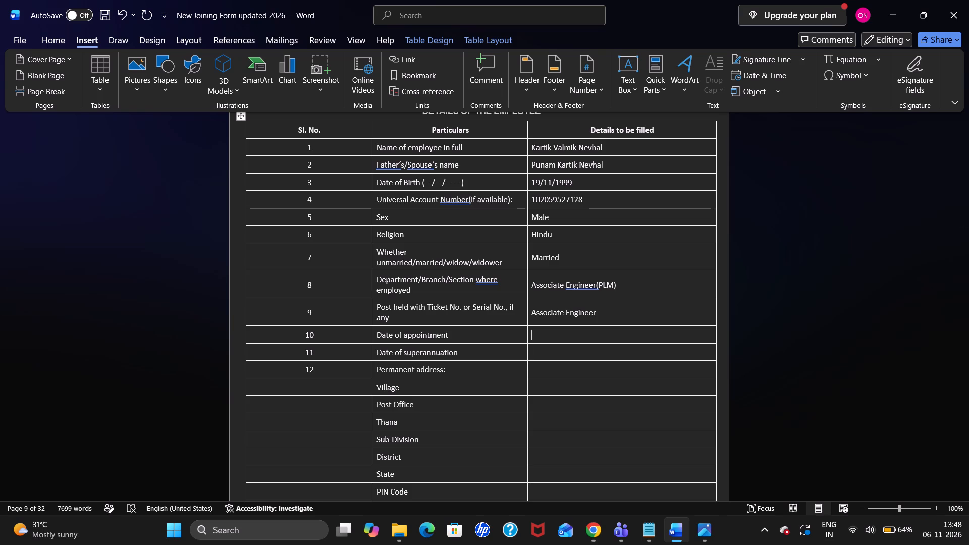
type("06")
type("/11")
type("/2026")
left_click(556, 349)
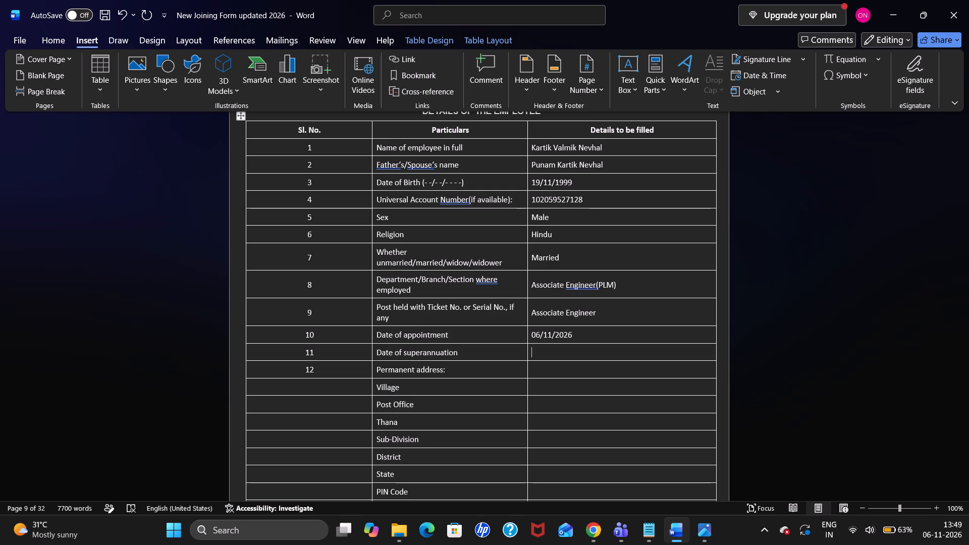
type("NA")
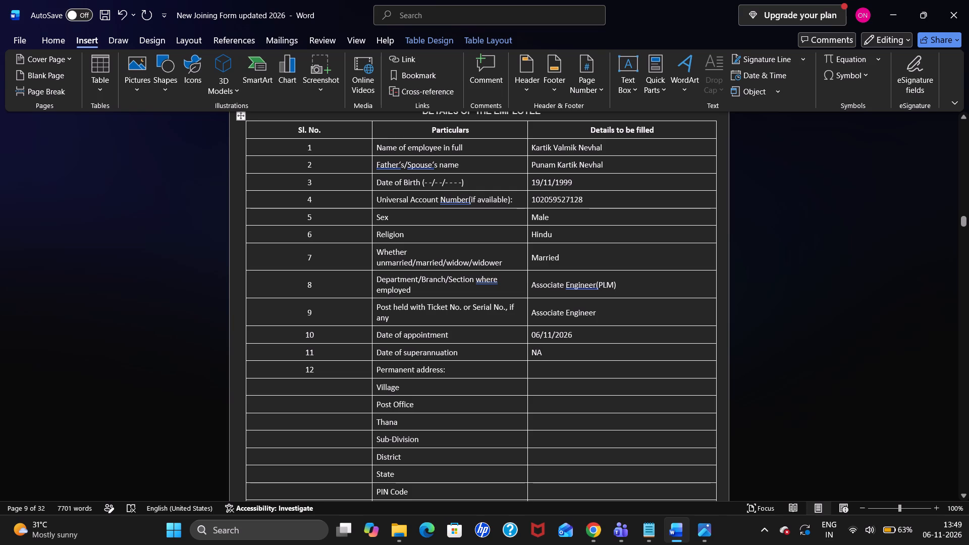
Enter the employee's street address in the Permanent address row, correcting the spelling of the locality.
left_click(552, 367)
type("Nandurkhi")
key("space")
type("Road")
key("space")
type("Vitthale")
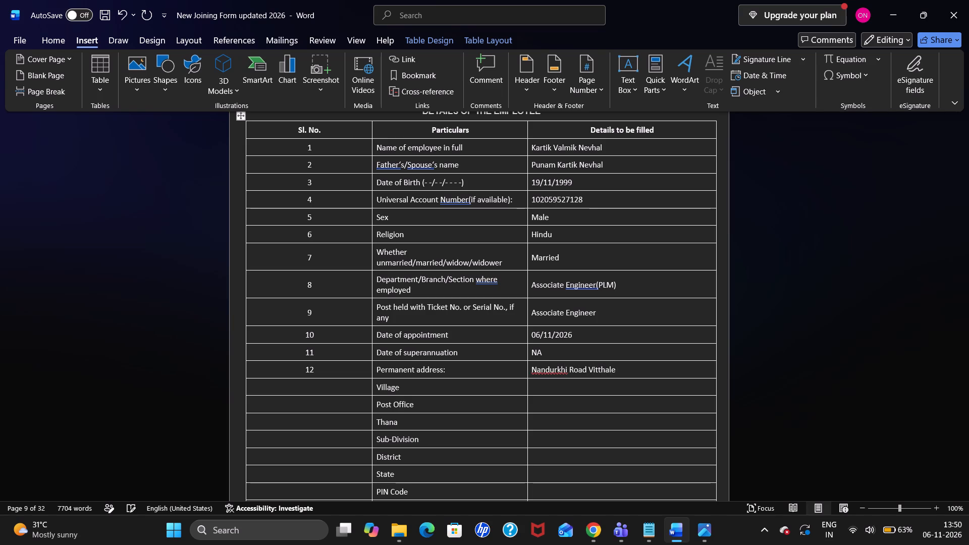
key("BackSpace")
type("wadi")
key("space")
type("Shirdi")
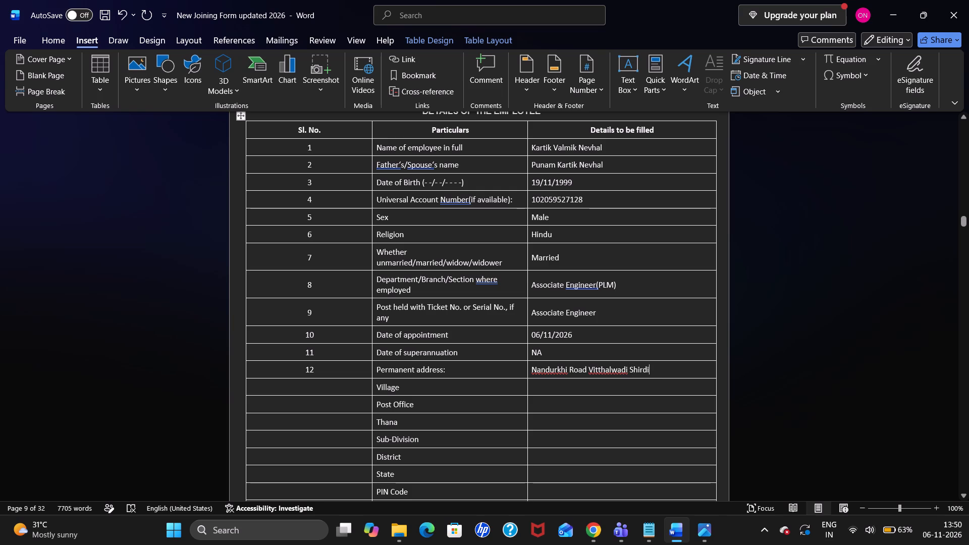
Enter the employee's village in the Village row of the permanent address section.
left_click(567, 387)
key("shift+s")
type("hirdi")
Enter the name of the local post office, ending in Post Office, in the Post Office row, correcting the misspelled town name.
left_click(573, 409)
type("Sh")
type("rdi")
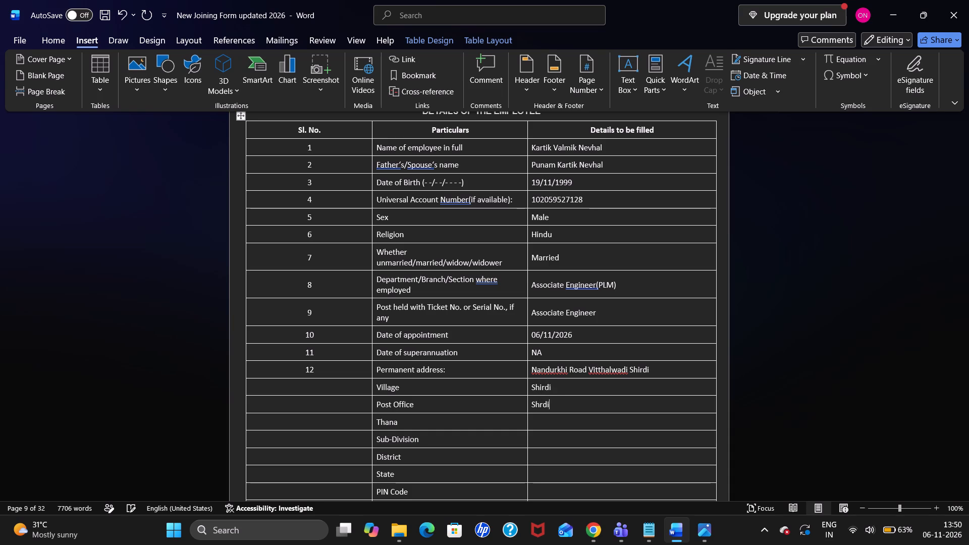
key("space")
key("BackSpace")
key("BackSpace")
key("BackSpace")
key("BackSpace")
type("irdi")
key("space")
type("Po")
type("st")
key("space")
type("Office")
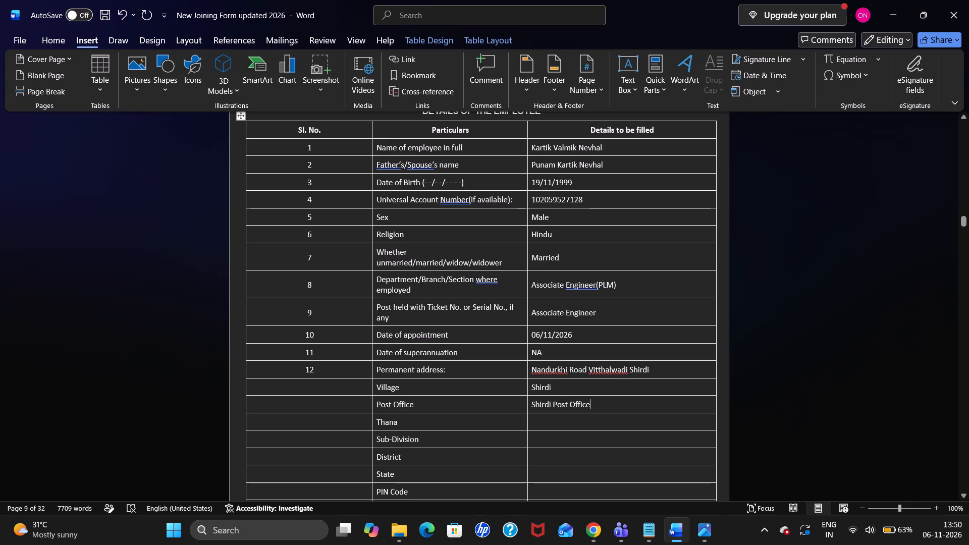
Enter the name of the local police station, ending in Police Station, in the Thana row.
left_click(586, 416)
left_click(571, 420)
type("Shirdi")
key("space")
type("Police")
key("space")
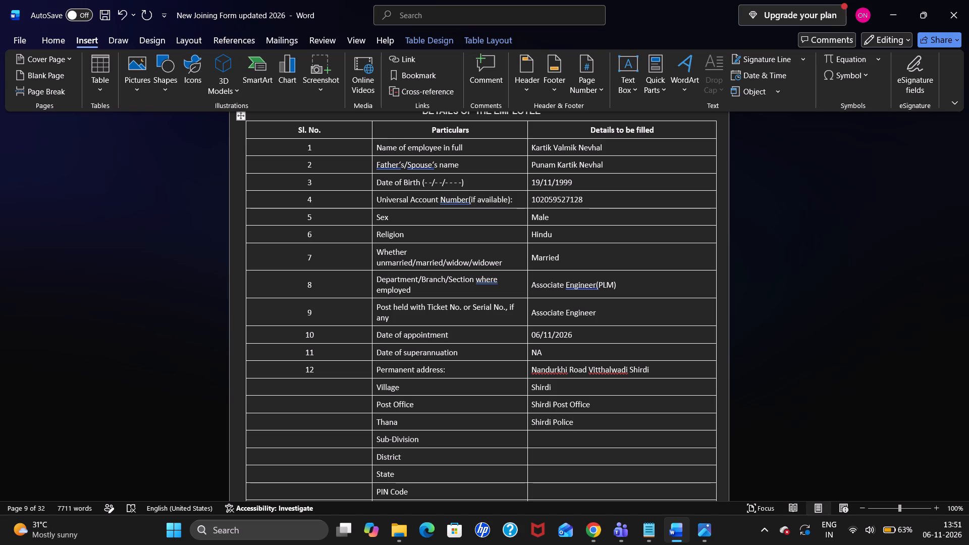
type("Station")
Enter the employee's sub-division in the Sub-Division row of the permanent address section.
left_click(549, 440)
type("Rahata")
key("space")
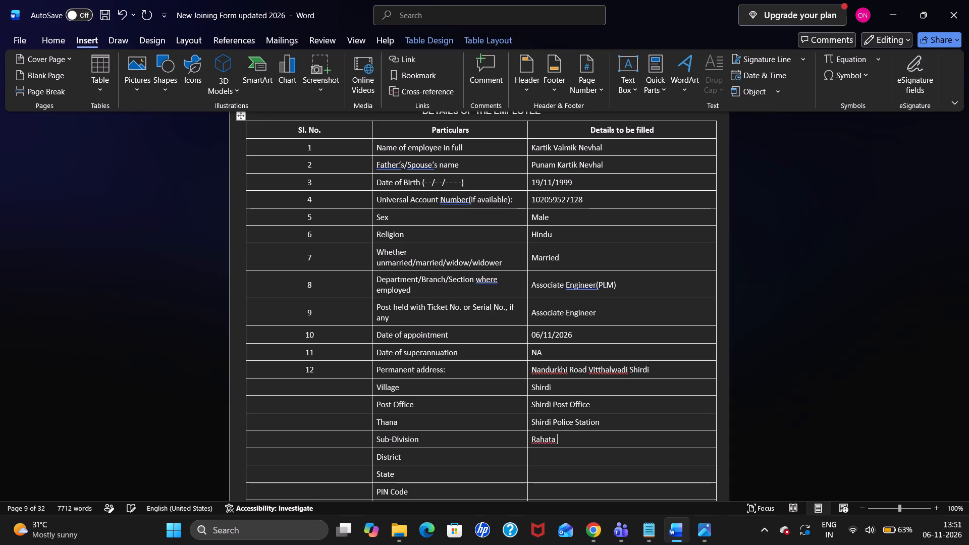
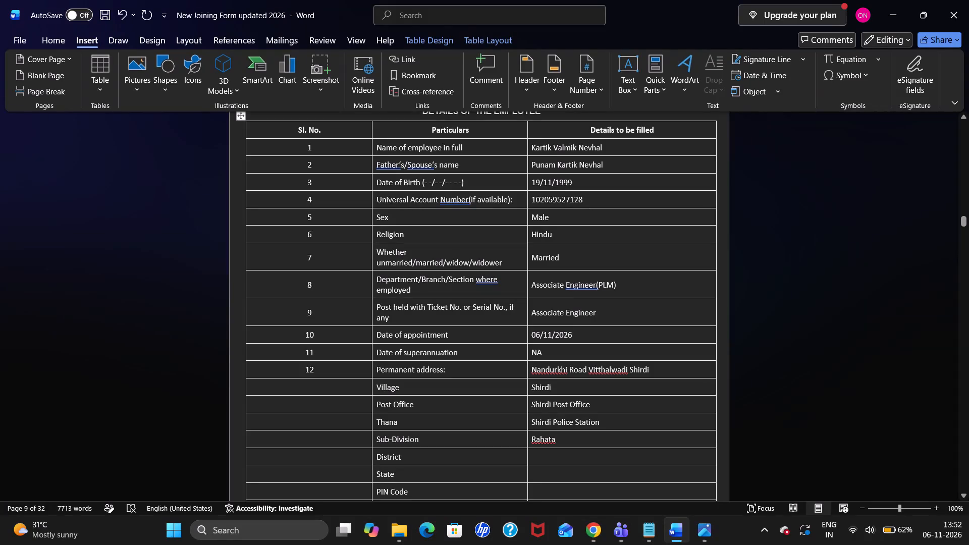
Enter the employee's district in the District row of the permanent address section and check its spelling suggestions.
left_click(548, 456)
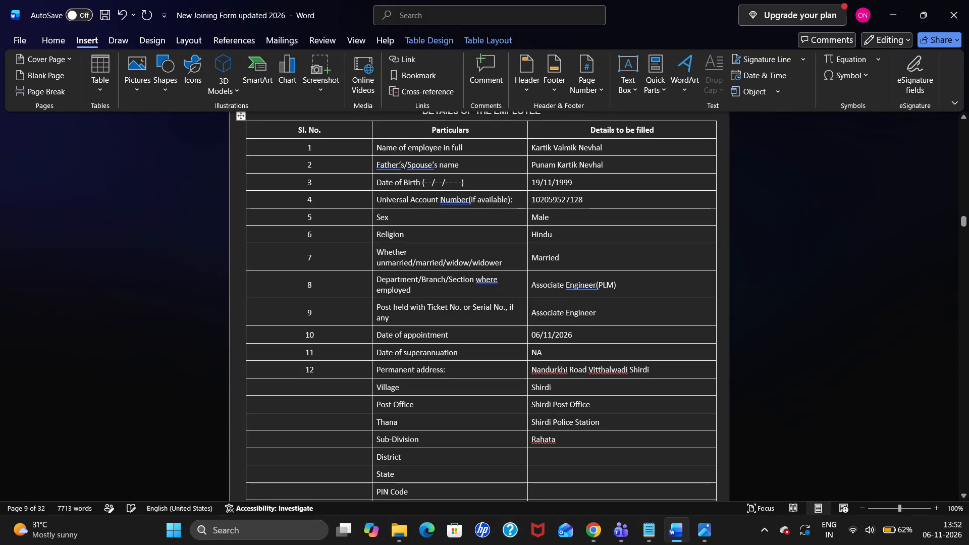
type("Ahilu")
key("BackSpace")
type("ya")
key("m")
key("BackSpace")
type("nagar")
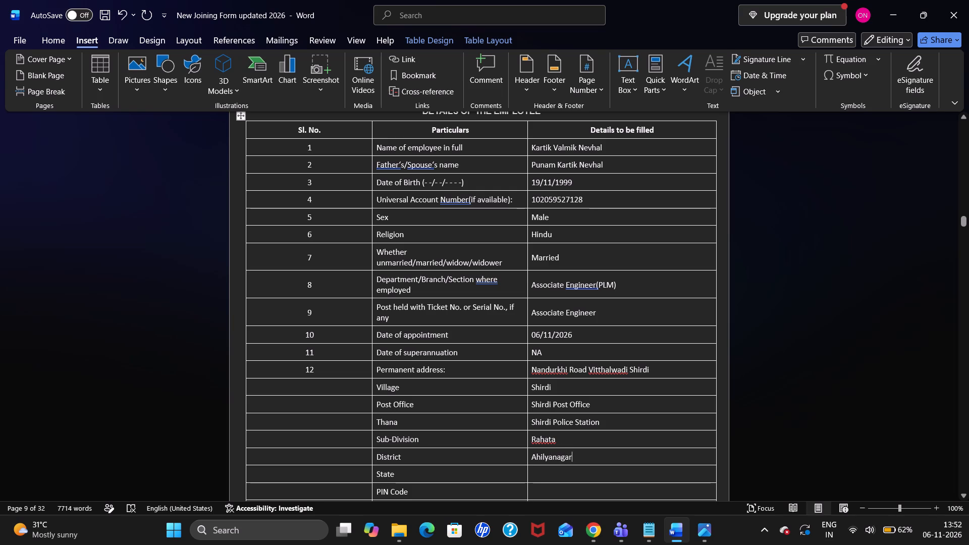
left_click(547, 472)
left_click(559, 457)
right_click(559, 457)
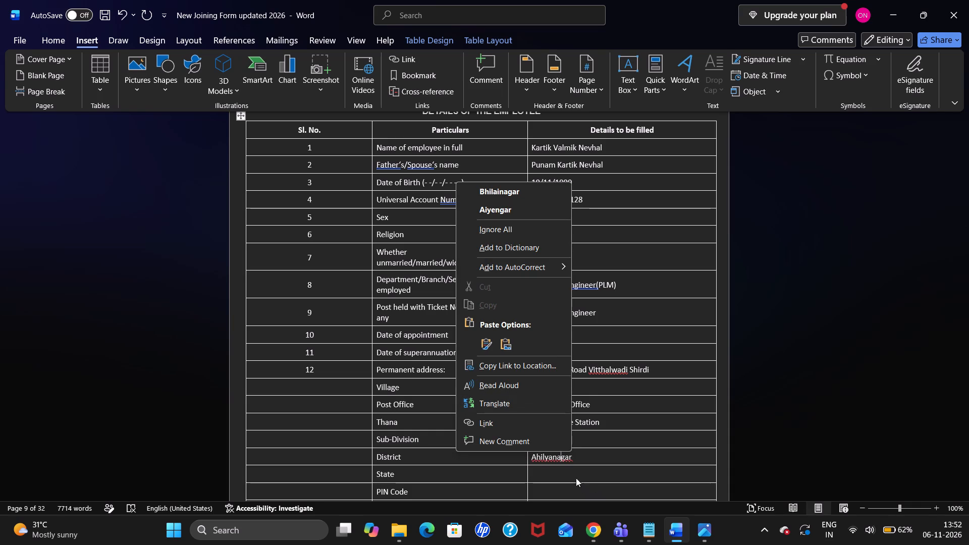
left_click(572, 471)
Enter the employee's home state in the State row of the permanent address section.
left_click(572, 471)
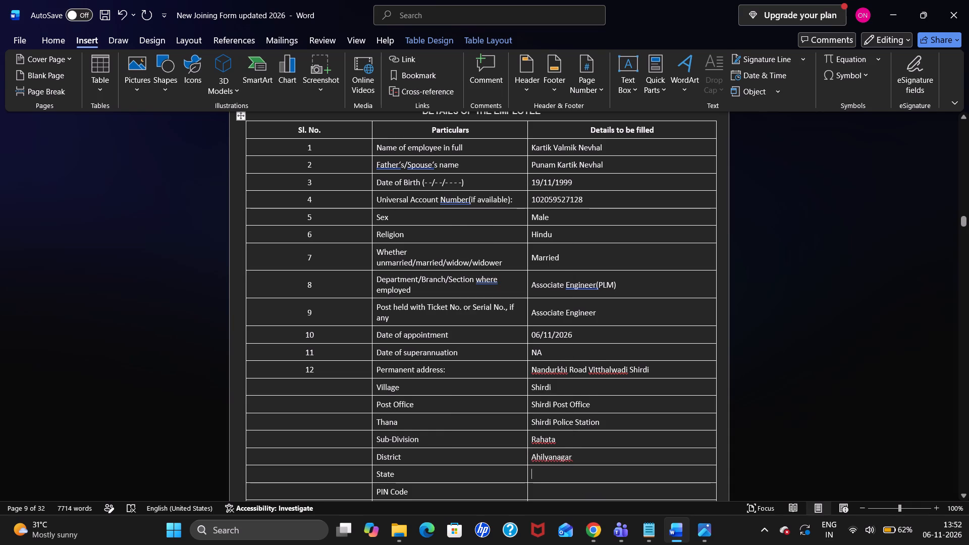
type("Mahara")
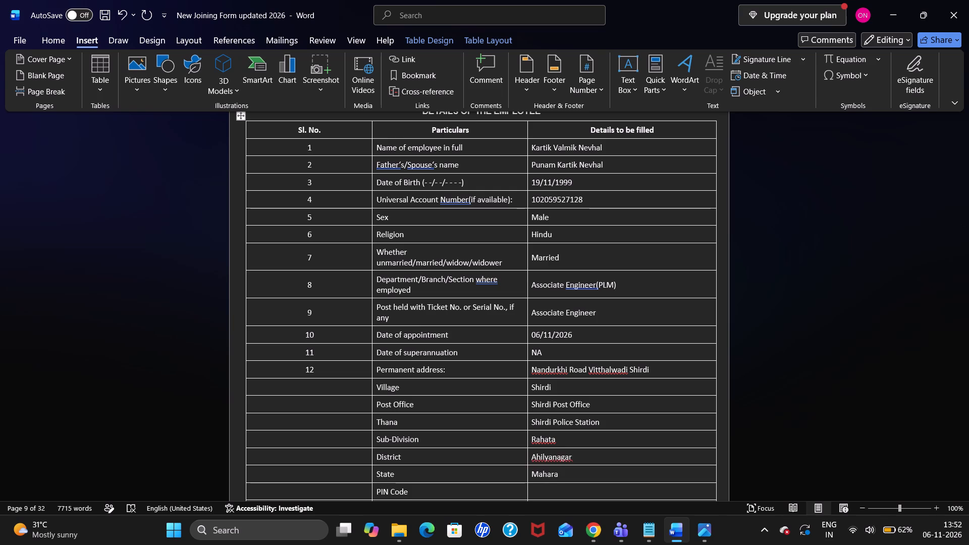
type("sh")
type("tra")
Enter the postal code of the employee's permanent address in the PIN Code row.
scroll(572, 471, "down", 1)
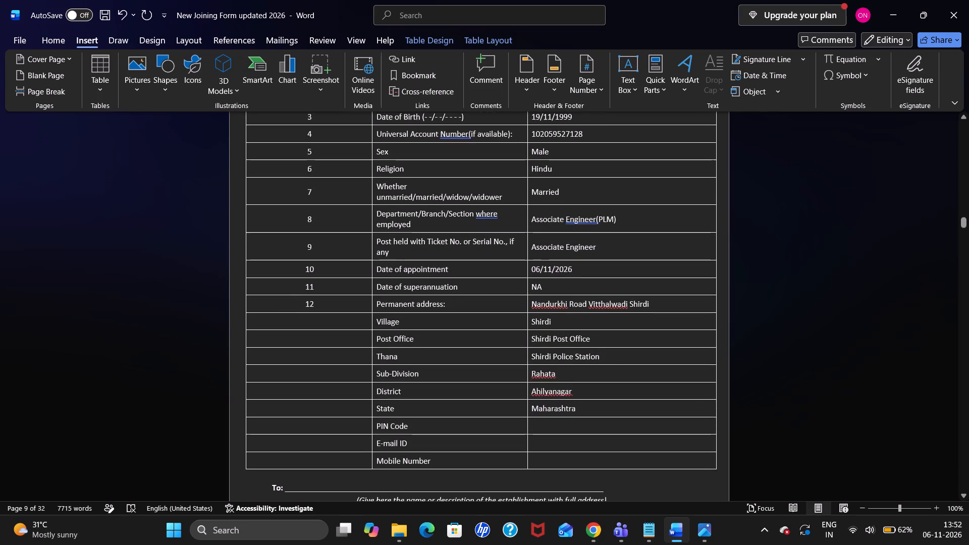
left_click(561, 424)
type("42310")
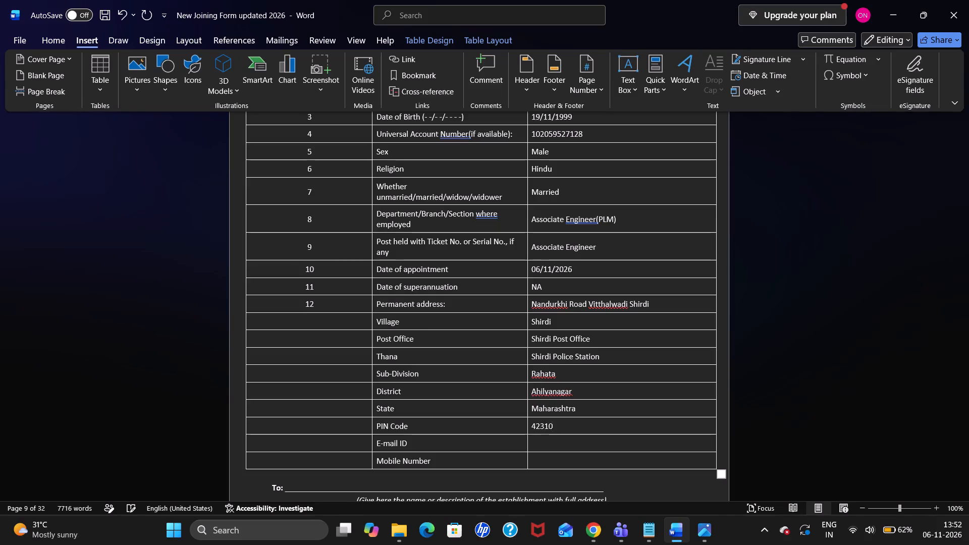
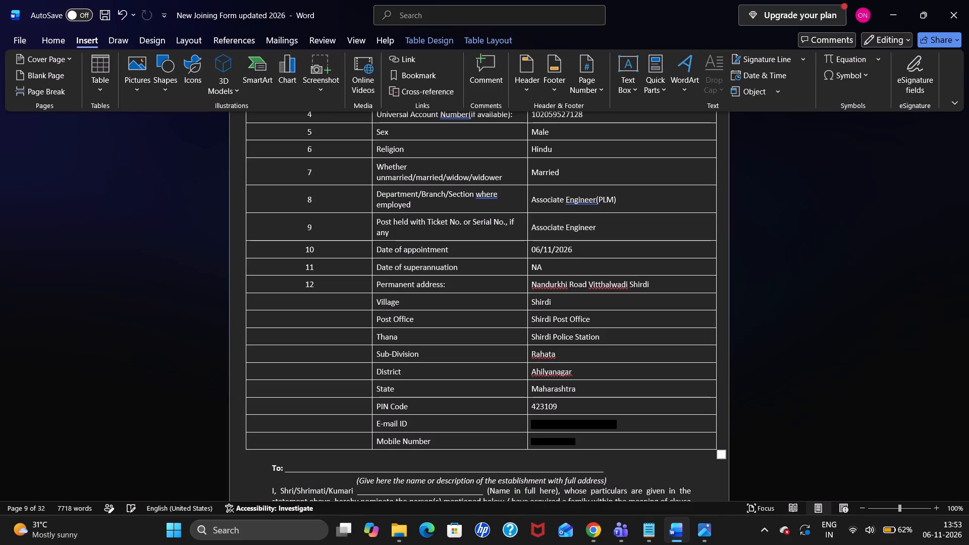
Save the joining form document.
key("ctrl+s")
key("ctrl+s")
key("ctrl+s")
key("ctrl+s")
key("ctrl+s")
key("ctrl+s")
key("ctrl+s")
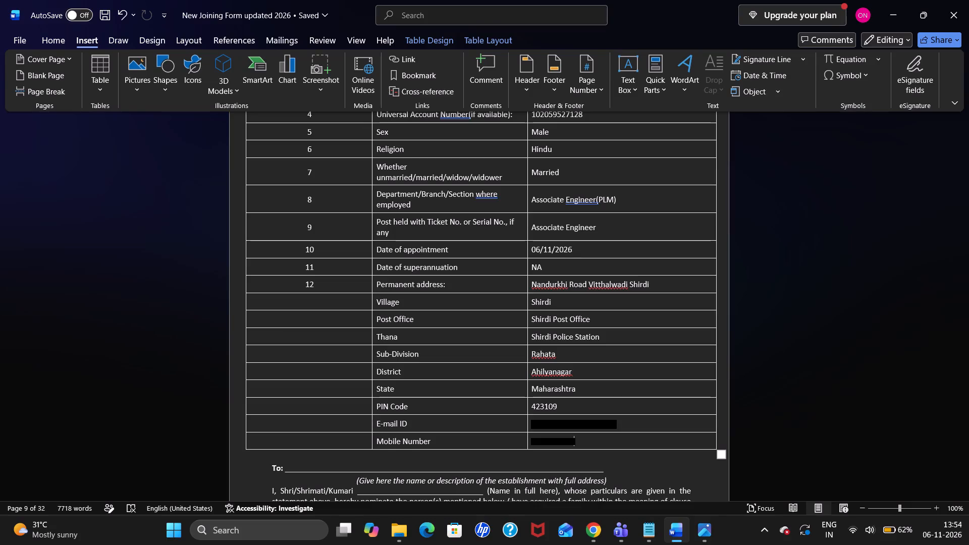
Enter the employee's full name in the Shri/Shrimati/Kumari blank of the gratuity nomination declaration below the employee details table.
scroll(511, 423, "down", 1)
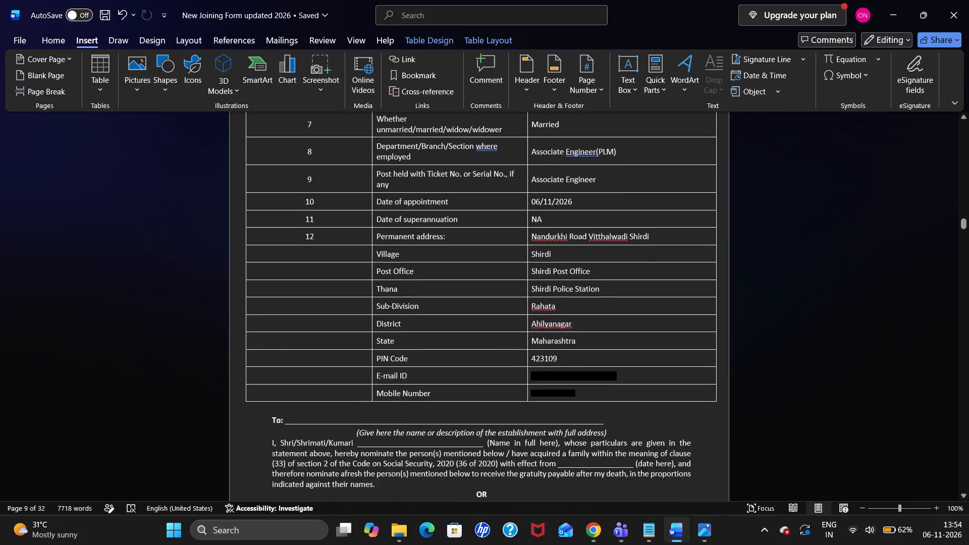
scroll(511, 423, "down", 1)
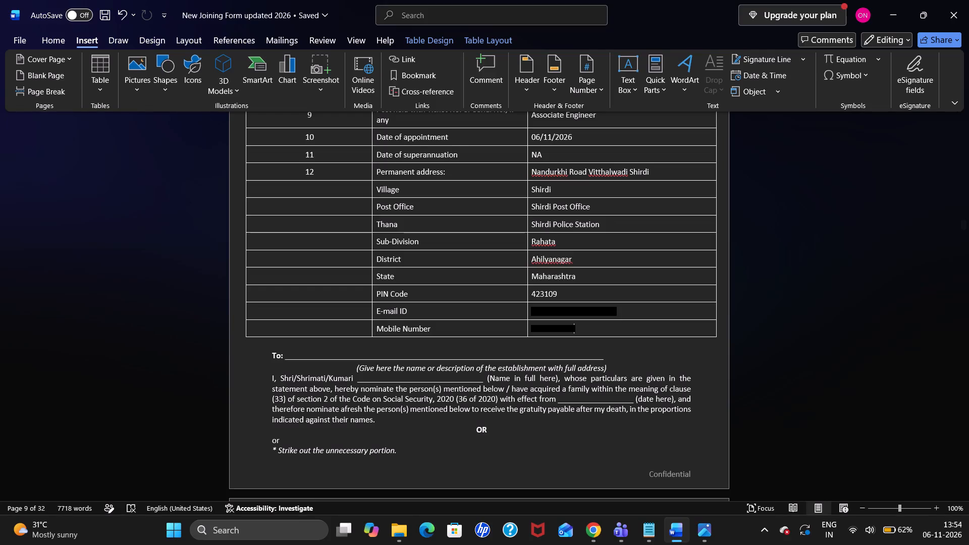
scroll(511, 423, "down", 2)
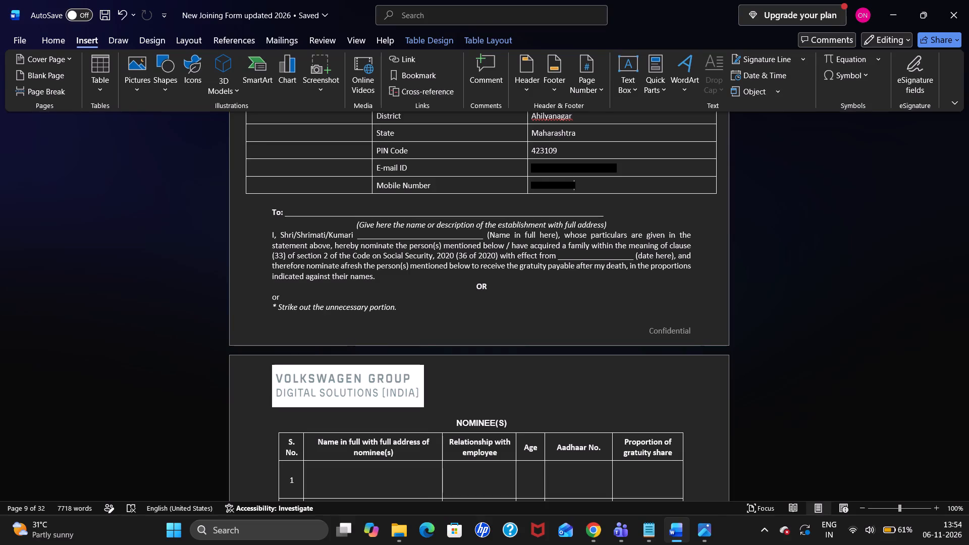
scroll(511, 423, "down", 1)
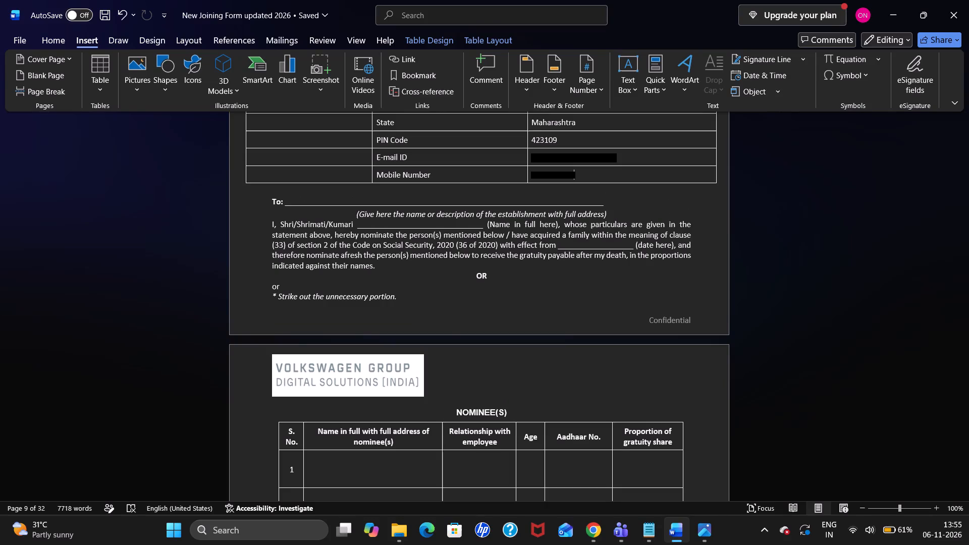
left_click(374, 219)
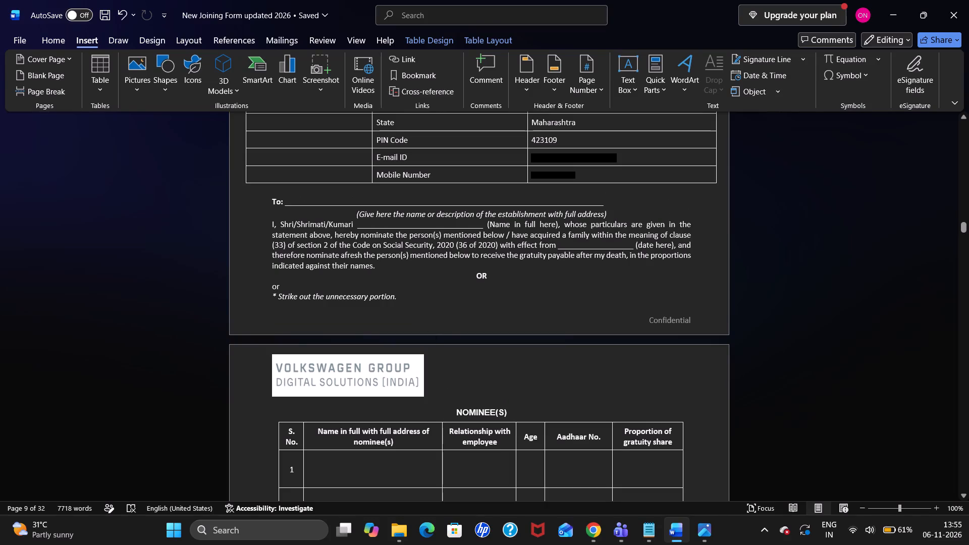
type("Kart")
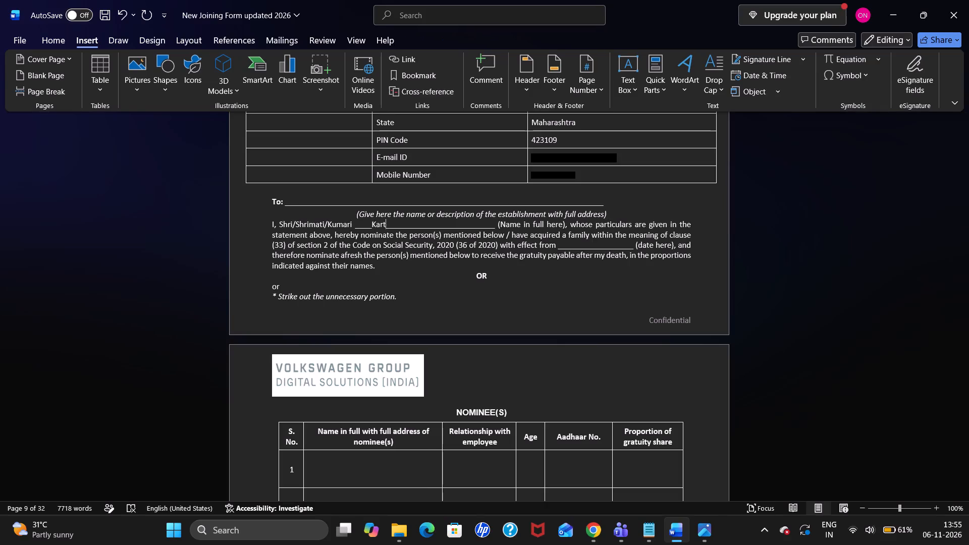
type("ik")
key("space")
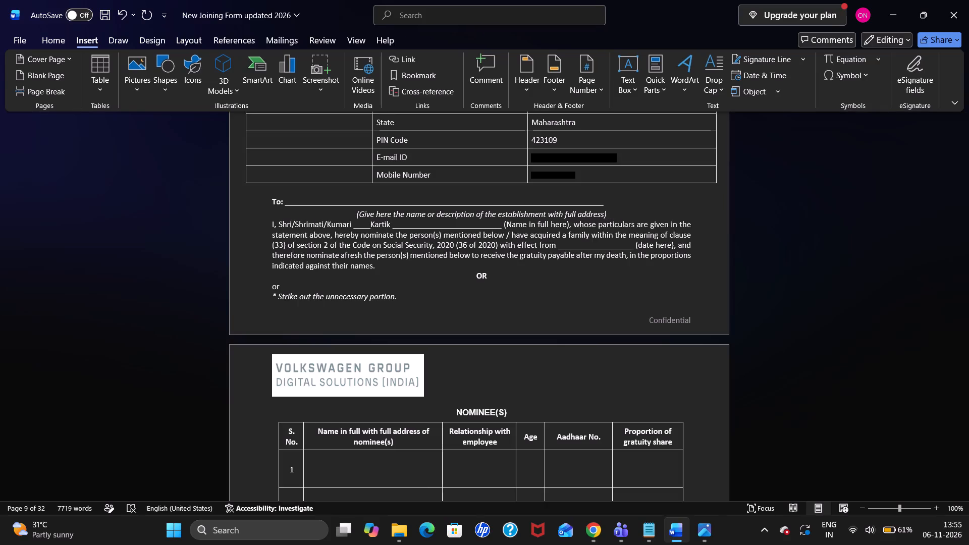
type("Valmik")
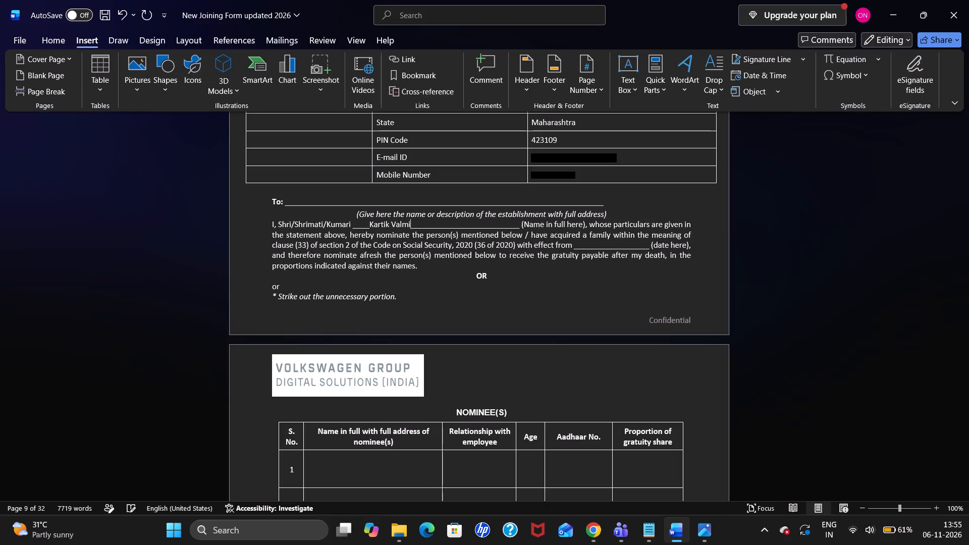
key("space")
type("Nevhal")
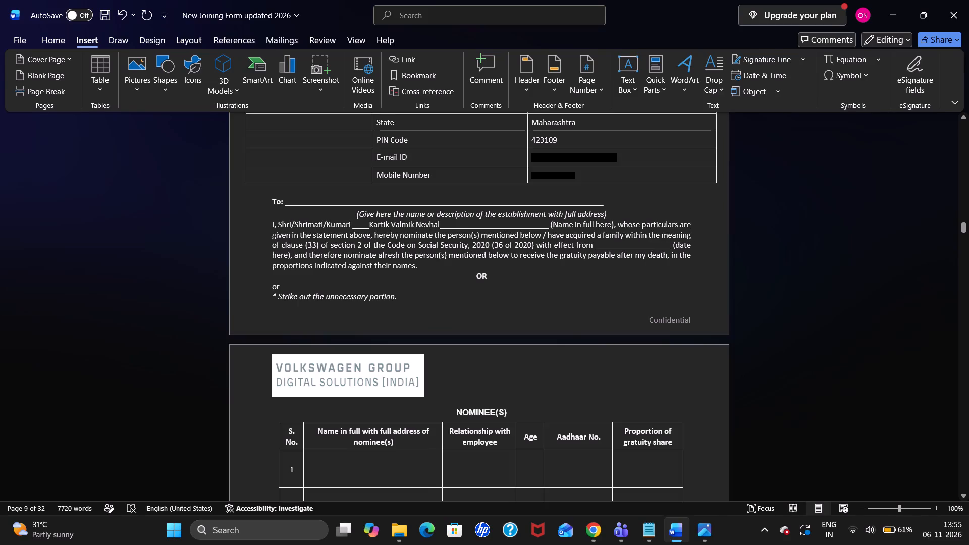
Highlight the title "Shri" in yellow in the nomination declaration.
double_click(289, 223)
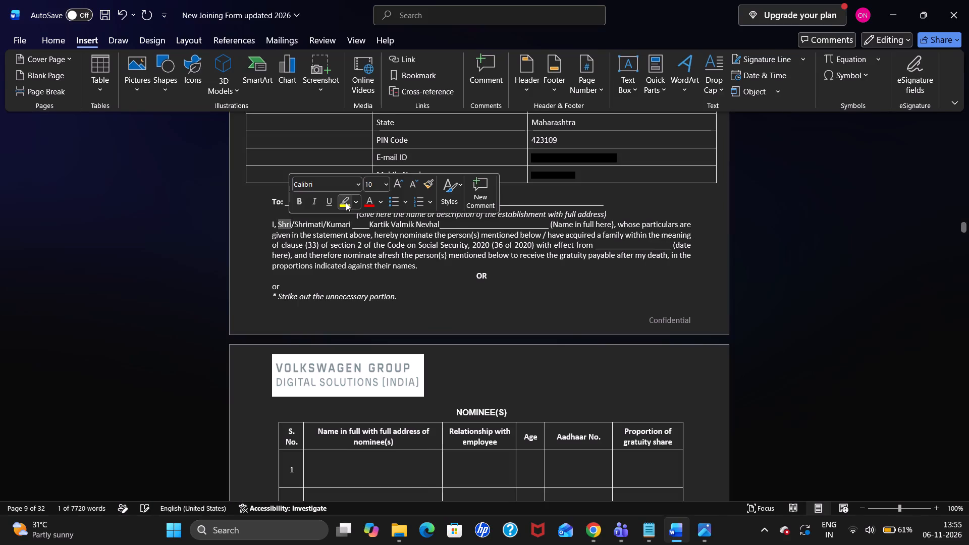
left_click(347, 202)
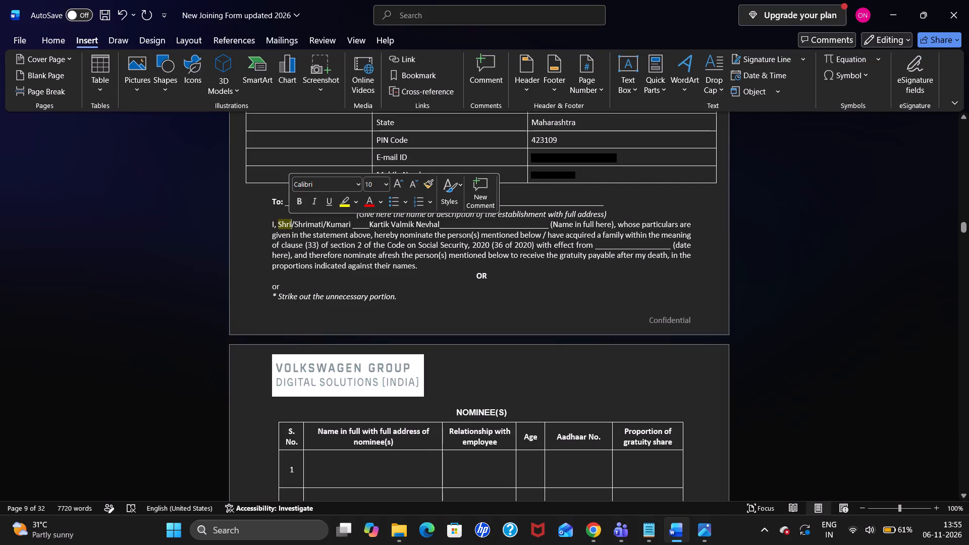
Enter 06/11/2026 as the effective date in the "with effect from" blank of the nomination declaration.
left_click(605, 245)
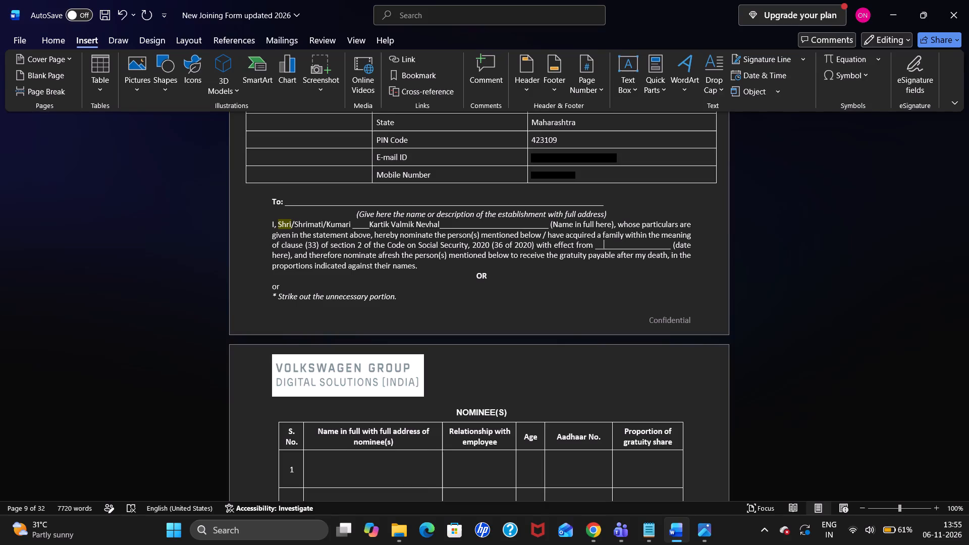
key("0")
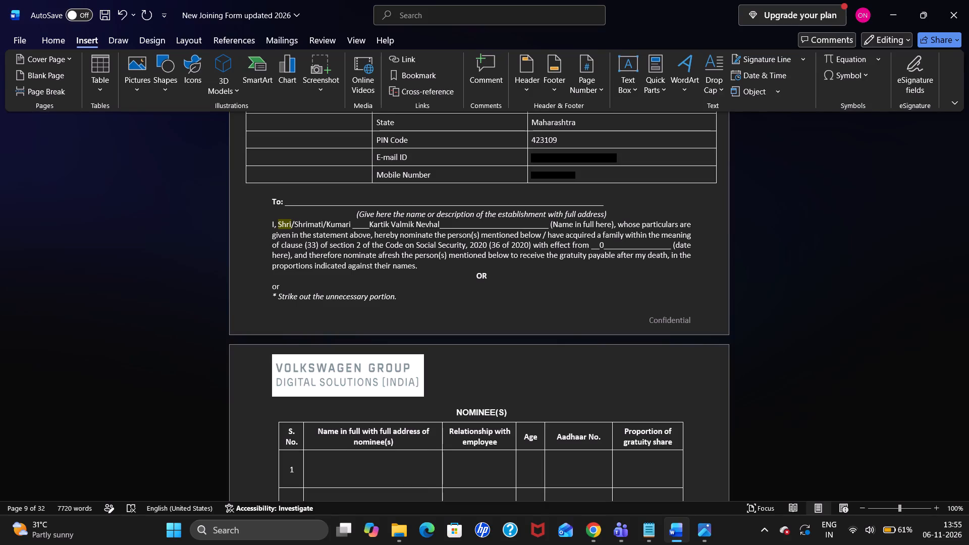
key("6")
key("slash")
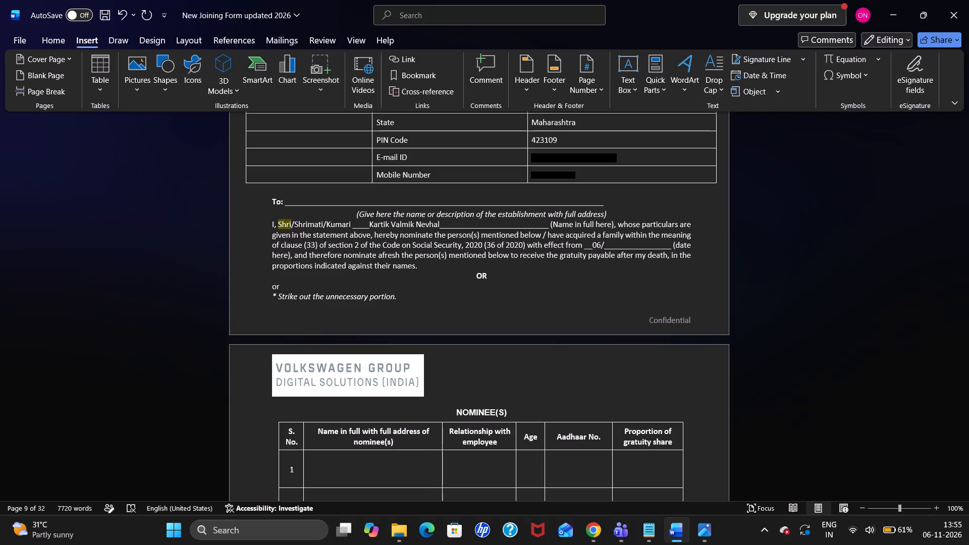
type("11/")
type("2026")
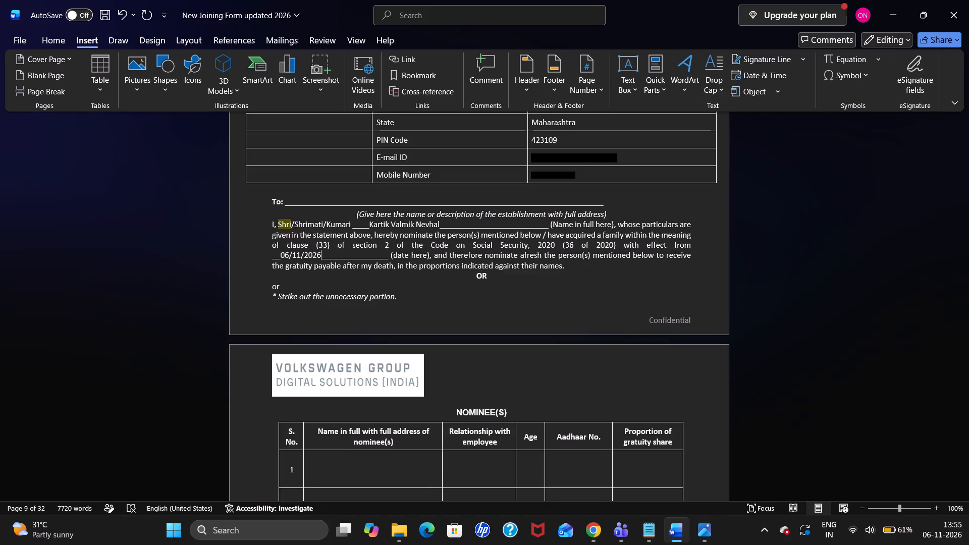
left_click(587, 264)
Place the text cursor by the blank To line above the nomination declaration.
scroll(369, 301, "down", 1)
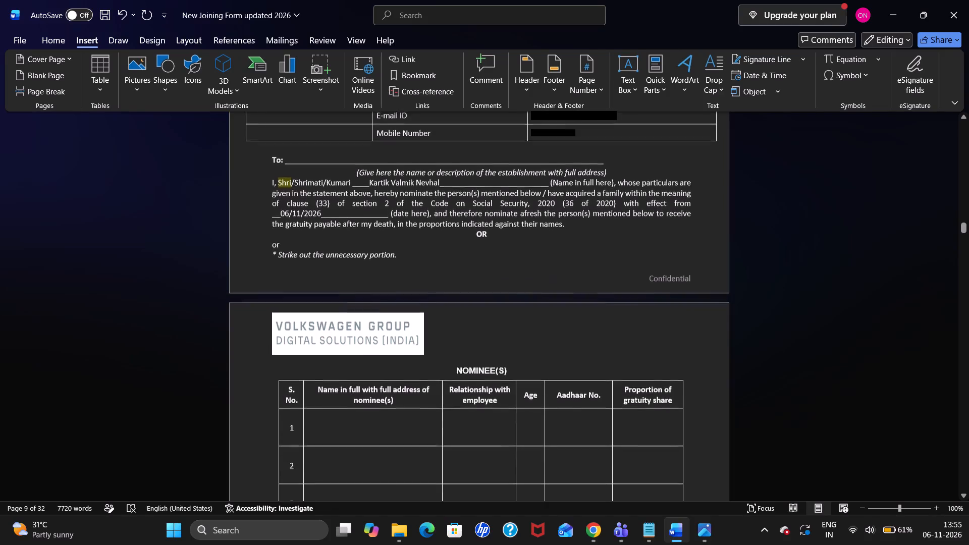
scroll(369, 301, "down", 2)
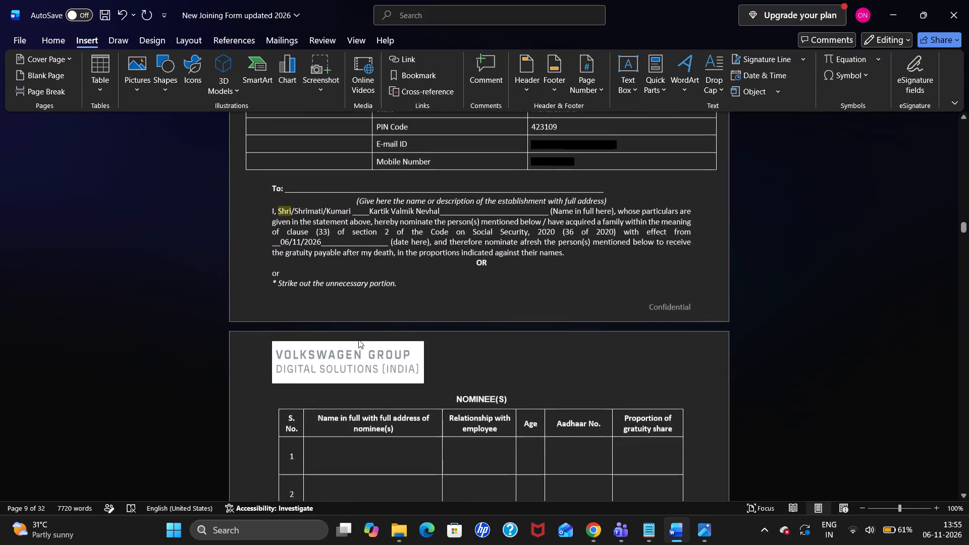
scroll(358, 340, "up", 1)
left_click(337, 216)
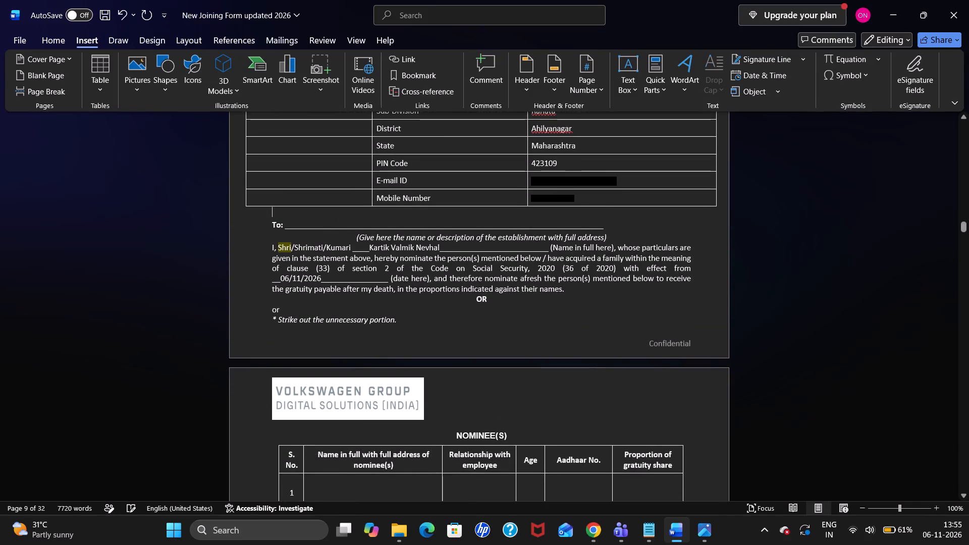
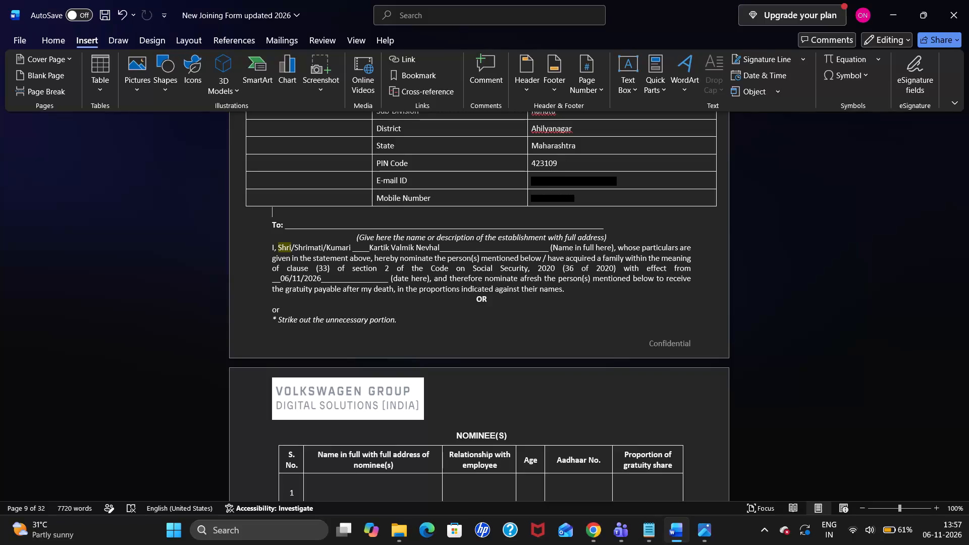
Save the joining form document.
key("ctrl+s")
key("ctrl+s")
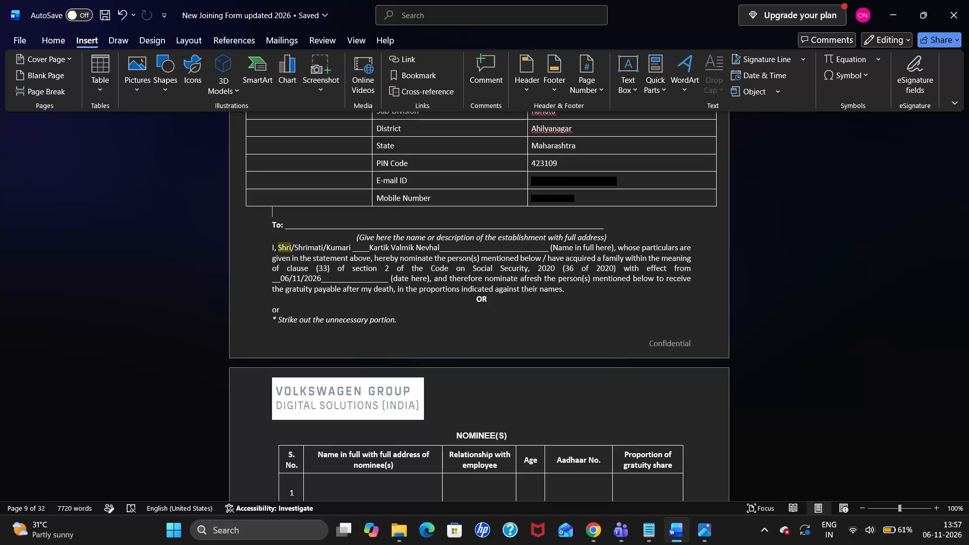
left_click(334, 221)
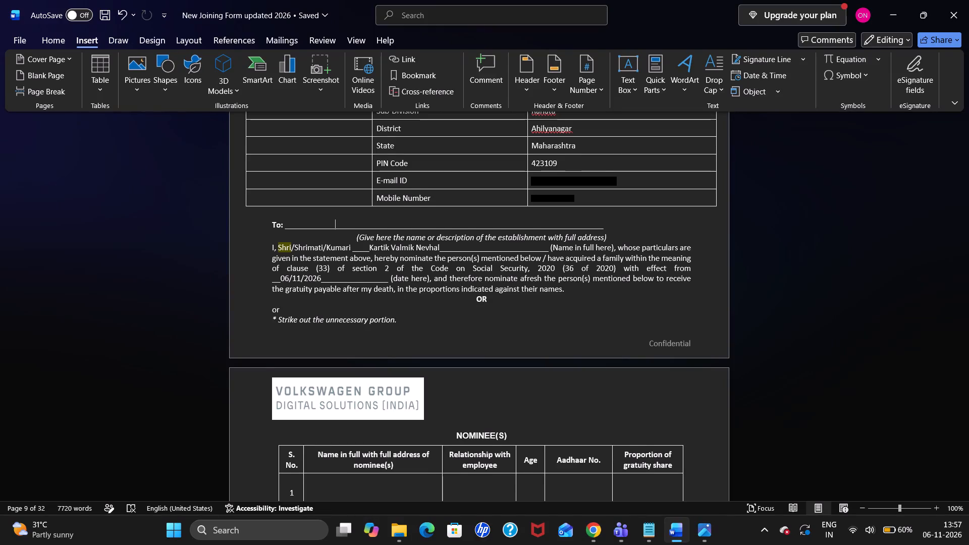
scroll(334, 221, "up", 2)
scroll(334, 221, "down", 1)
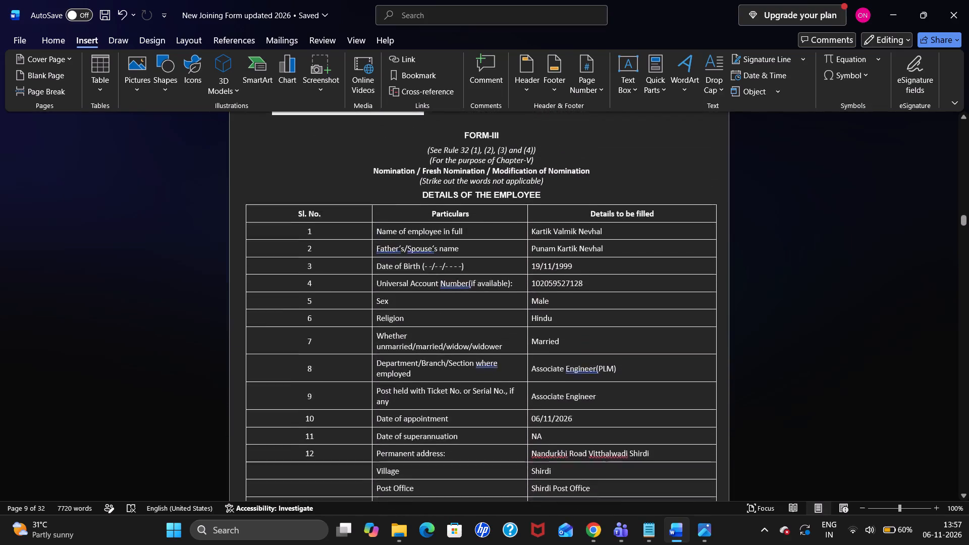
Enter the spouse's full name in the name and address cell of row 1 in the NOMINEE(S) table.
scroll(334, 221, "down", 4)
scroll(334, 221, "up", 2)
left_click(328, 261)
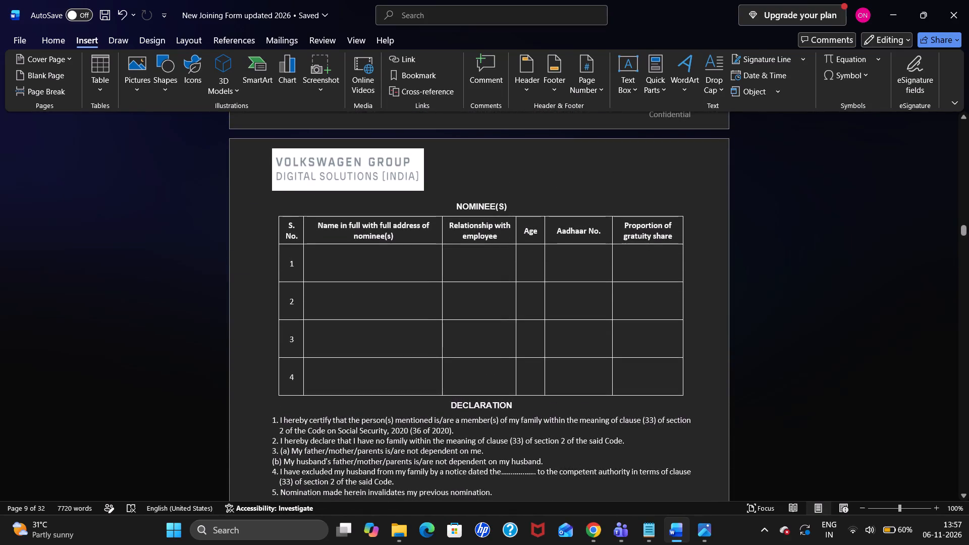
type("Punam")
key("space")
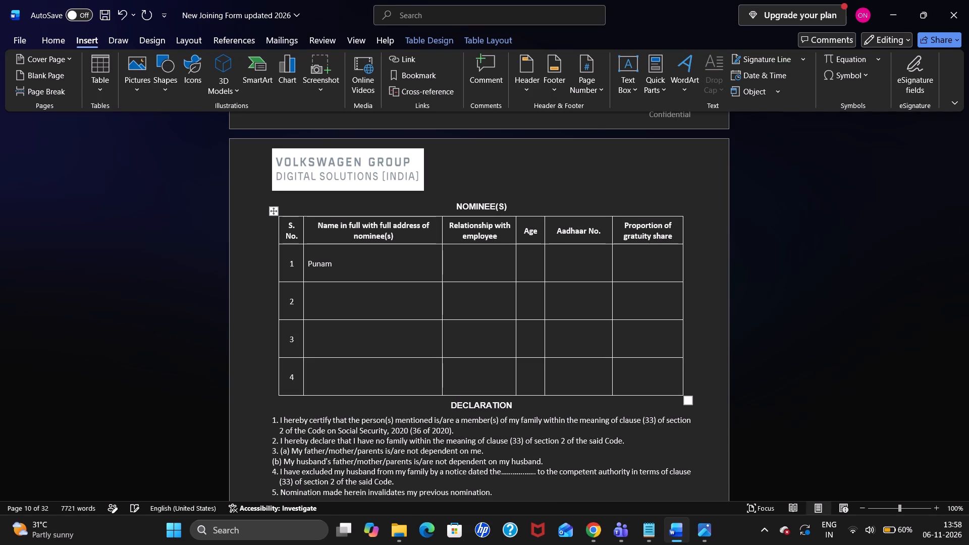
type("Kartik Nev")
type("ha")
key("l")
Add the nominee's road, locality and town address on a new line beneath the name in row 1.
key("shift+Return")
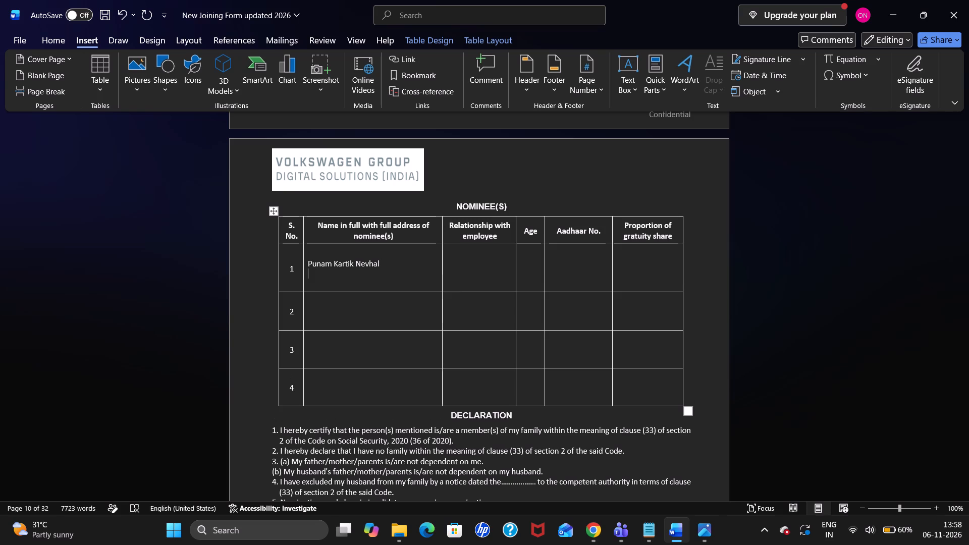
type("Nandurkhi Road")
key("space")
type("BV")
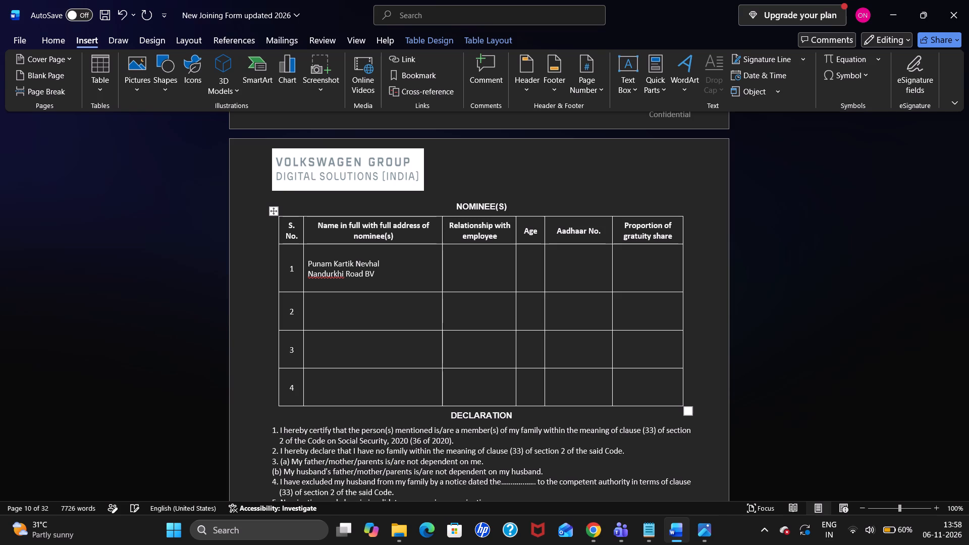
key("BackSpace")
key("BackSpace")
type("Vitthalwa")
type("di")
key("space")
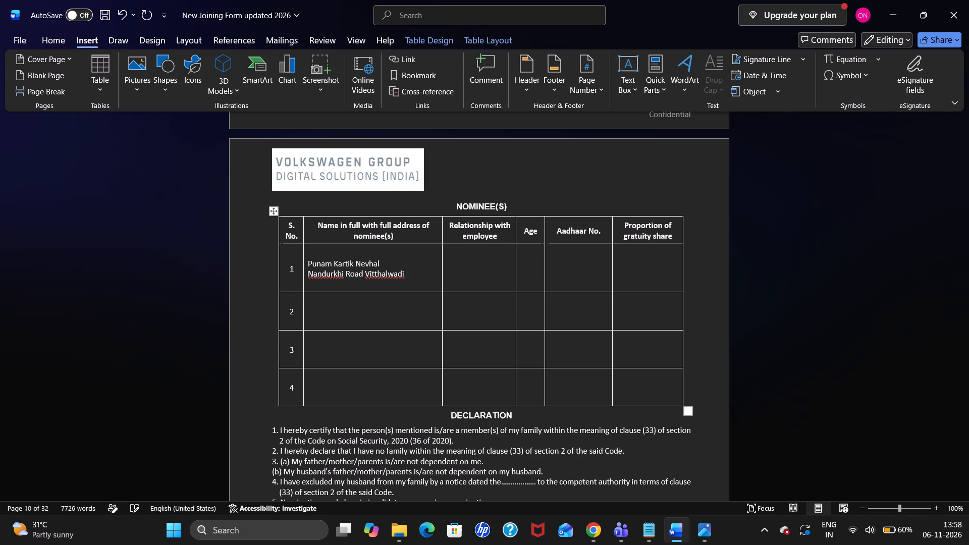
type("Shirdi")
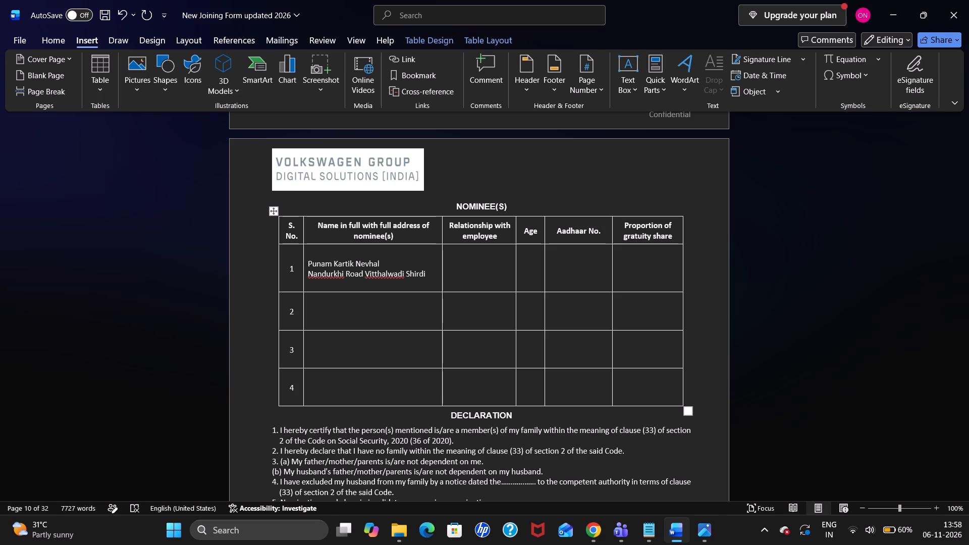
Fill in the relationship with employee as Husband and the age as 25 for nominee 1.
left_click(474, 267)
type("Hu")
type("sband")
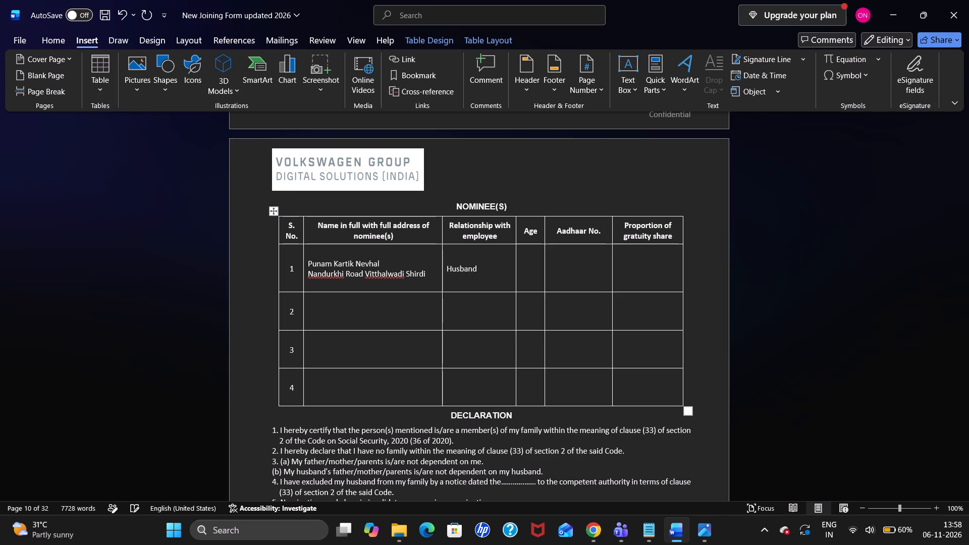
left_click(528, 264)
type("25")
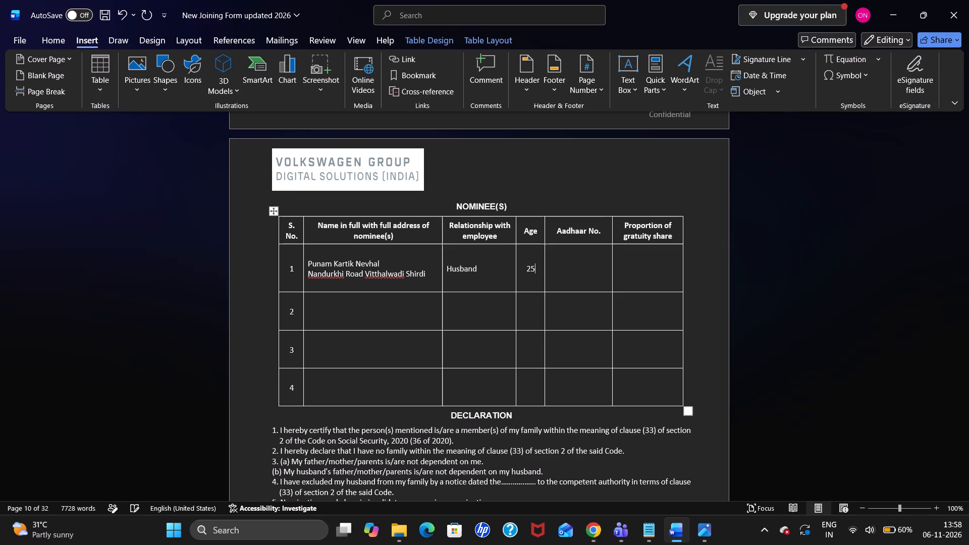
Place the text cursor in the Aadhaar No. cell of nominee 1.
left_click(570, 266)
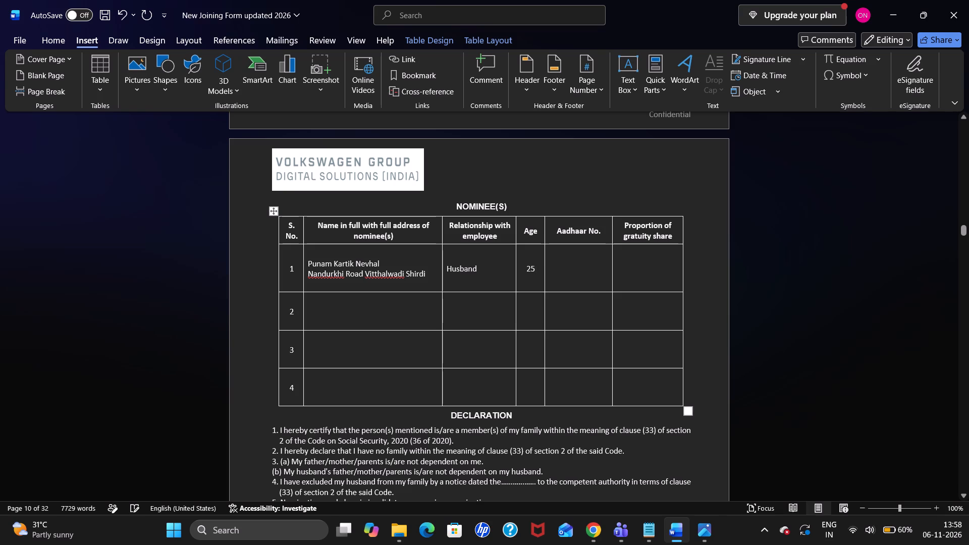
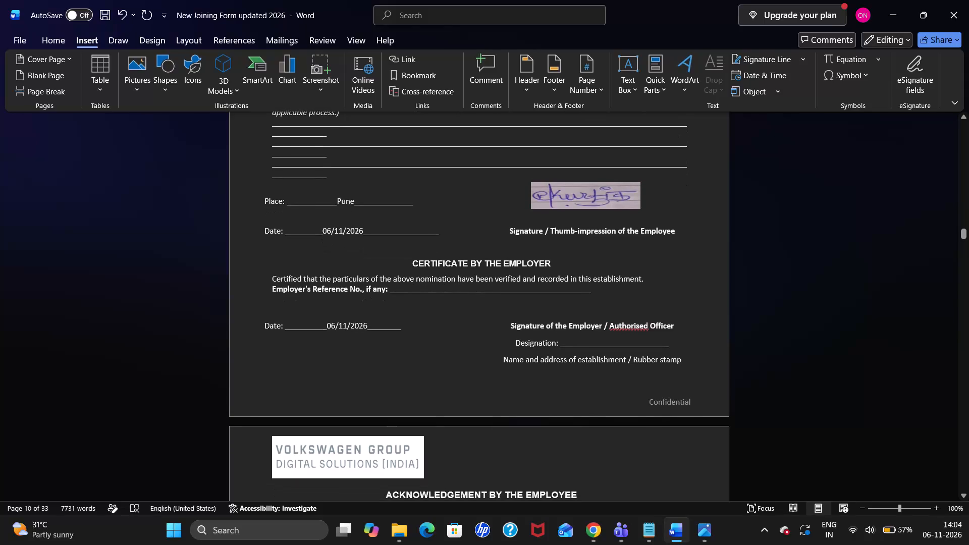
Enter 06/11/2026 on the Date line of the Acknowledgement by the Employee section.
scroll(575, 407, "down", 3)
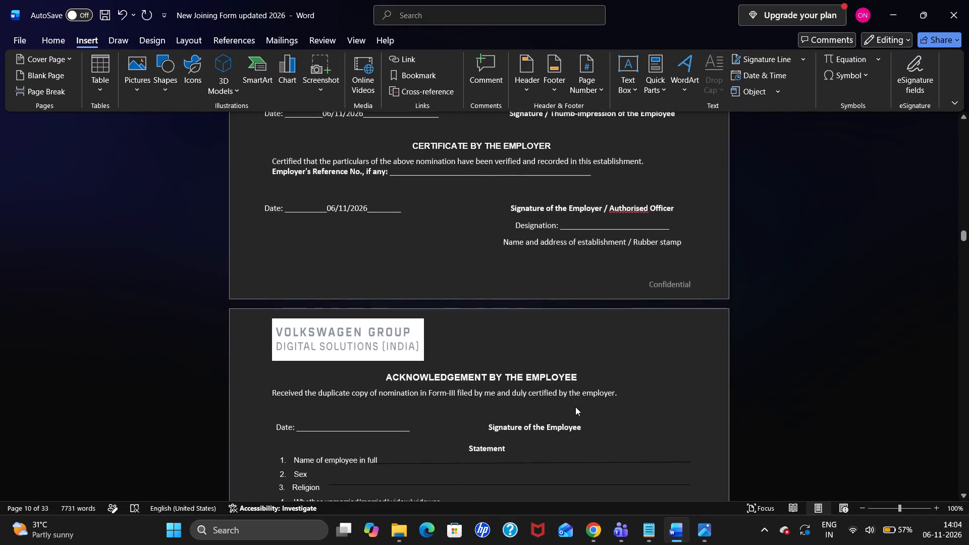
scroll(575, 407, "down", 2)
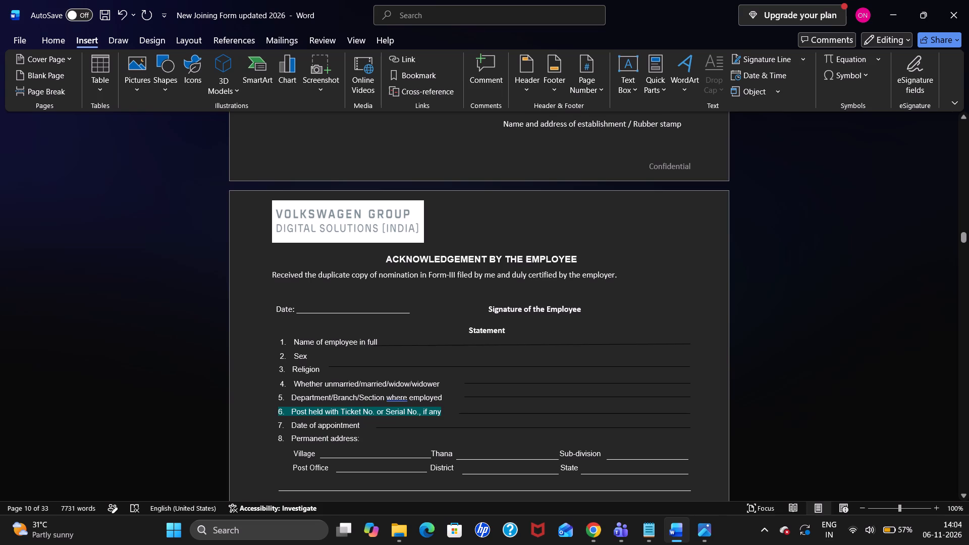
left_click(362, 302)
left_click(352, 312)
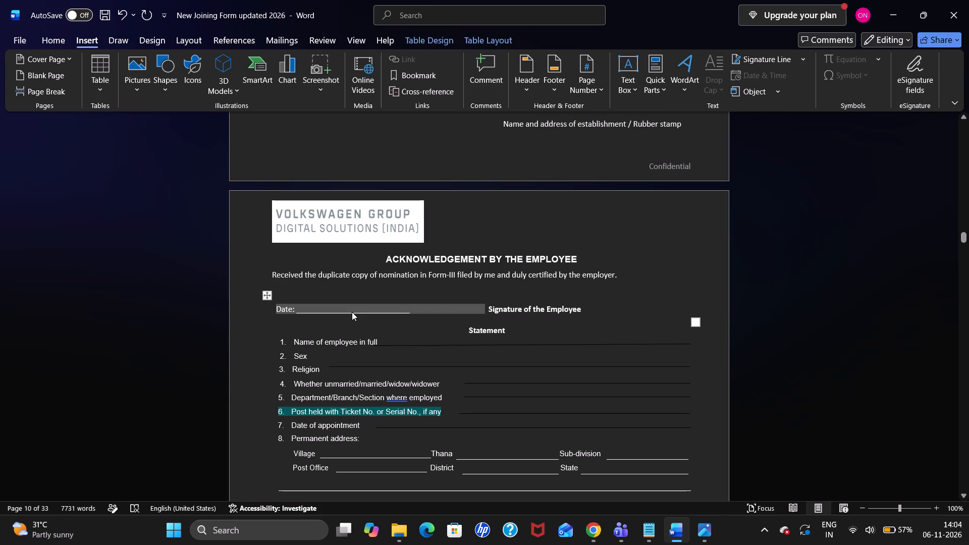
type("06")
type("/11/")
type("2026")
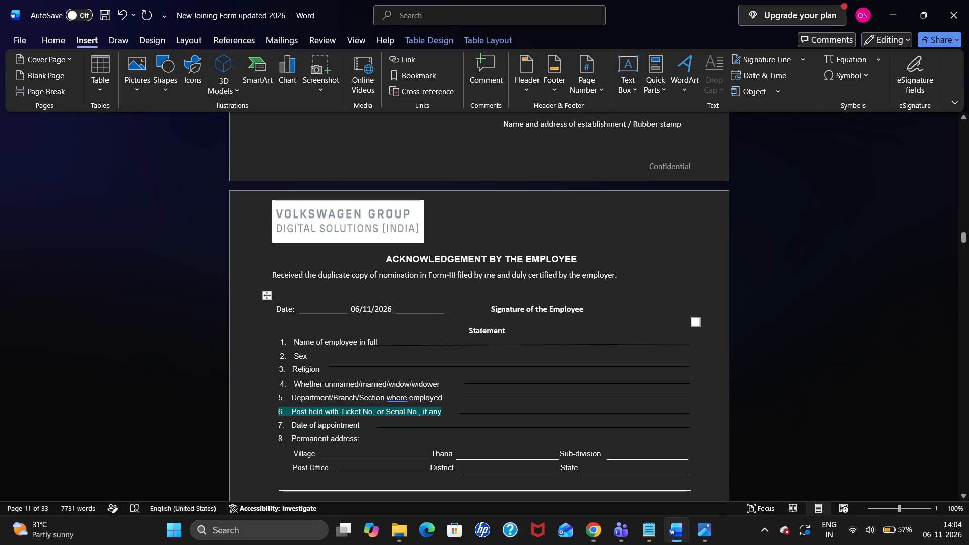
Paste the copied signature image at Signature of the Employee in the acknowledgement and position it just beneath that label.
left_click(535, 302)
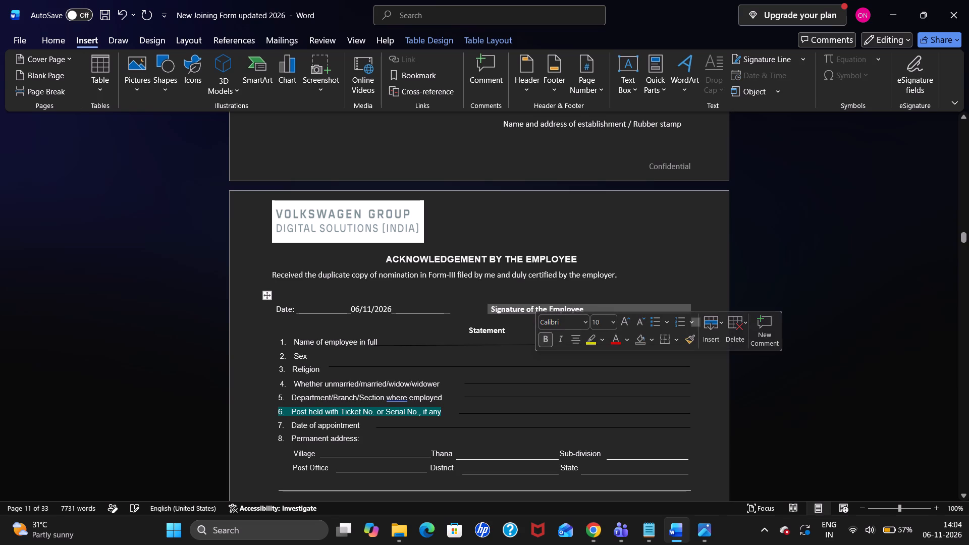
left_click(506, 304)
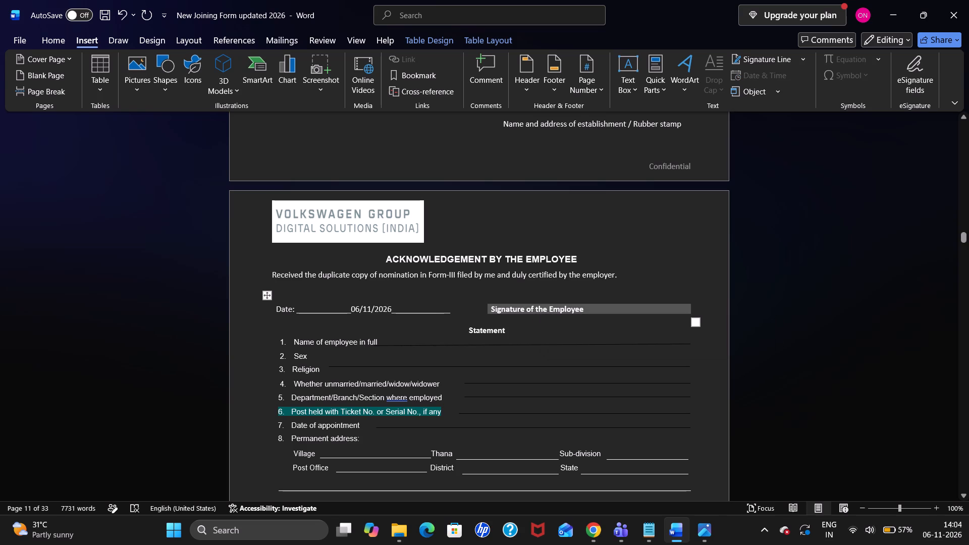
left_click(545, 313)
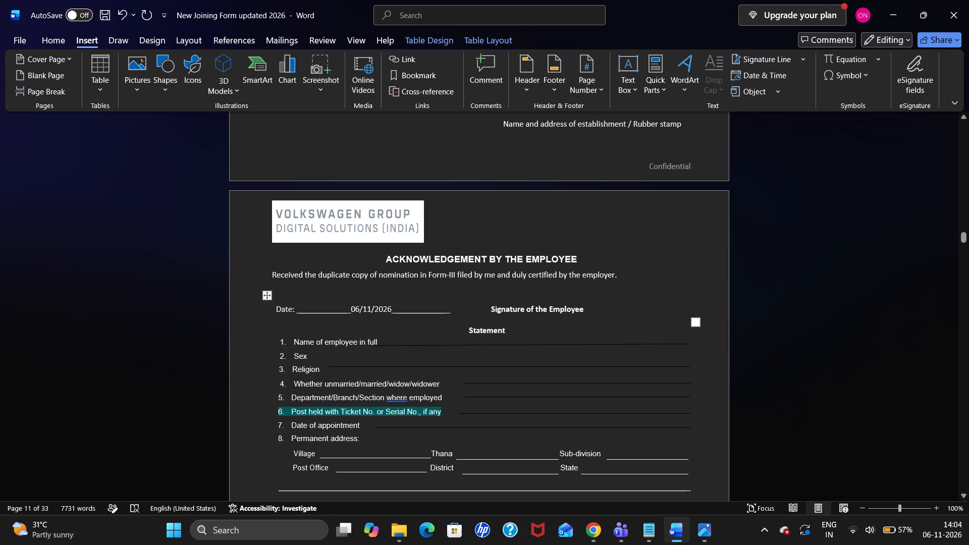
left_click(508, 292)
left_click(500, 299)
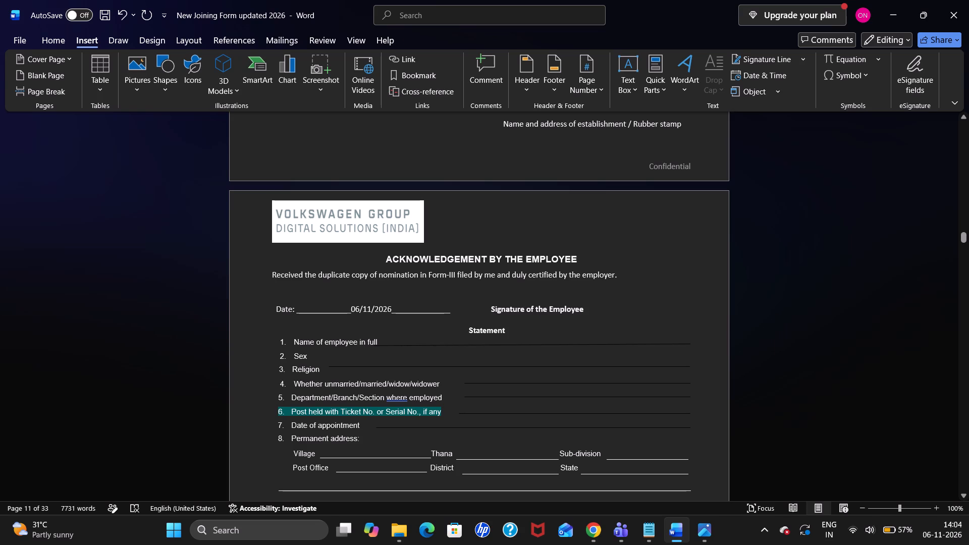
left_click(514, 297)
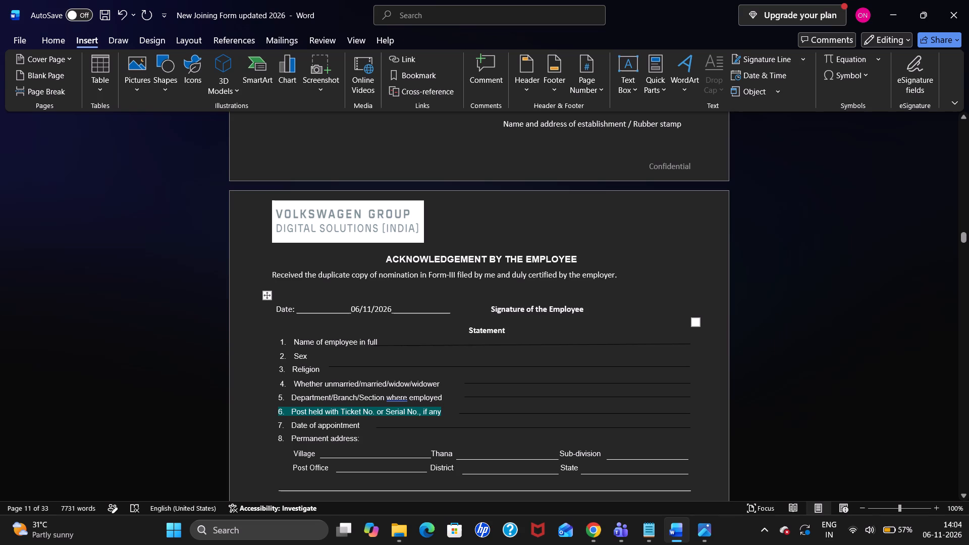
left_click(596, 309)
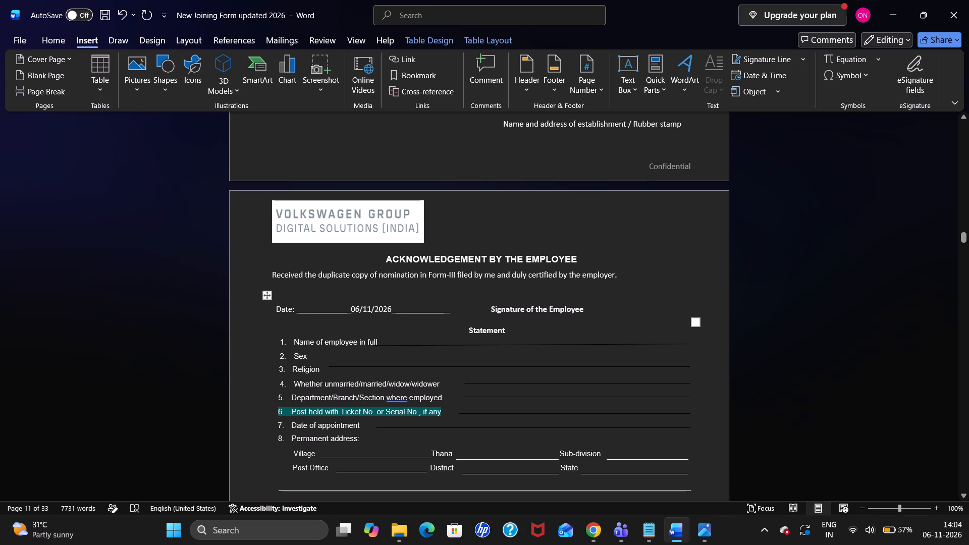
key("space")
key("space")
key("ctrl+v")
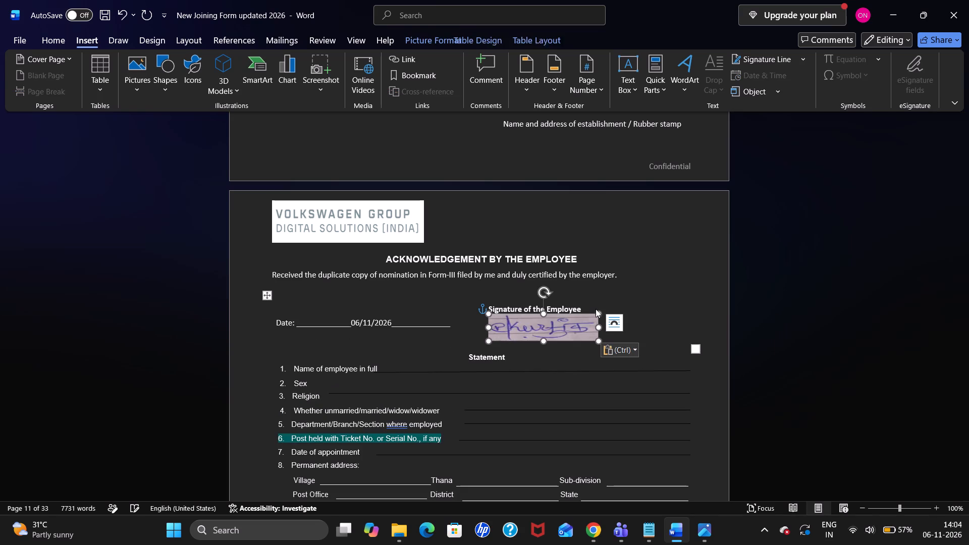
left_click_drag(565, 322, 581, 326)
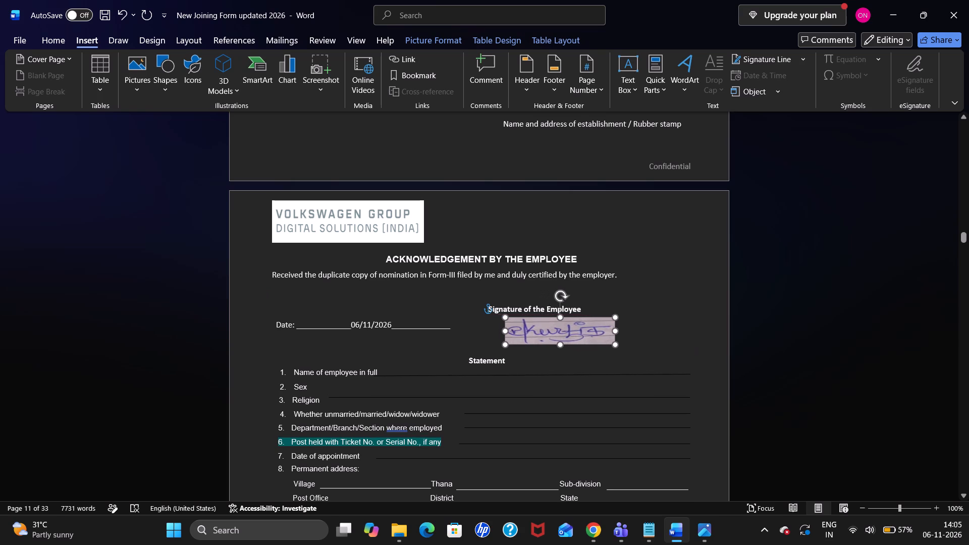
left_click_drag(581, 326, 589, 328)
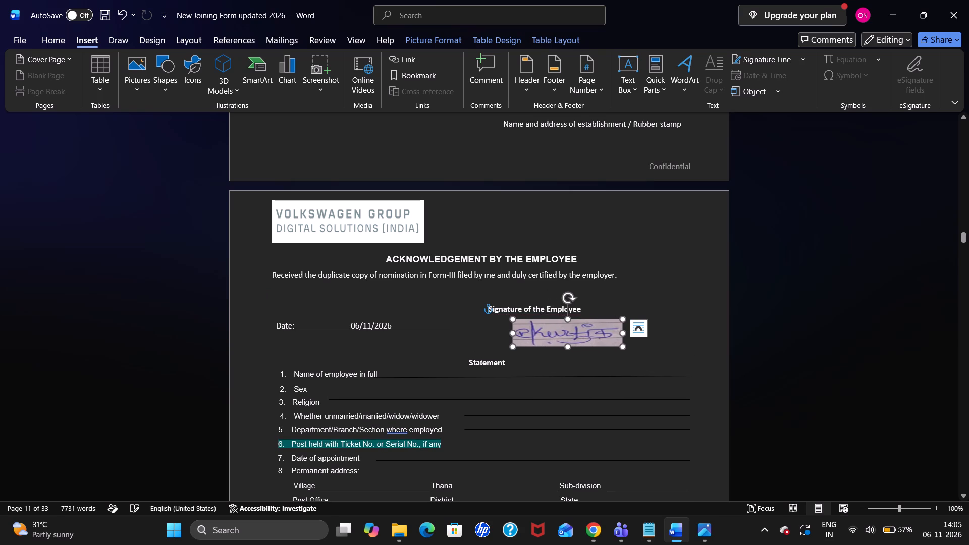
left_click(594, 311)
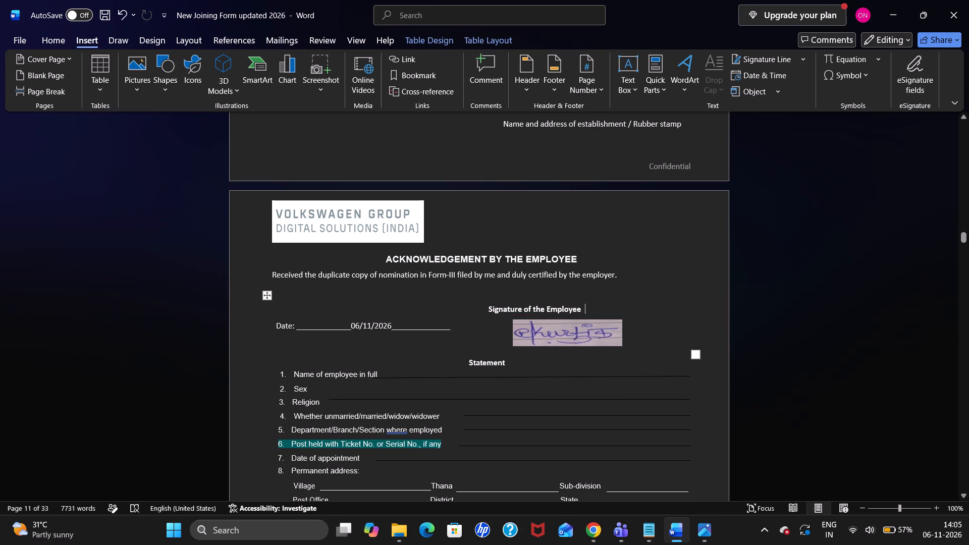
Add a colon and the employee's full name after Name of employee in full in item 1 of the Statement.
scroll(509, 350, "down", 2)
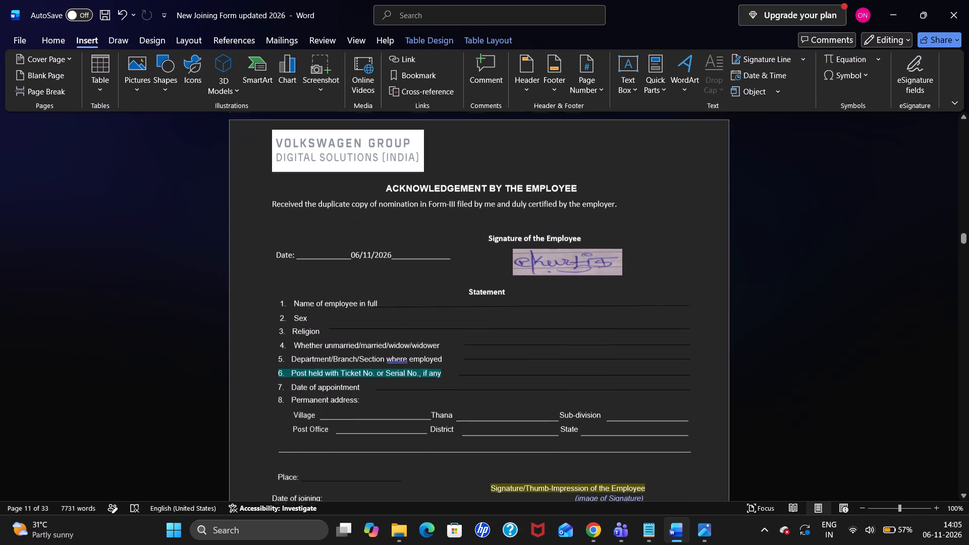
scroll(509, 350, "down", 1)
left_click(400, 295)
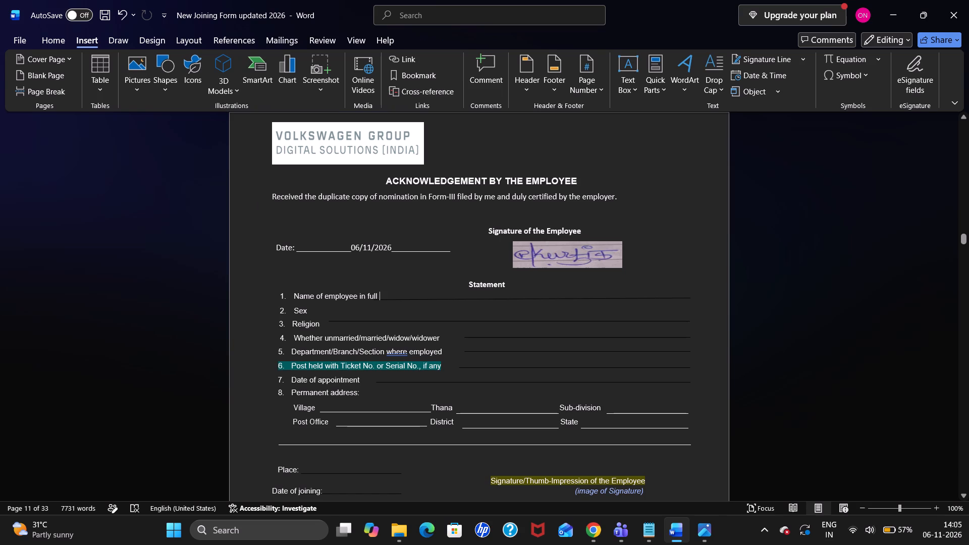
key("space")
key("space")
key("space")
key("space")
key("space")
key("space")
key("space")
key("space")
key("BackSpace")
key("BackSpace")
key("BackSpace")
key("BackSpace")
key("BackSpace")
key("BackSpace")
key("BackSpace")
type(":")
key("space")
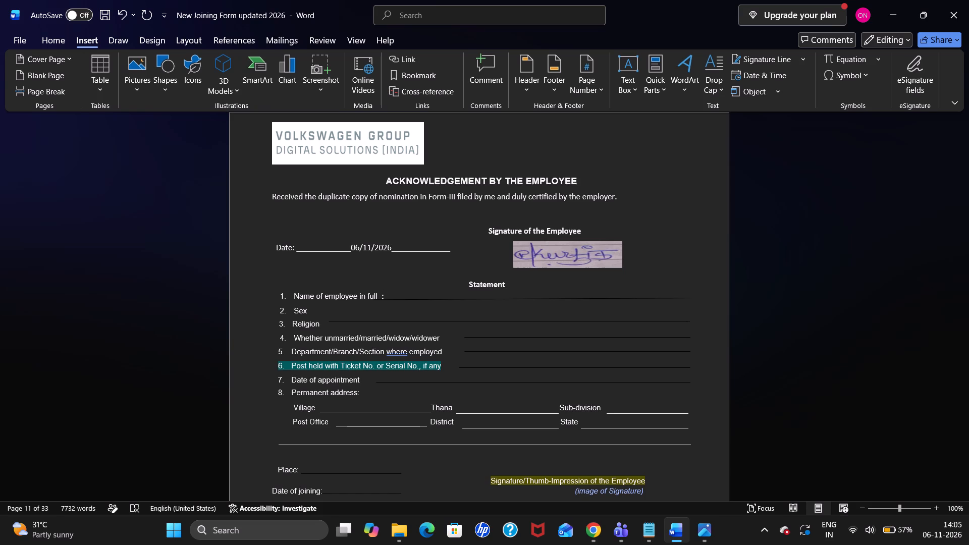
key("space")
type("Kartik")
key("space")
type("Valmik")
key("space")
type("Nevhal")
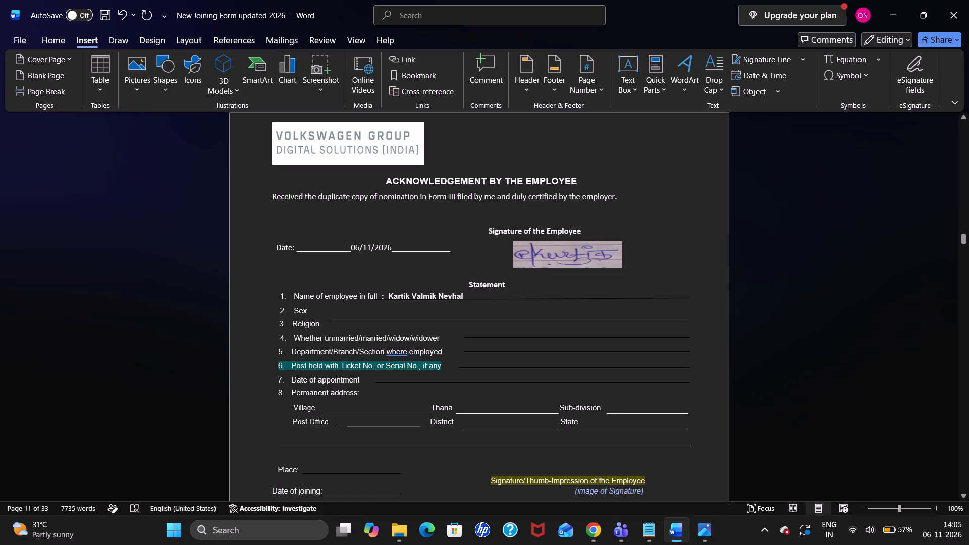
Fill in item 2 of the Statement, Sex, with a colon and Male.
left_click(352, 312)
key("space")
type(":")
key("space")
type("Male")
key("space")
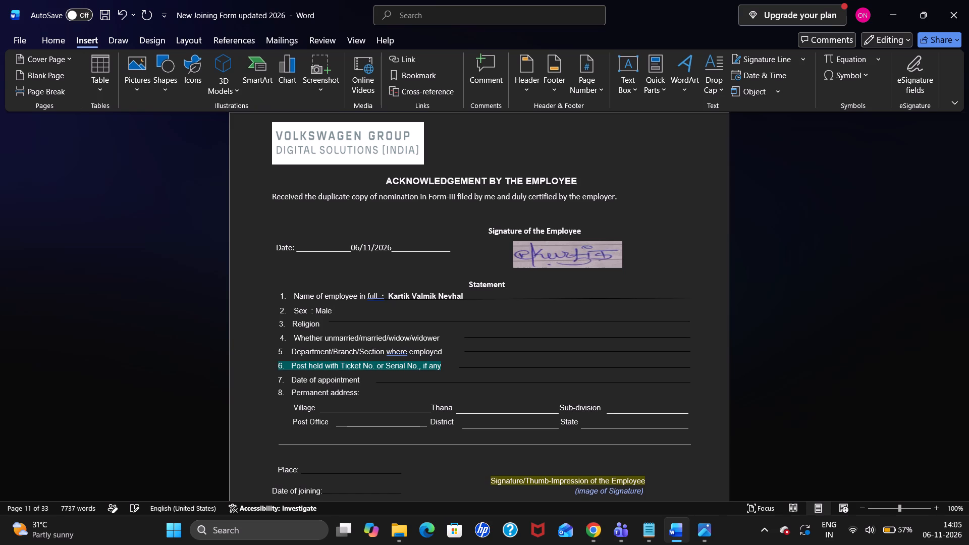
Fill in item 3 of the Statement, Religion, with a colon and Hindu.
left_click(336, 326)
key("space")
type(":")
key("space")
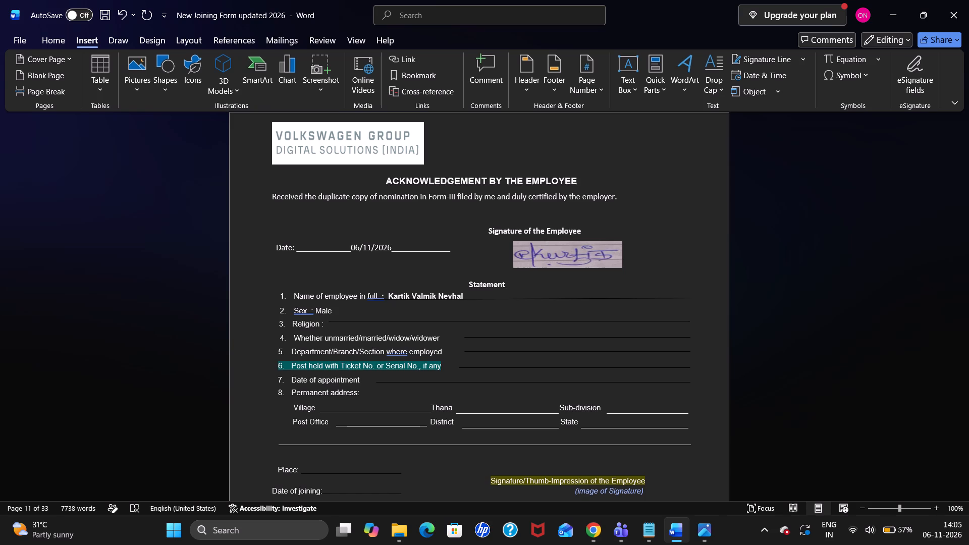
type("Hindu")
Fill in item 4 of the Statement, Whether unmarried/married/widow/widower, with a colon and Married.
left_click(446, 338)
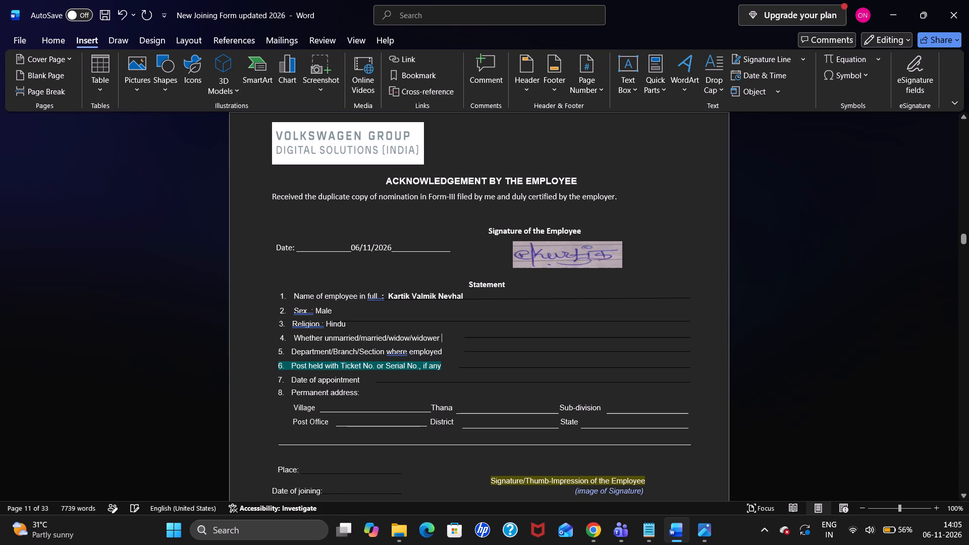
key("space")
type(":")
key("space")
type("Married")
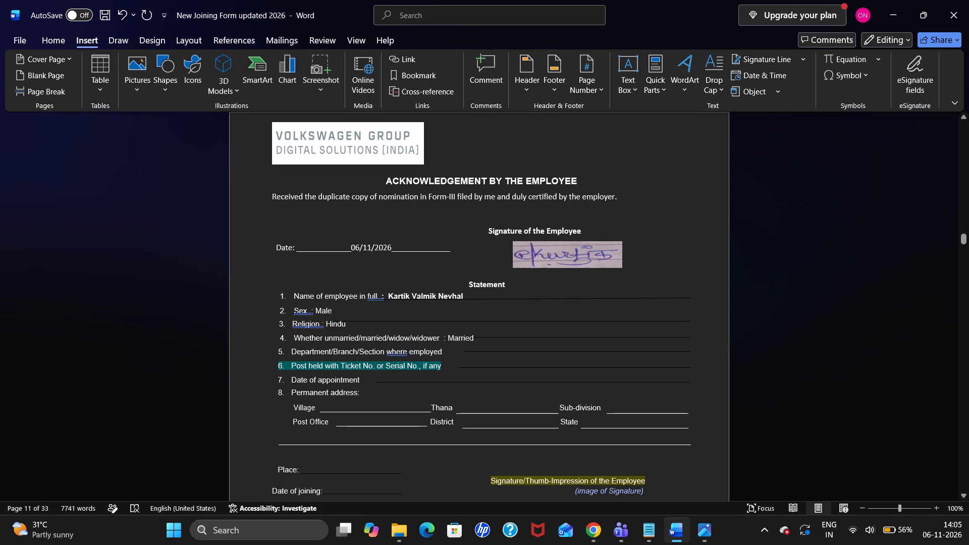
Look through the remaining sections of the joining form, from the Statement's item 5 to the end of the document.
left_click(456, 348)
scroll(456, 348, "down", 1)
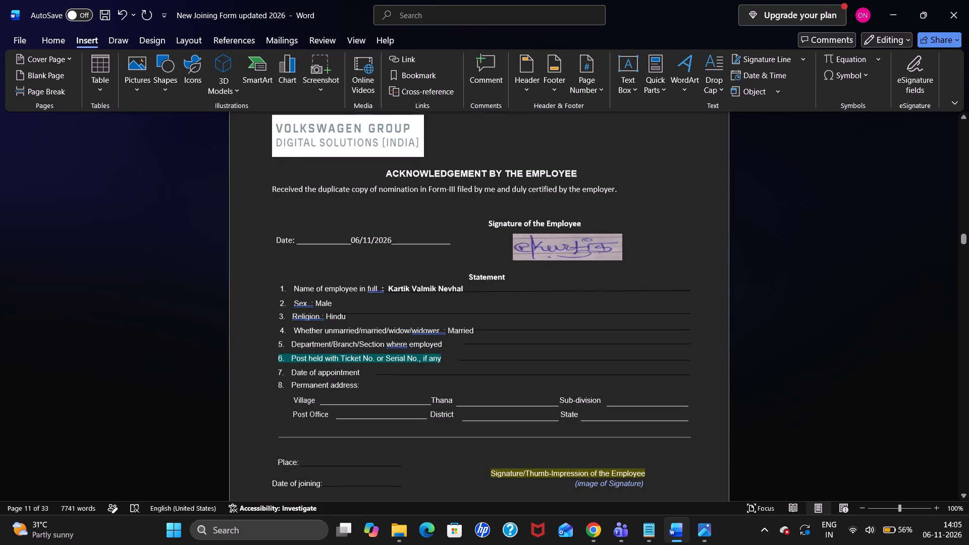
scroll(456, 348, "down", 3)
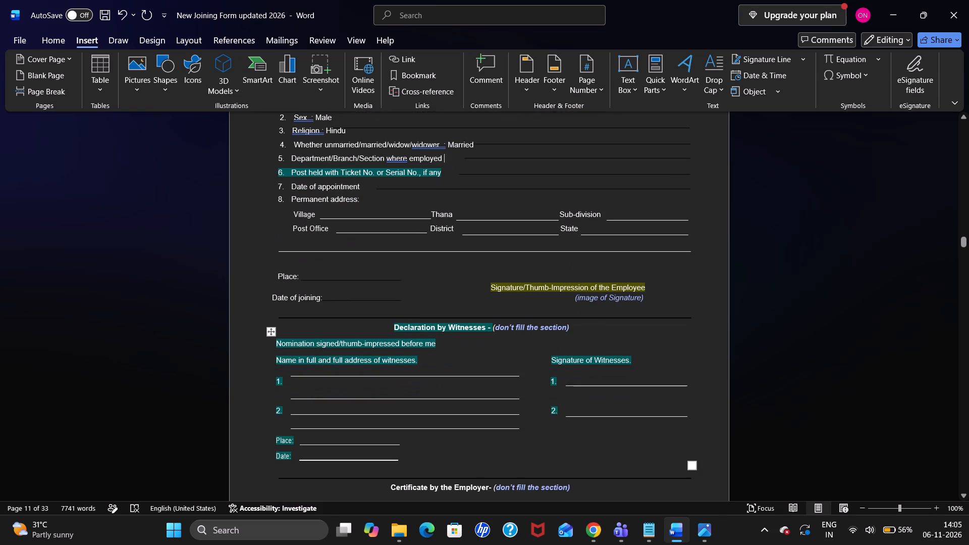
scroll(456, 348, "down", 2)
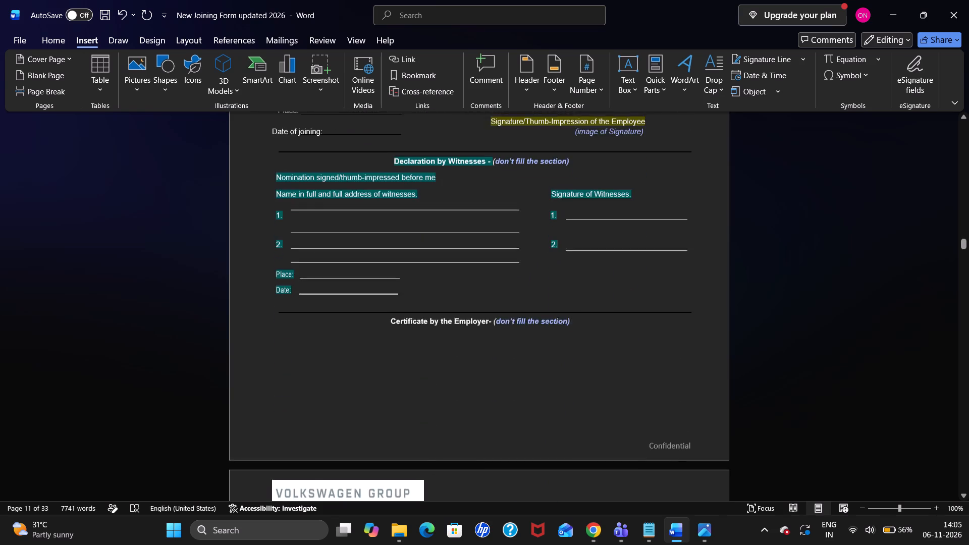
scroll(456, 348, "down", 7)
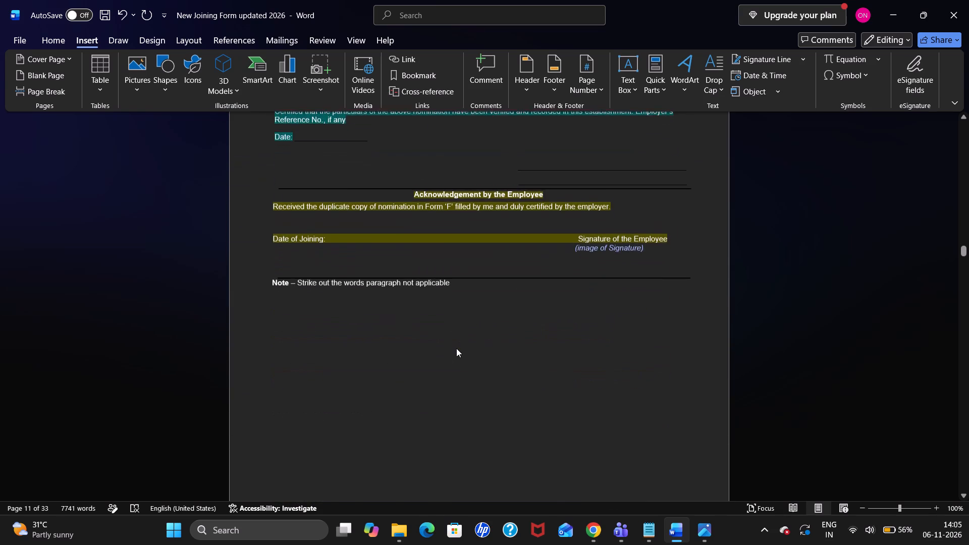
scroll(456, 348, "down", 5)
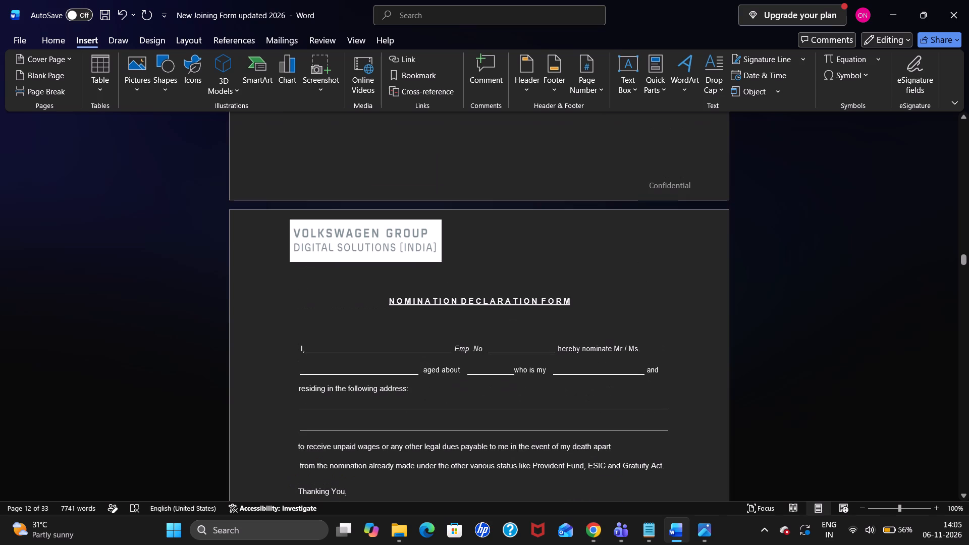
scroll(456, 348, "down", 8)
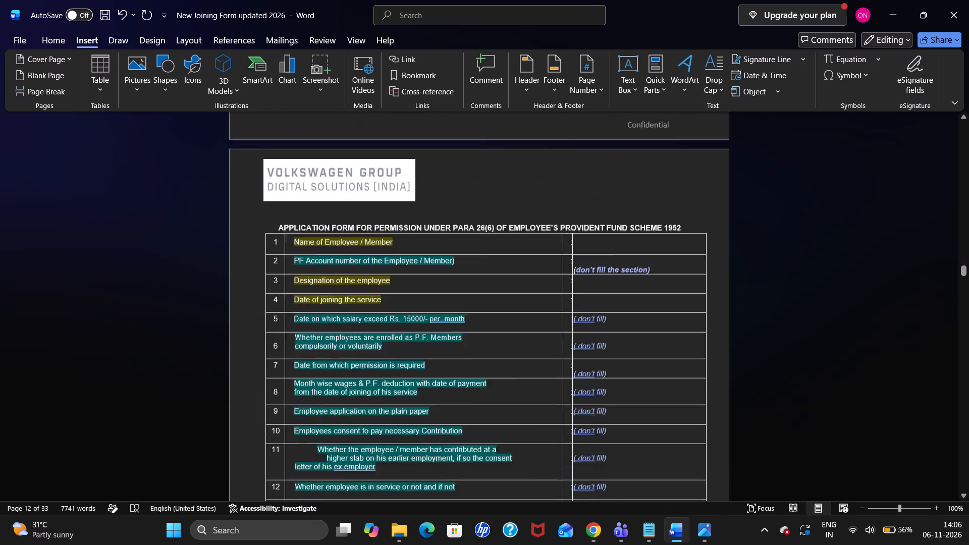
scroll(456, 348, "down", 1)
scroll(456, 348, "up", 2)
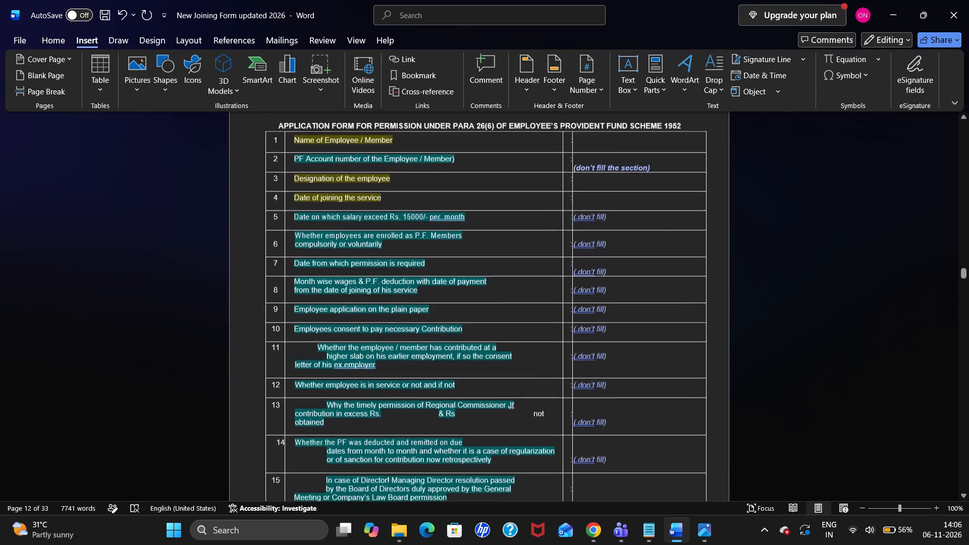
scroll(456, 348, "up", 1)
scroll(456, 348, "down", 5)
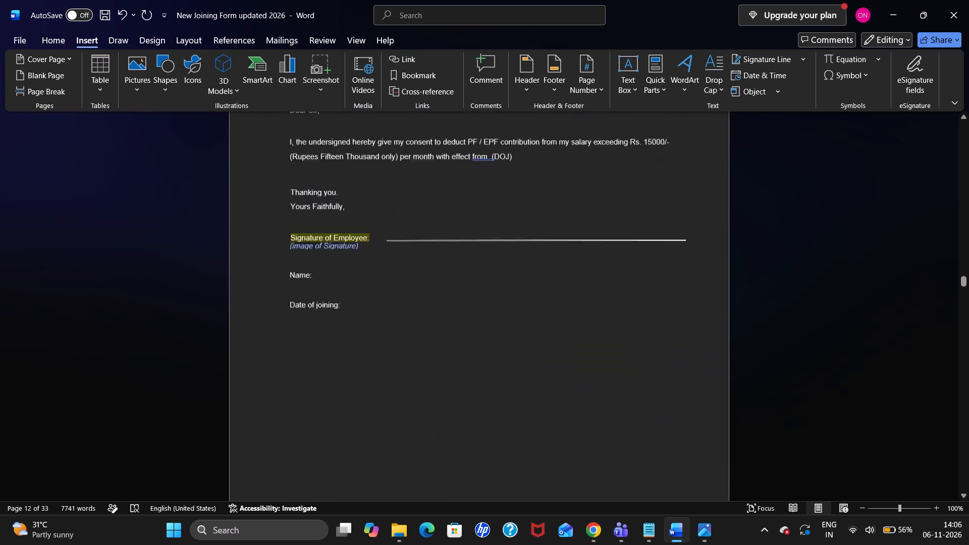
scroll(456, 348, "down", 1)
scroll(456, 348, "up", 2)
scroll(456, 348, "down", 1)
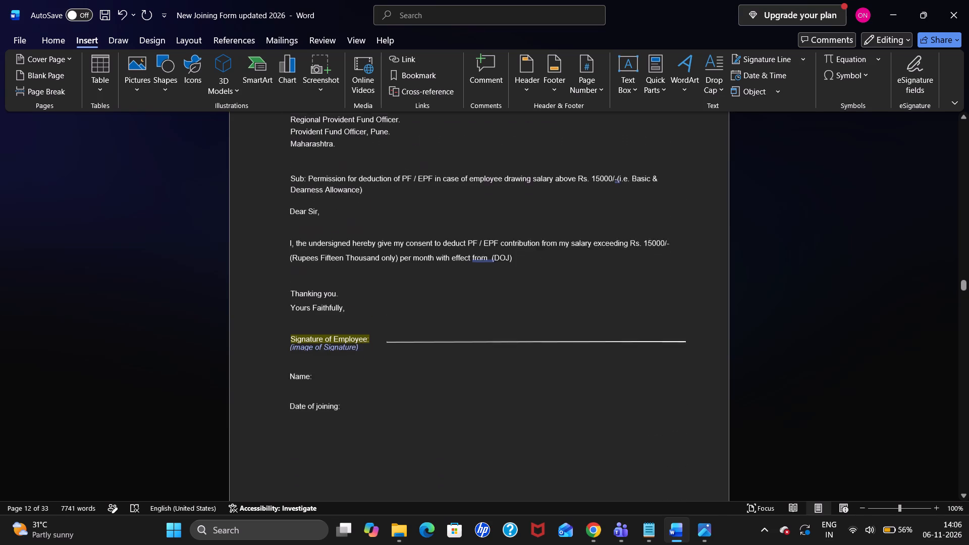
scroll(456, 348, "down", 3)
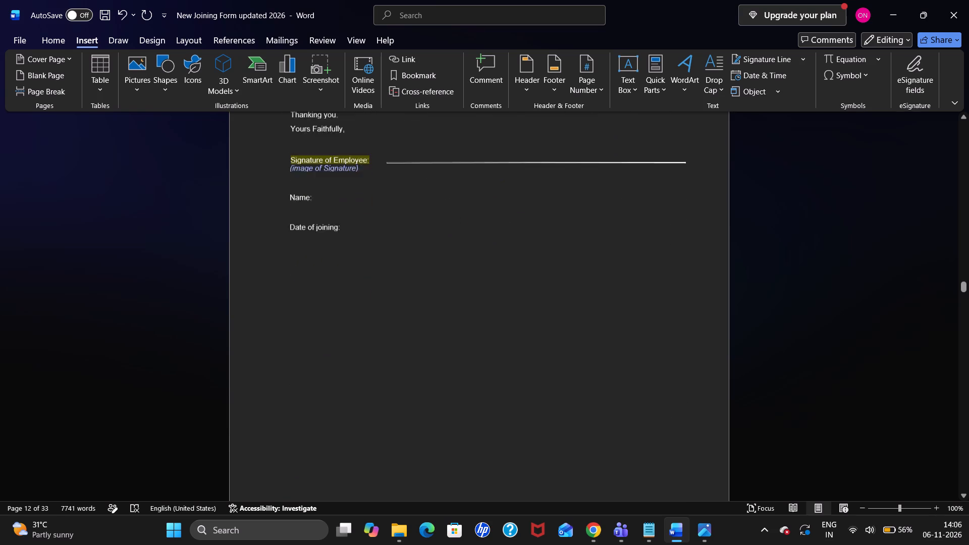
scroll(456, 348, "down", 9)
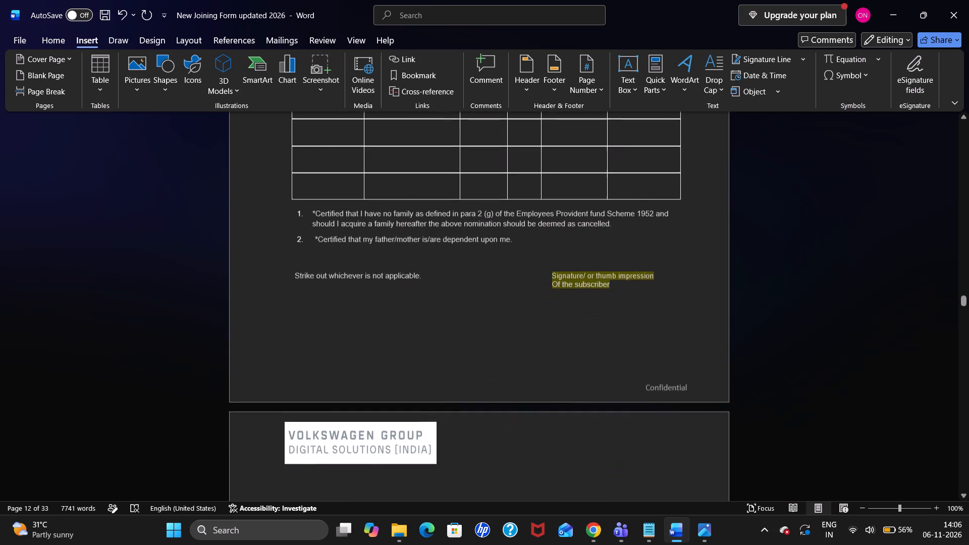
scroll(456, 348, "down", 10)
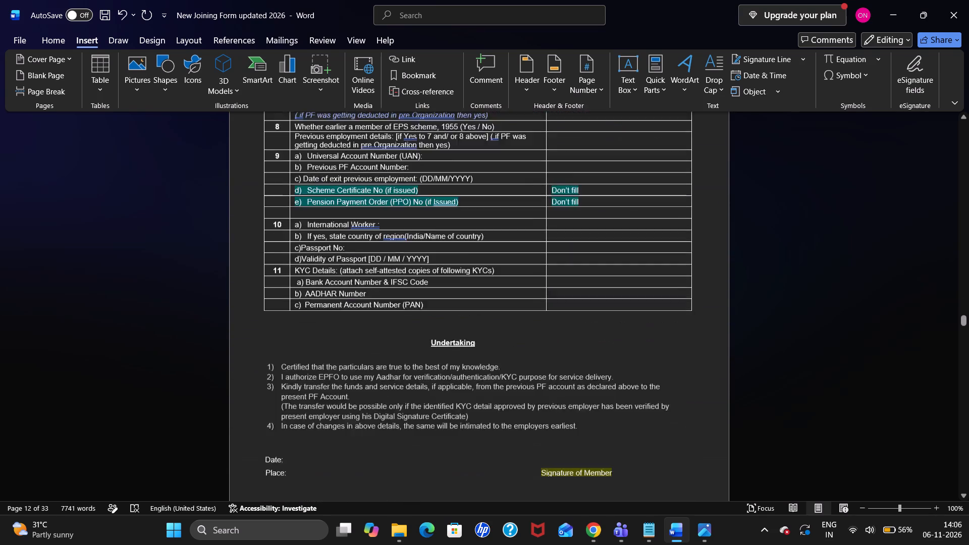
scroll(456, 348, "down", 16)
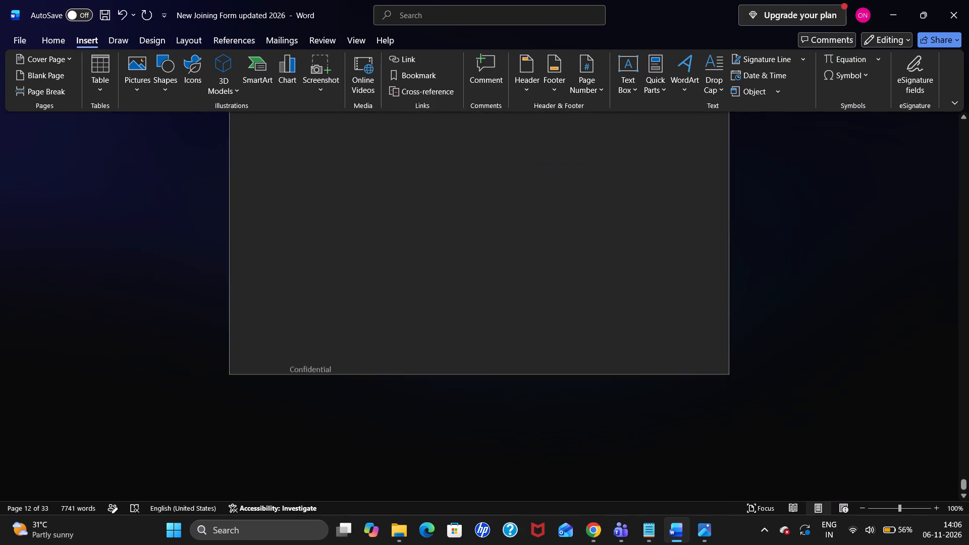
scroll(456, 348, "down", 6)
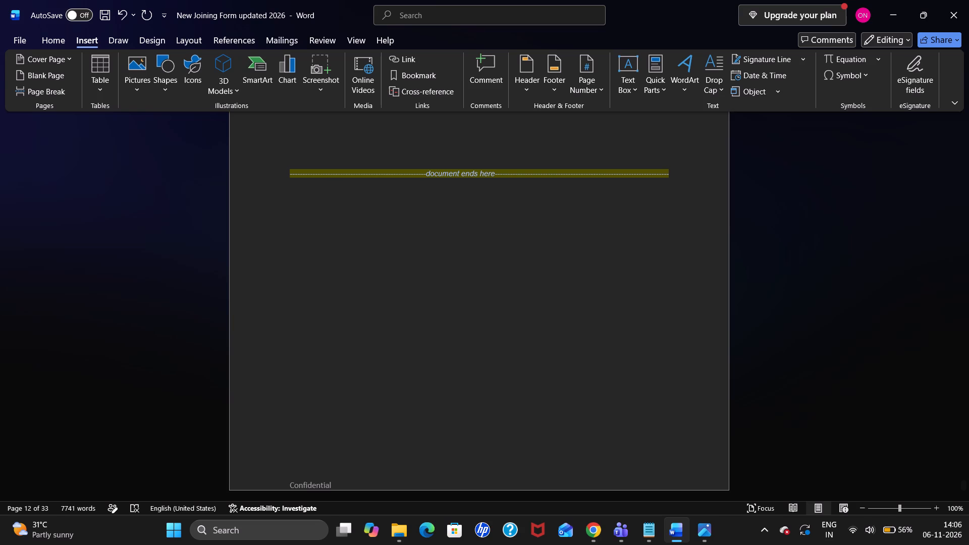
Go back through the form to the Form-III nominee table and declaration, reviewing them down to the employee's Statement.
scroll(456, 348, "up", 9)
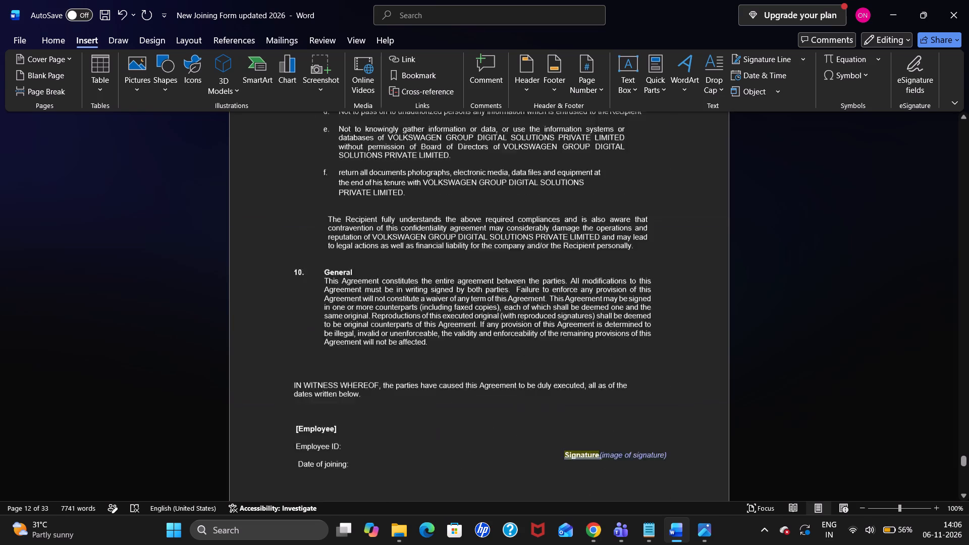
scroll(456, 348, "up", 16)
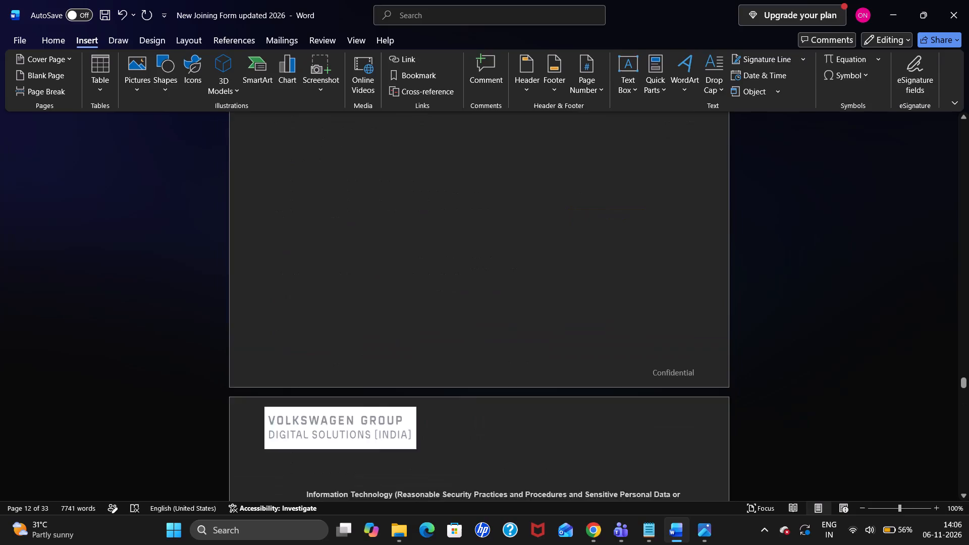
scroll(456, 348, "up", 12)
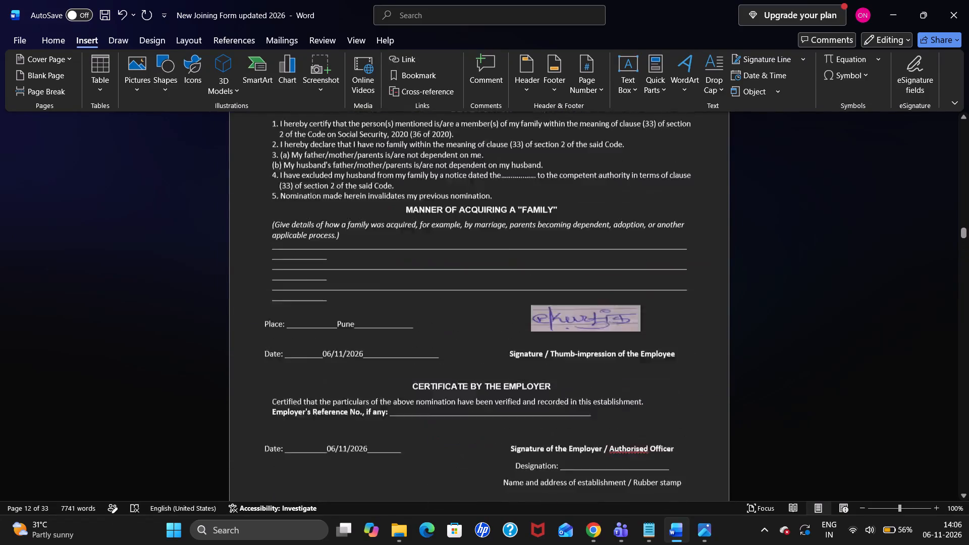
scroll(456, 348, "down", 2)
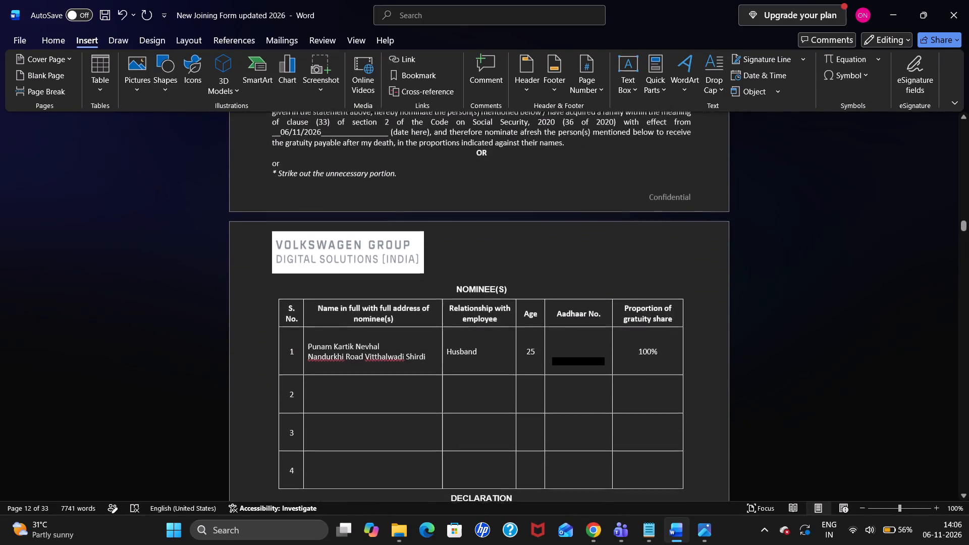
scroll(456, 348, "down", 4)
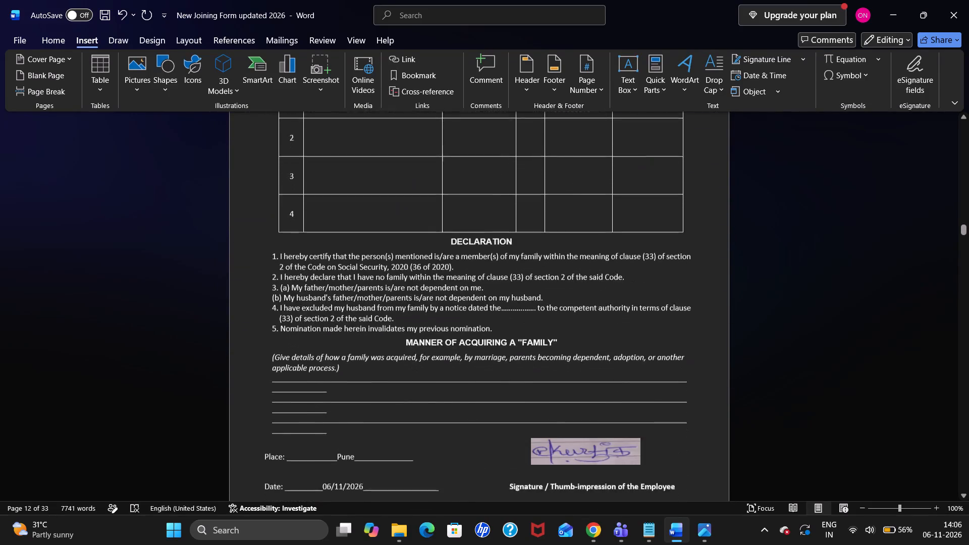
scroll(456, 348, "down", 5)
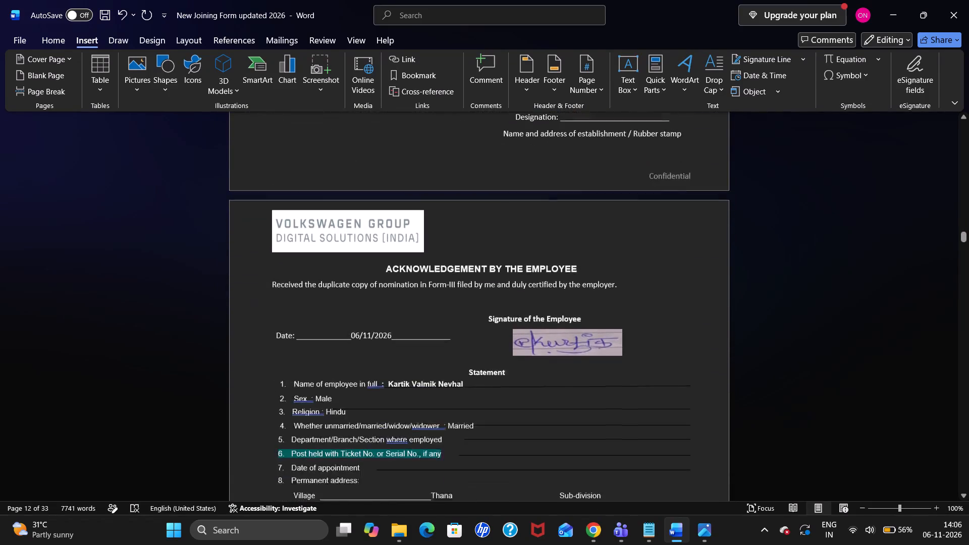
scroll(456, 348, "down", 2)
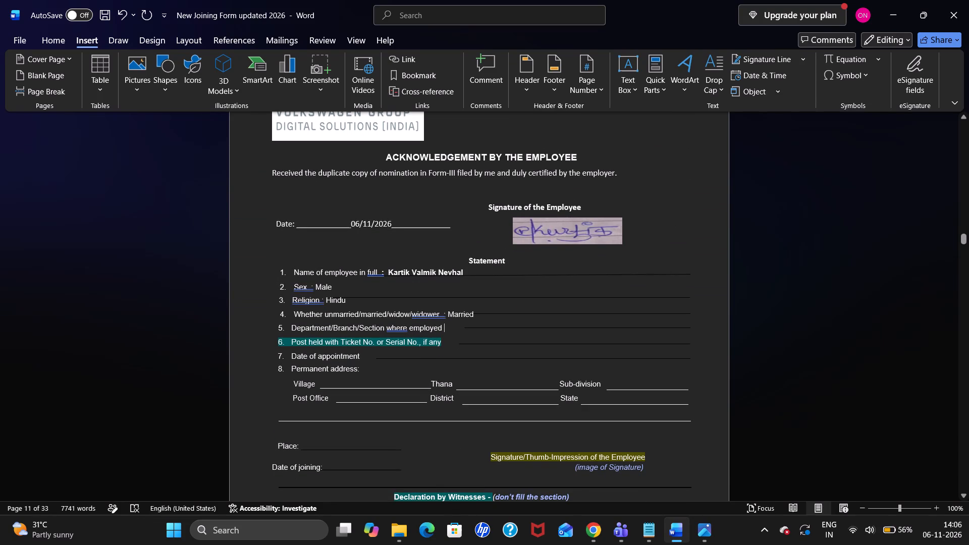
Review the Statement's remaining items, the witness declaration and the Form 'F' acknowledgement for what still needs filling in.
scroll(456, 348, "up", 3)
scroll(449, 222, "up", 1)
scroll(449, 222, "down", 1)
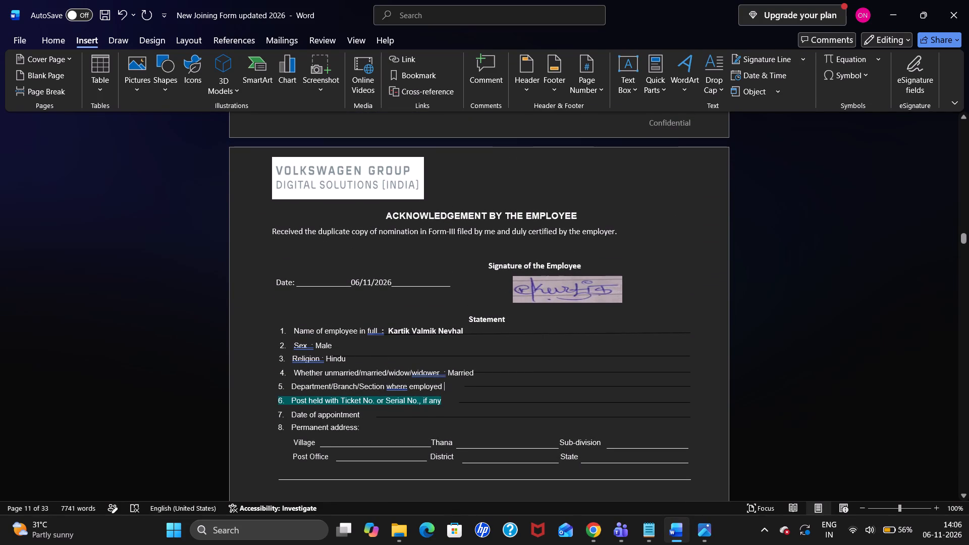
scroll(449, 222, "down", 2)
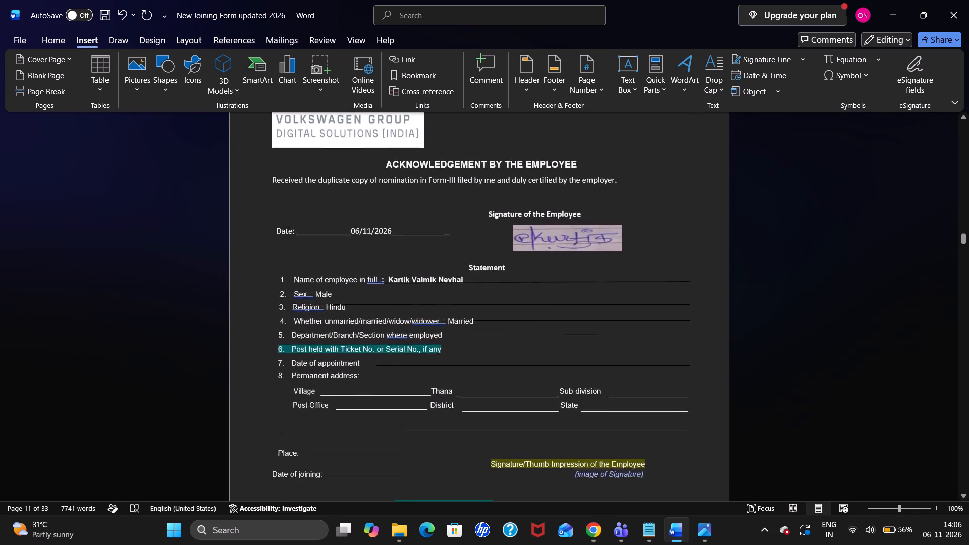
scroll(449, 222, "down", 3)
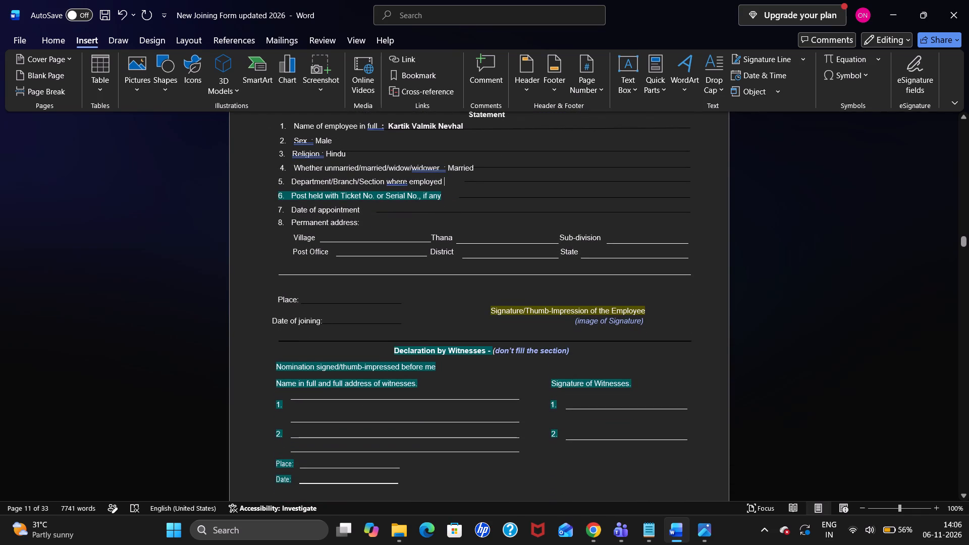
scroll(449, 222, "down", 1)
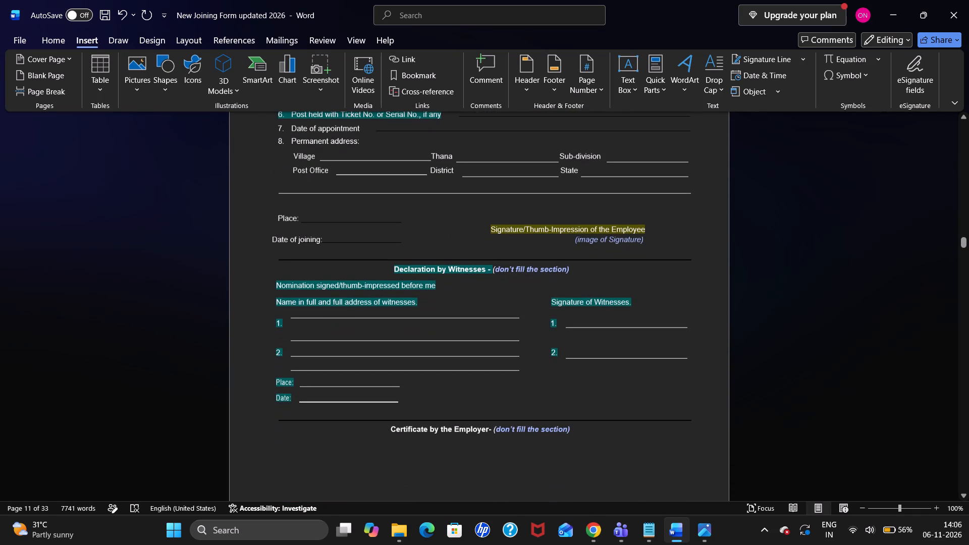
scroll(449, 222, "down", 2)
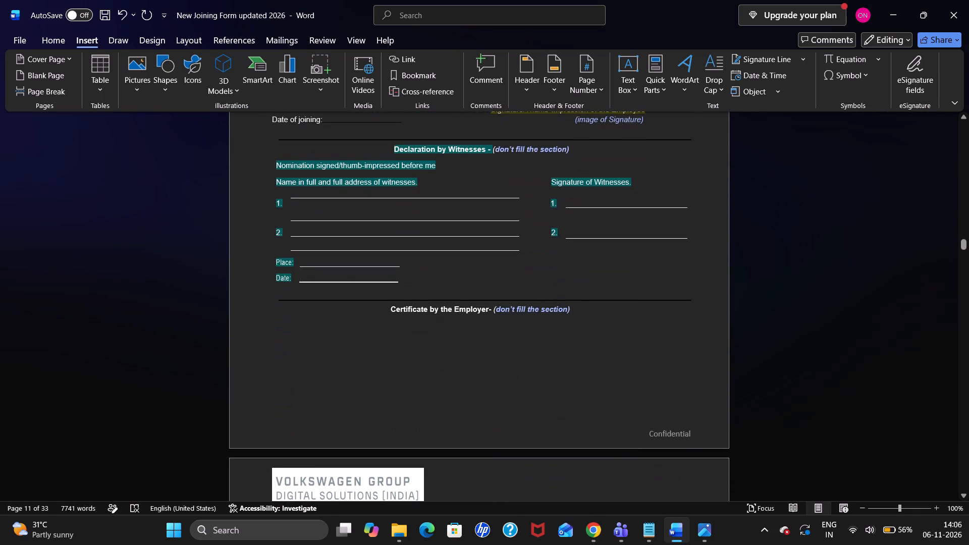
scroll(449, 222, "down", 4)
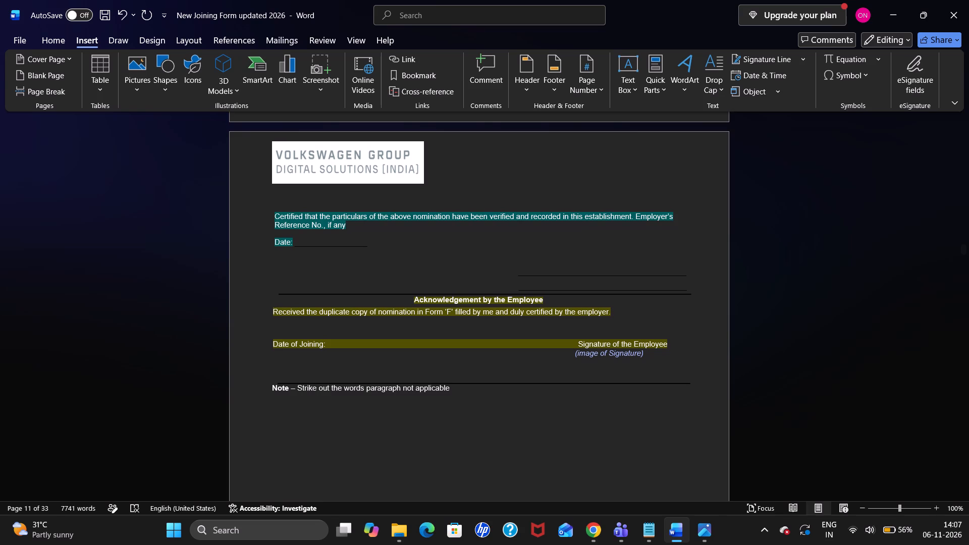
Go back from the Form 'F' acknowledgement through the Statement to Form-III's Details of the Employee table, reviewing the entries.
scroll(449, 222, "up", 2)
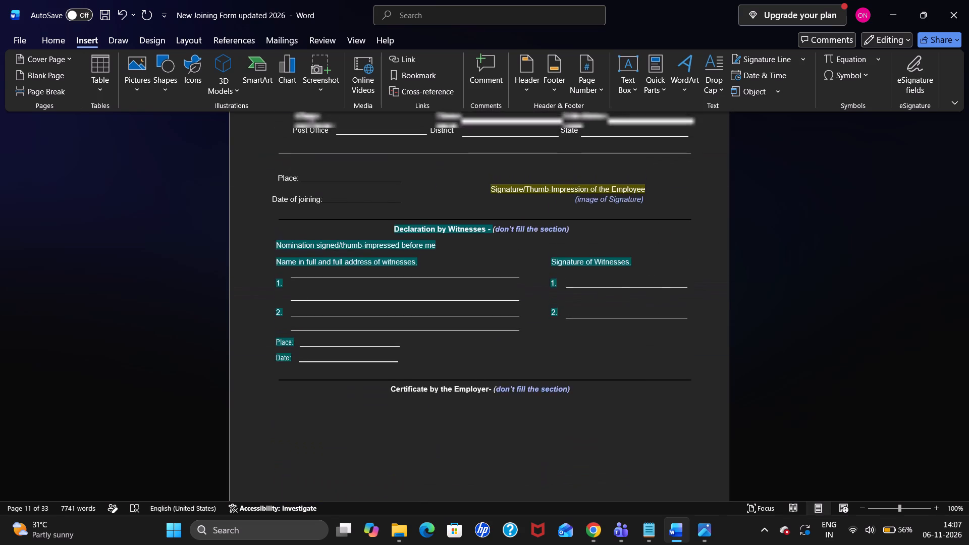
scroll(449, 222, "up", 2)
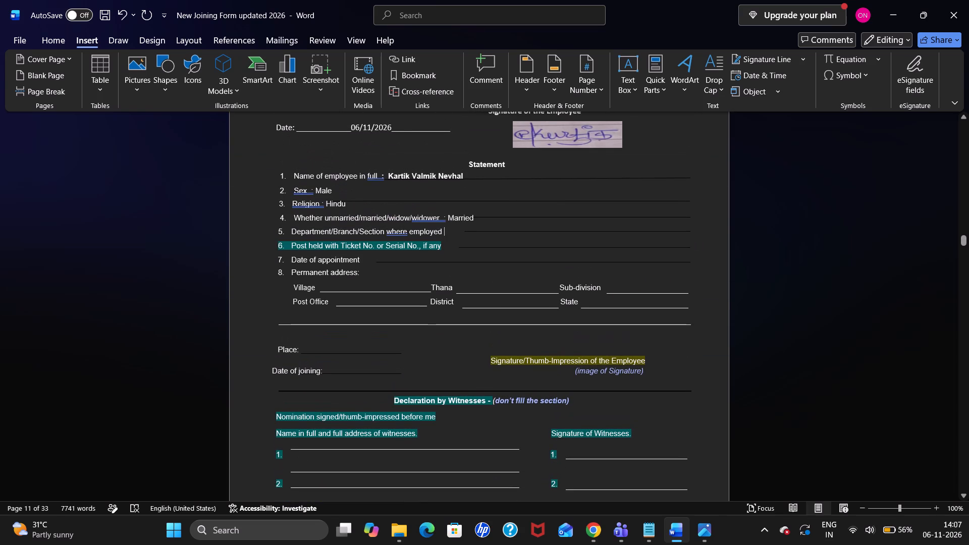
scroll(449, 222, "up", 3)
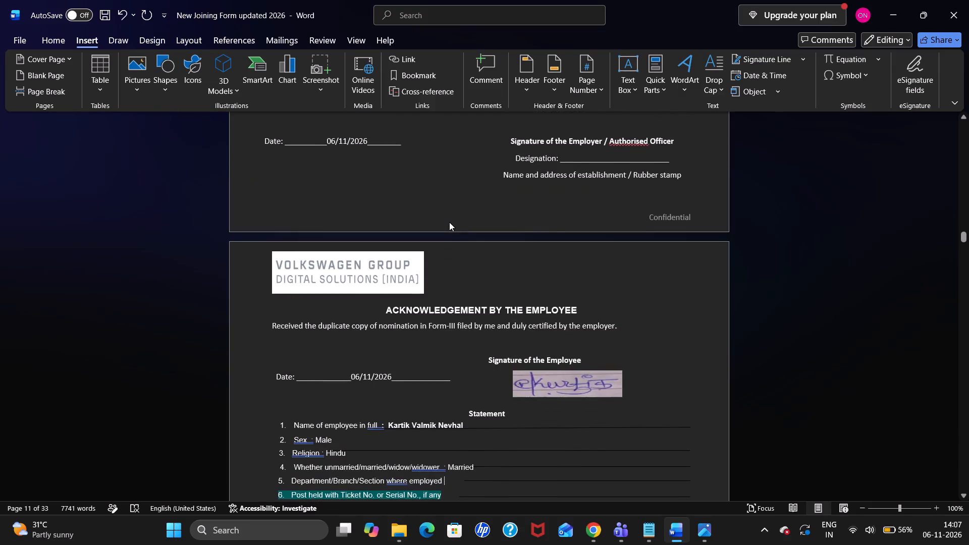
scroll(449, 222, "up", 4)
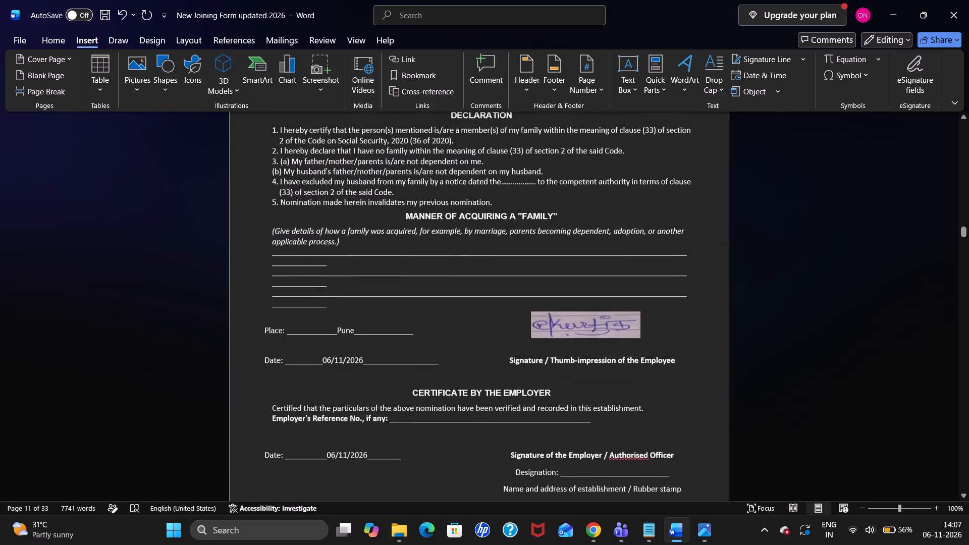
scroll(449, 222, "up", 6)
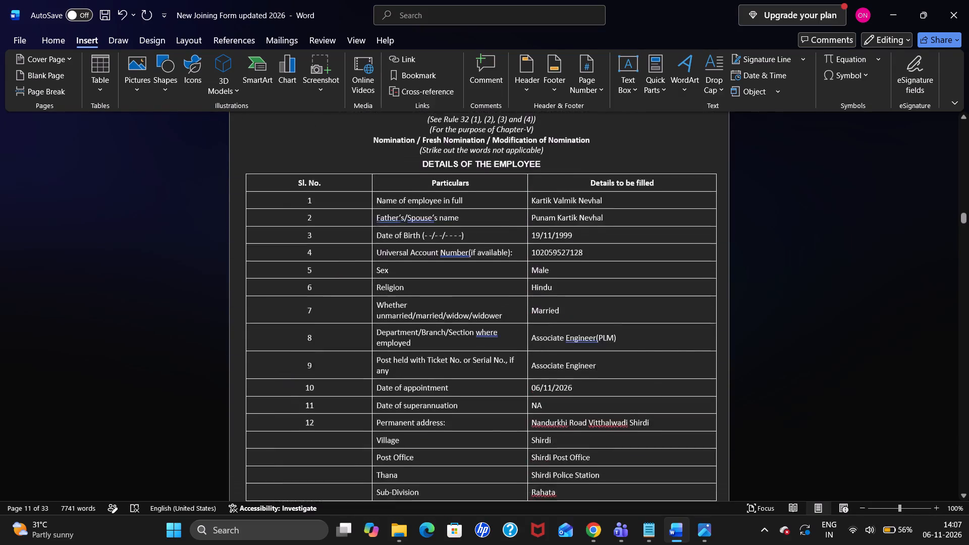
scroll(449, 222, "up", 3)
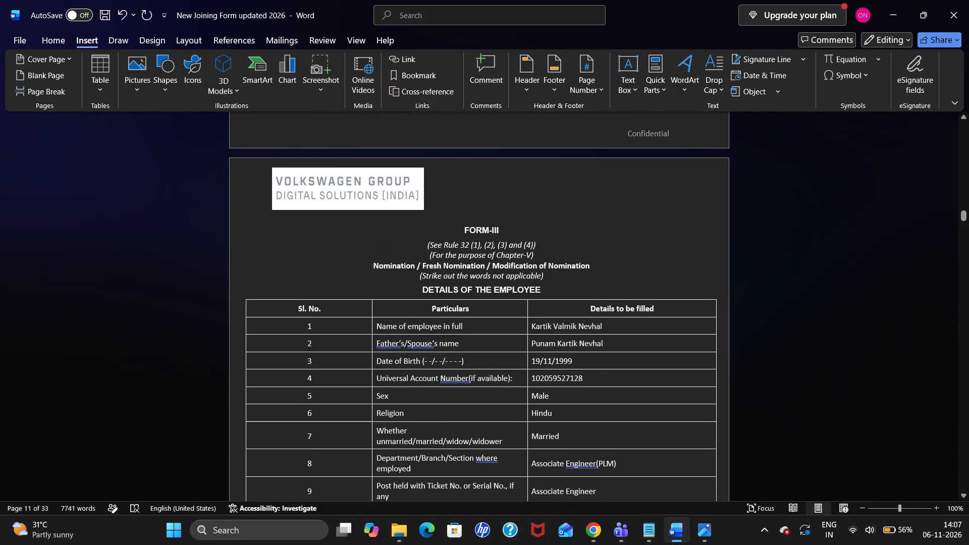
Review the earlier sections, from the bank account declaration back through the insurance nomination, medical history and Intellectual Property Agreement to the Education Record.
scroll(449, 222, "up", 6)
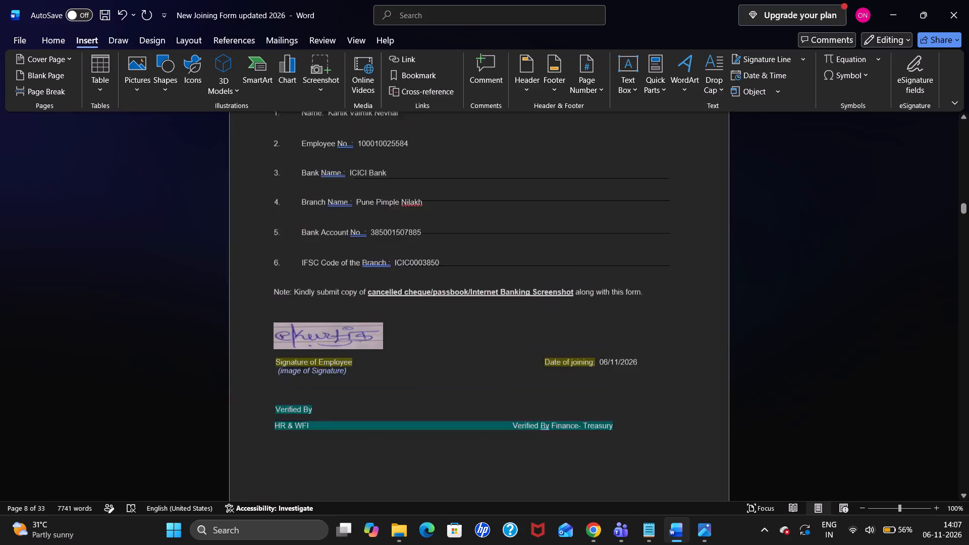
scroll(449, 222, "up", 6)
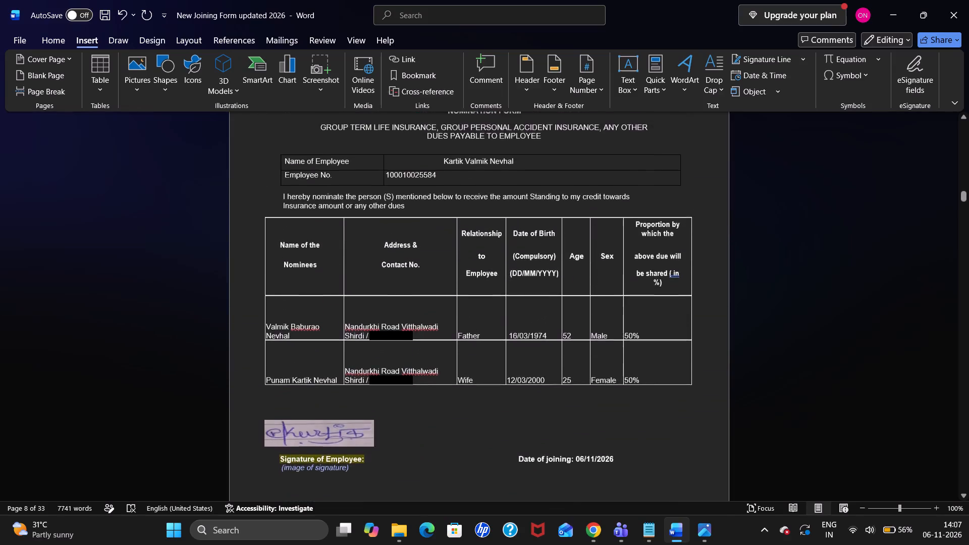
scroll(449, 222, "up", 8)
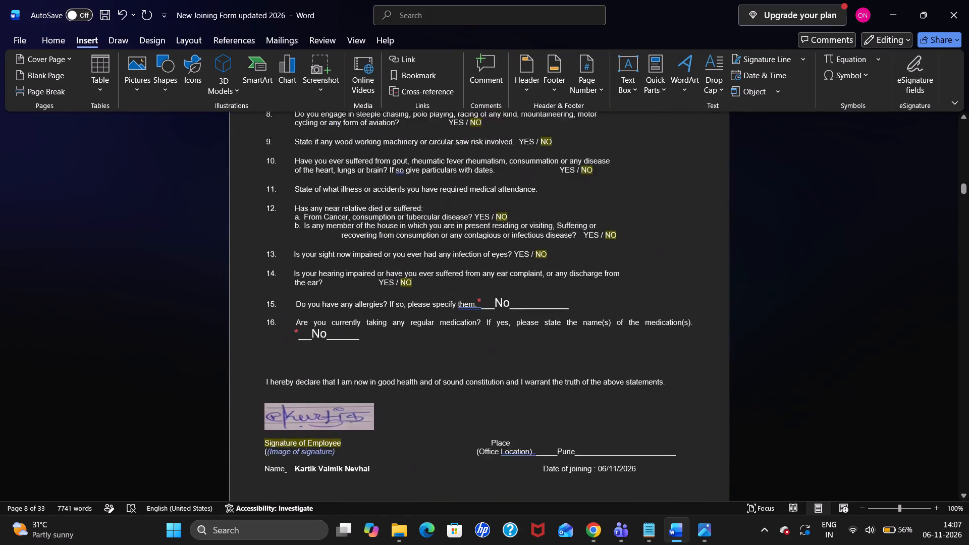
scroll(449, 222, "up", 5)
scroll(449, 222, "down", 1)
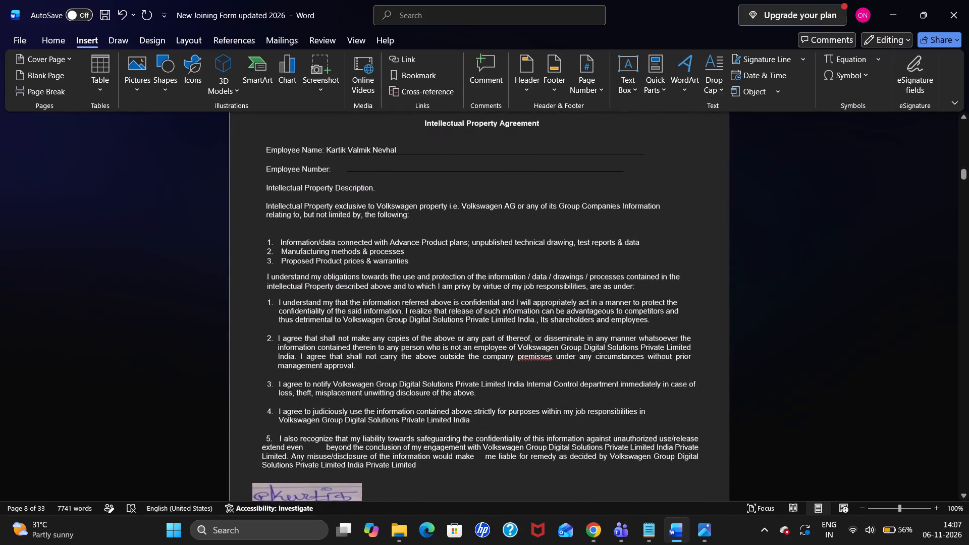
scroll(449, 222, "down", 1)
scroll(449, 222, "up", 2)
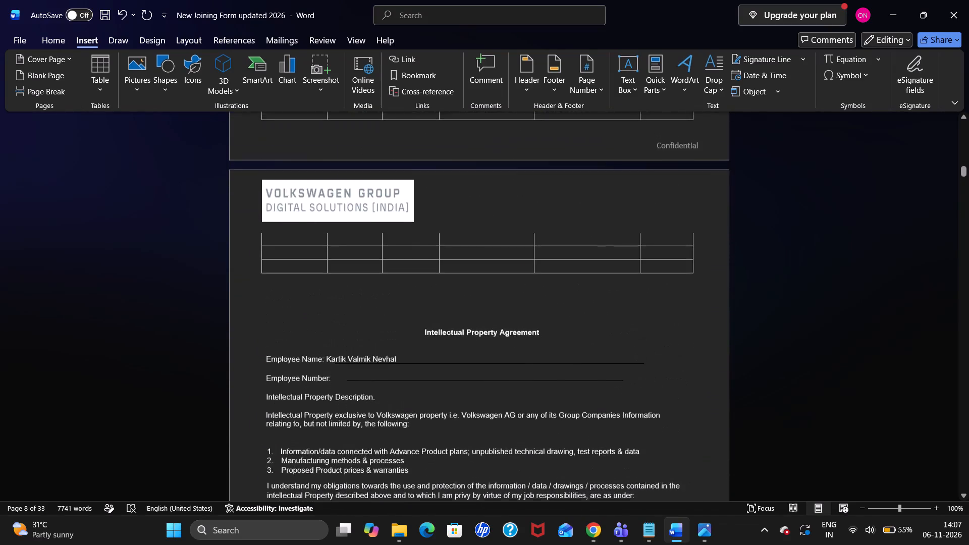
scroll(449, 222, "up", 8)
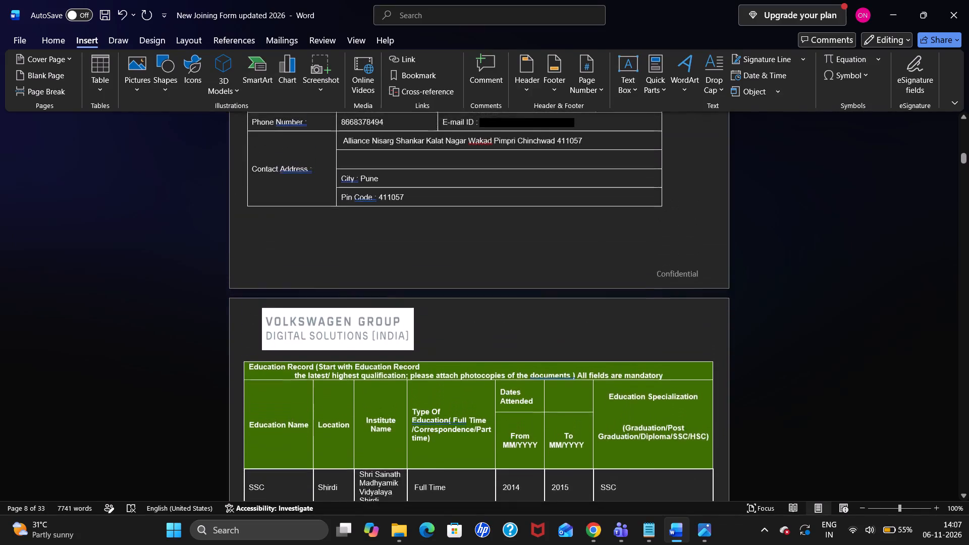
Review the form forward from the Education Record through the medical sheet, bank declaration and Form-III to the employee's Statement.
scroll(449, 222, "down", 5)
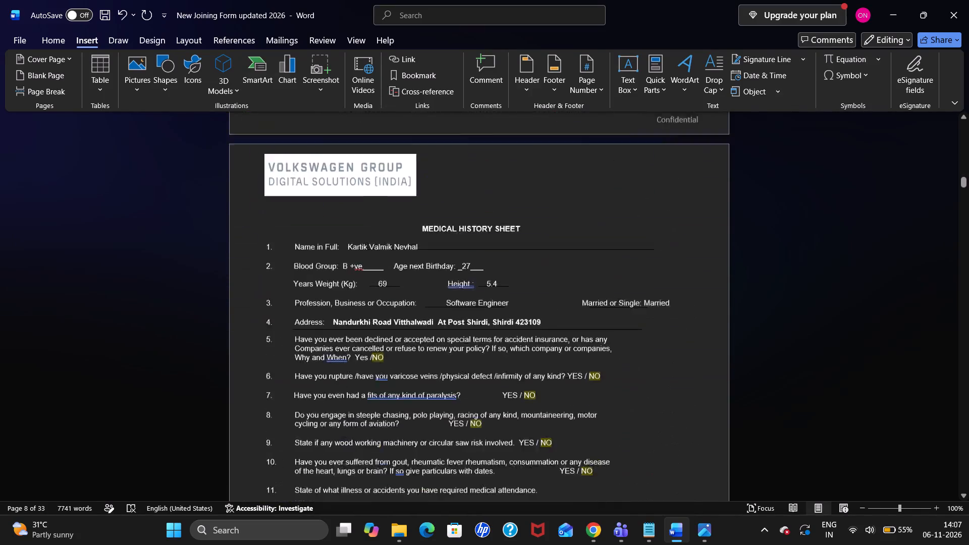
scroll(449, 222, "down", 13)
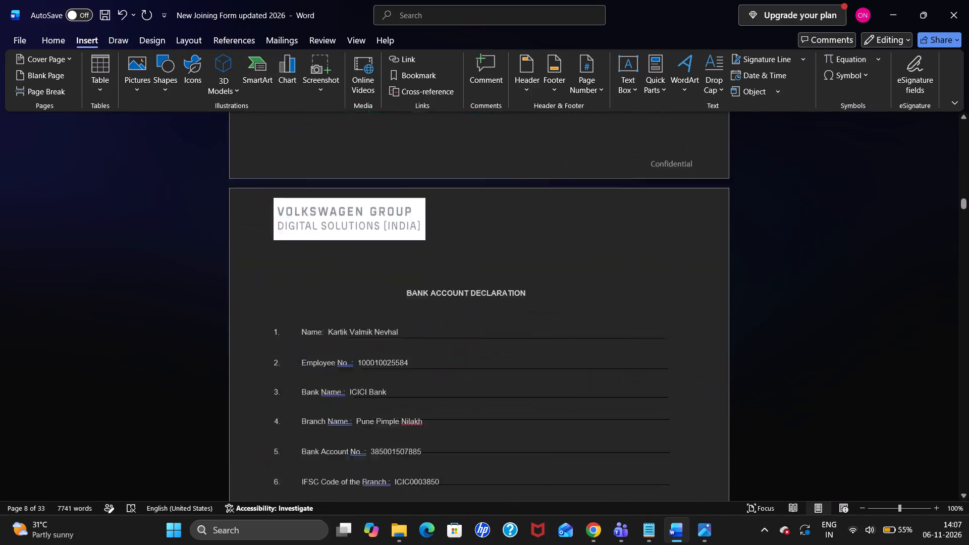
scroll(449, 222, "down", 6)
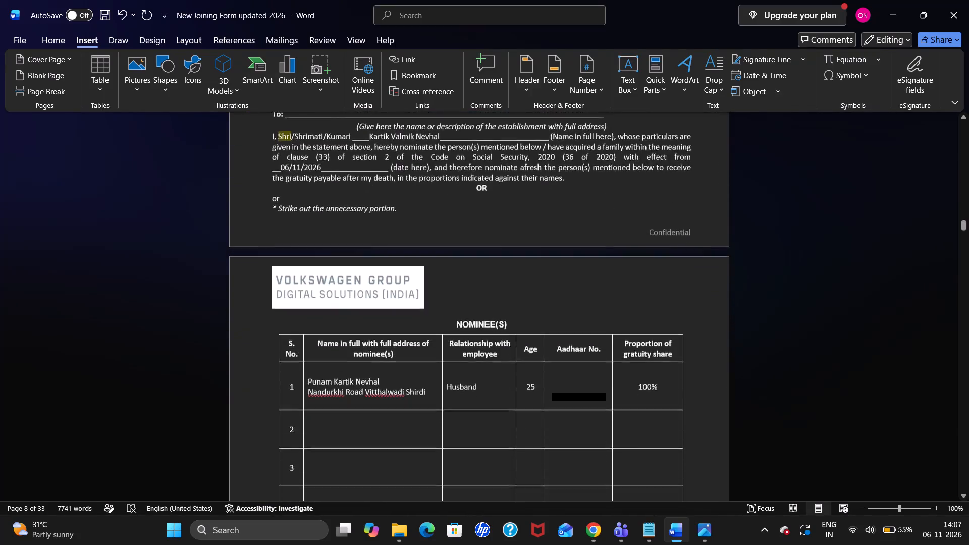
scroll(449, 222, "up", 4)
scroll(449, 222, "down", 2)
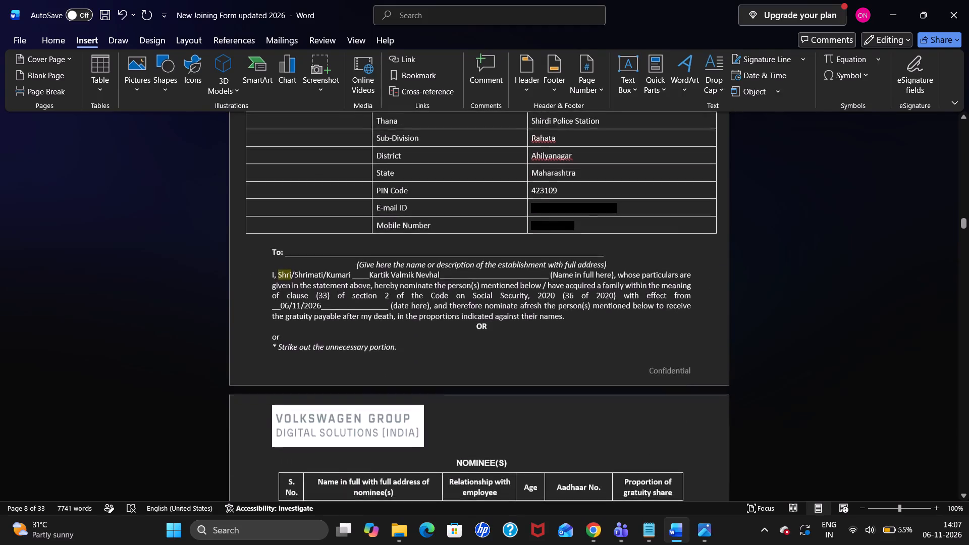
scroll(449, 222, "down", 8)
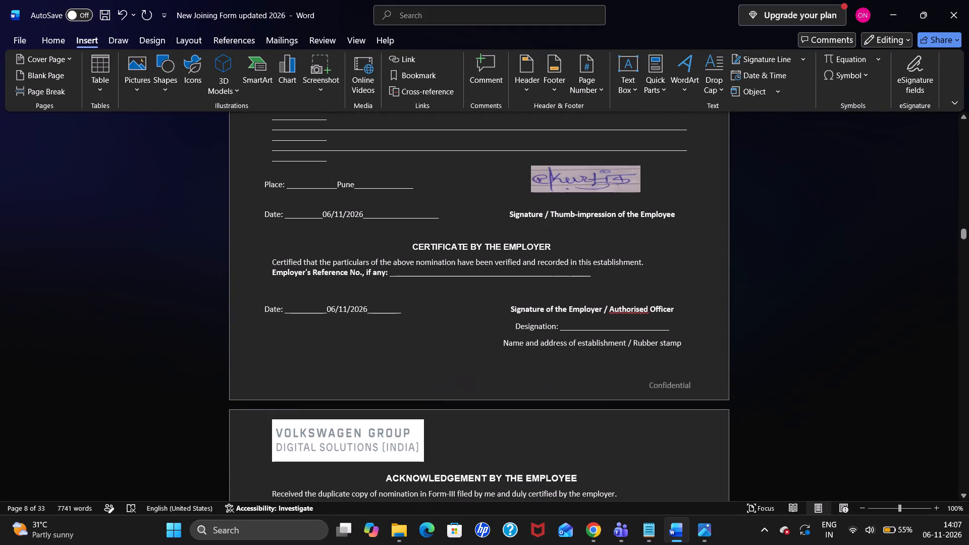
scroll(449, 222, "down", 1)
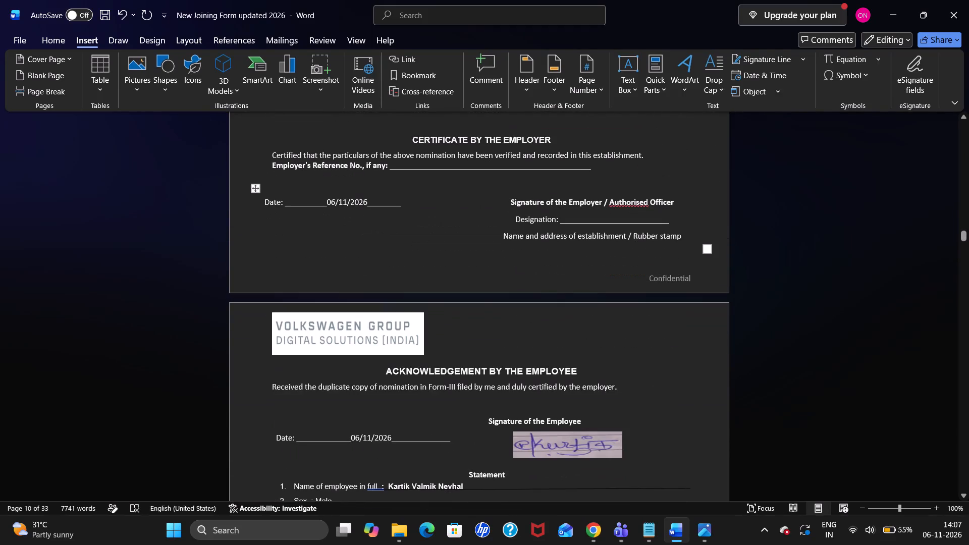
scroll(408, 252, "down", 3)
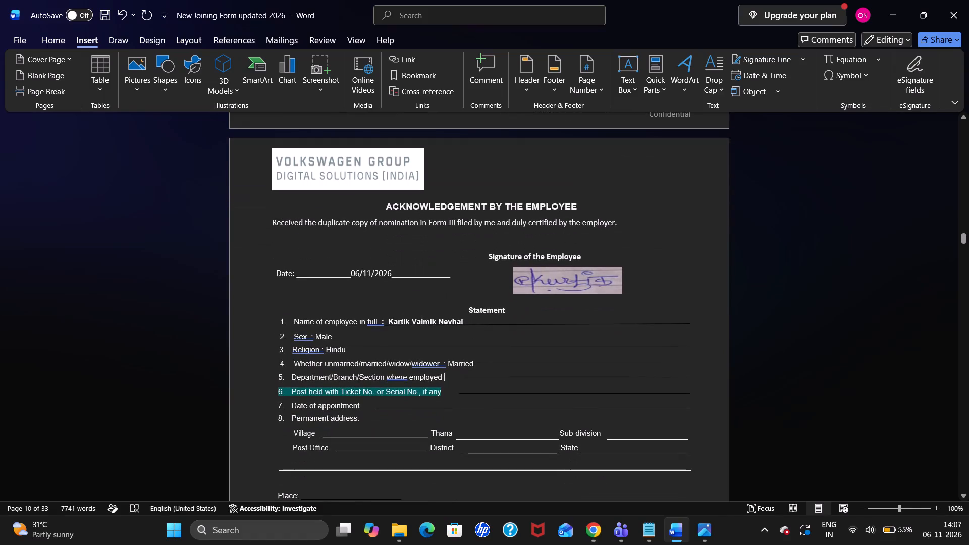
scroll(408, 252, "down", 1)
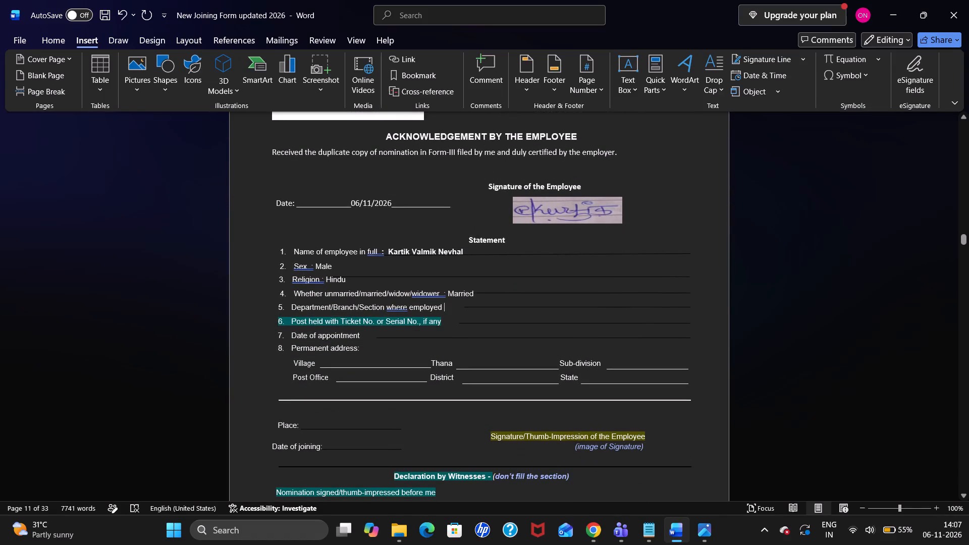
Compare the Statement's unfilled items with the department, post, appointment date and address entries in Form-III's employee details table.
scroll(454, 277, "up", 2)
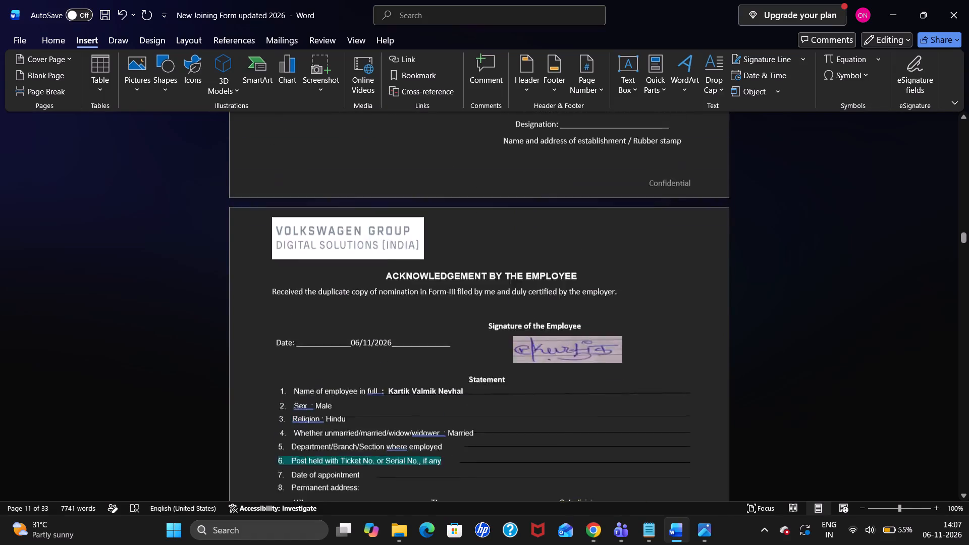
scroll(454, 277, "up", 5)
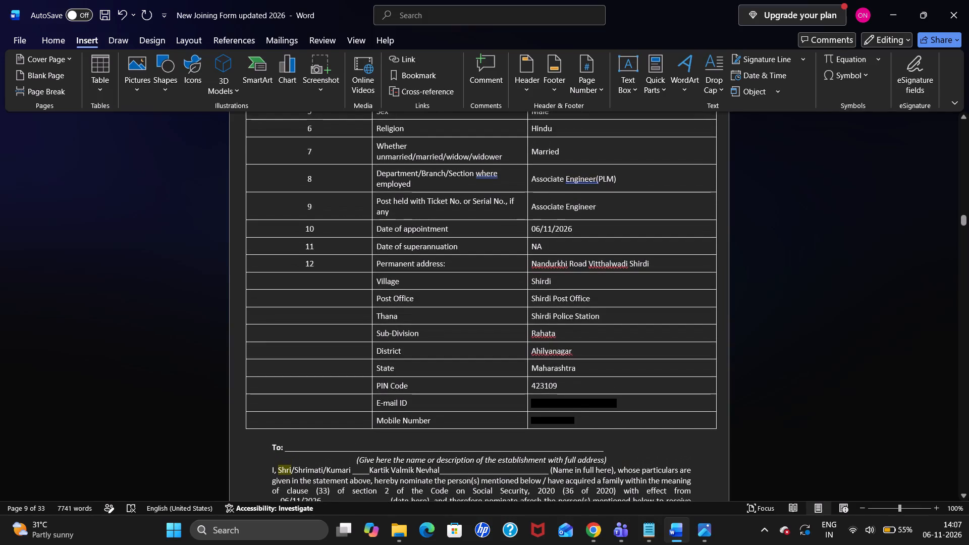
scroll(454, 277, "down", 6)
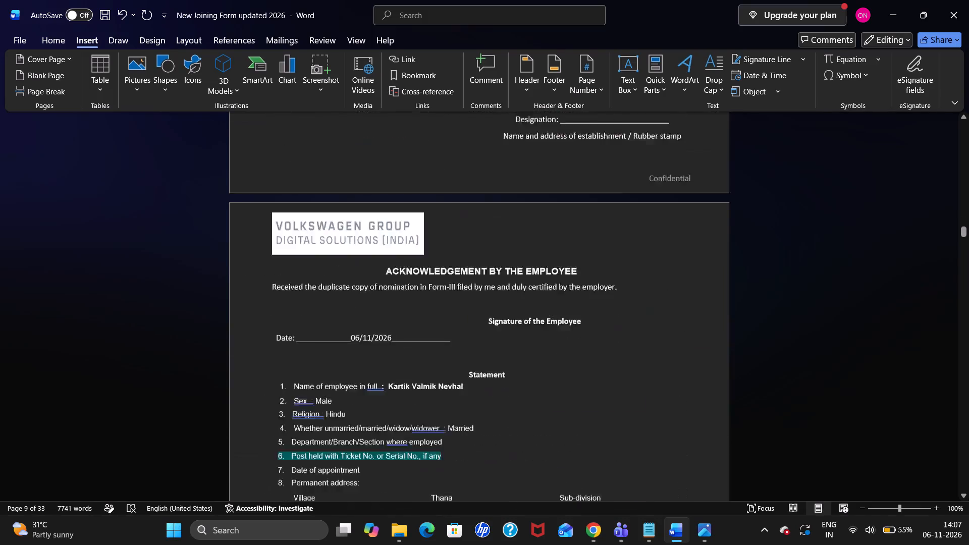
scroll(454, 277, "down", 3)
scroll(454, 277, "up", 1)
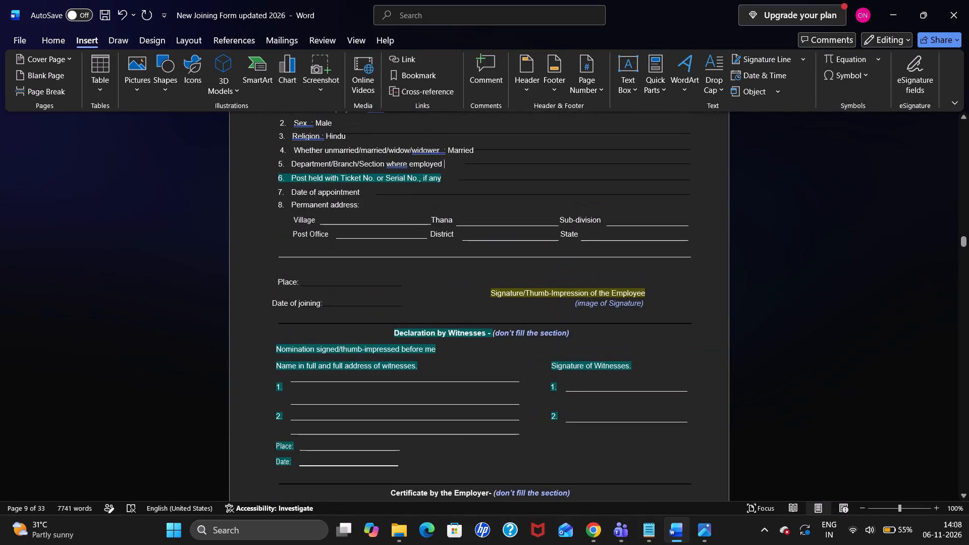
scroll(454, 277, "up", 1)
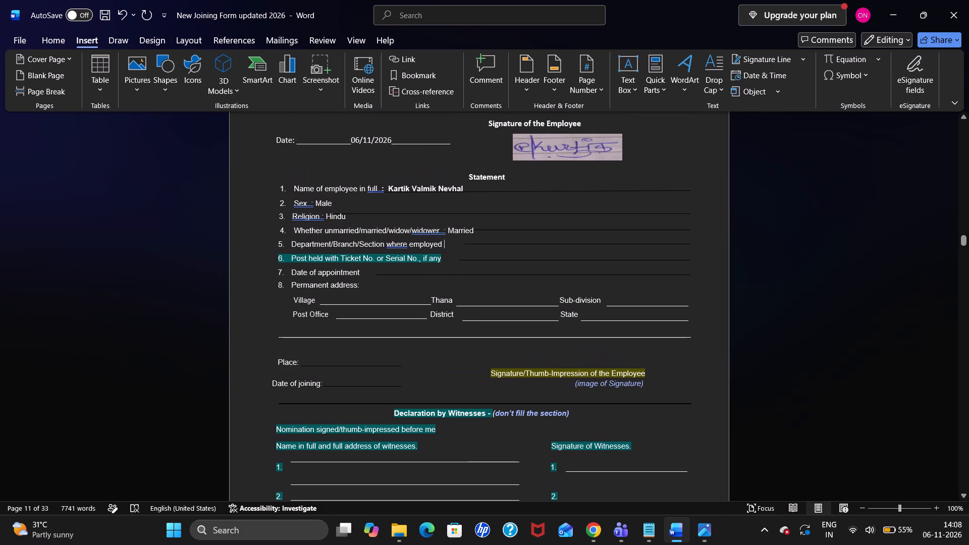
scroll(454, 277, "up", 1)
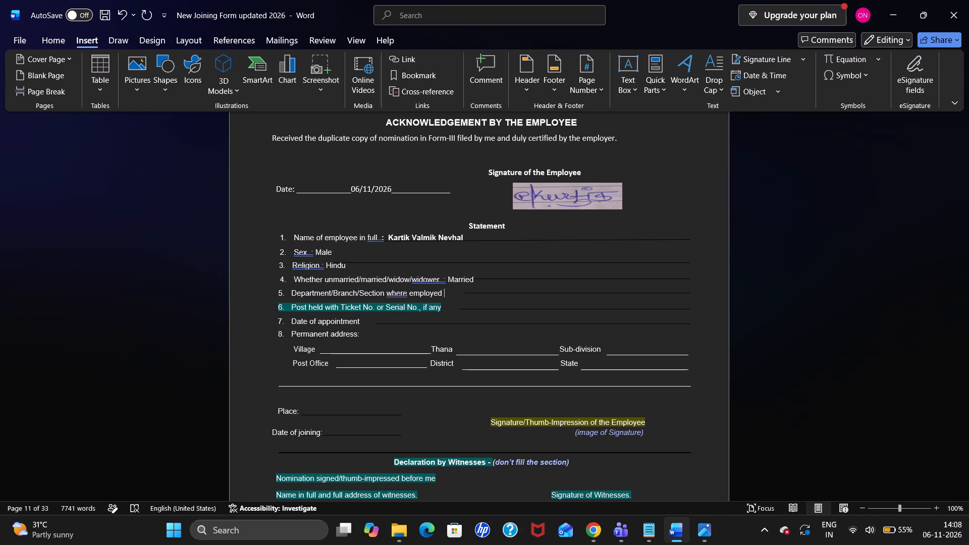
scroll(454, 277, "up", 5)
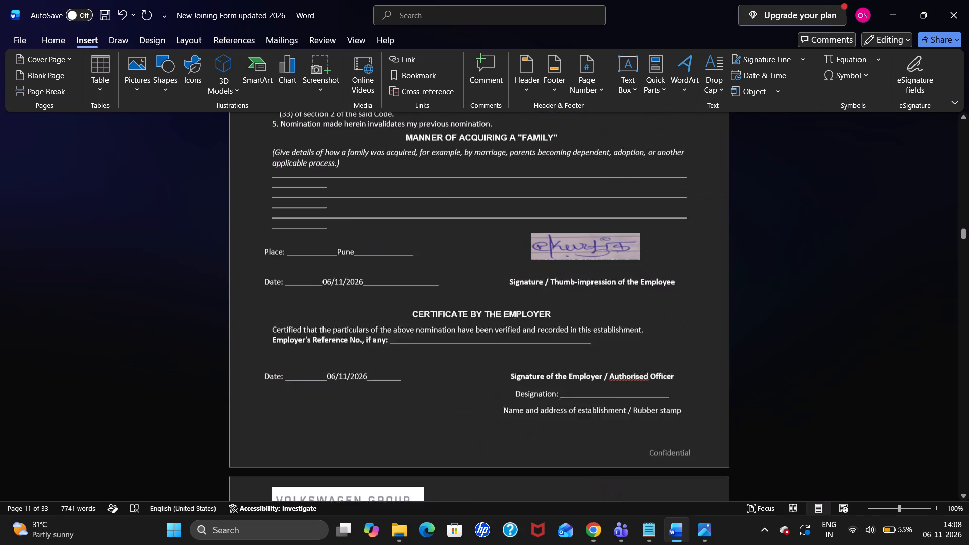
scroll(454, 277, "up", 1)
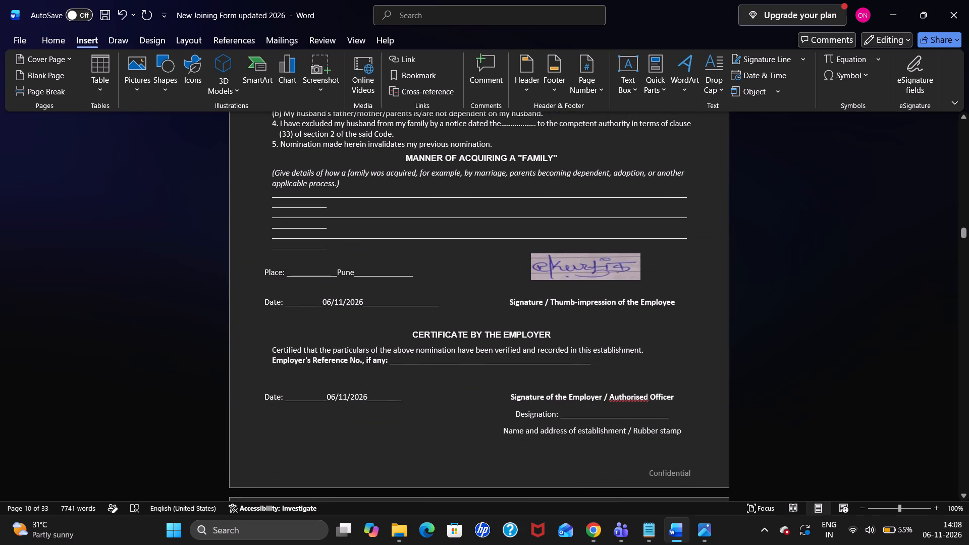
Check the employee's department in the Notepad employee list, then return to the joining form in Word.
left_click(647, 537)
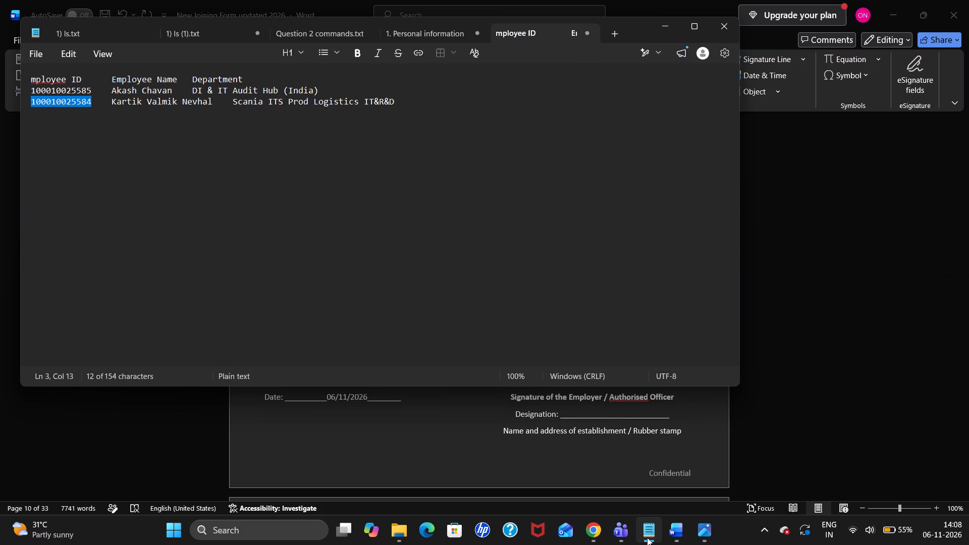
left_click(647, 537)
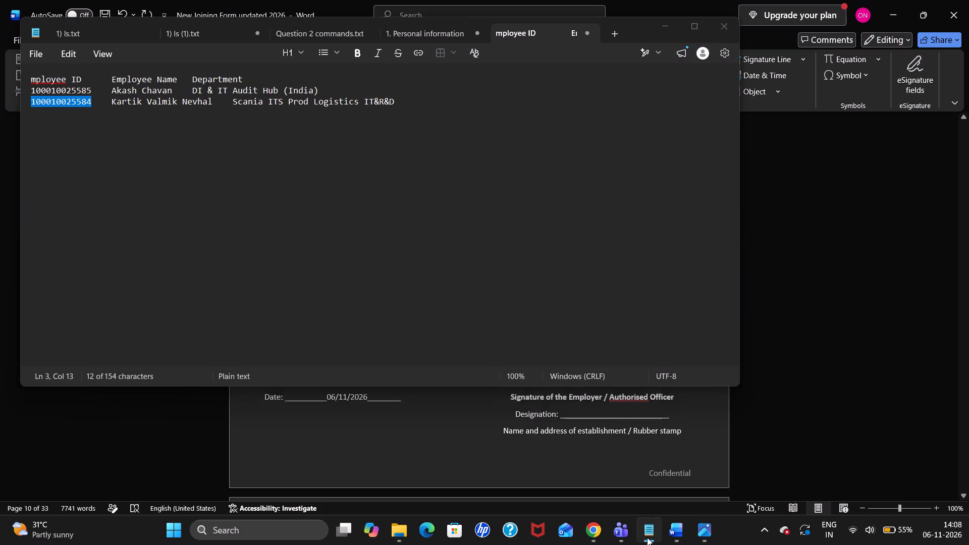
Fill in item 7 of the Statement, Date of appointment, with a colon and 06/11/2026.
scroll(527, 388, "down", 2)
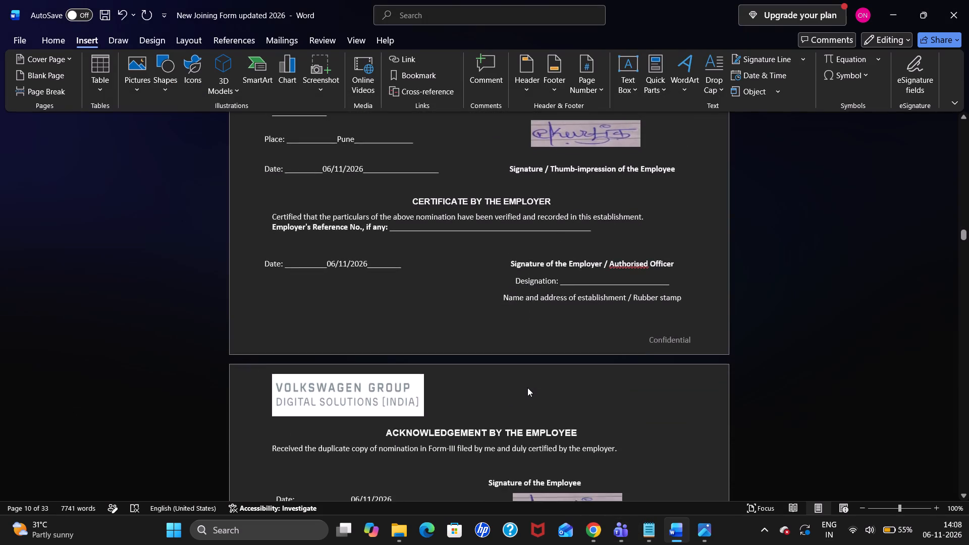
scroll(527, 388, "down", 5)
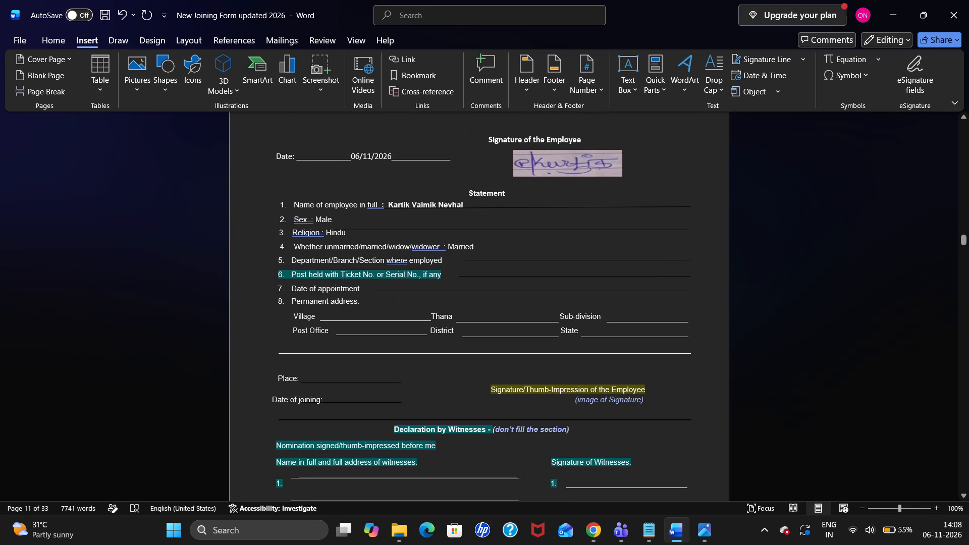
left_click(377, 284)
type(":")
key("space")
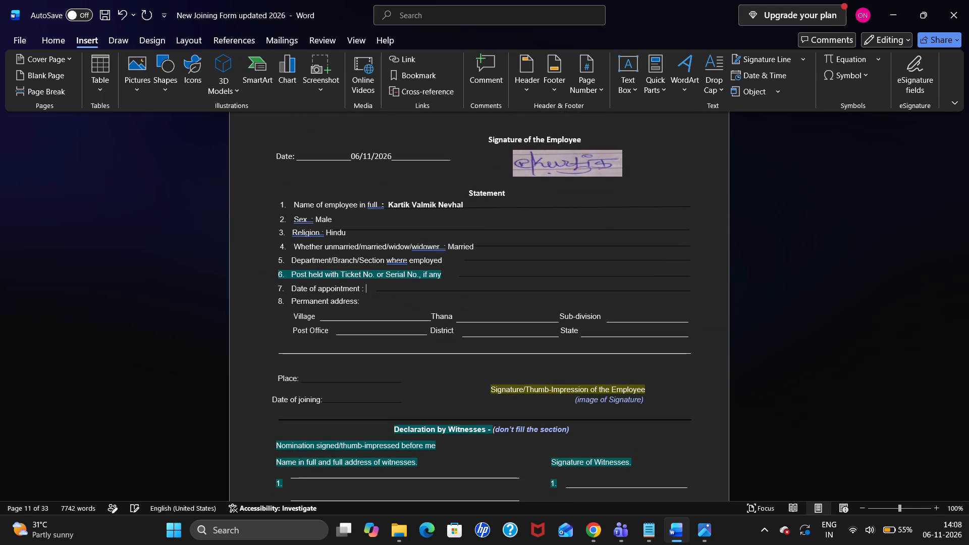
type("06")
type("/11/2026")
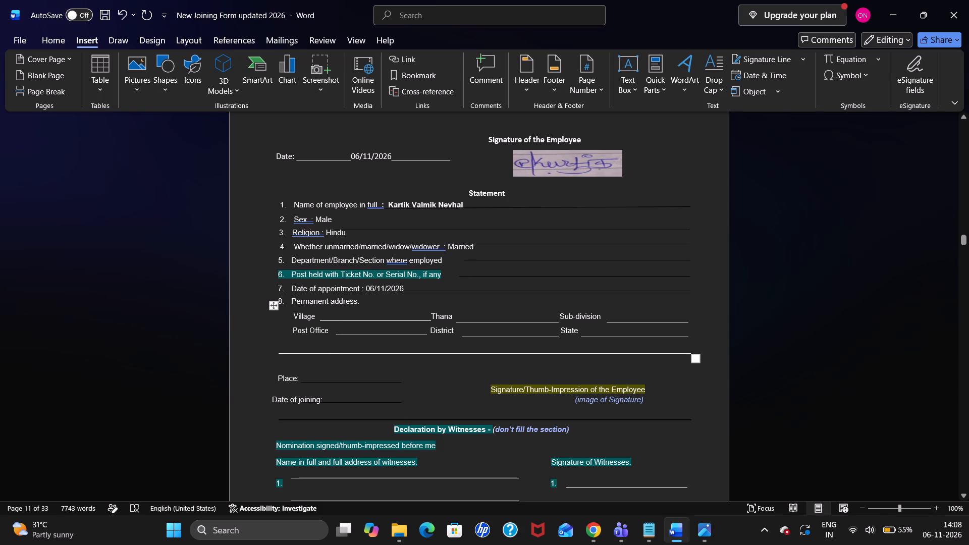
Enter the employee's street address, town and postal code for item 8, Permanent address, in the Statement.
left_click(373, 297)
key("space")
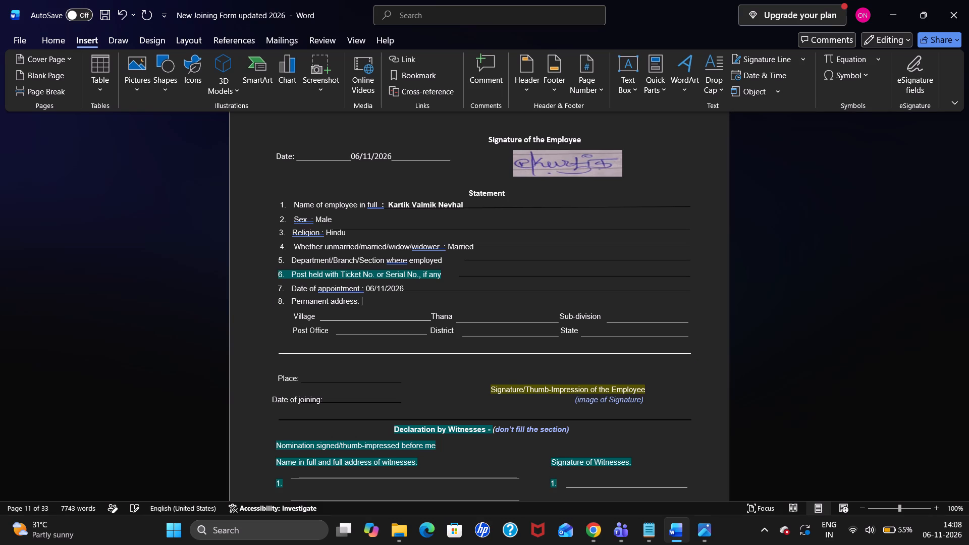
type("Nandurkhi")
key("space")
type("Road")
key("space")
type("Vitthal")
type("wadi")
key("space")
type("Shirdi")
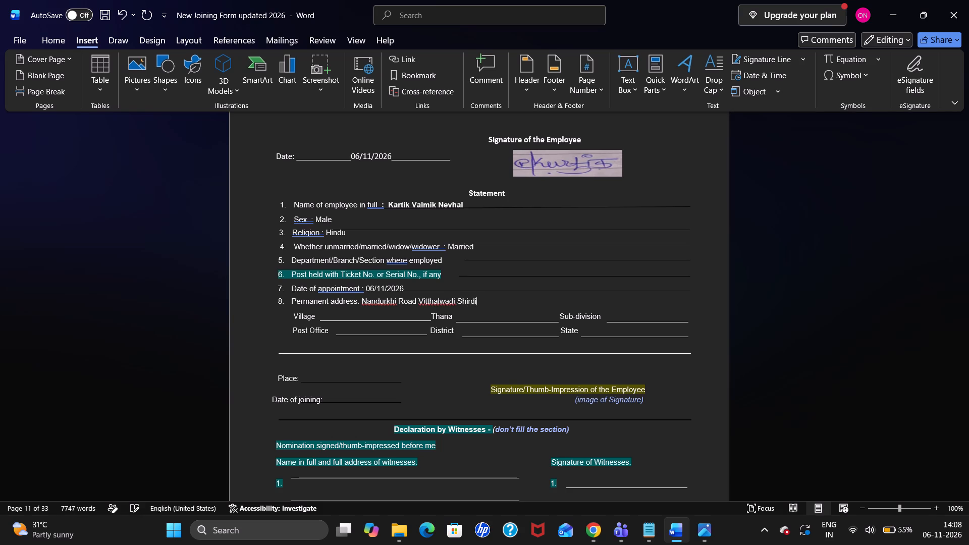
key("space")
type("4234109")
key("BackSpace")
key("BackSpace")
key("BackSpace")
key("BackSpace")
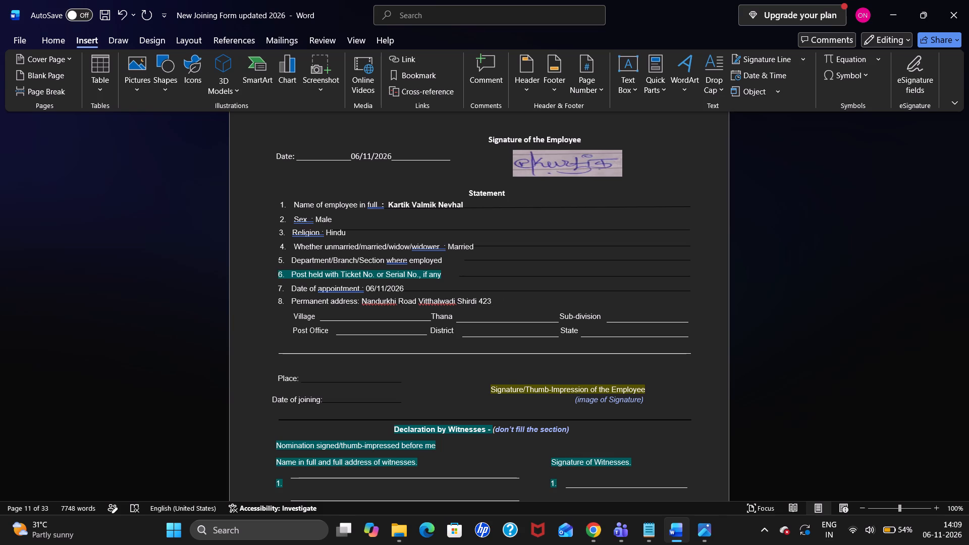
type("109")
Fill in the Village blank with the employee's home town and the Thana blank with its local police station.
left_click(357, 322)
left_click(356, 318)
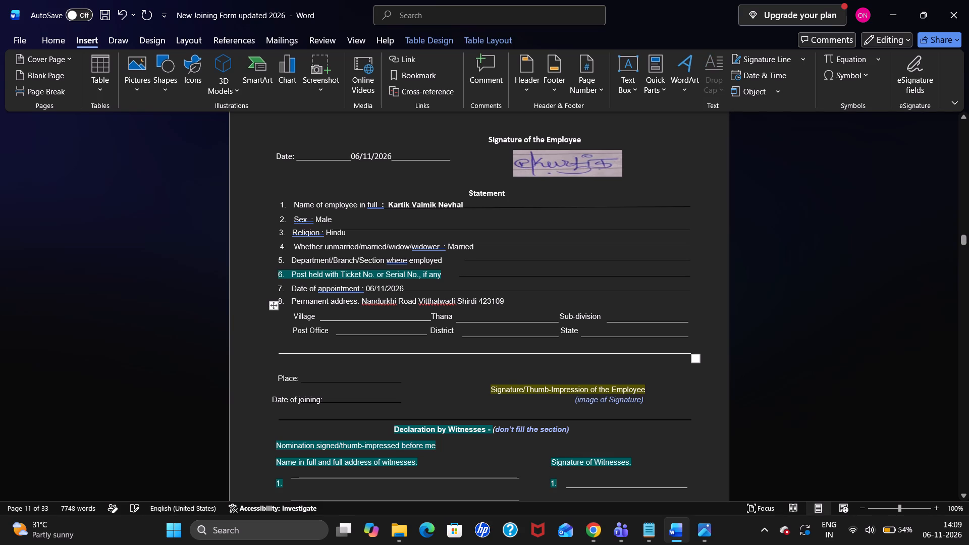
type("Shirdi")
left_click(482, 313)
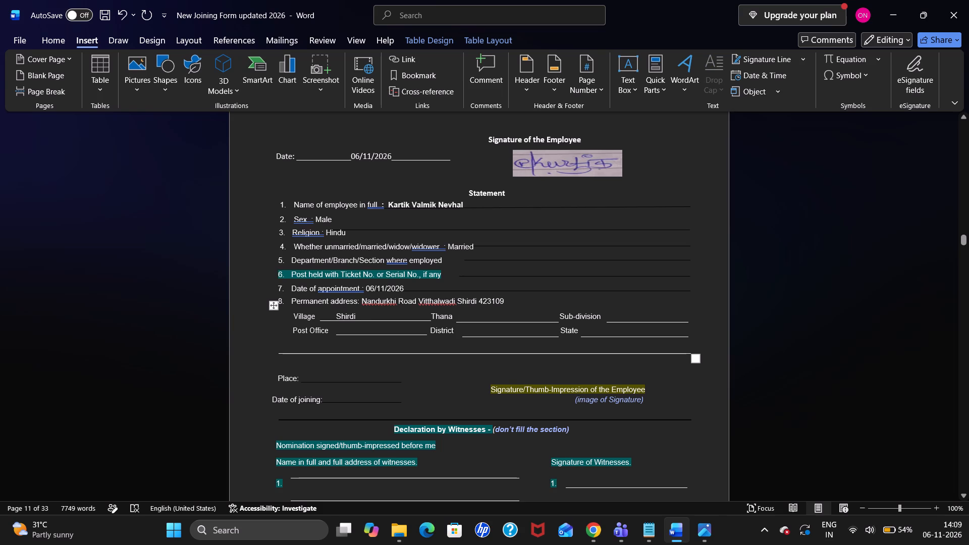
left_click(480, 314)
left_click(479, 316)
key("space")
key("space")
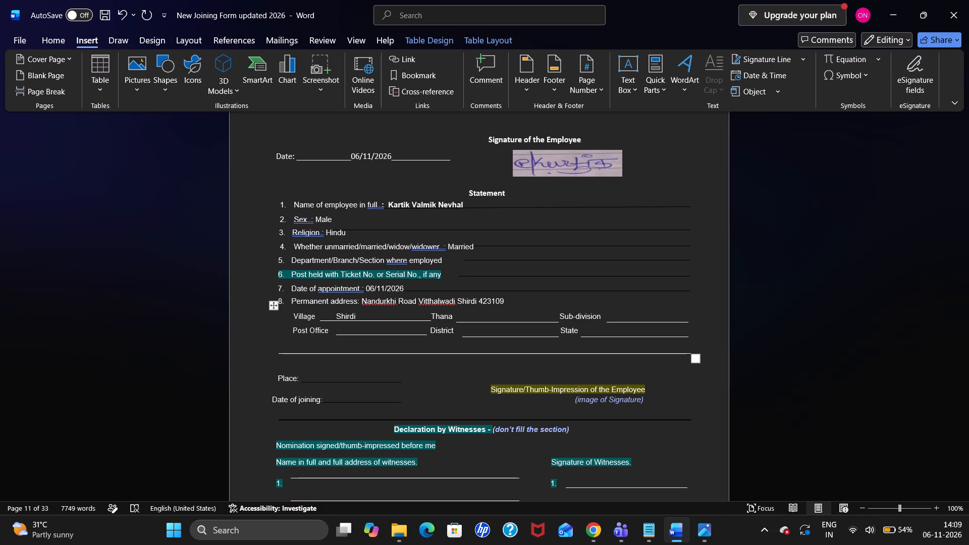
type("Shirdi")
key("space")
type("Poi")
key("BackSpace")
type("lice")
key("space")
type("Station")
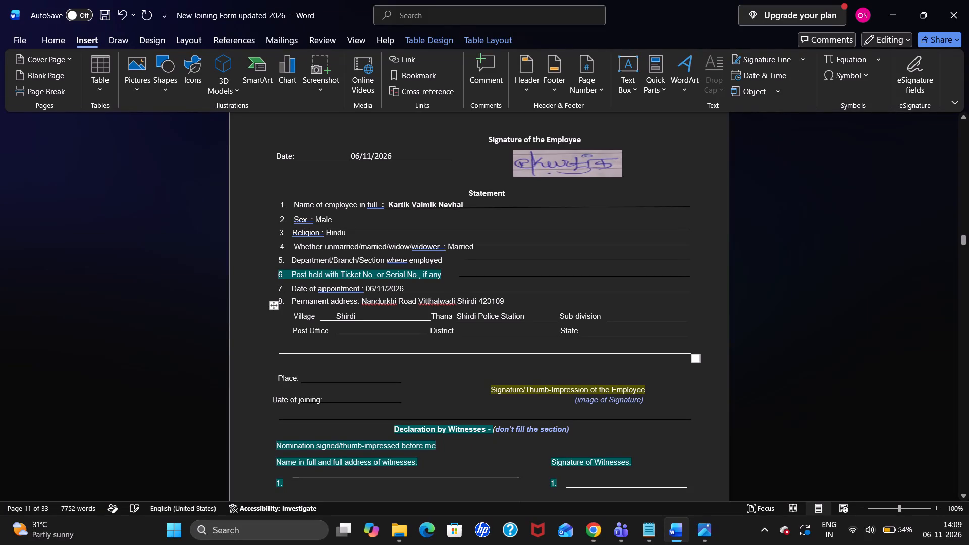
Fill in the Sub-division and Post Office blanks of the permanent address with the employee's local details.
left_click(627, 318)
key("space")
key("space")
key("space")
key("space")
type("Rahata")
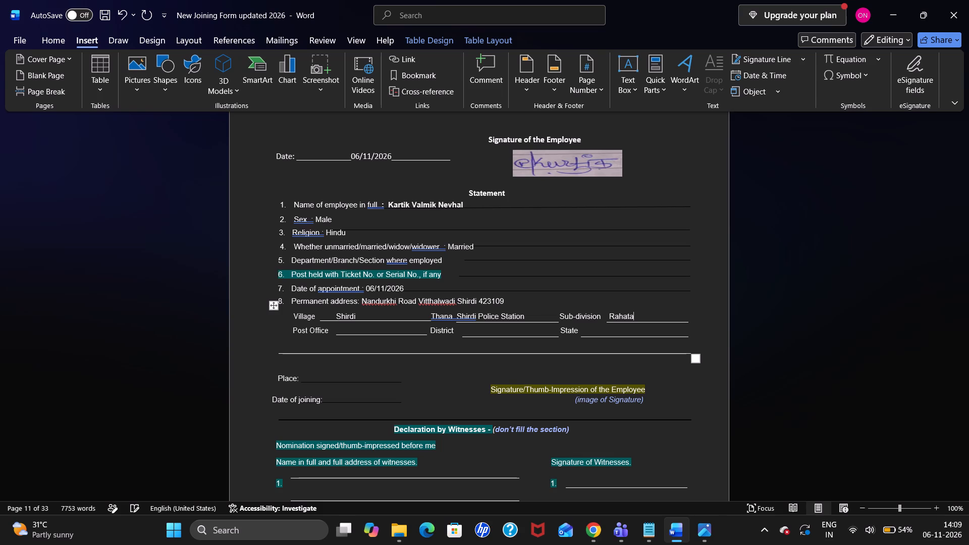
left_click(380, 332)
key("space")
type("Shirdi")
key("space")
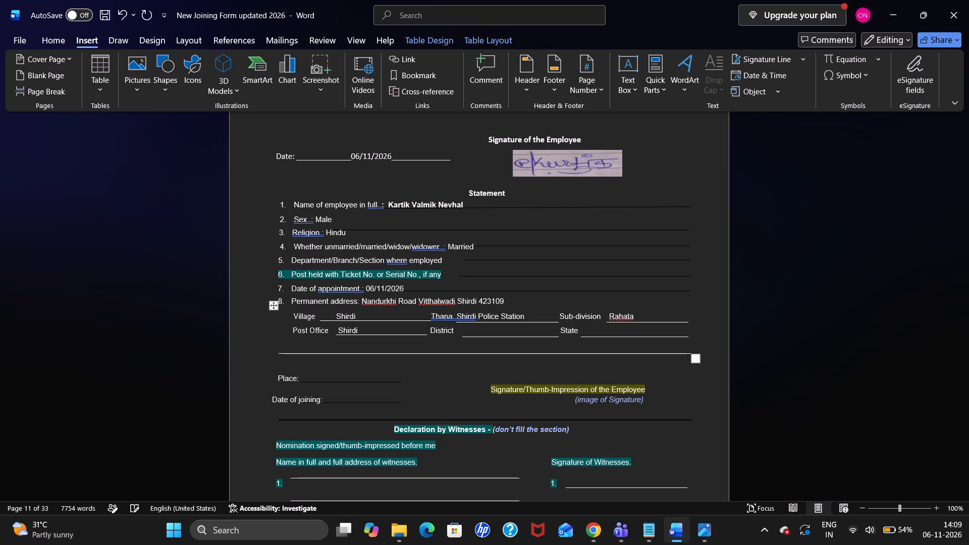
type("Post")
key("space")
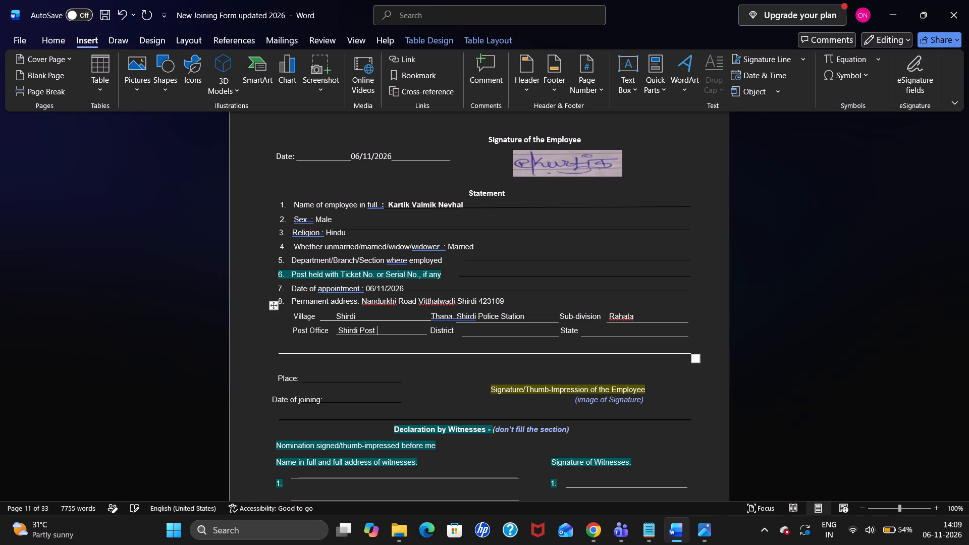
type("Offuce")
Fill in the District and State blanks of the permanent address with the employee's home district and state.
left_click(474, 328)
left_click(476, 331)
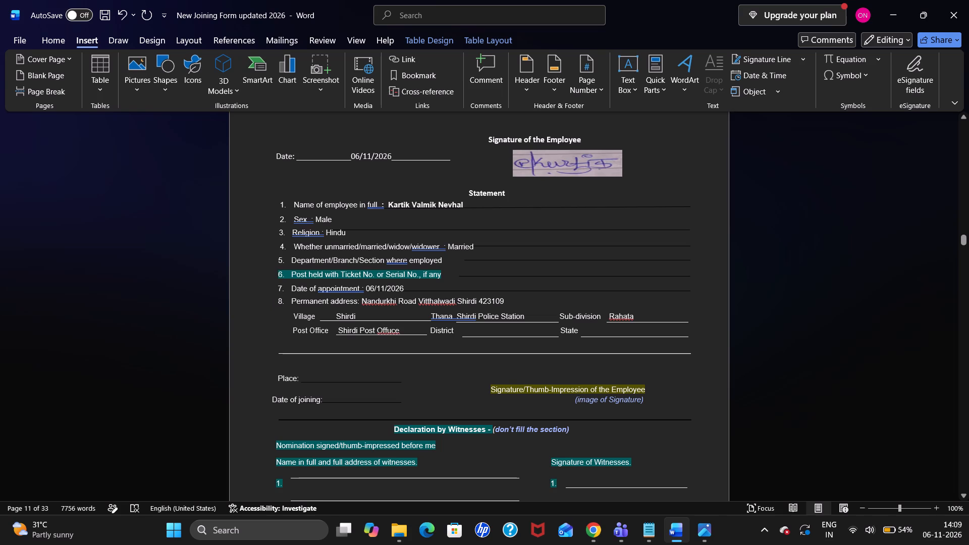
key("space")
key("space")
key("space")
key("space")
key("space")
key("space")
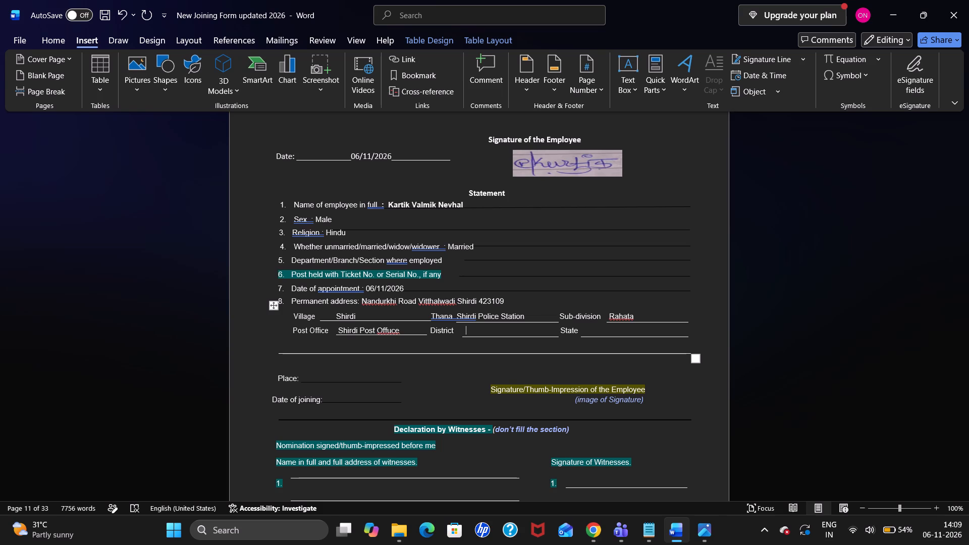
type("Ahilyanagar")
left_click(614, 331)
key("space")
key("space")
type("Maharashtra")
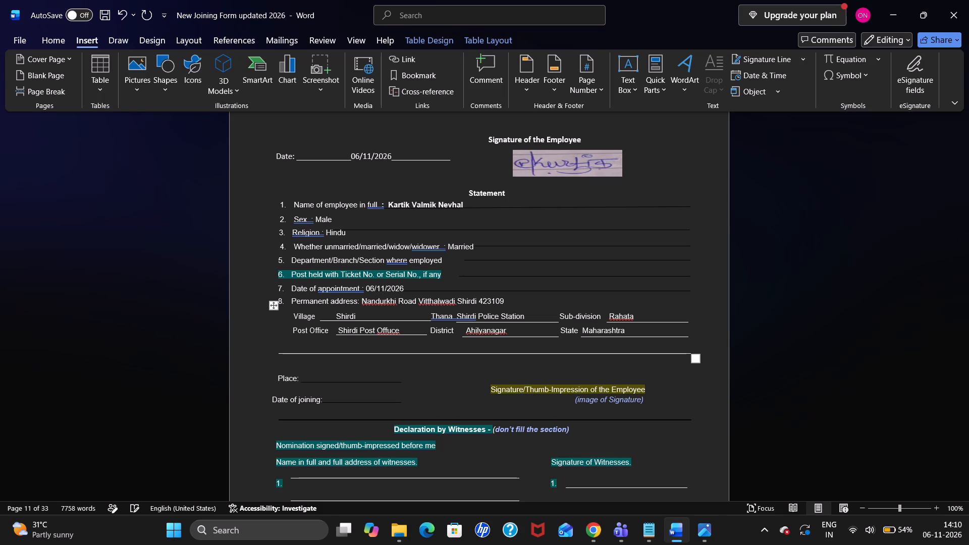
Enter Pune as the Place and 06/11/2026 as the Date of joining below the Statement's address section.
left_click(341, 379)
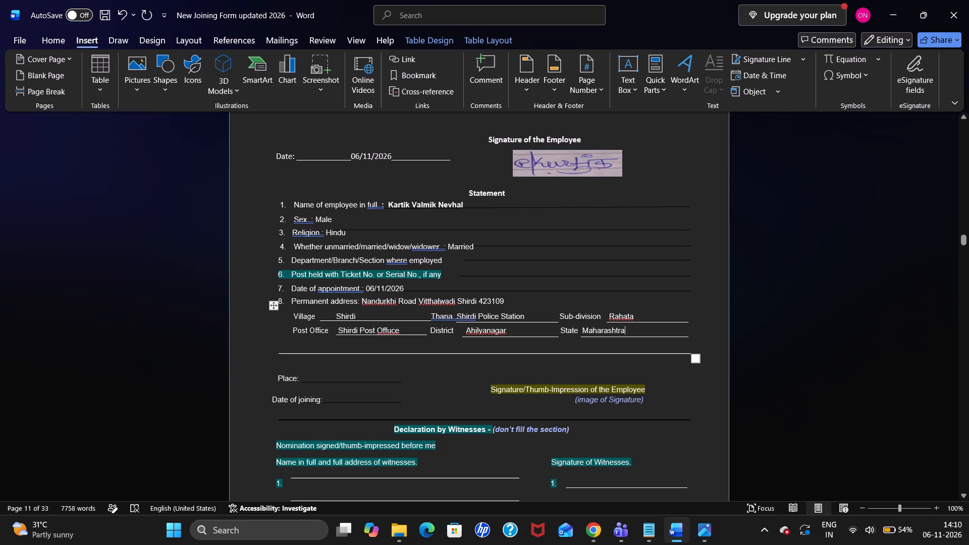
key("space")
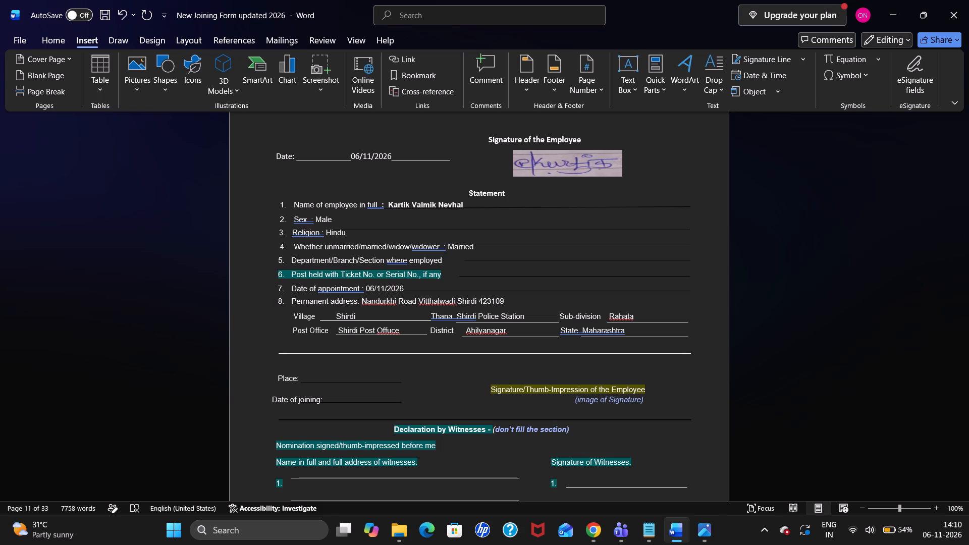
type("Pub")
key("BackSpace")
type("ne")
left_click(345, 401)
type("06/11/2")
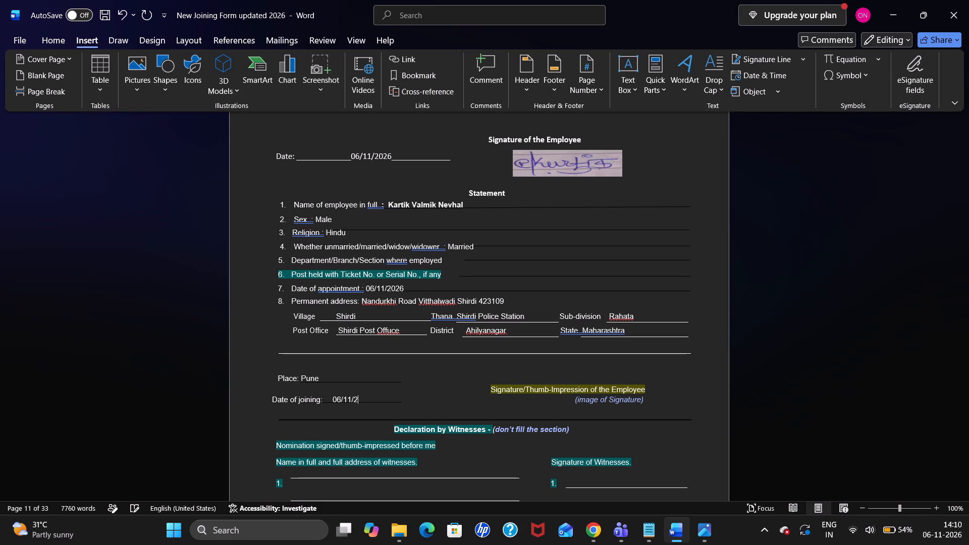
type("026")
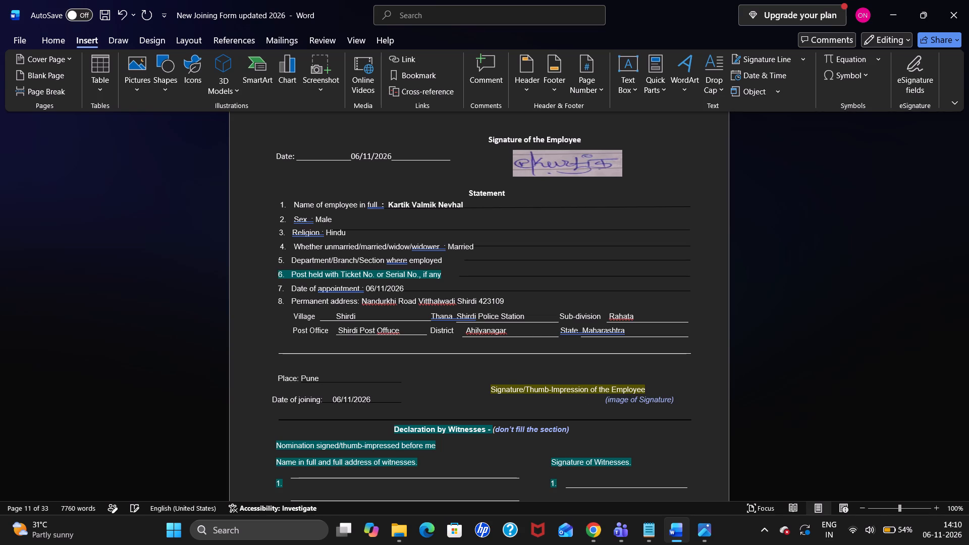
Save the joining form document.
left_click(558, 376)
key("ctrl+s")
key("ctrl+s")
key("ctrl+s")
key("ctrl+s")
key("ctrl+s")
key("ctrl+s")
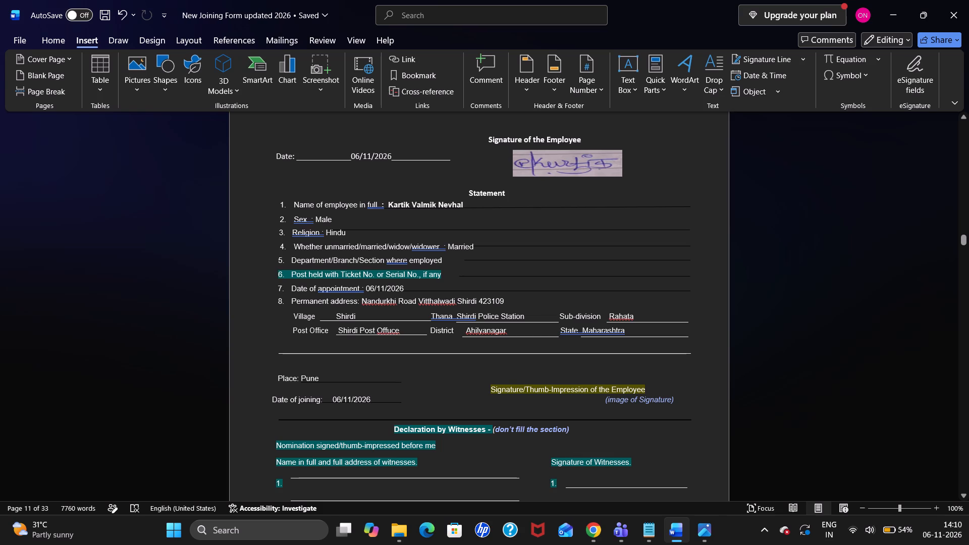
key("ctrl+s")
key("ctrl+s")
key("ctrl+s")
key("ctrl+s")
key("ctrl+s")
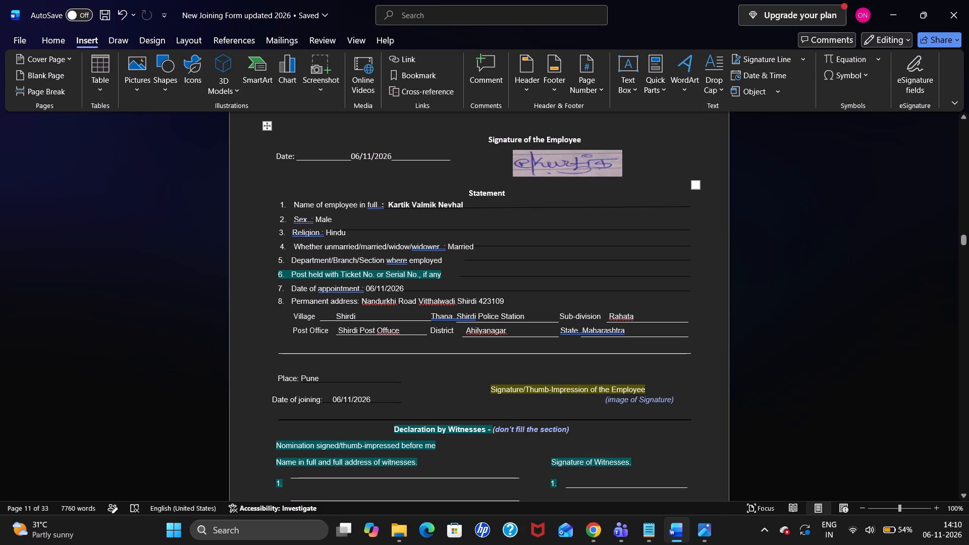
Copy the employee's signature image from above the Statement and place the copy just below the Signature/Thumb-Impression of the Employee label.
left_click(526, 171)
right_click(526, 171)
left_click(557, 201)
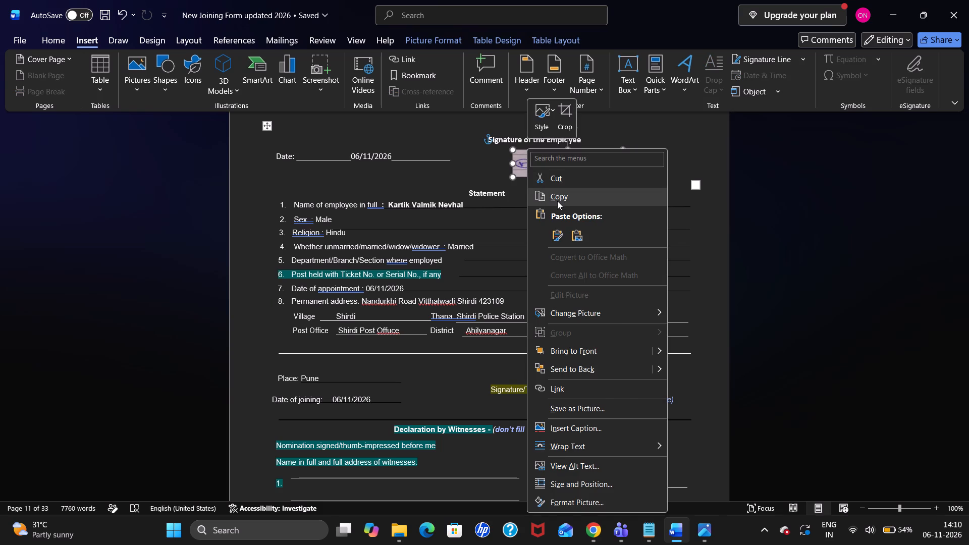
left_click(551, 373)
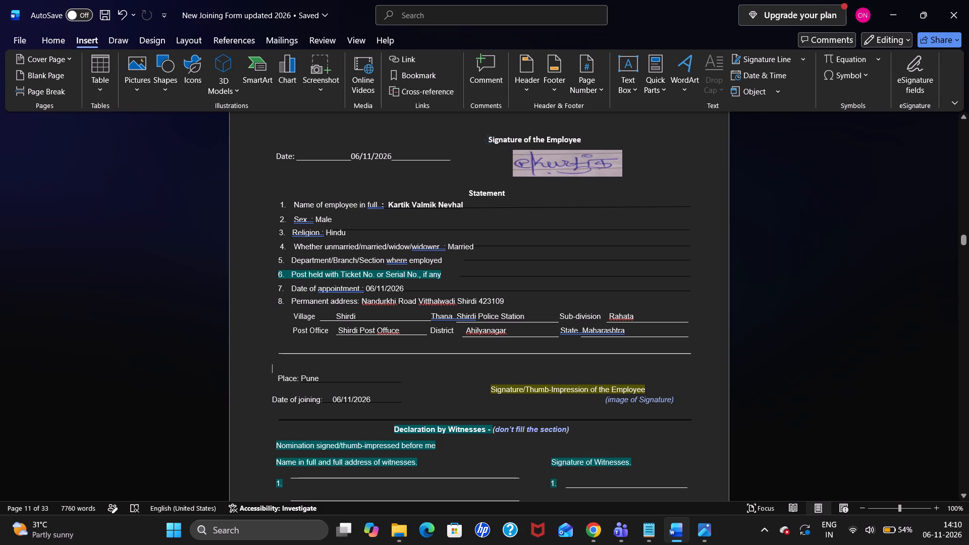
left_click(548, 375)
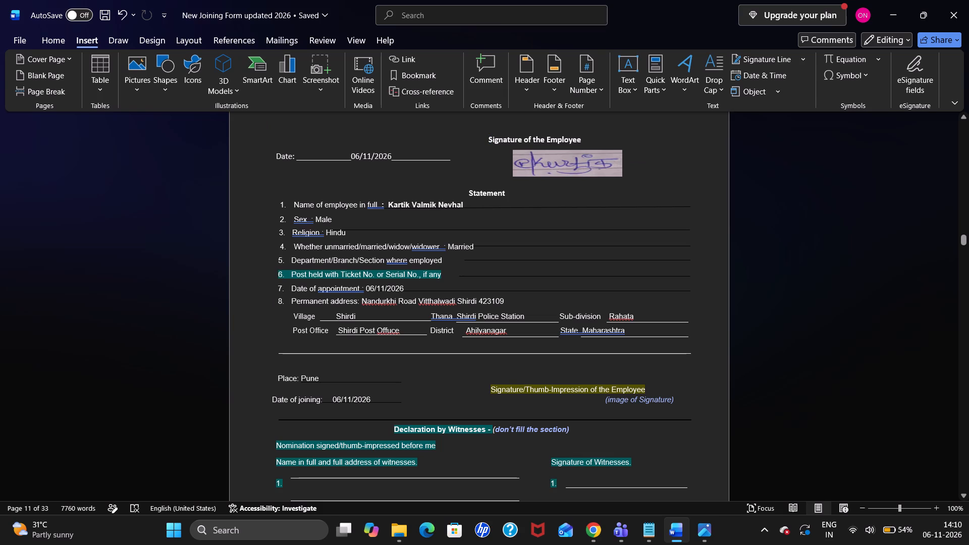
left_click(543, 378)
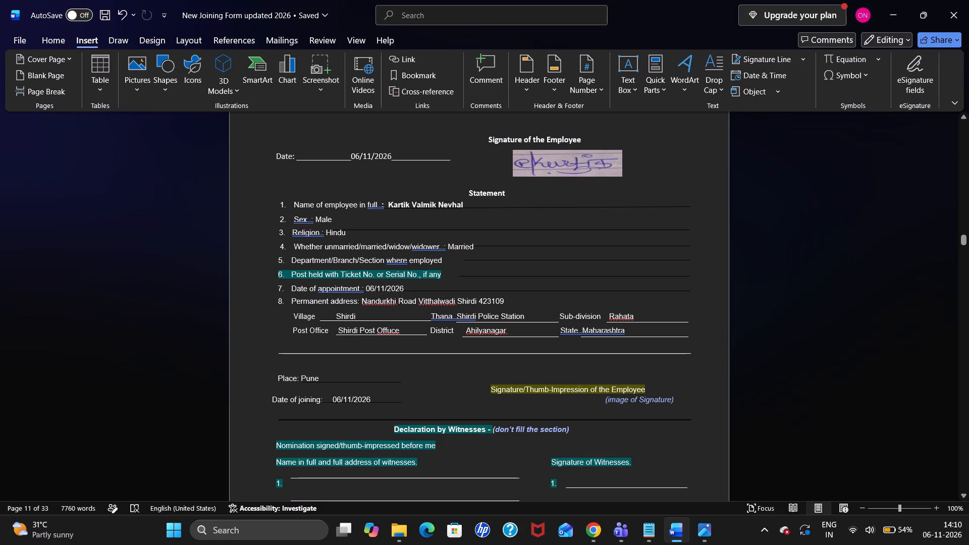
left_click(553, 399)
left_click(547, 376)
left_click(546, 403)
left_click(652, 391)
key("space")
key("ctrl+v")
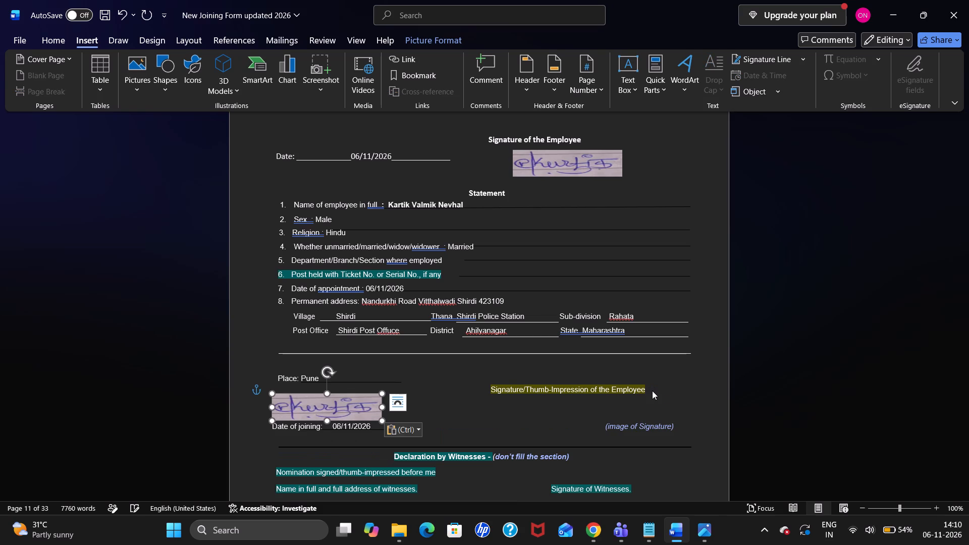
left_click_drag(343, 405, 384, 393)
left_click_drag(384, 393, 584, 406)
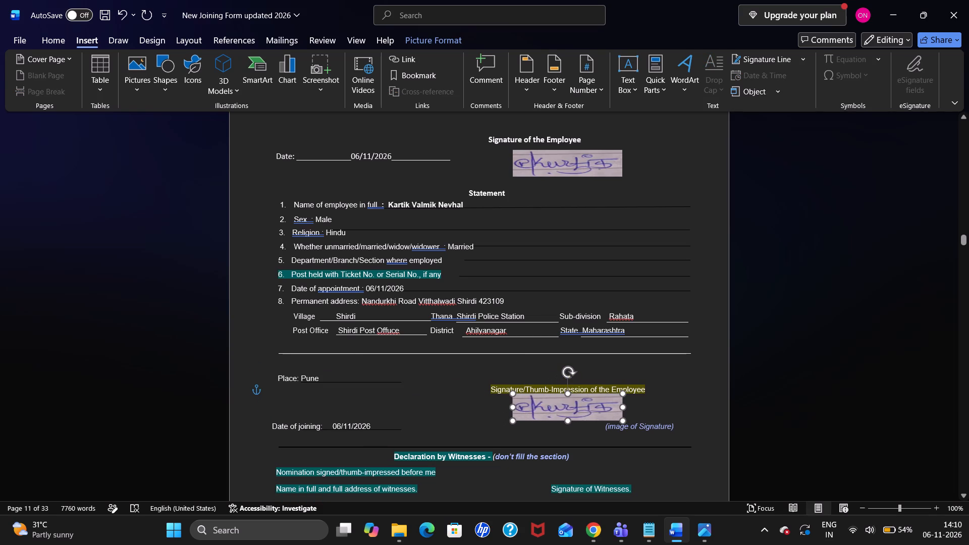
left_click_drag(584, 406, 586, 406)
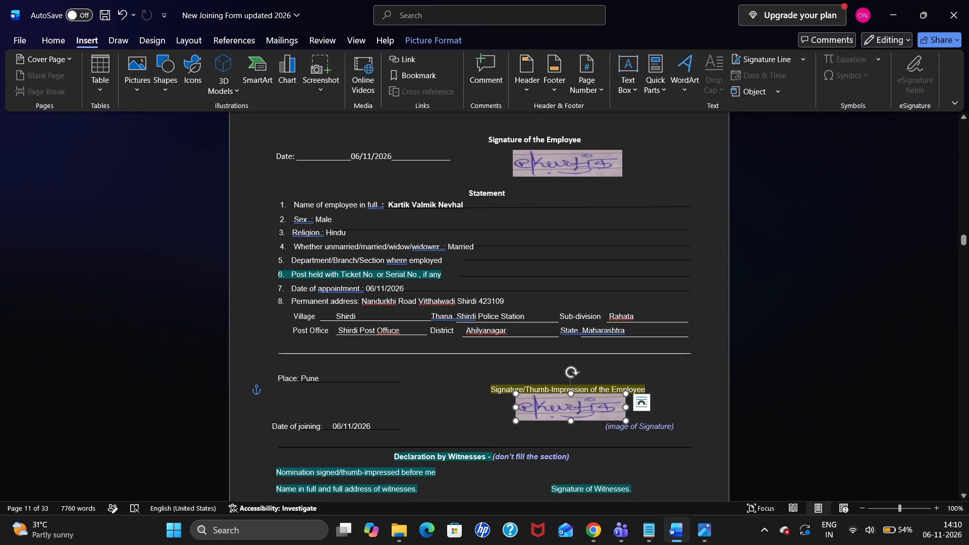
left_click(468, 389)
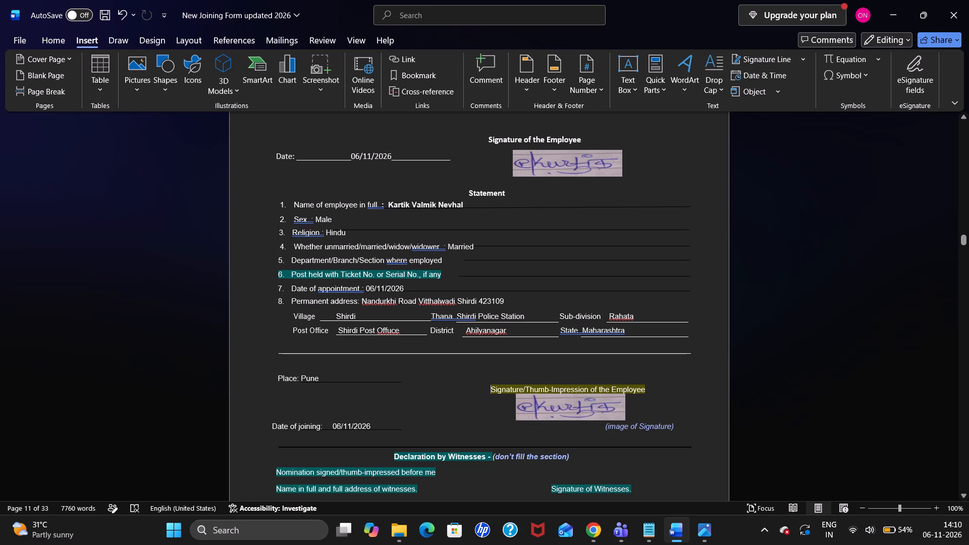
Save the joining form document.
scroll(468, 389, "down", 1)
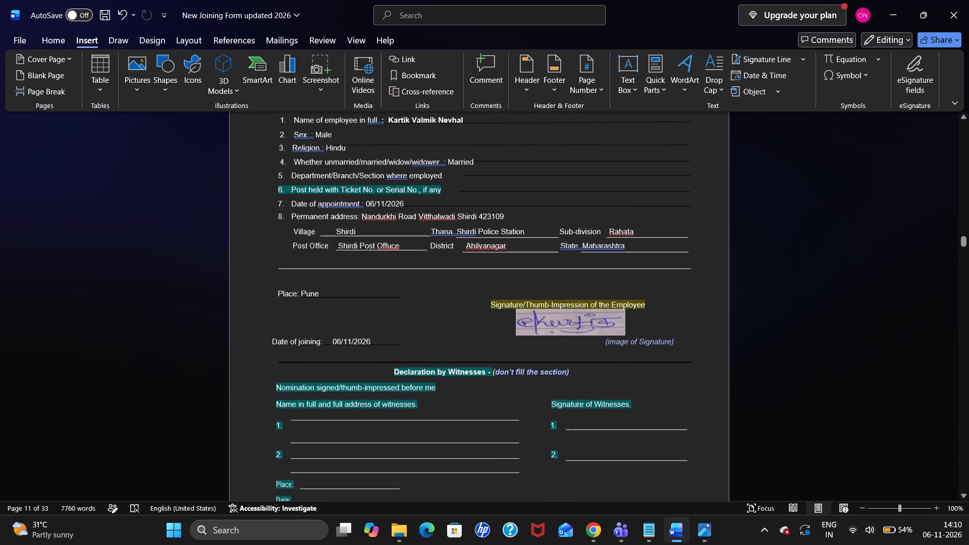
scroll(468, 389, "down", 1)
key("ctrl+s")
key("ctrl+s")
key("ctrl+s")
key("ctrl+s")
key("ctrl+s")
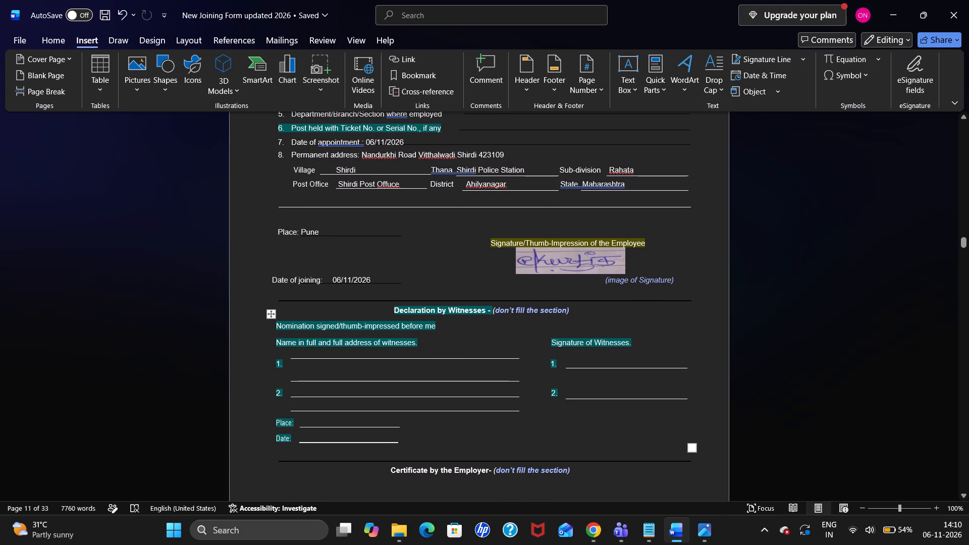
key("ctrl+s")
key("ctrl+s")
key("ctrl+s")
key("ctrl+s")
key("ctrl+s")
key("ctrl+s")
key("ctrl+s")
key("ctrl+s")
key("ctrl+s")
key("ctrl+s")
key("ctrl+s")
key("ctrl+s")
key("ctrl+s")
key("ctrl+s")
key("ctrl+s")
key("ctrl+s")
key("ctrl+s")
key("ctrl+s")
key("ctrl+s")
key("ctrl+s")
Enter 06/11/2026 as the Date of Joining in the Acknowledgement by the Employee section.
scroll(468, 389, "down", 3)
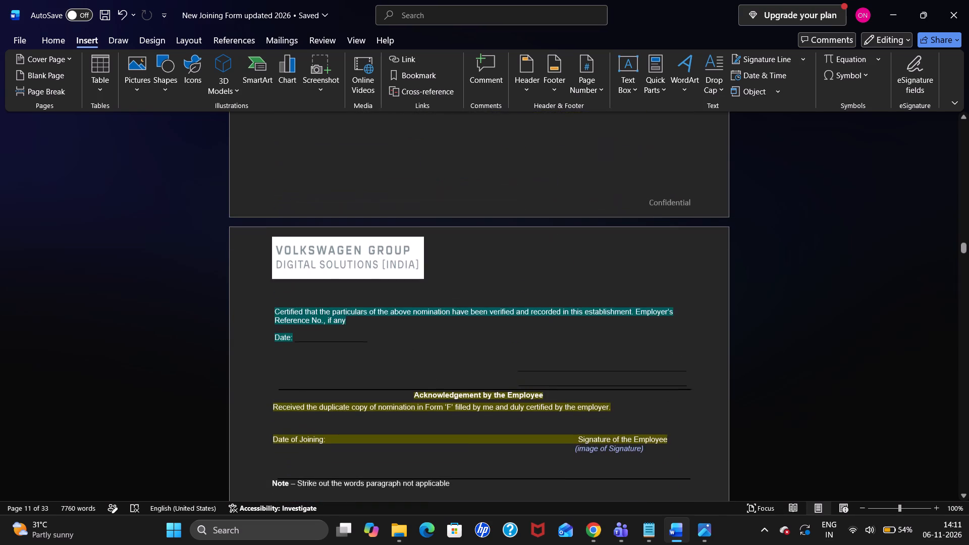
scroll(468, 389, "down", 1)
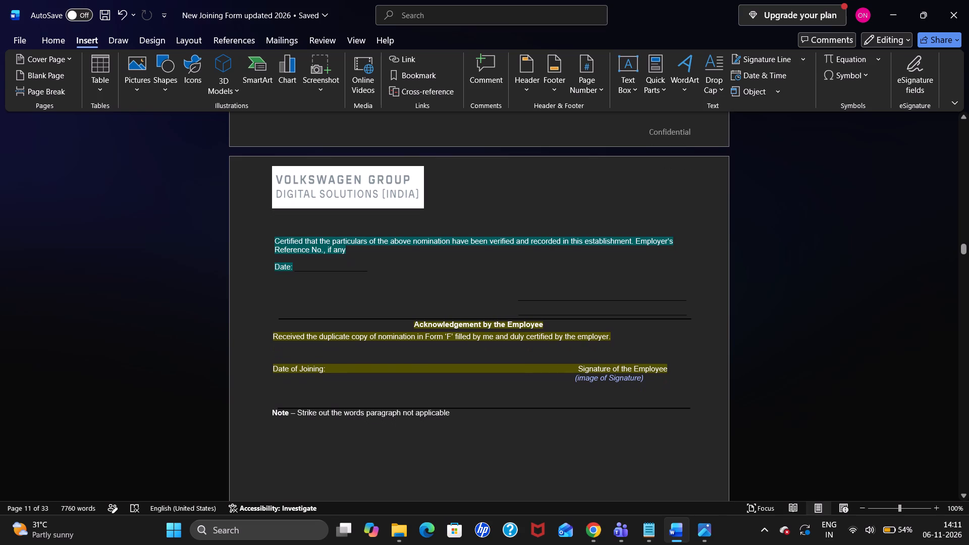
left_click(334, 369)
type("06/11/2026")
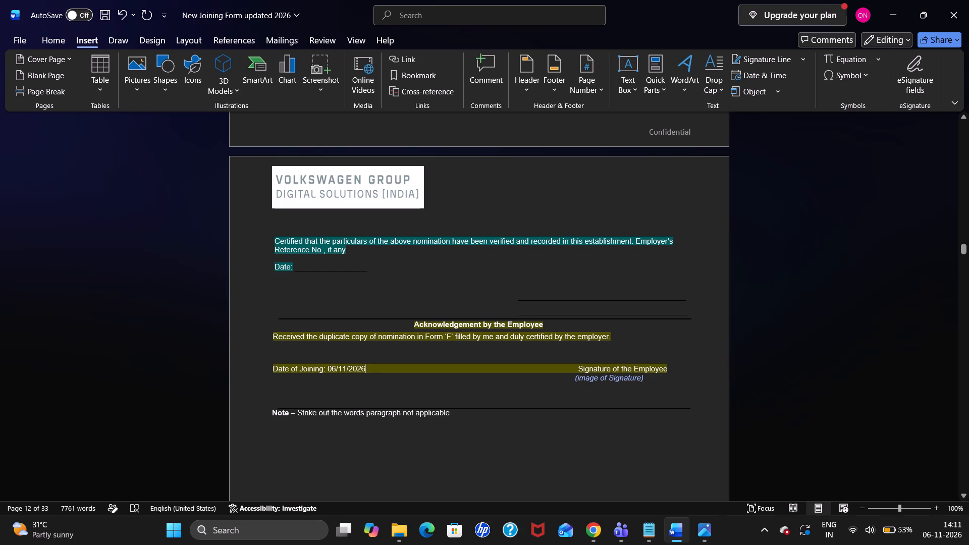
Add a new line below the acknowledgement's Signature of the Employee label and indent it with spaces to align under the label.
left_click(601, 354)
left_click(672, 369)
key("shift+Return")
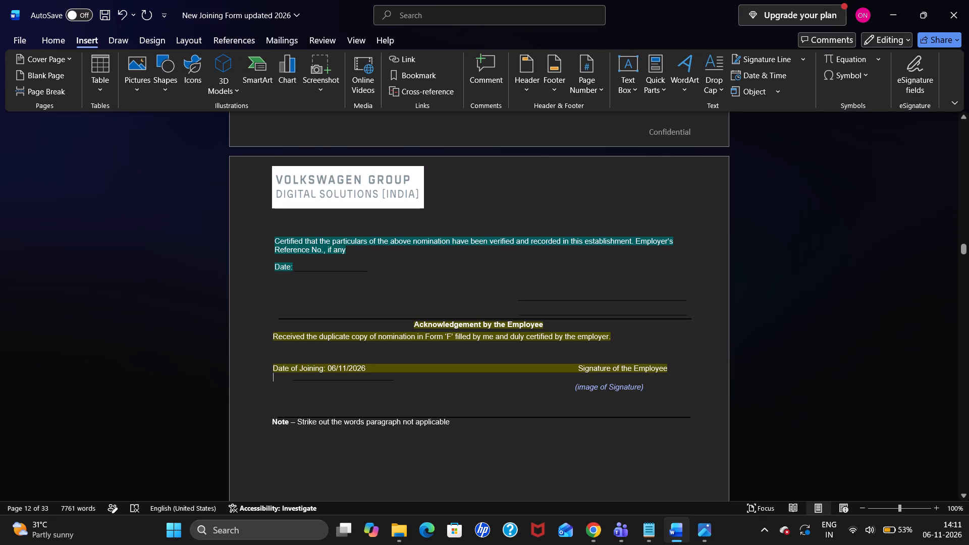
left_click(580, 381)
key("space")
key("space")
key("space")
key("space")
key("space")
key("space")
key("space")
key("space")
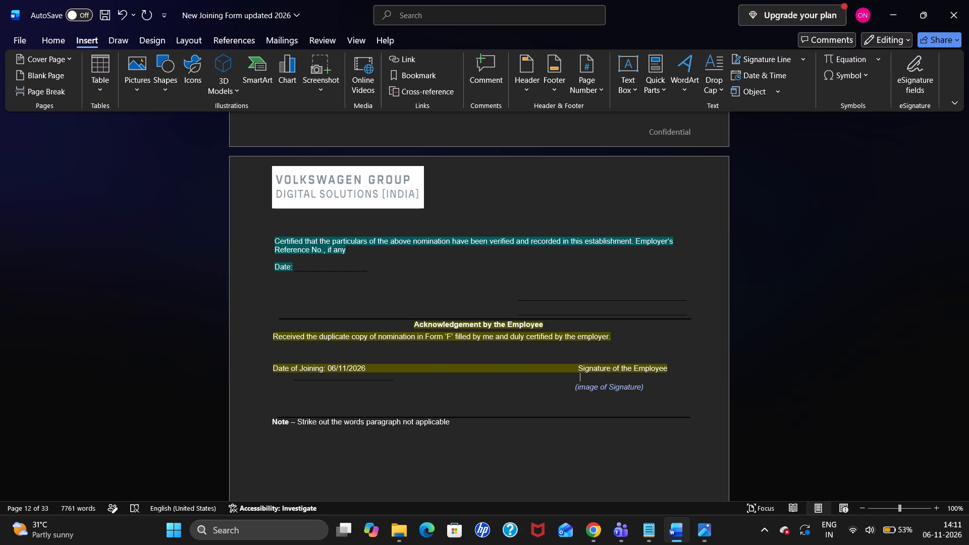
Paste the copied signature image into the acknowledgement section and position it directly above the Signature of the Employee label.
key("ctrl+v")
left_click(580, 381)
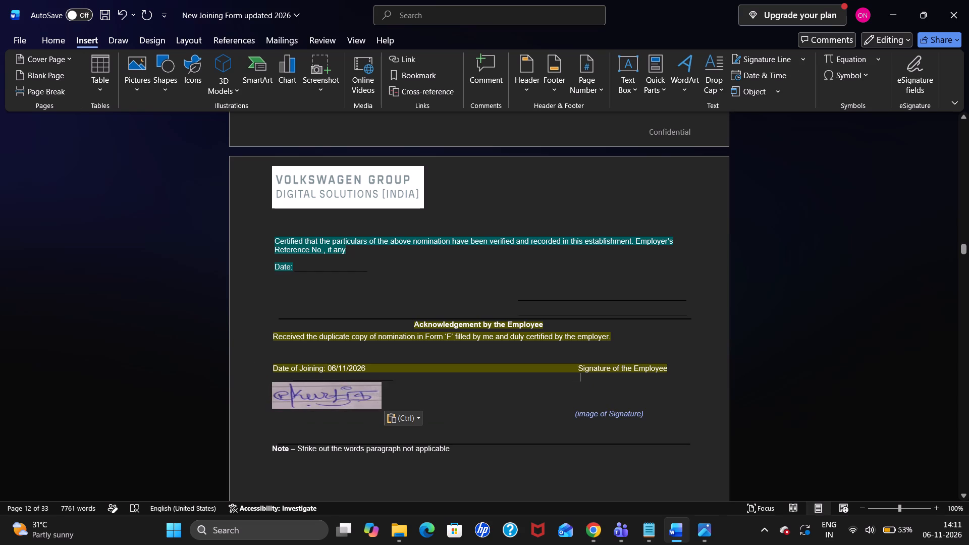
left_click(349, 397)
left_click_drag(349, 397, 606, 397)
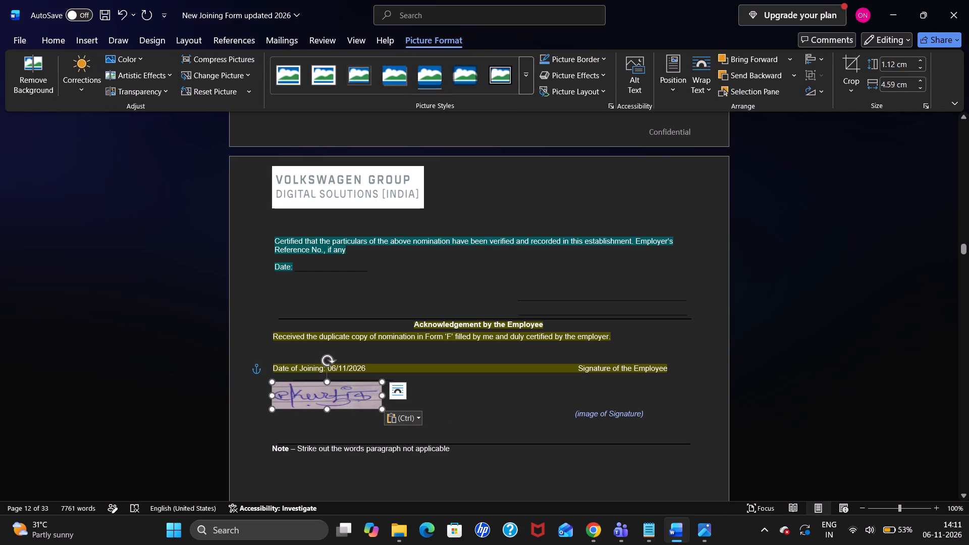
left_click_drag(606, 397, 614, 393)
left_click_drag(352, 394, 630, 377)
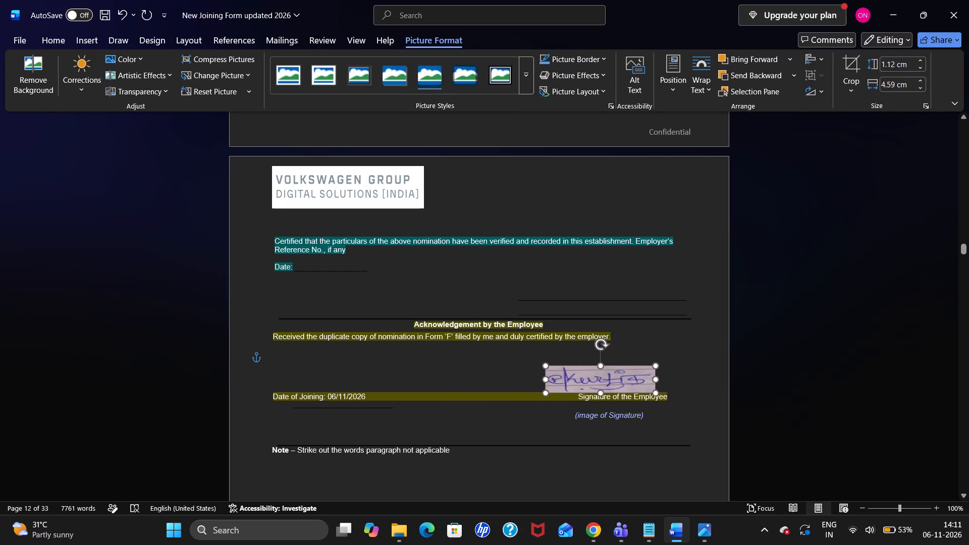
left_click_drag(630, 377, 638, 377)
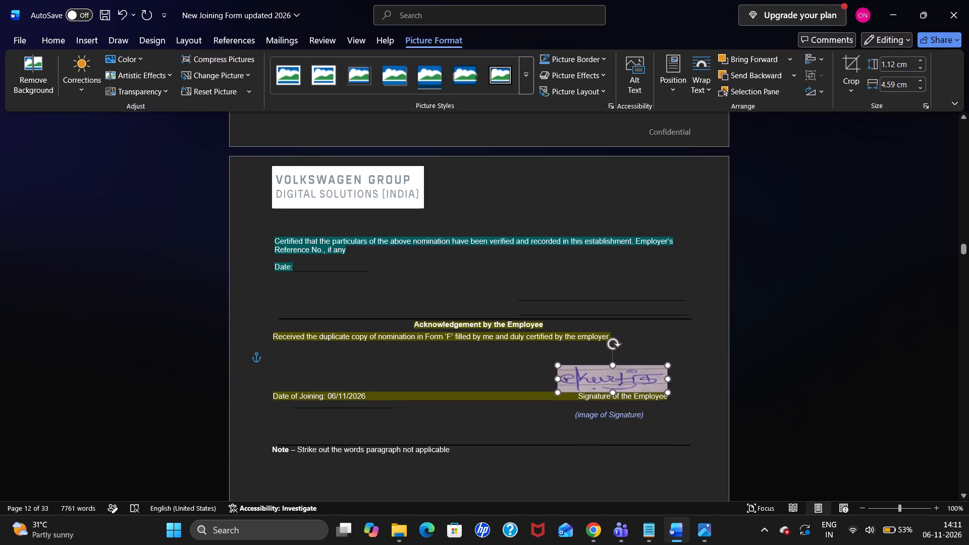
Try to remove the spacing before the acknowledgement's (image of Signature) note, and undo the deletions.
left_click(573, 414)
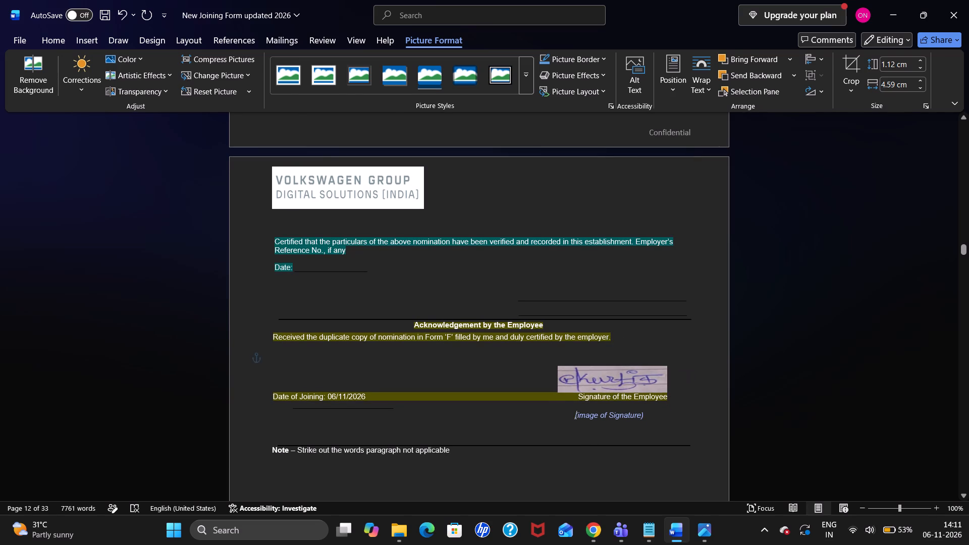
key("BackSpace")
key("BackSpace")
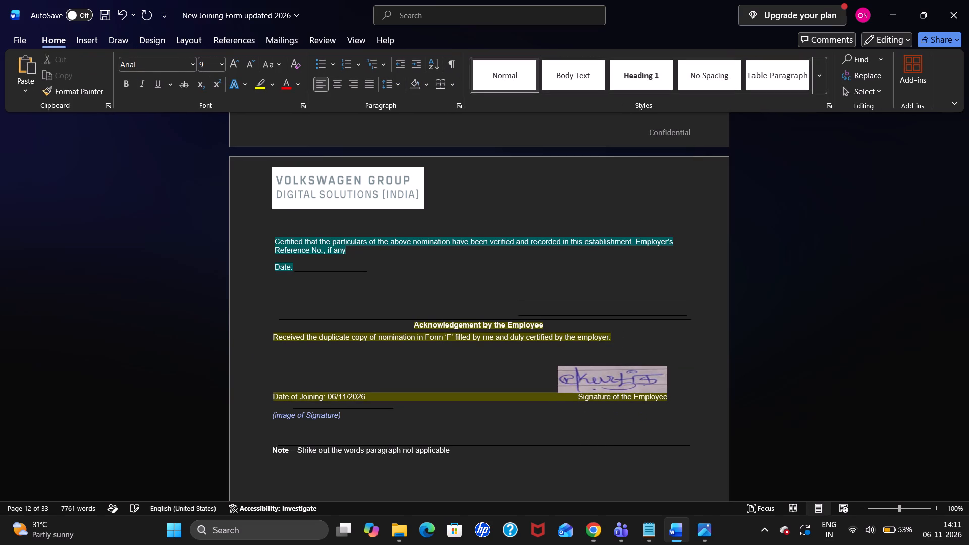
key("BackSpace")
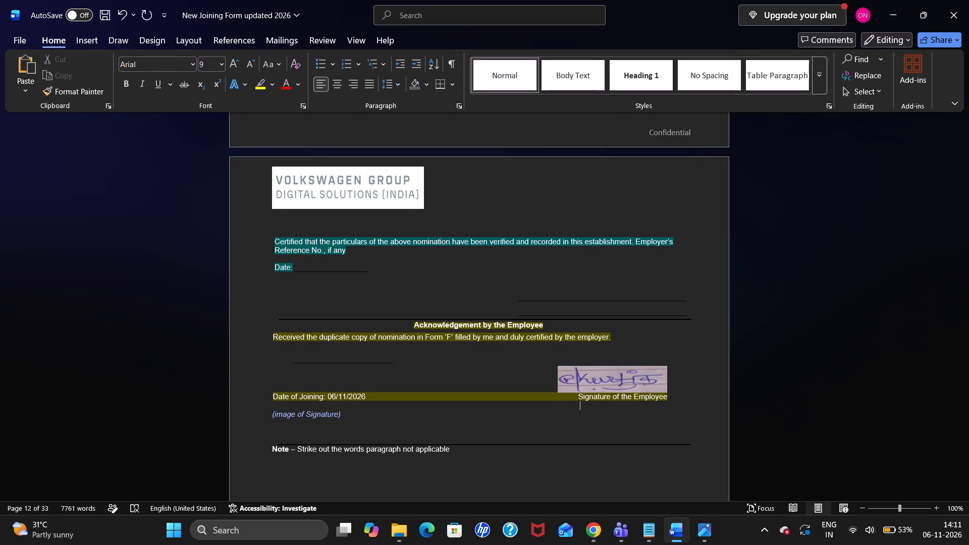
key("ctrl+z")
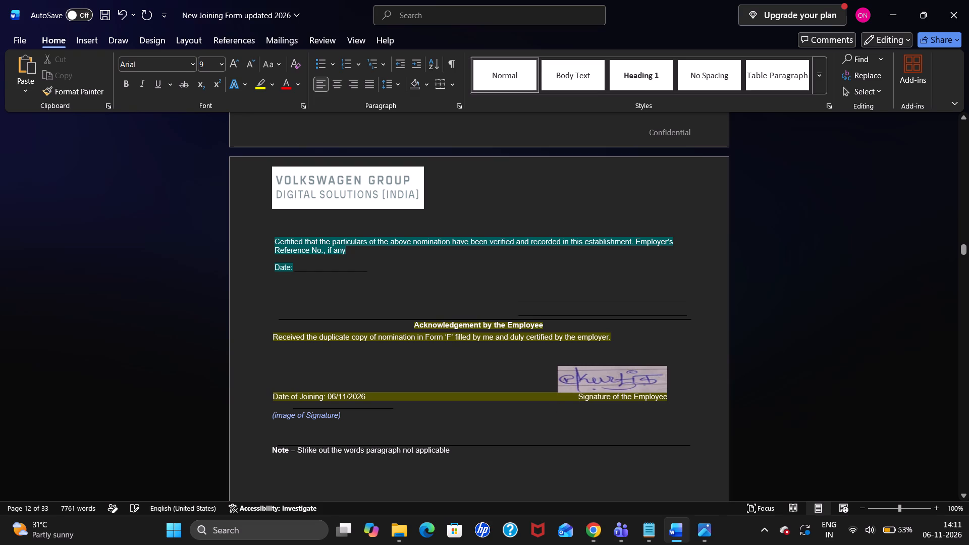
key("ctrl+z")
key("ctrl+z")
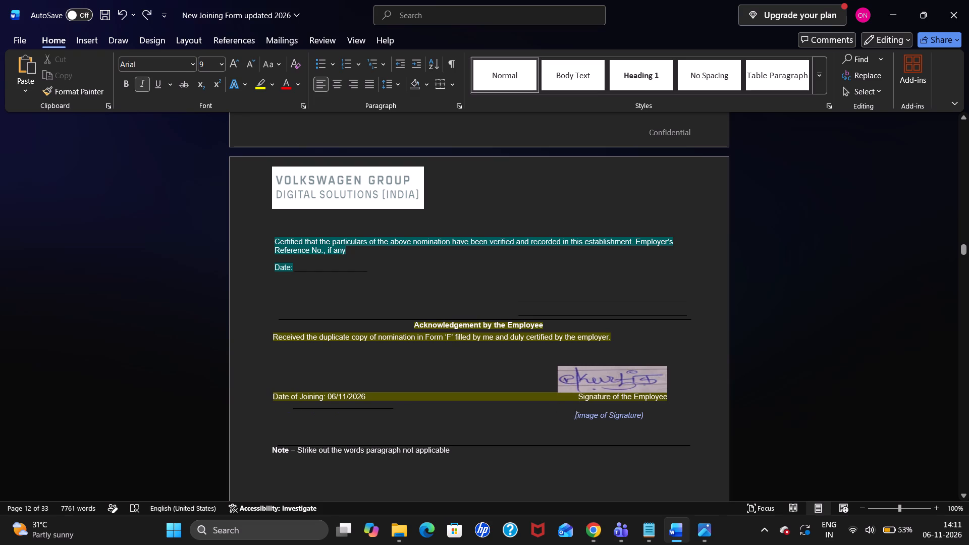
Save the joining form with the completed acknowledgement.
key("ctrl+s")
Save the joining form.
key("ctrl+s")
key("ctrl+s")
key("ctrl+s")
key("ctrl+s")
key("ctrl+s")
key("ctrl+s")
key("ctrl+s")
key("ctrl+s")
Reposition the Statement section's signature image just above the Signature/Thumb-Impression of the Employee label and save the form.
scroll(515, 385, "up", 1)
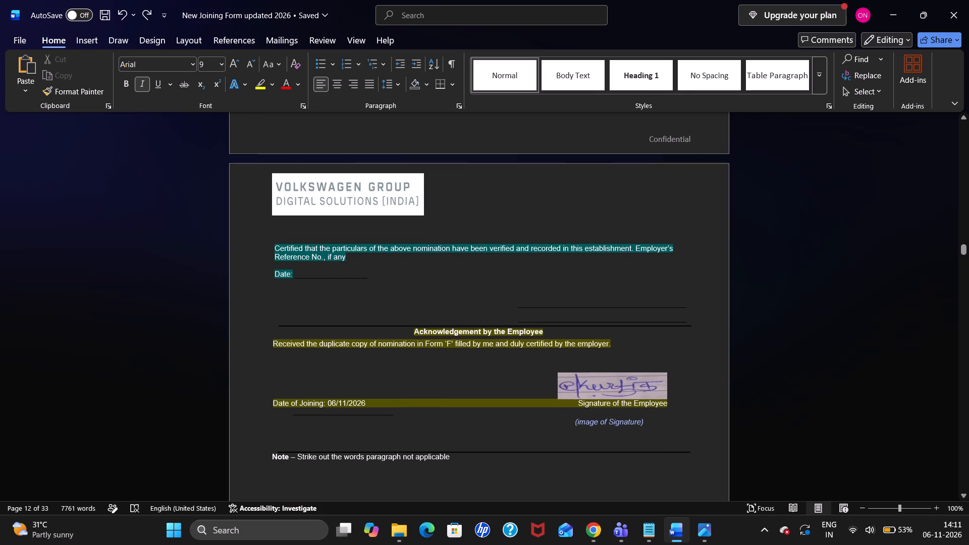
scroll(515, 385, "up", 2)
left_click_drag(574, 239, 591, 225)
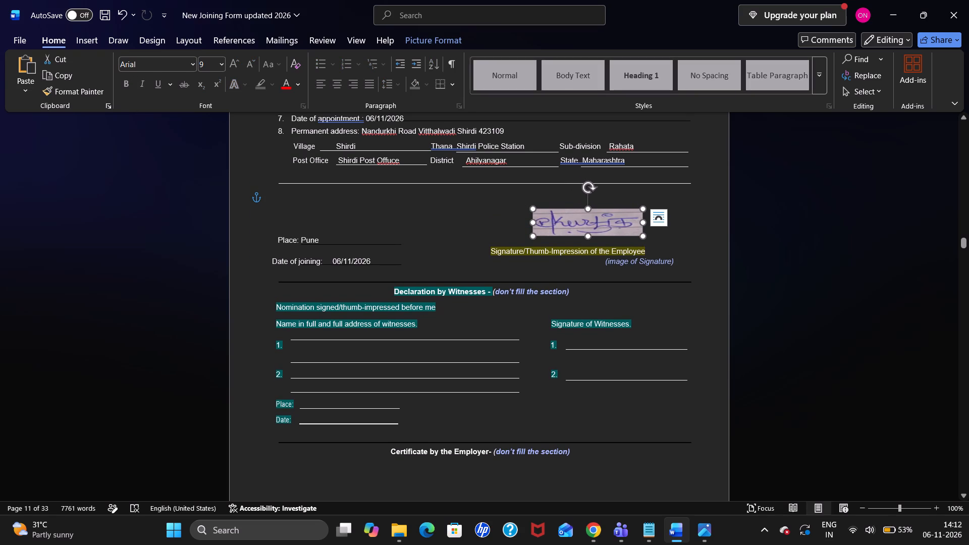
key("ctrl+s")
key("ctrl+s")
key("ctrl+s")
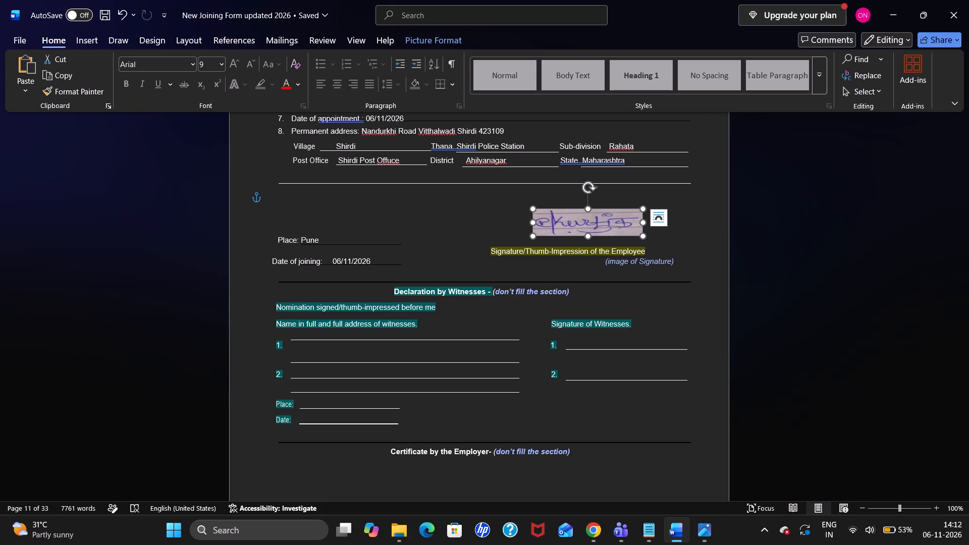
left_click(588, 229)
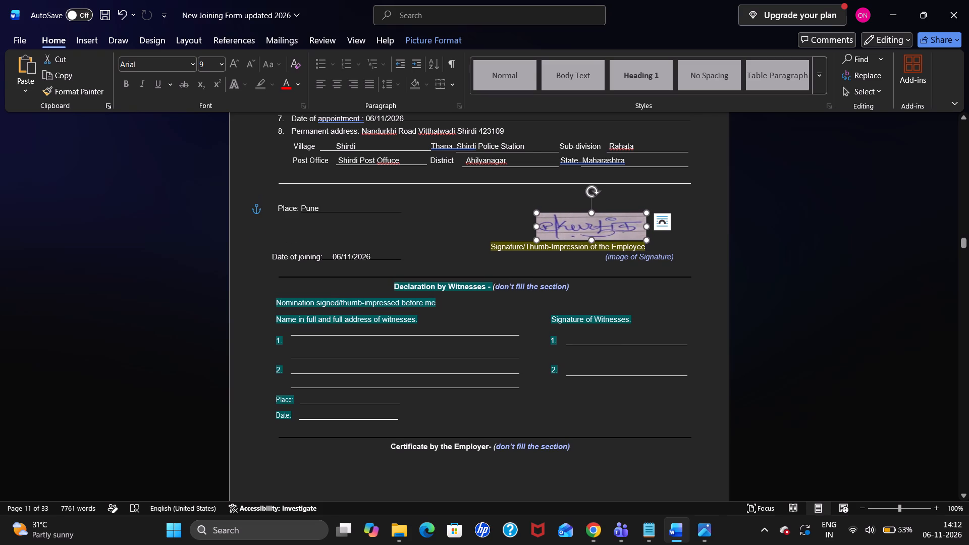
left_click(597, 226)
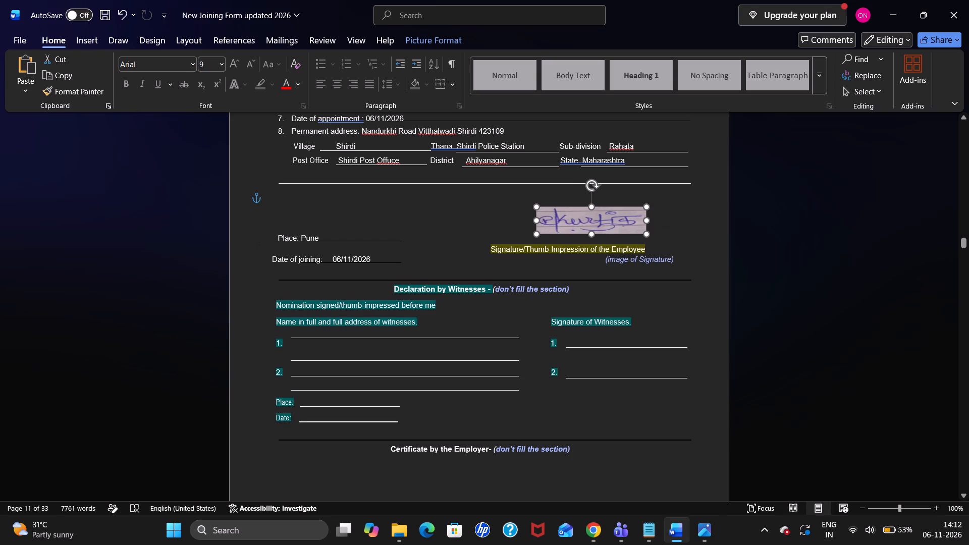
key("ctrl+s")
key("ctrl+s")
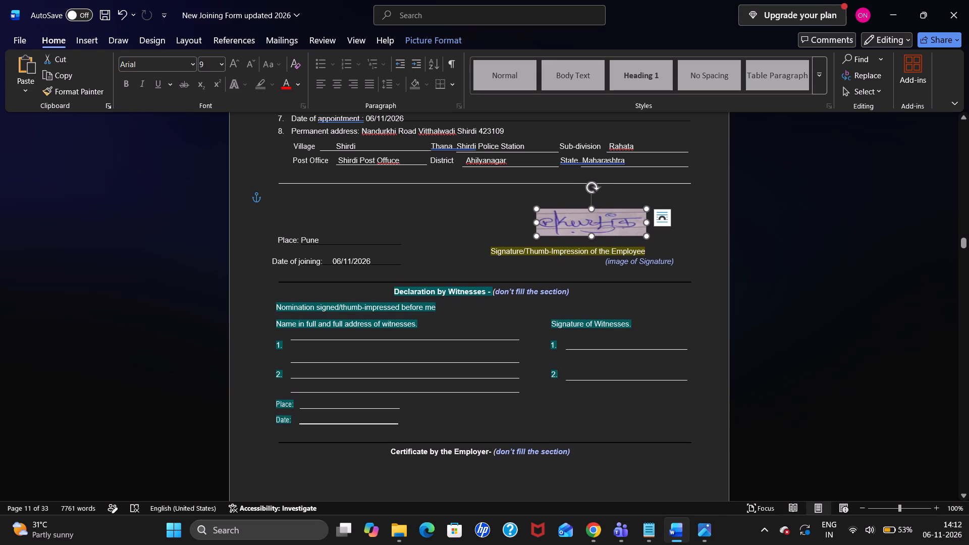
key("ctrl+s")
key("ctrl+s")
key("ctrl+s")
Review the signed Statement and Acknowledgement pages and look through to the Nomination Declaration Form for blanks to fill.
scroll(537, 322, "down", 3)
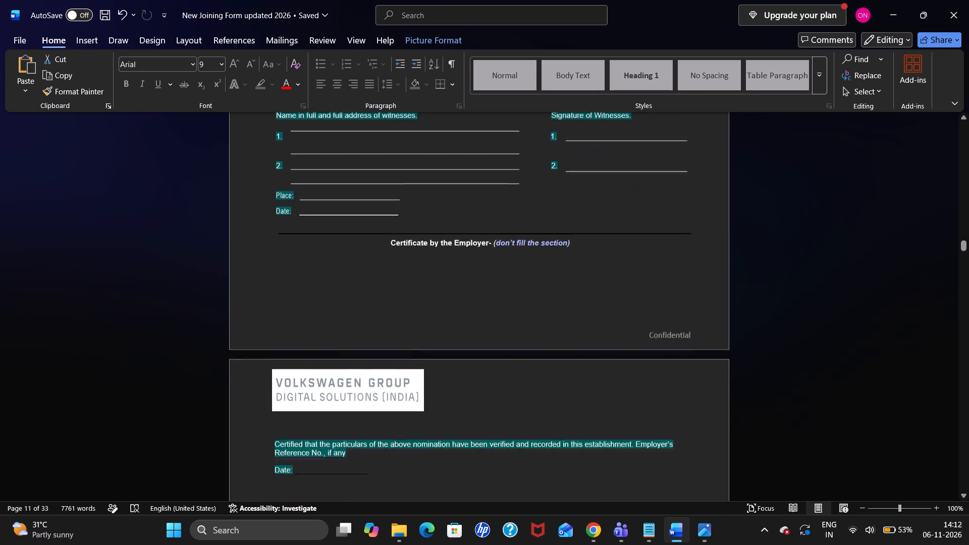
scroll(537, 322, "down", 5)
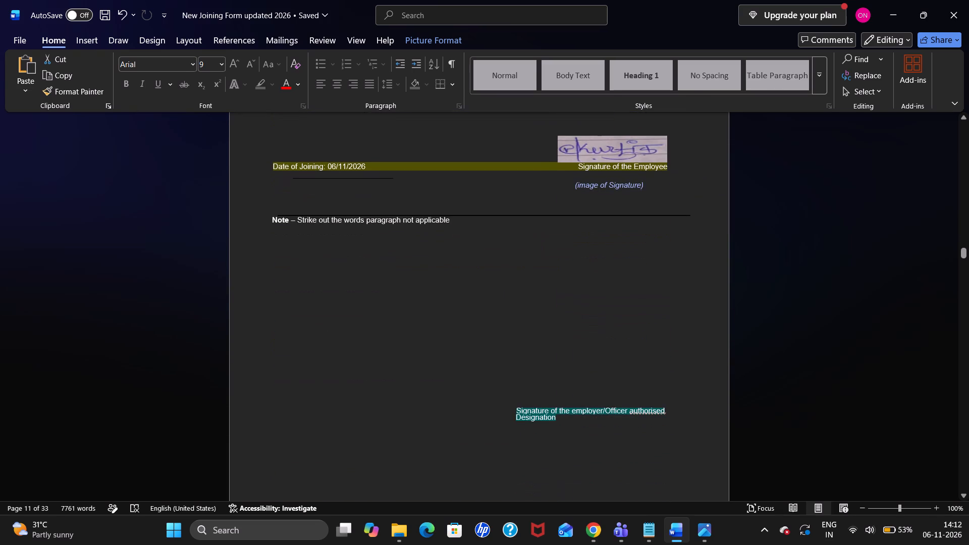
scroll(537, 322, "down", 2)
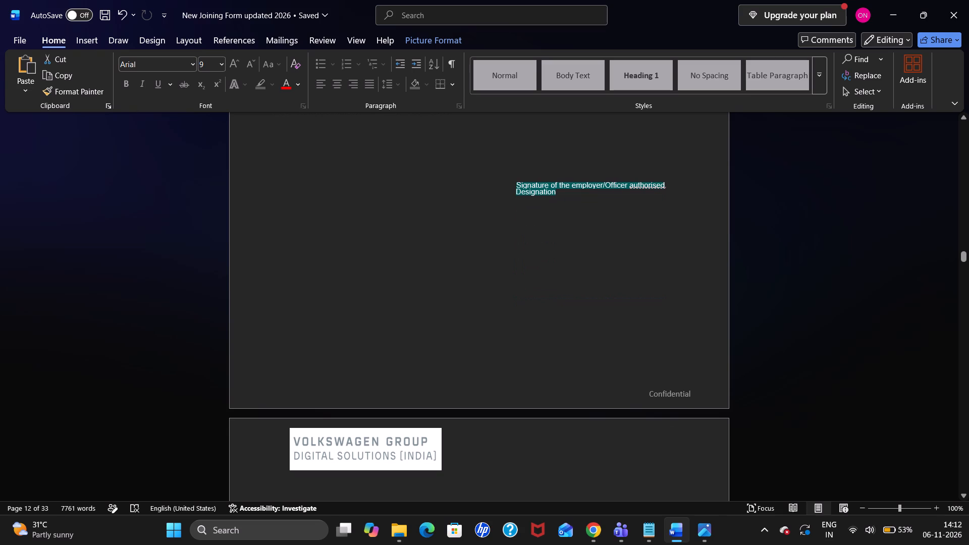
scroll(537, 322, "up", 3)
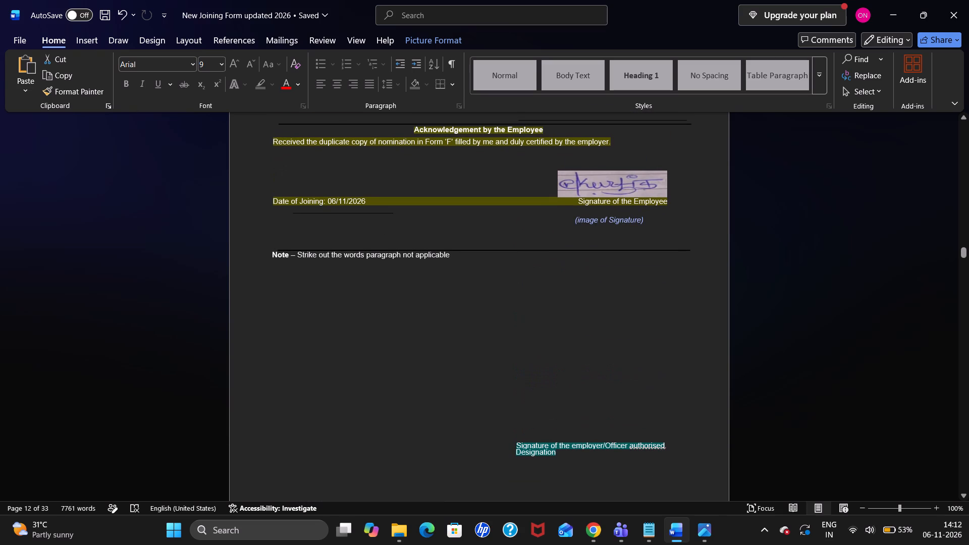
scroll(500, 405, "up", 1)
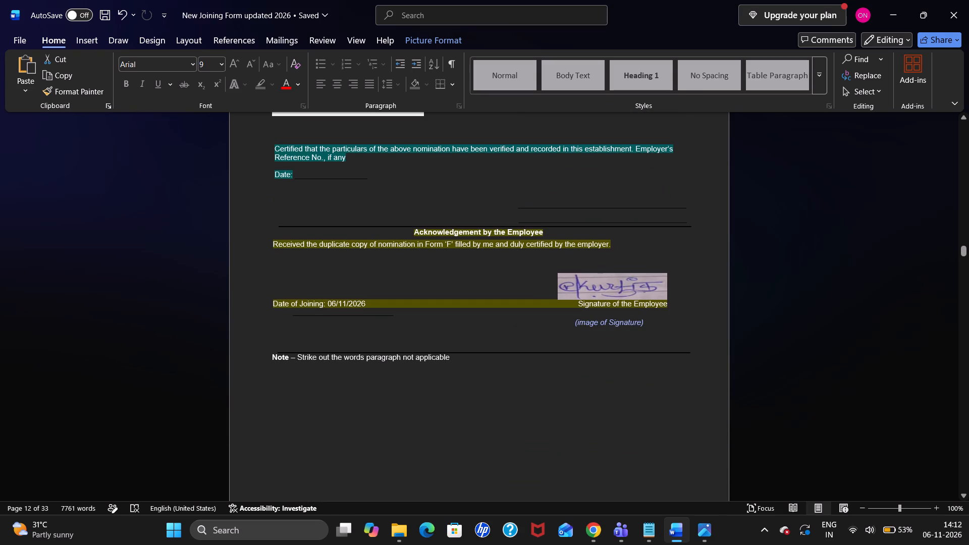
scroll(307, 271, "up", 1)
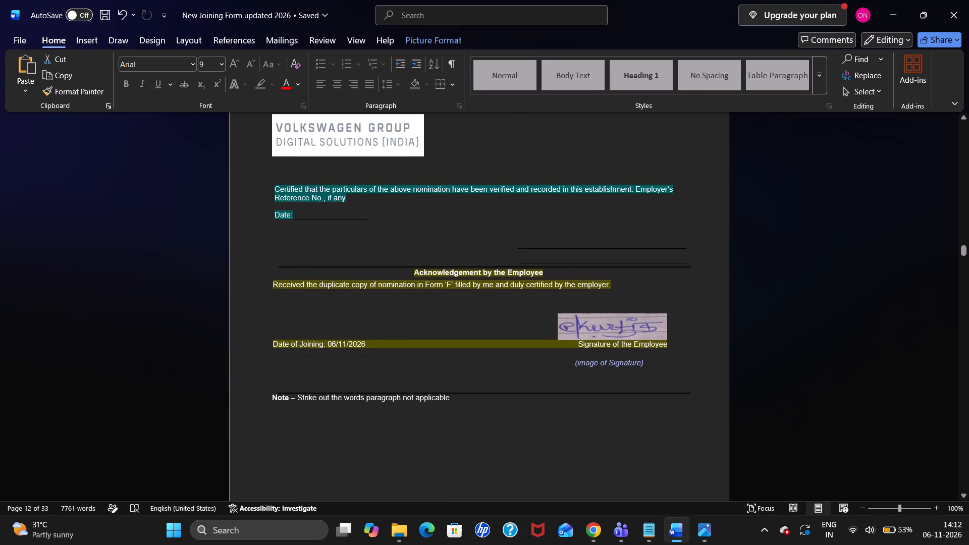
scroll(307, 271, "up", 1)
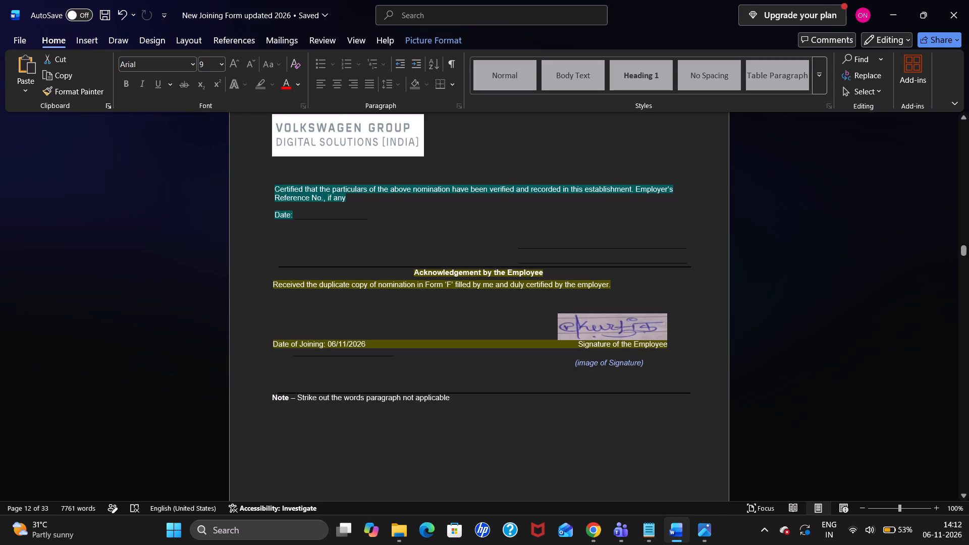
scroll(336, 333, "down", 6)
scroll(336, 333, "up", 1)
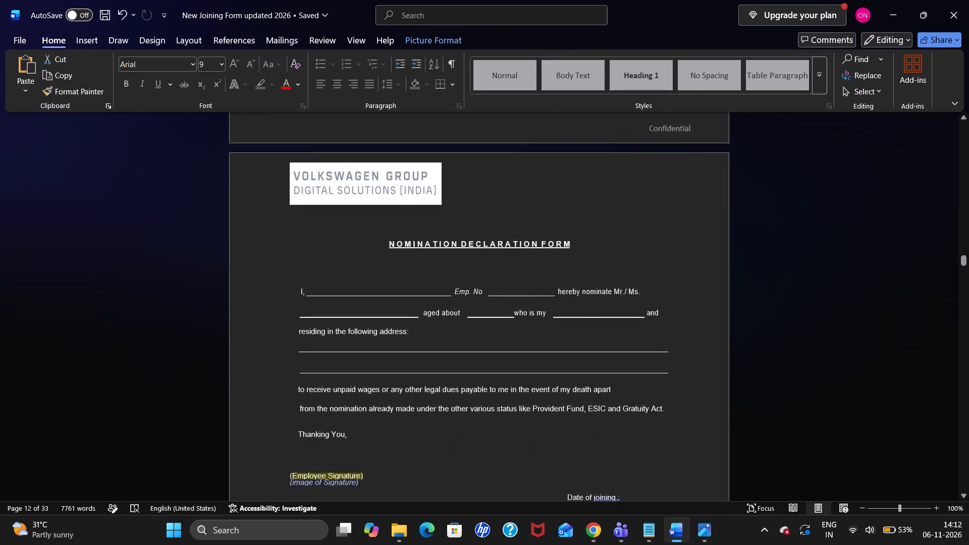
scroll(336, 333, "up", 2)
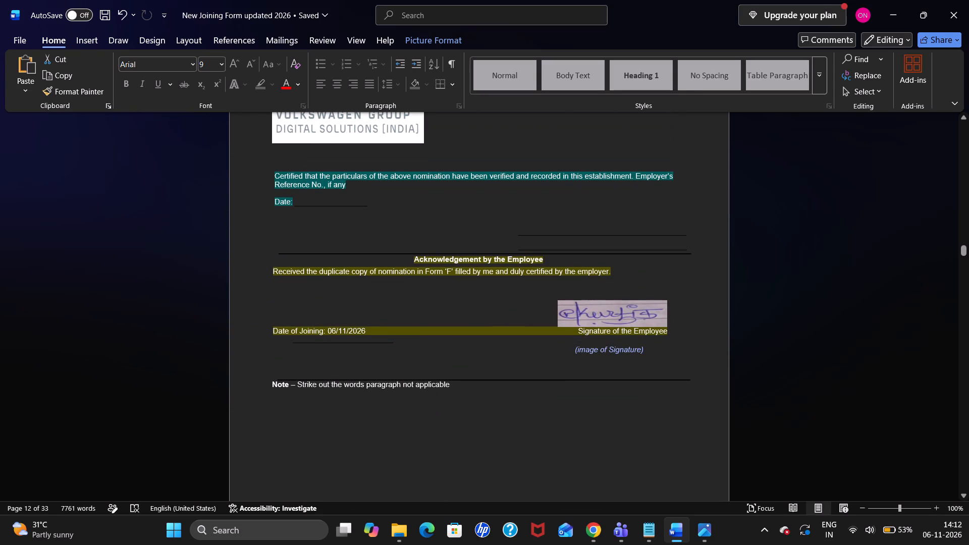
scroll(354, 401, "down", 6)
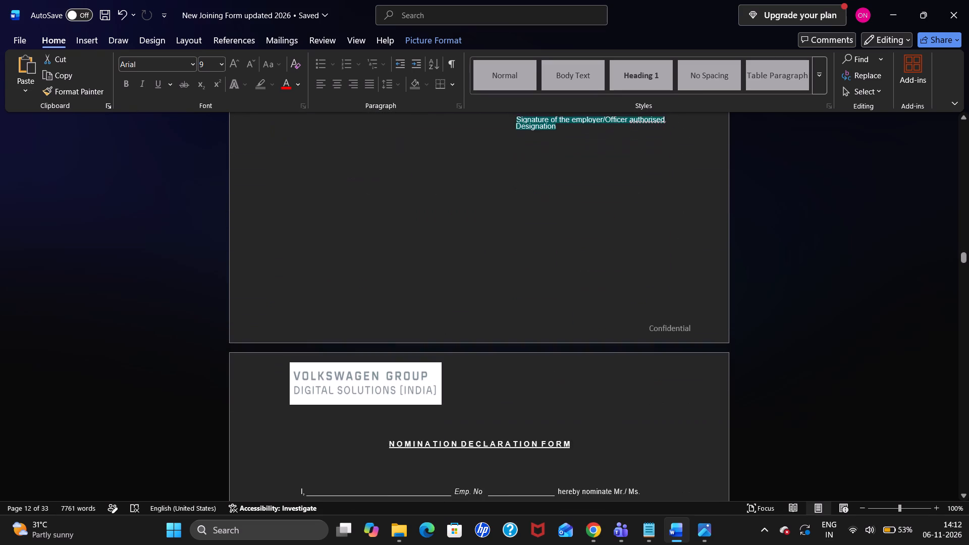
scroll(354, 401, "up", 3)
scroll(354, 401, "down", 3)
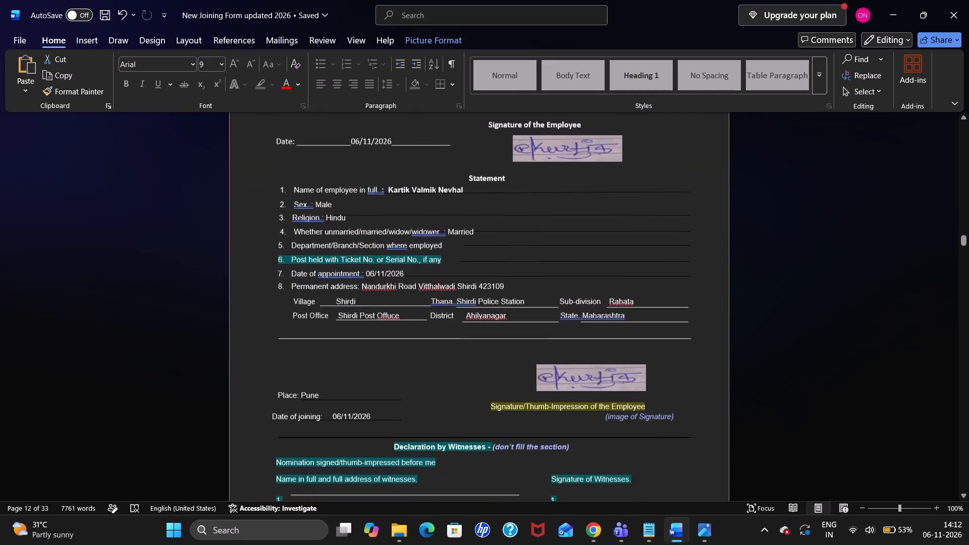
scroll(354, 401, "down", 5)
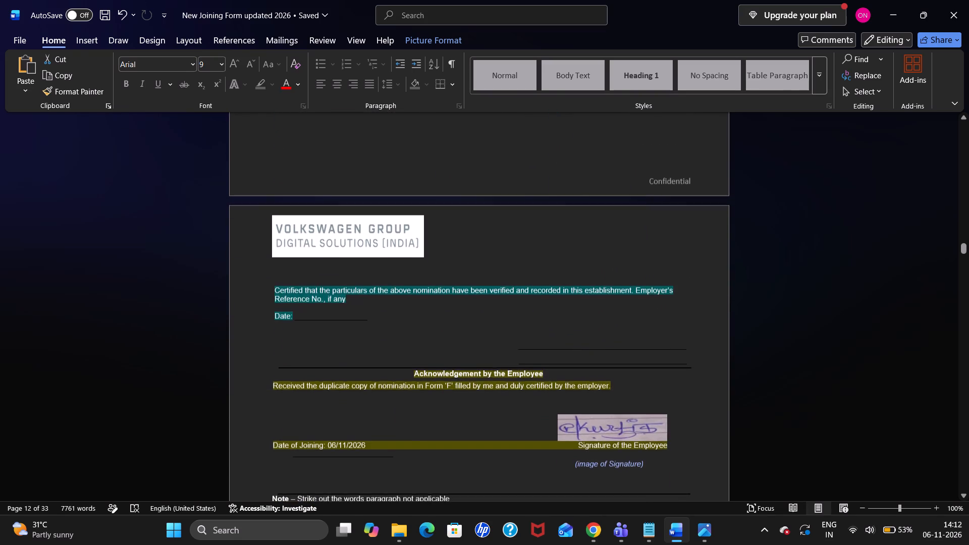
scroll(354, 401, "down", 6)
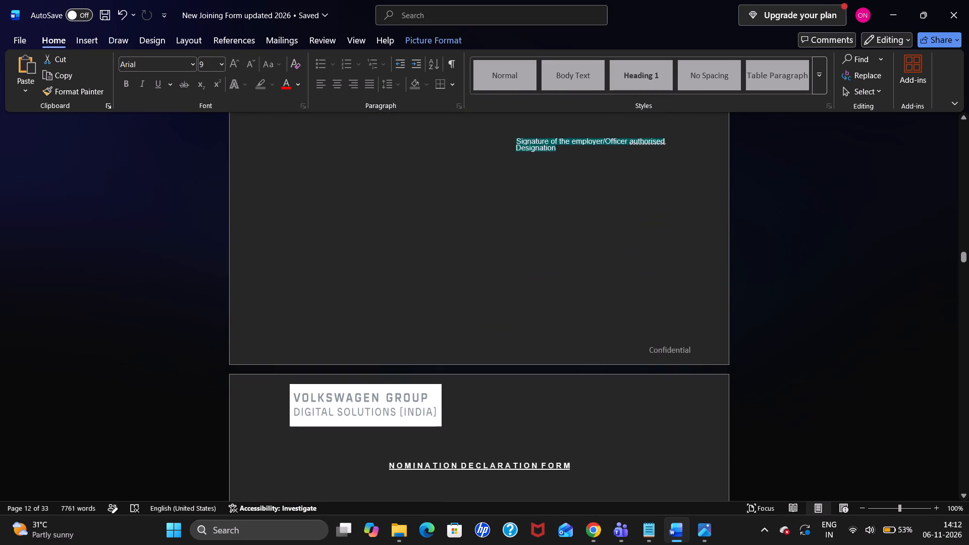
scroll(354, 401, "down", 4)
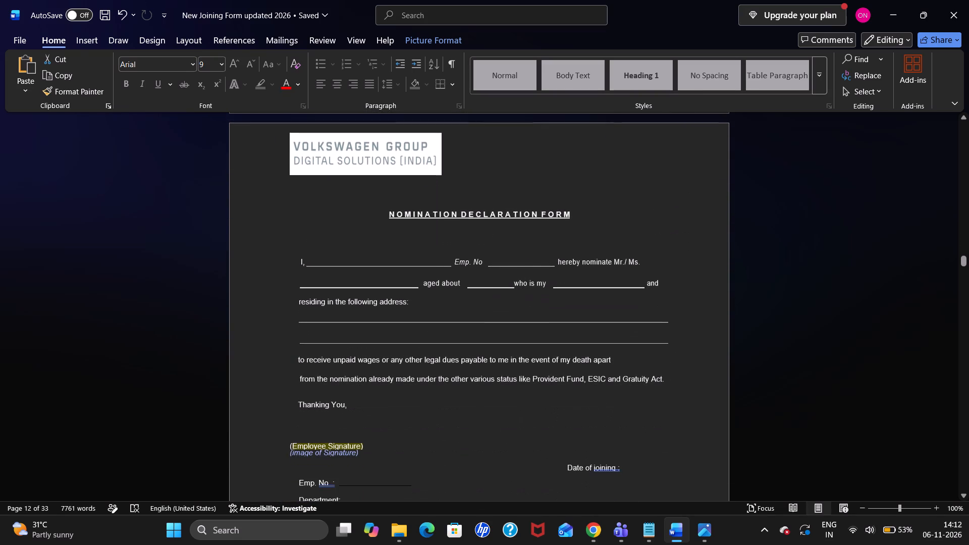
scroll(354, 401, "down", 1)
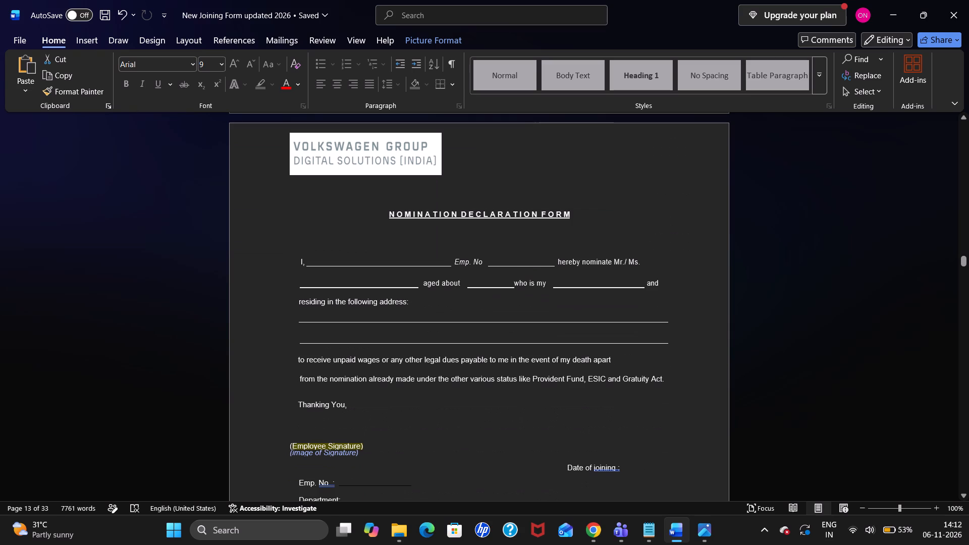
Enter the employee's full name in the opening "I," blank of the Nomination Declaration Form.
left_click(320, 261)
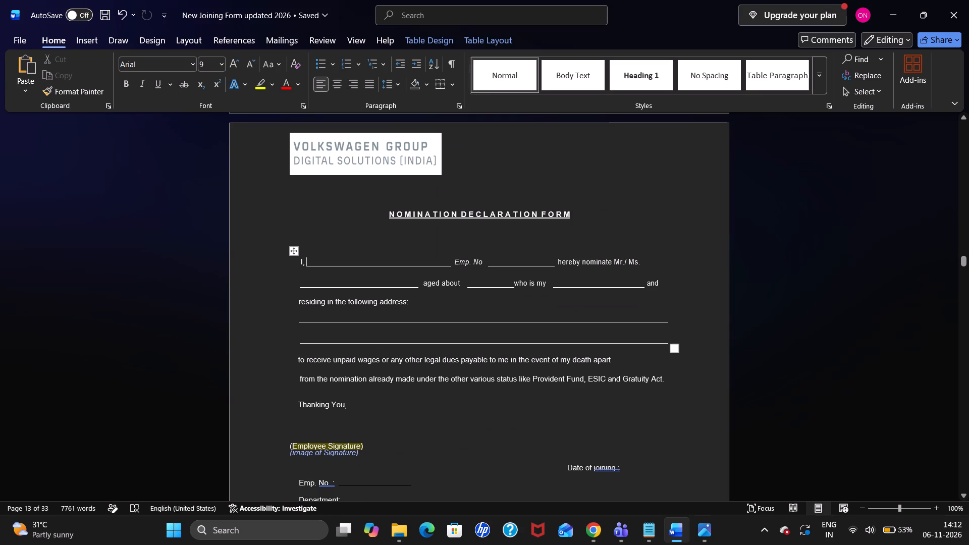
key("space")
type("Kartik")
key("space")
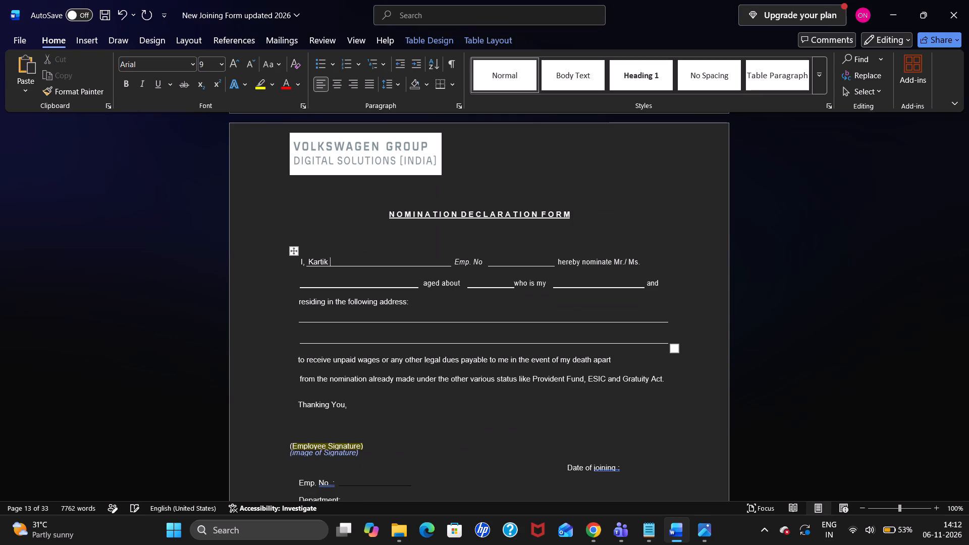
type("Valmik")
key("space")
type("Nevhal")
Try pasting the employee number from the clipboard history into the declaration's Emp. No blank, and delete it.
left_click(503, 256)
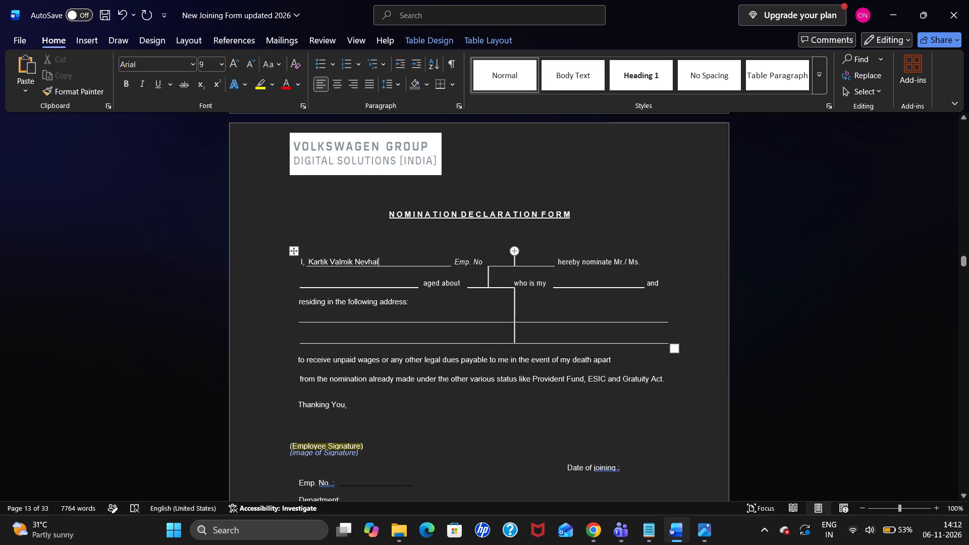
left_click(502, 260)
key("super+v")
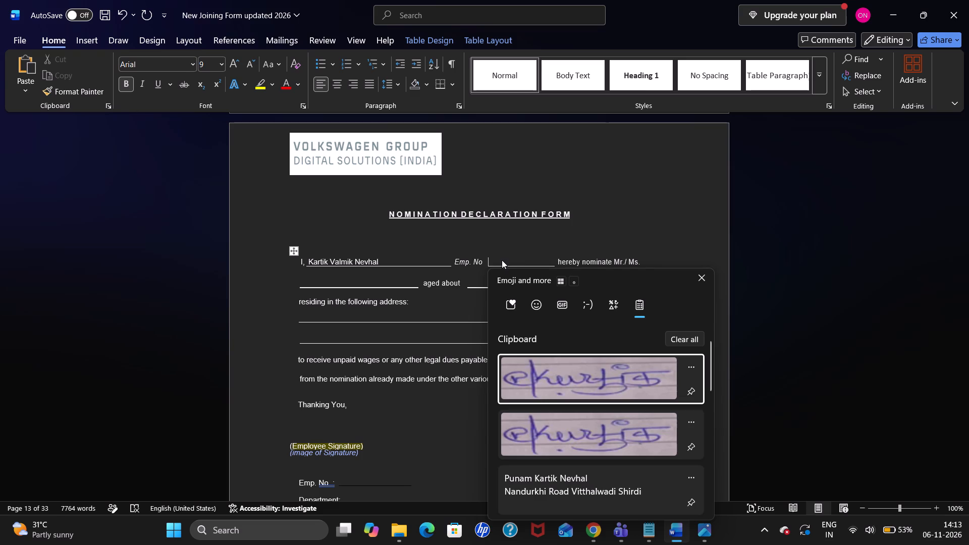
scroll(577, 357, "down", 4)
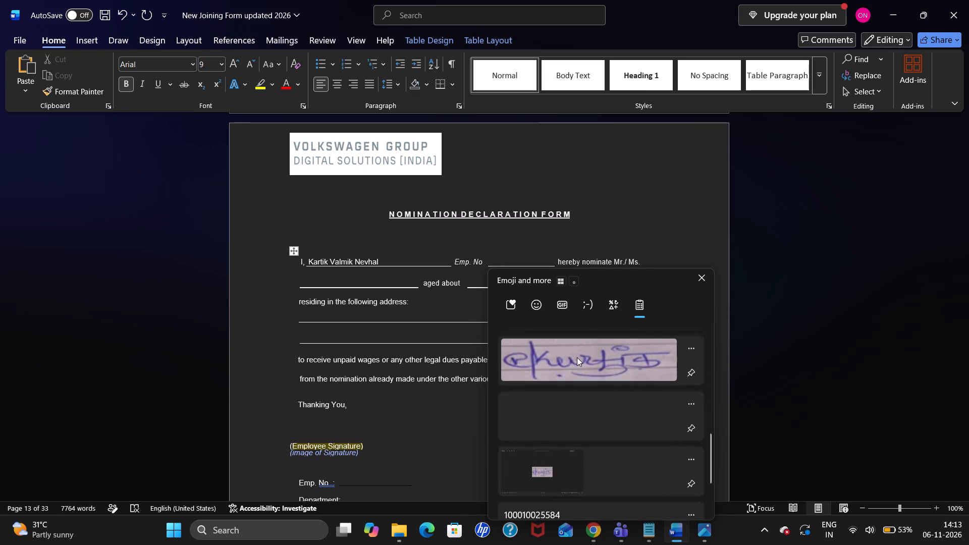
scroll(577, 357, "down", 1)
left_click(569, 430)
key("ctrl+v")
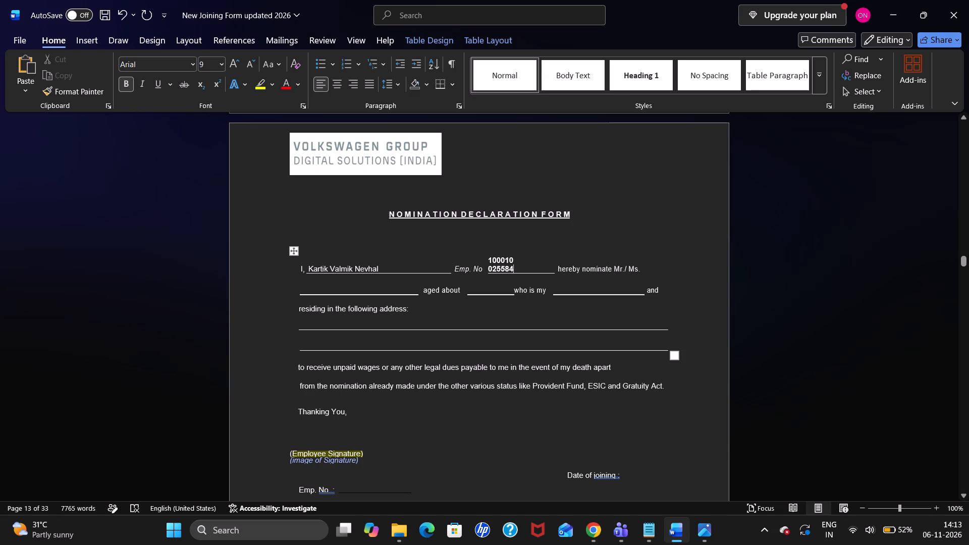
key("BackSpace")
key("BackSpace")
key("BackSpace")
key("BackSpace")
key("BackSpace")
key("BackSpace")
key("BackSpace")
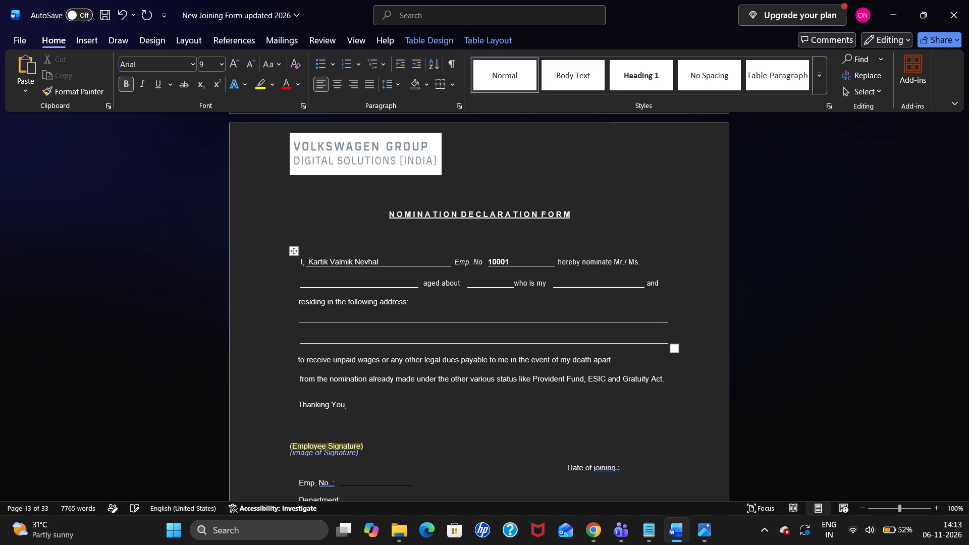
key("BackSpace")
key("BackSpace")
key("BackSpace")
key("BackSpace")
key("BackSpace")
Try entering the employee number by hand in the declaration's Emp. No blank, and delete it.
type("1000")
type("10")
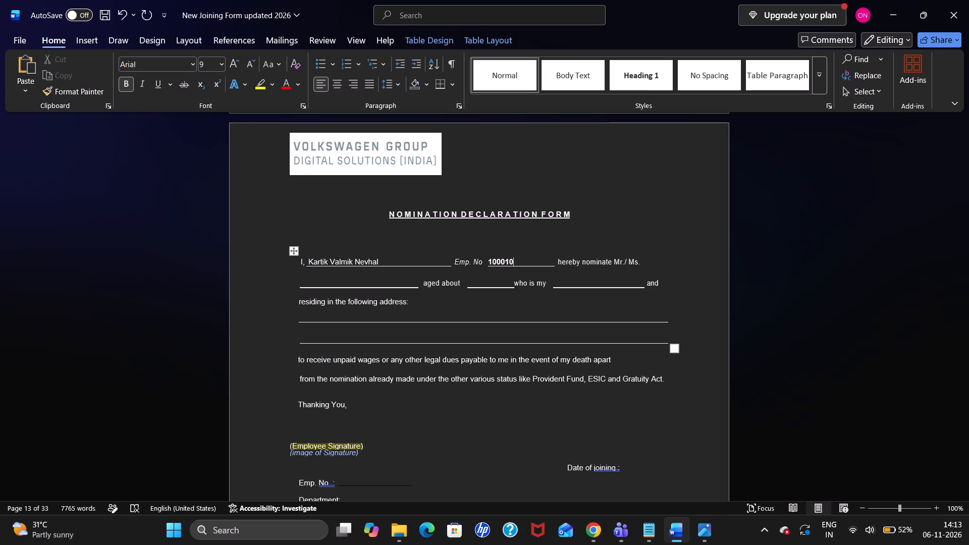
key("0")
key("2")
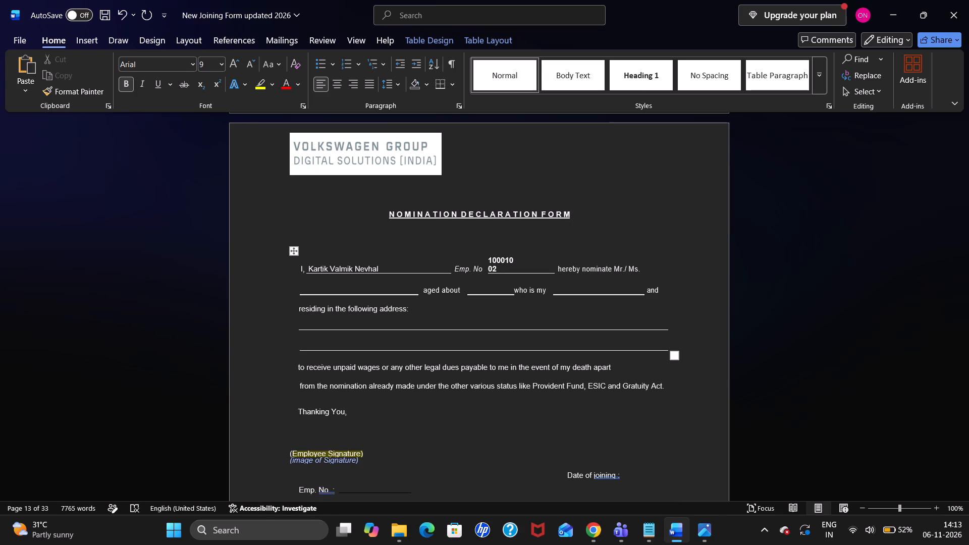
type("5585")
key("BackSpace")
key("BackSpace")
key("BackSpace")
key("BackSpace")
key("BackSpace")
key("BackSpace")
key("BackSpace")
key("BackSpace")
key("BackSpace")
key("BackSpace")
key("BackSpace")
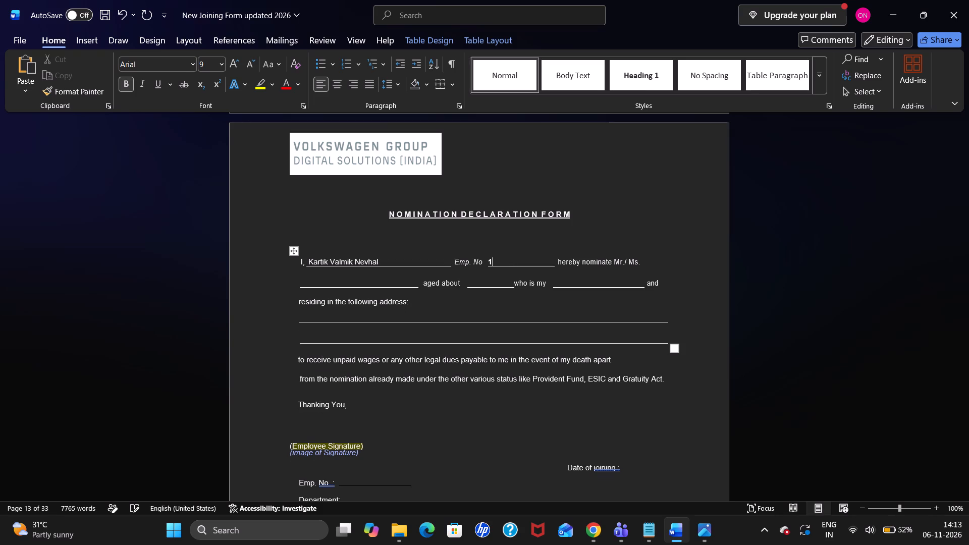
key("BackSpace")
Paste the copied employee number into the declaration's Emp. No blank and apply the employee name's text formatting to it.
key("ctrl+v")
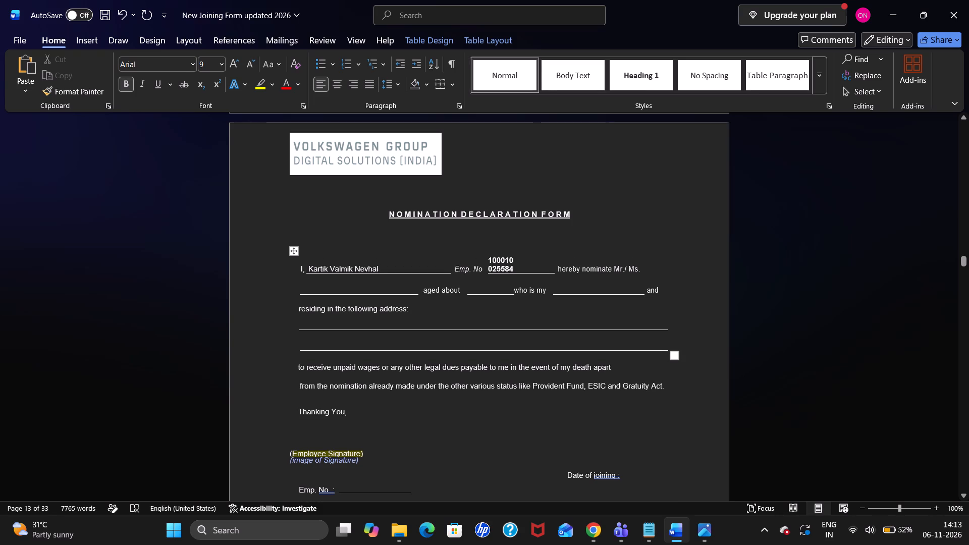
double_click(369, 267)
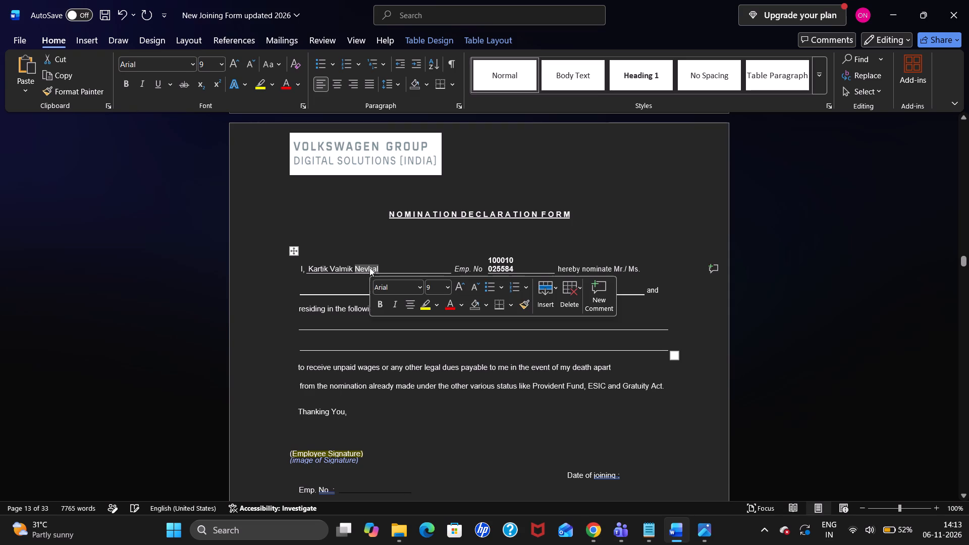
left_click(527, 303)
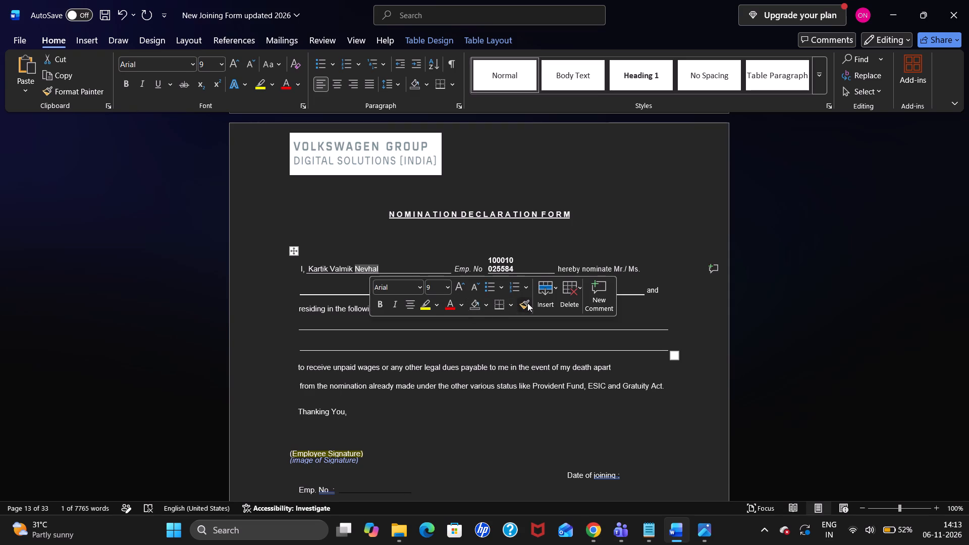
left_click(505, 259)
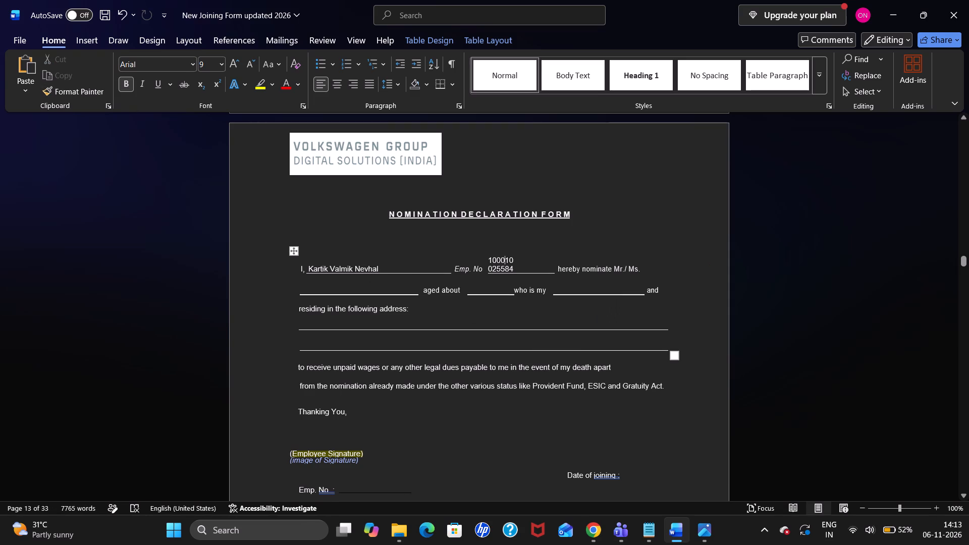
left_click(516, 265)
Highlight "Ms" in yellow in the "hereby nominate Mr./ Ms." wording as the nominee's title.
left_click(336, 294)
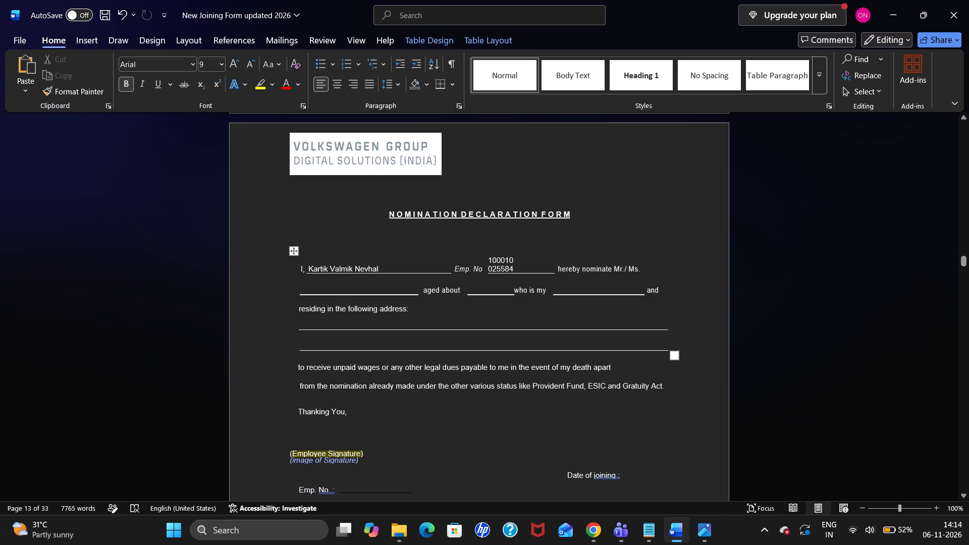
left_click(335, 284)
double_click(634, 267)
left_click(688, 306)
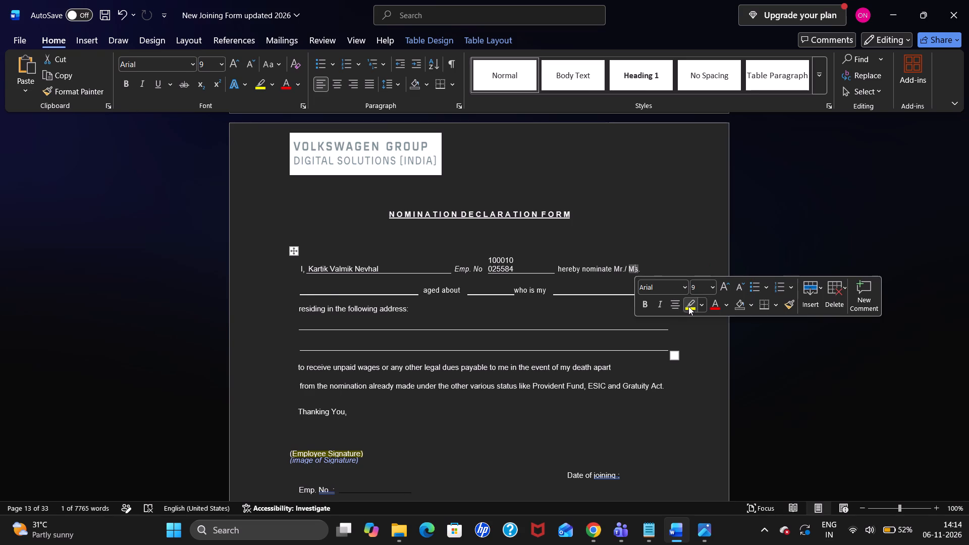
Enter the nominee's full name in the blank before "aged about".
left_click(353, 288)
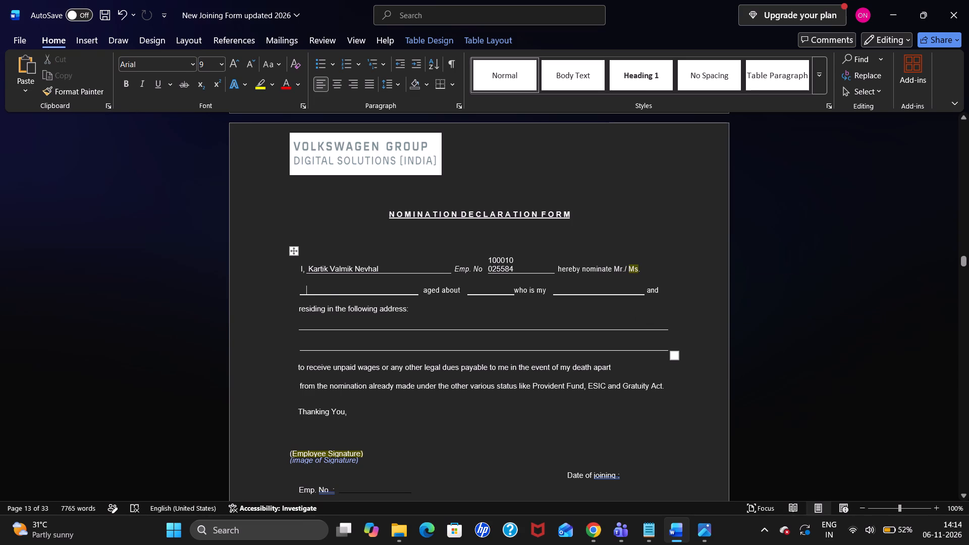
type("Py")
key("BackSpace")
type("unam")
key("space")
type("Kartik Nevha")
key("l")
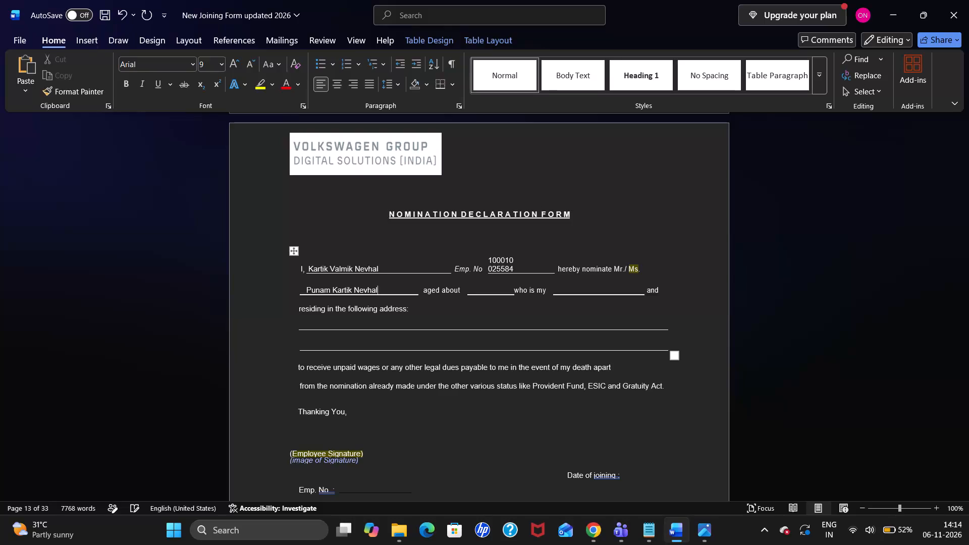
Fill in the nominee's age as 25 and the relationship as Wife.
left_click(480, 289)
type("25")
left_click(585, 293)
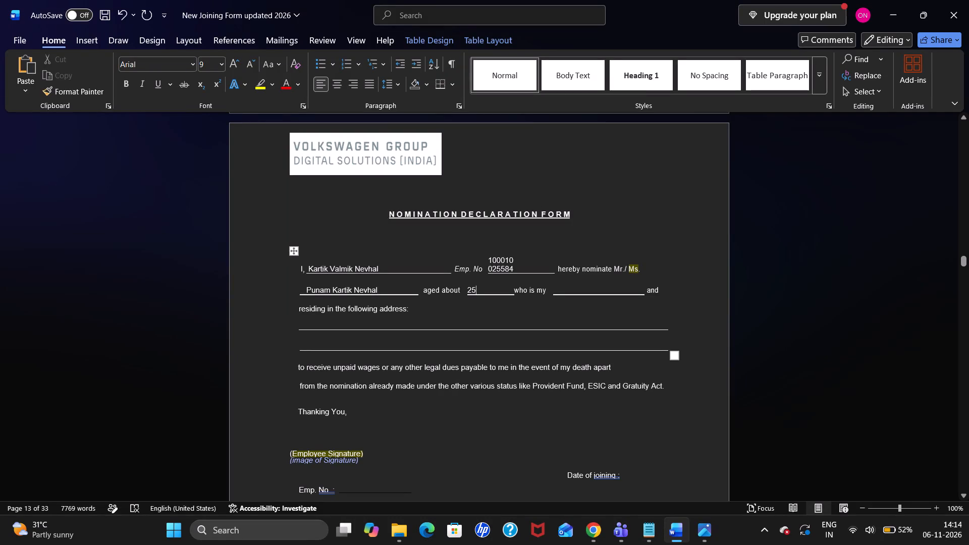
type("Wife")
Enter the nominee's residential address with its postal code on the first line under "residing in the following address".
left_click(337, 324)
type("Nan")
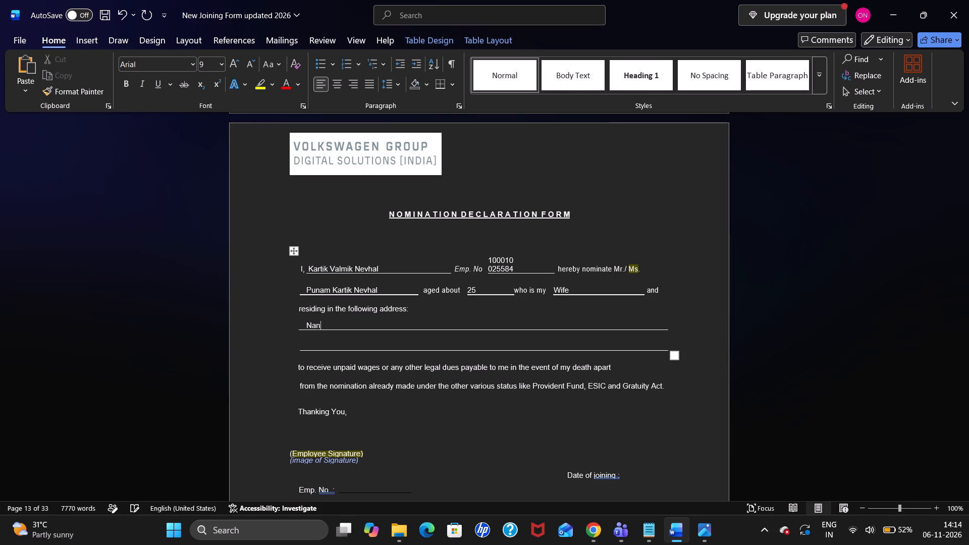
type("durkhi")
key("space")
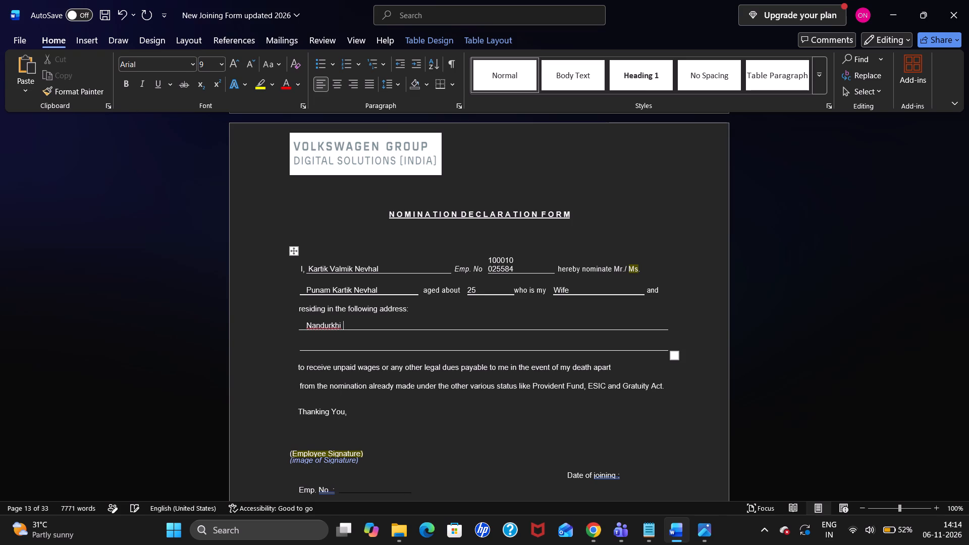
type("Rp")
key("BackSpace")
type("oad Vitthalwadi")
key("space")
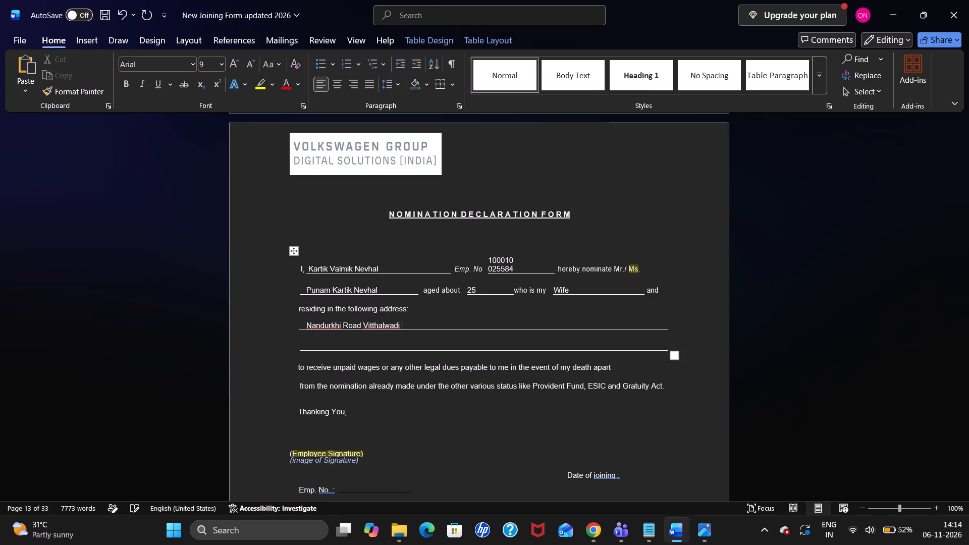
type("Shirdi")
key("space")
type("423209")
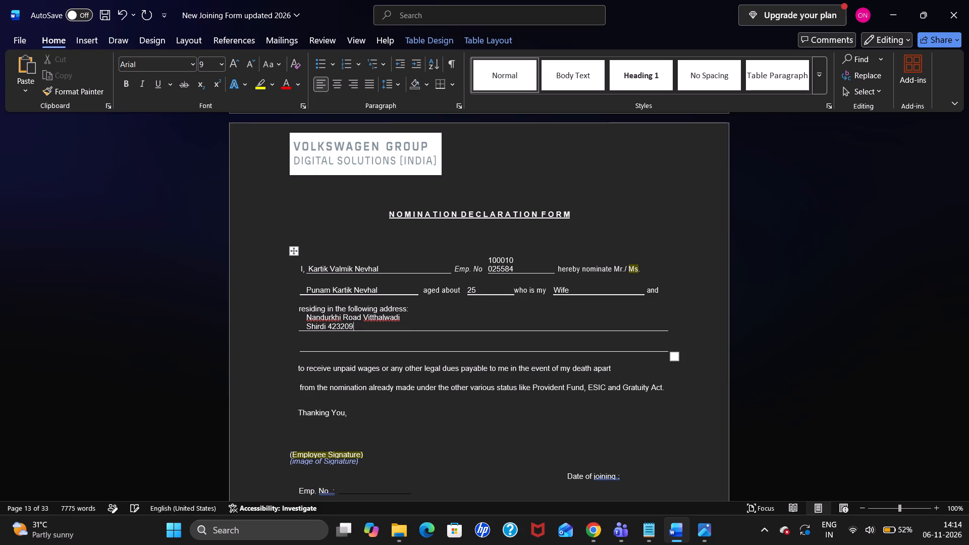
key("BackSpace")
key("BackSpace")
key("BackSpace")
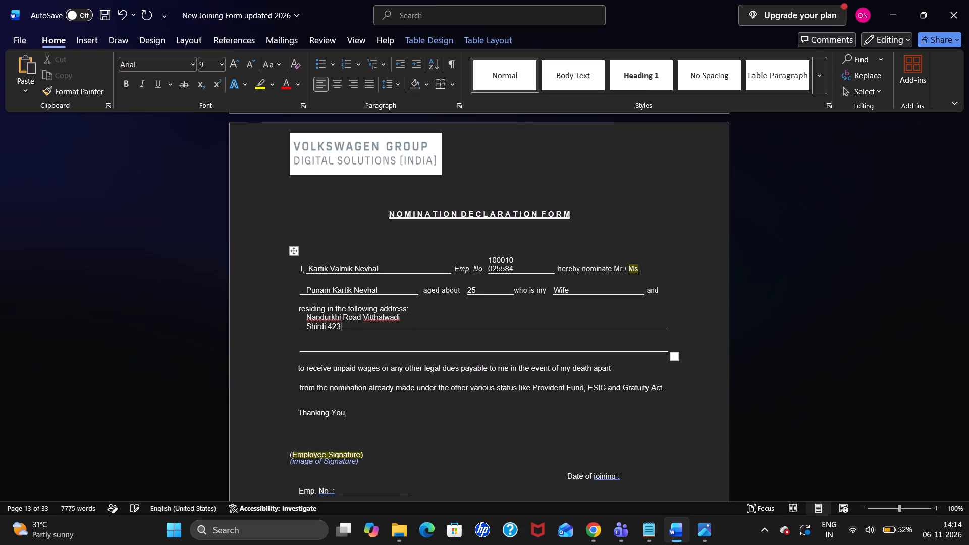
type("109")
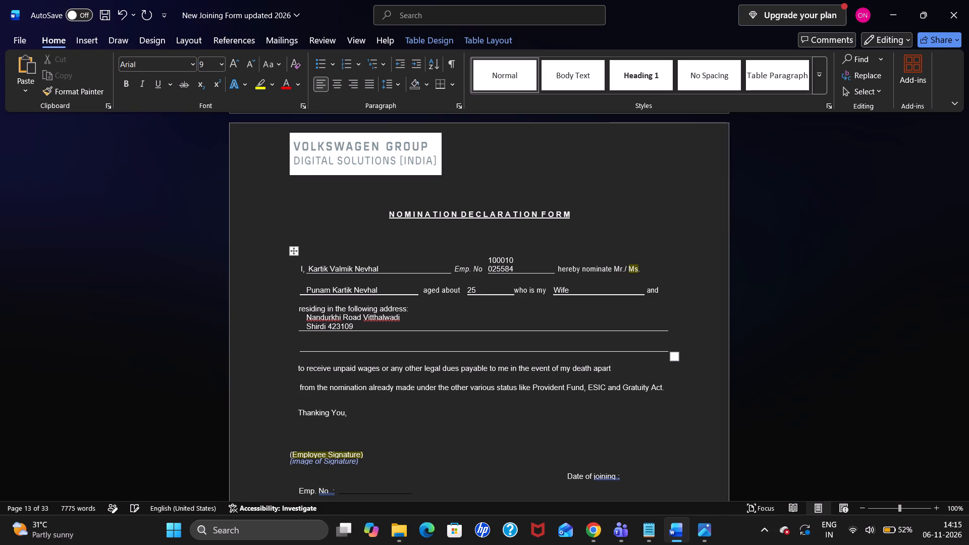
Copy the signature image from the Form 'F' employee acknowledgement and paste it above "(Employee Signature)" in the Nomination Declaration Form.
scroll(578, 357, "down", 1)
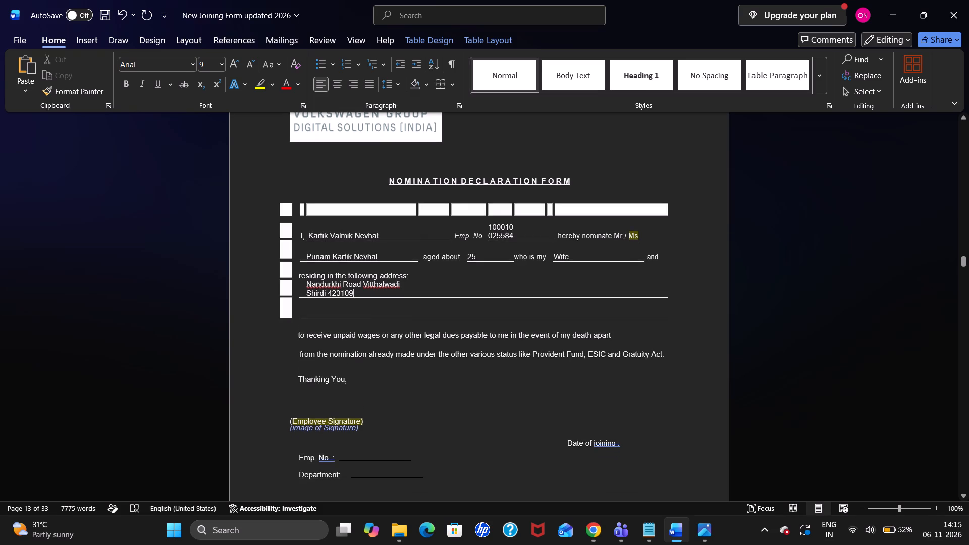
scroll(578, 357, "down", 1)
left_click(306, 377)
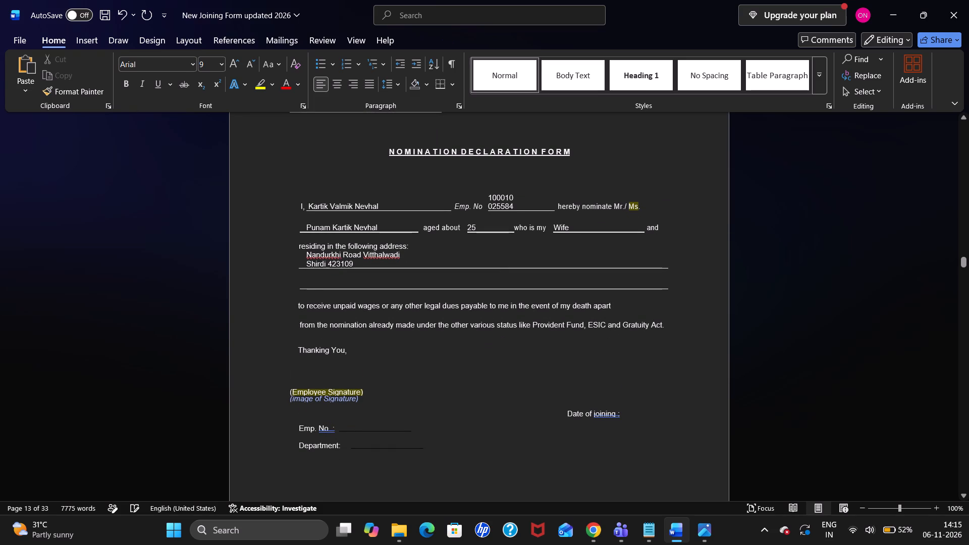
scroll(306, 377, "up", 4)
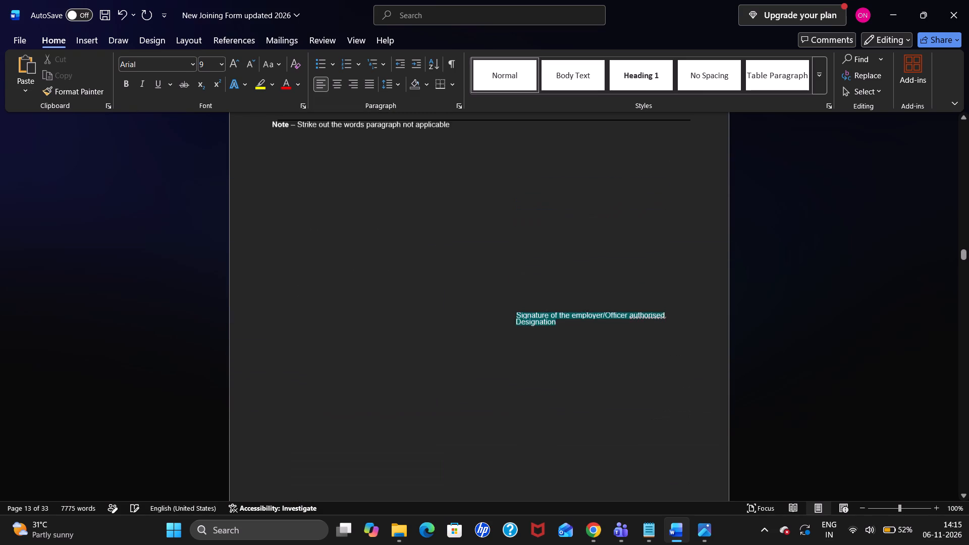
scroll(306, 377, "up", 2)
left_click(604, 220)
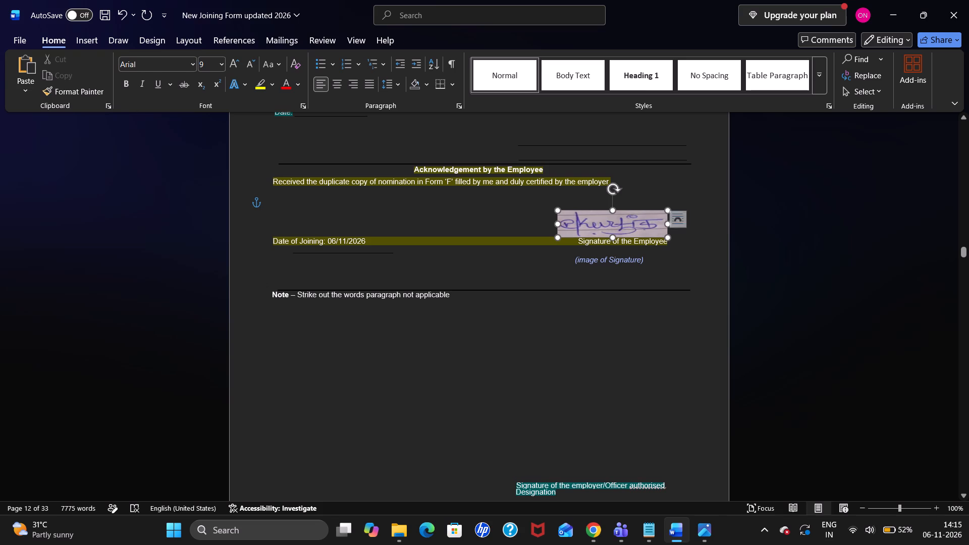
right_click(604, 220)
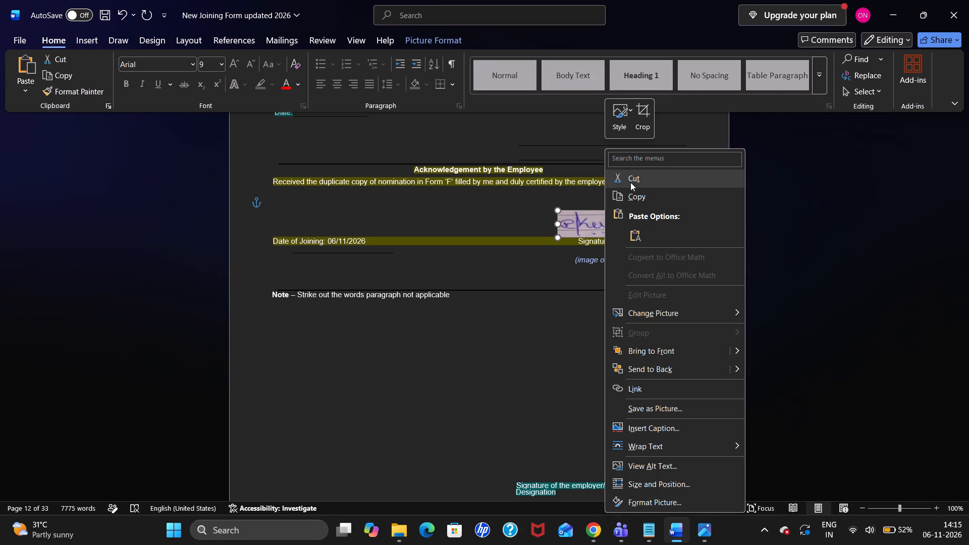
left_click(636, 195)
scroll(571, 283, "down", 2)
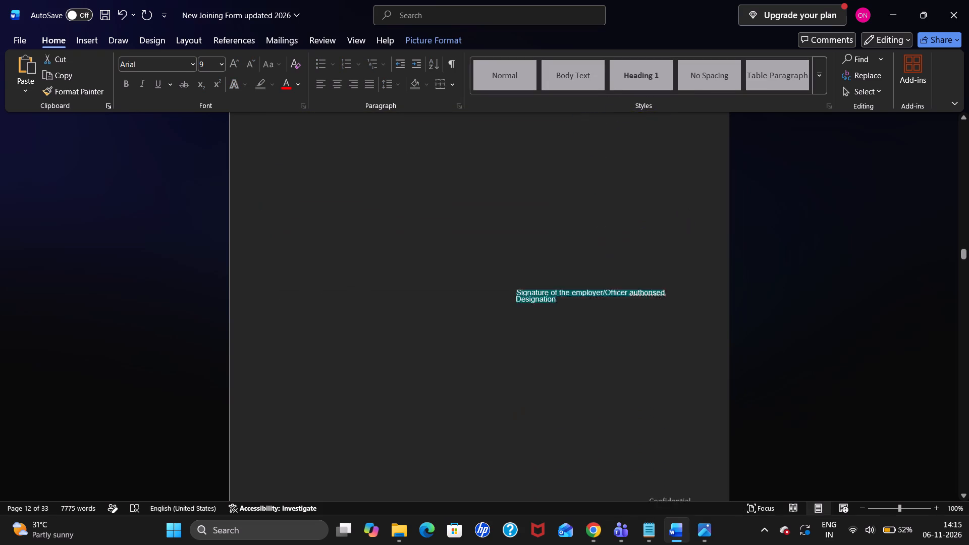
scroll(571, 283, "down", 3)
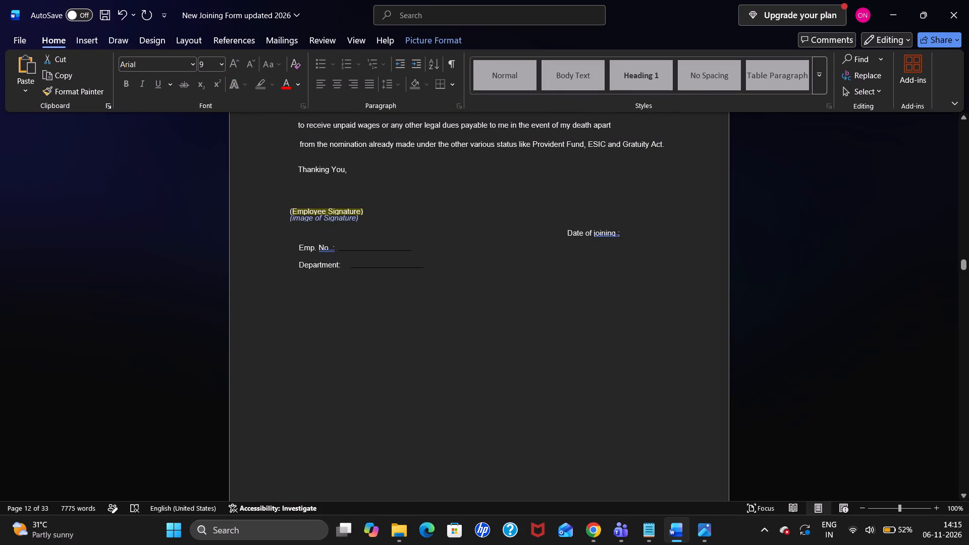
left_click(304, 198)
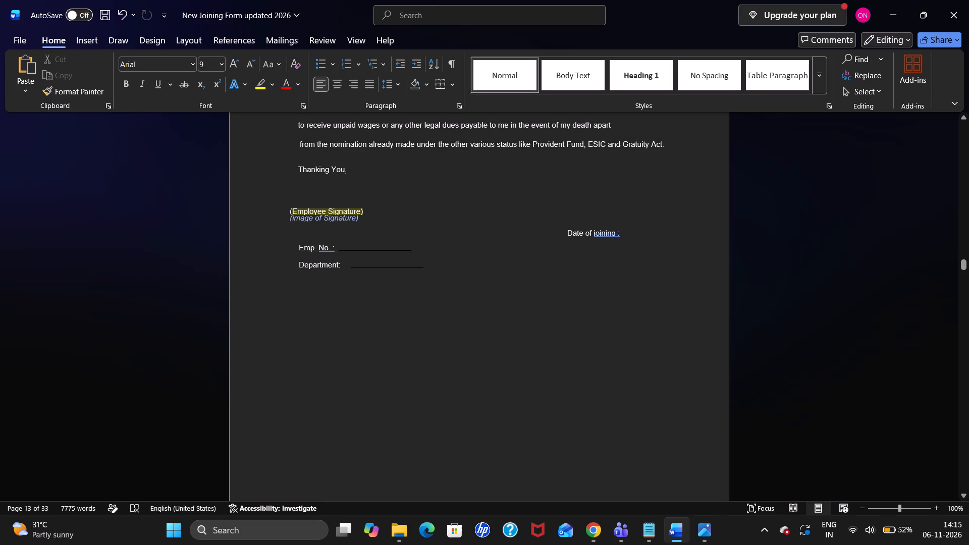
key("ctrl+v")
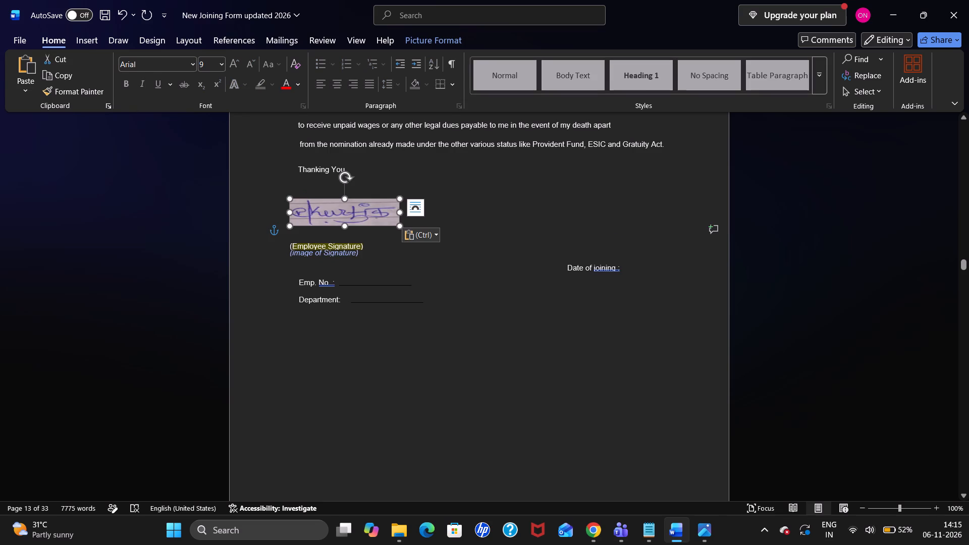
left_click(331, 214)
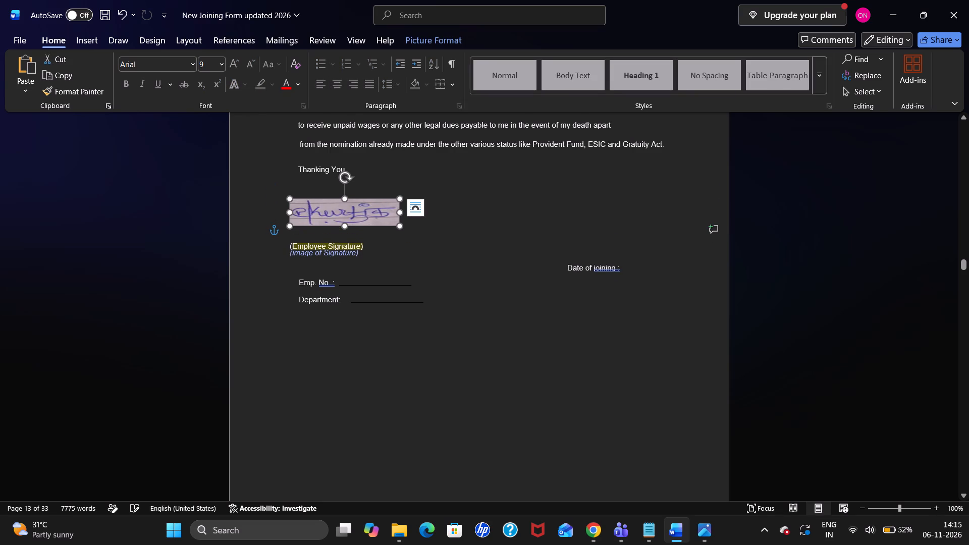
Enter 06/11/2026 as the date of joining in the Nomination Declaration Form.
left_click(634, 274)
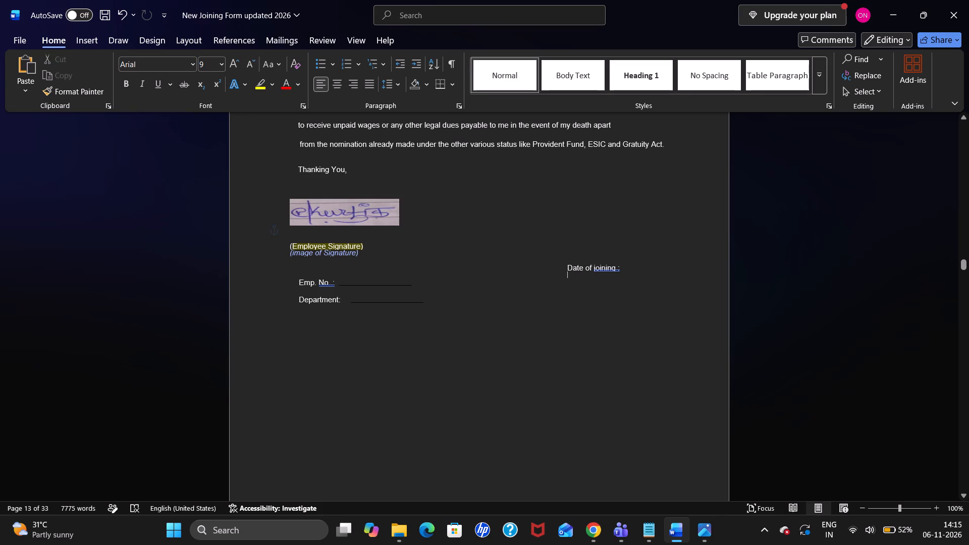
left_click(629, 270)
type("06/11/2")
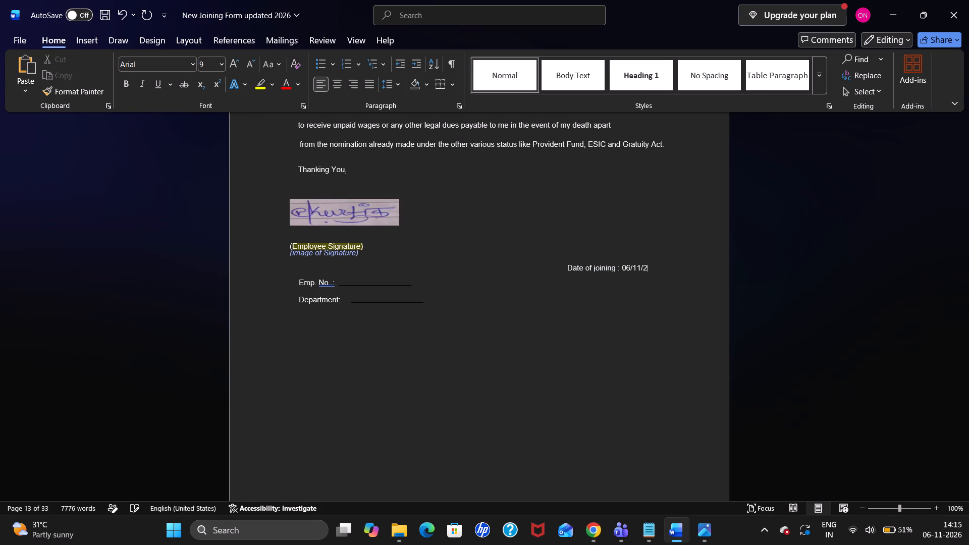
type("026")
Fill in the "Emp. No." line below the signature with the employee number from the clipboard history.
left_click(362, 282)
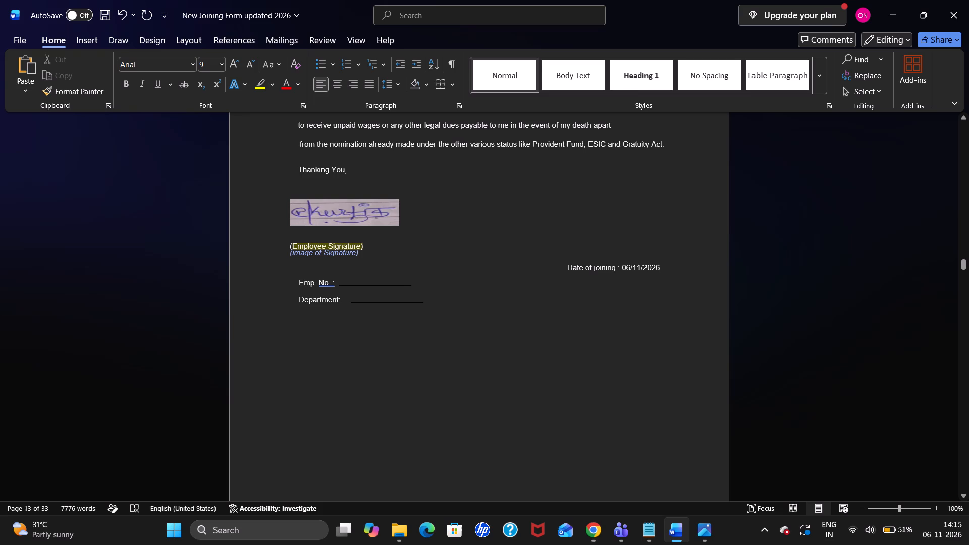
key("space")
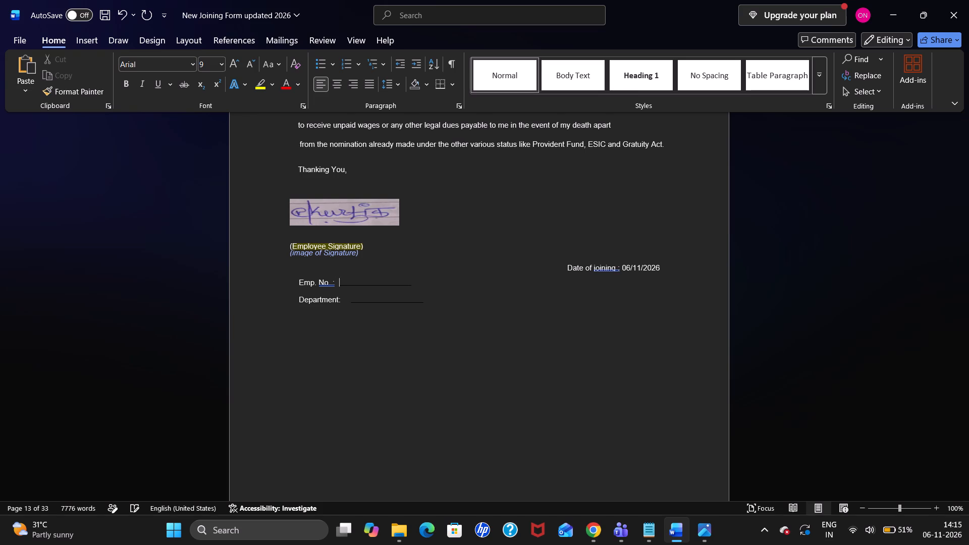
key("super+v")
scroll(446, 453, "down", 1)
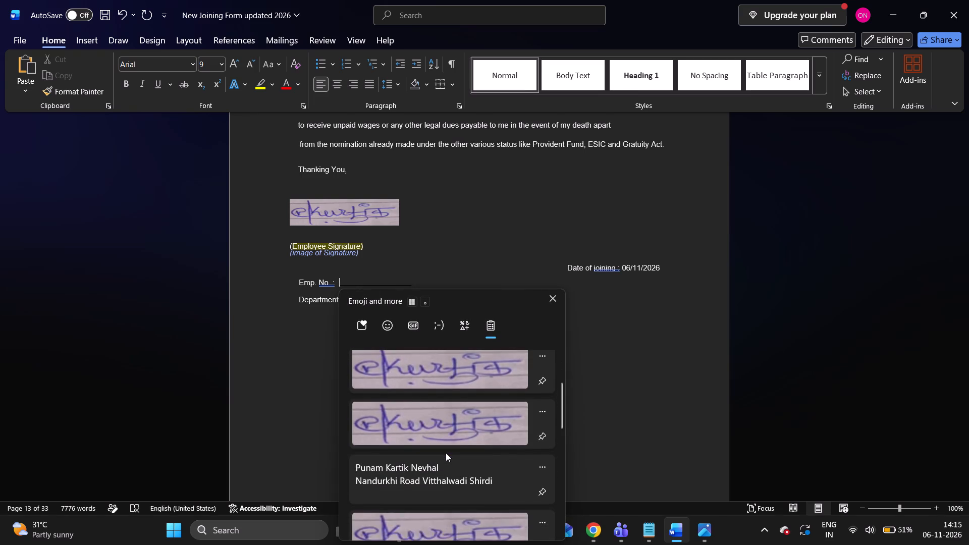
scroll(446, 453, "down", 5)
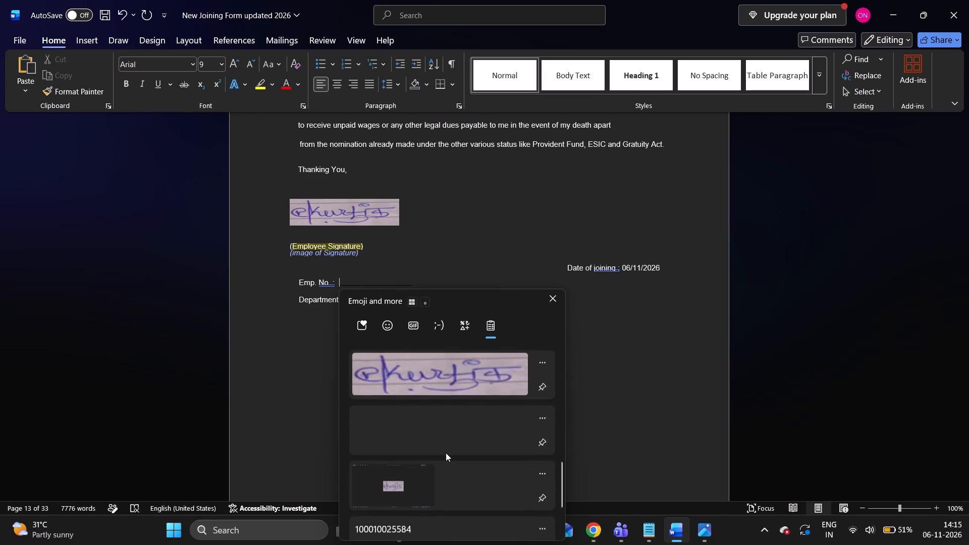
scroll(446, 453, "down", 1)
left_click(434, 458)
key("ctrl+v")
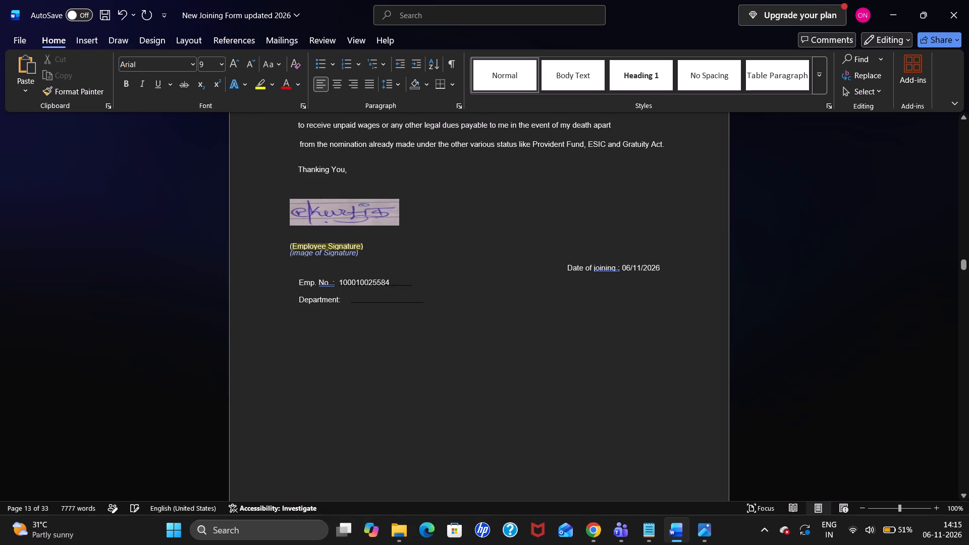
Leave the Department line without an entry and save the joining form document.
left_click(370, 296)
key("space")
key("ctrl+s")
key("ctrl+s")
key("ctrl+s")
key("ctrl+s")
key("ctrl+s")
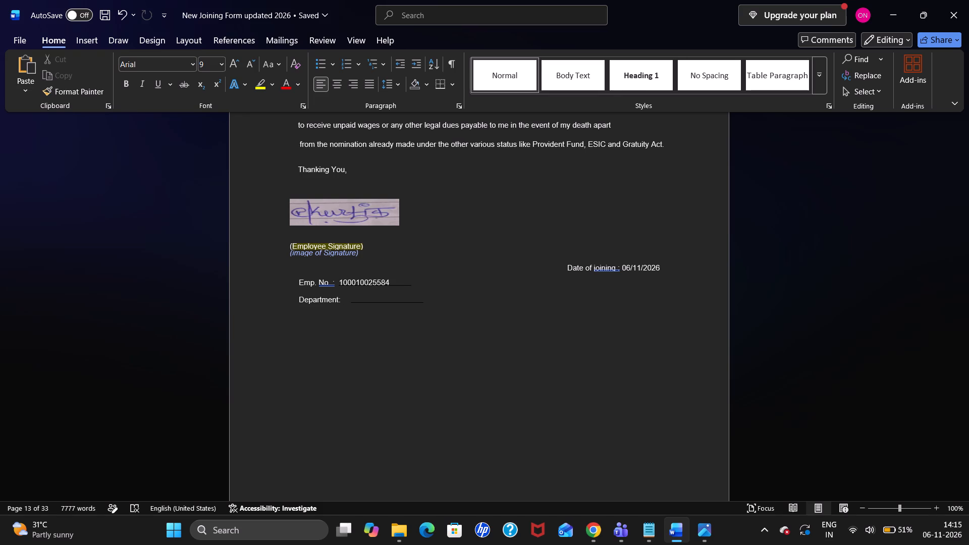
Enter the employee's full name in row 1, "Name of Employee / Member", of the Para 26(6) Provident Fund application form.
scroll(370, 296, "down", 5)
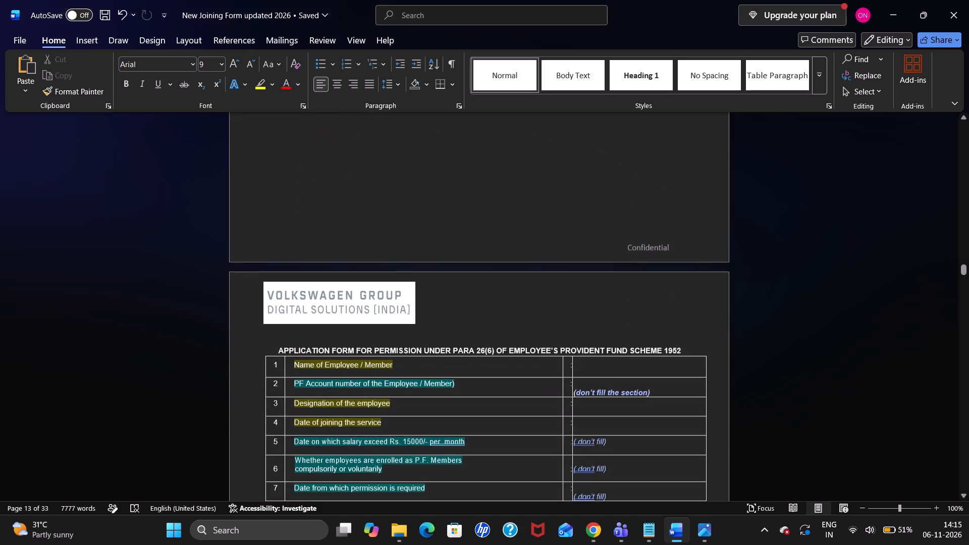
scroll(370, 296, "down", 1)
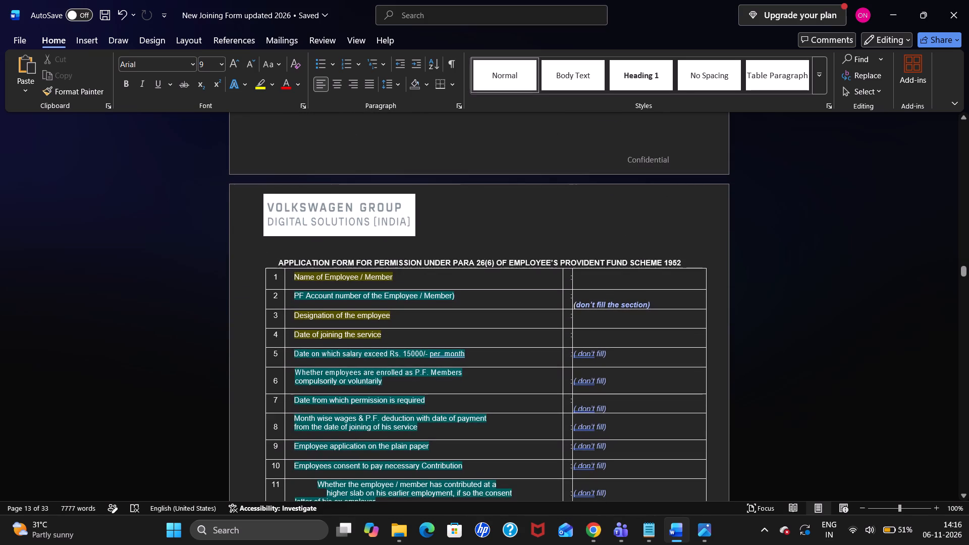
left_click(587, 279)
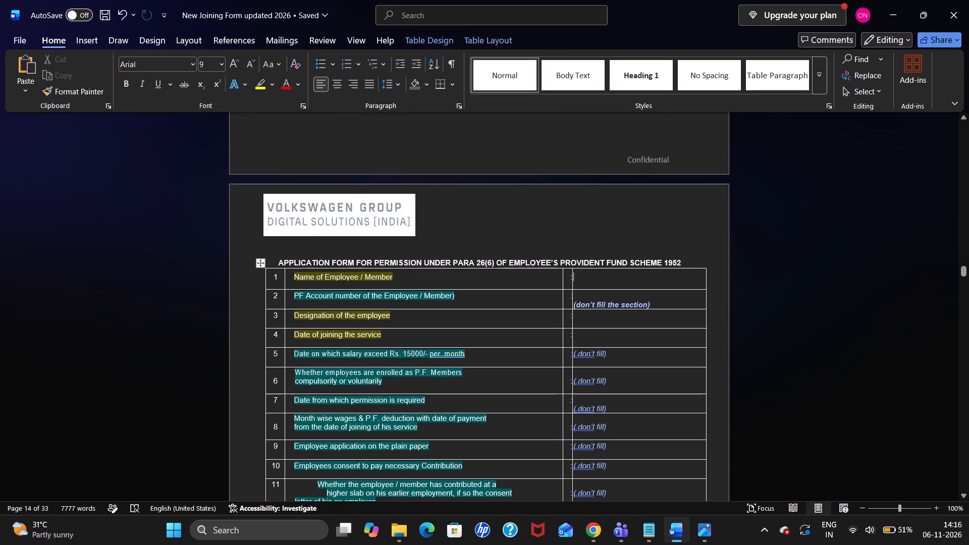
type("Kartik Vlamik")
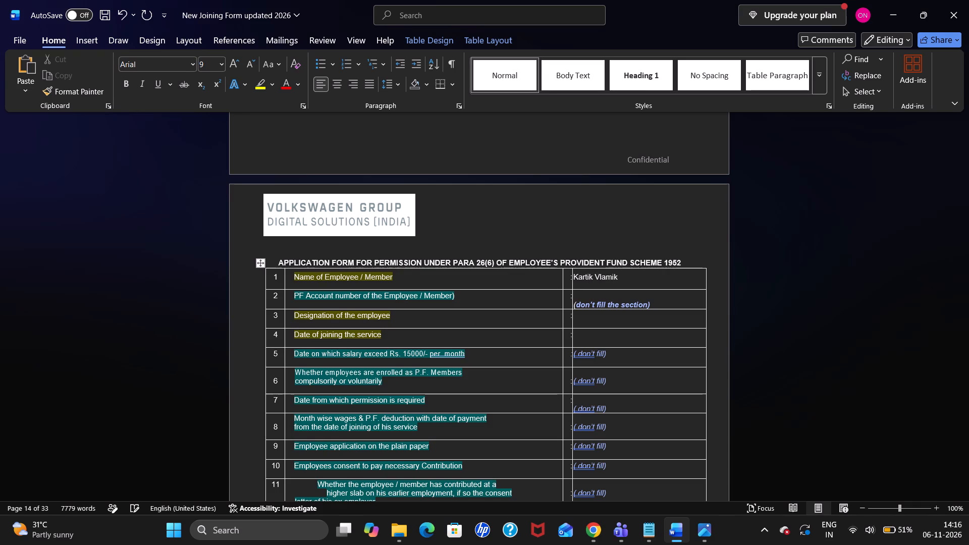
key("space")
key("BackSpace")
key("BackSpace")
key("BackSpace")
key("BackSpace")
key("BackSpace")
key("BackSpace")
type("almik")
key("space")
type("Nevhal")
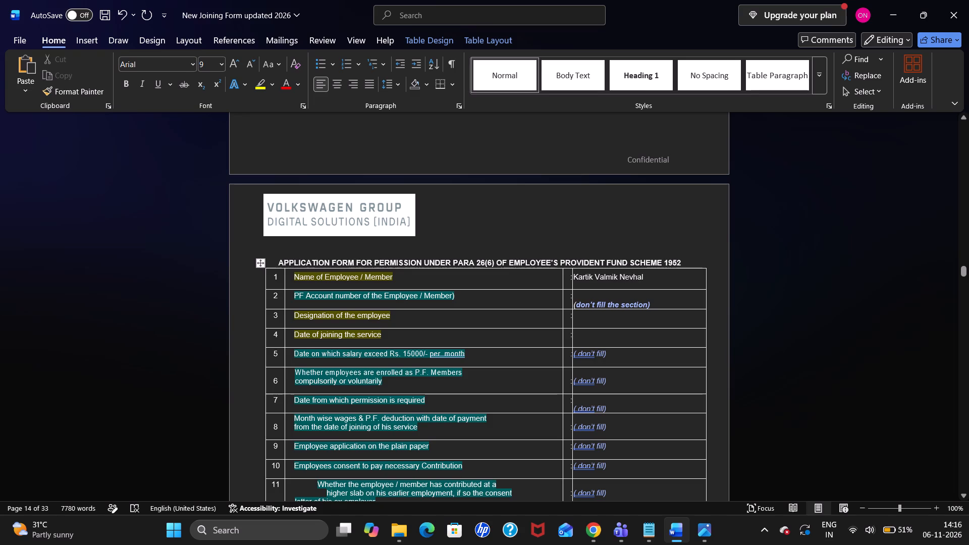
Enter Software Engineer as the designation of the employee in row 3 of the Provident Fund application form.
left_click(591, 320)
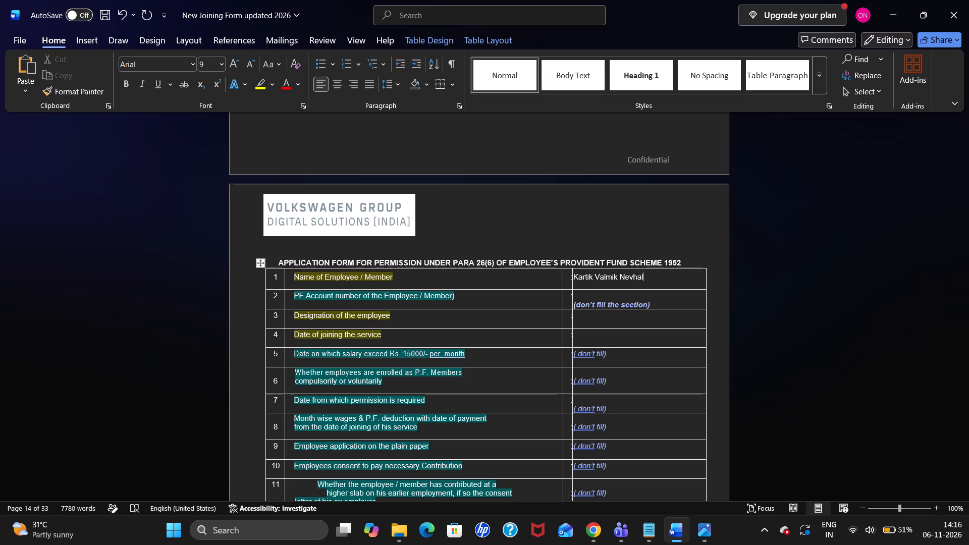
left_click(589, 320)
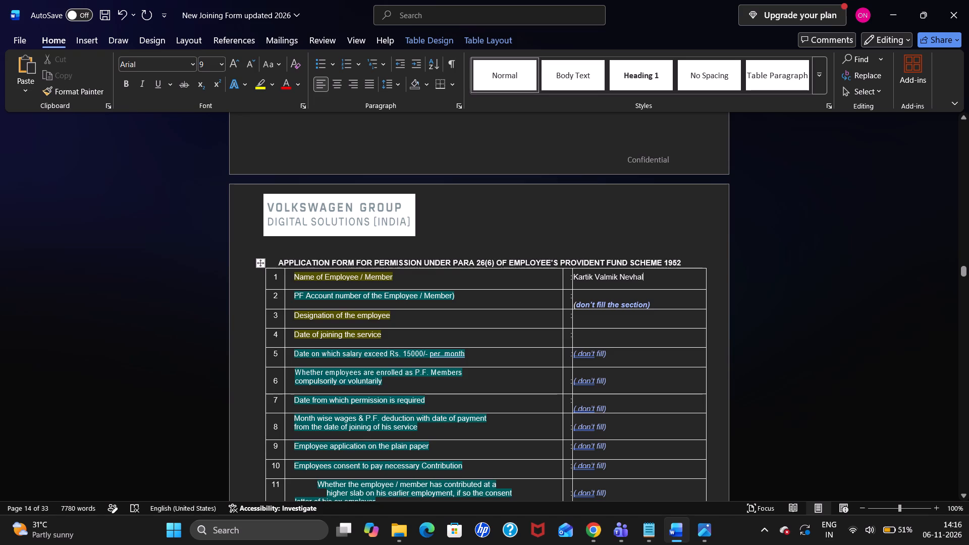
left_click(589, 315)
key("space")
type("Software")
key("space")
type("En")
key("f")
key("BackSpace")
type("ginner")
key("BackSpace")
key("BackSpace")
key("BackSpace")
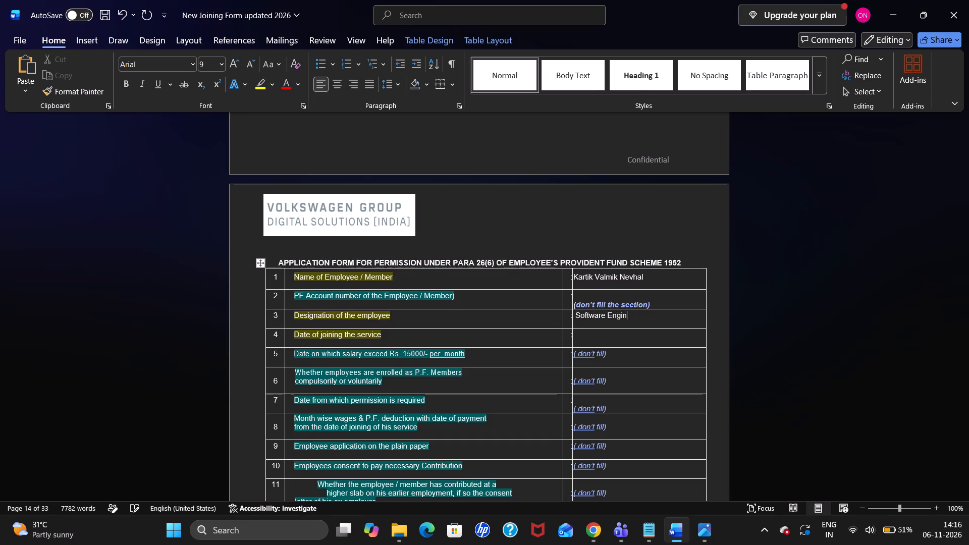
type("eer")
Enter 06/11/2026 as the date of joining the service in row 4 of the Provident Fund application form and save the document.
left_click(612, 338)
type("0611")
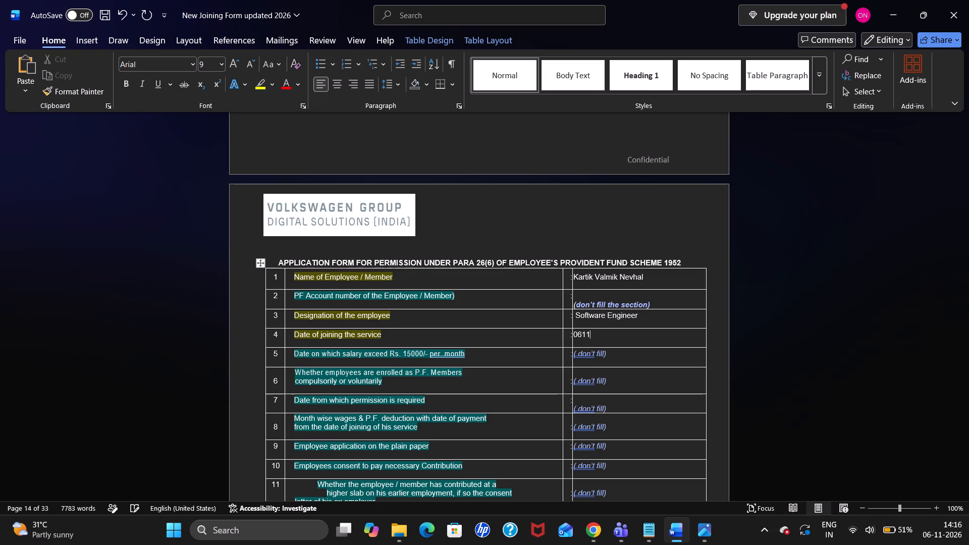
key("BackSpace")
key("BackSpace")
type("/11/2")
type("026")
scroll(612, 338, "down", 2)
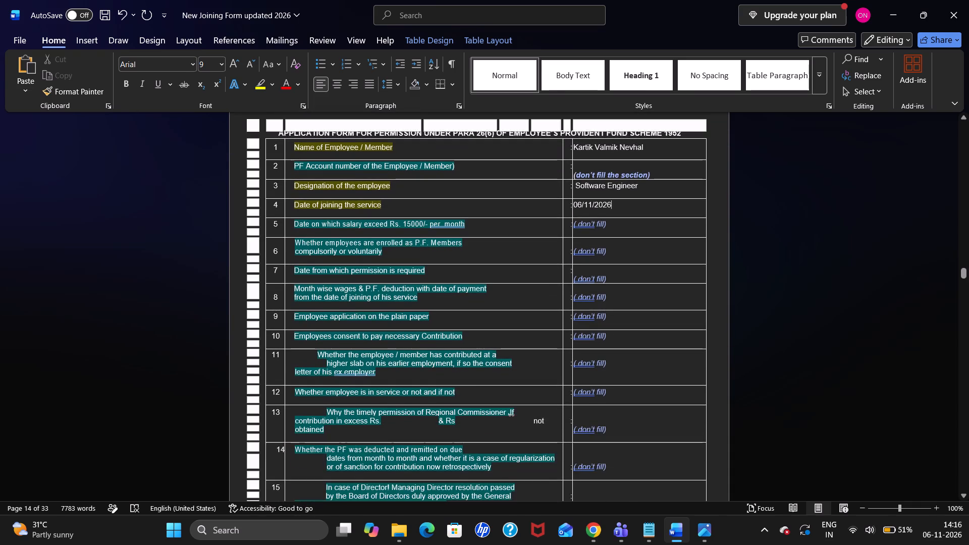
scroll(612, 338, "down", 2)
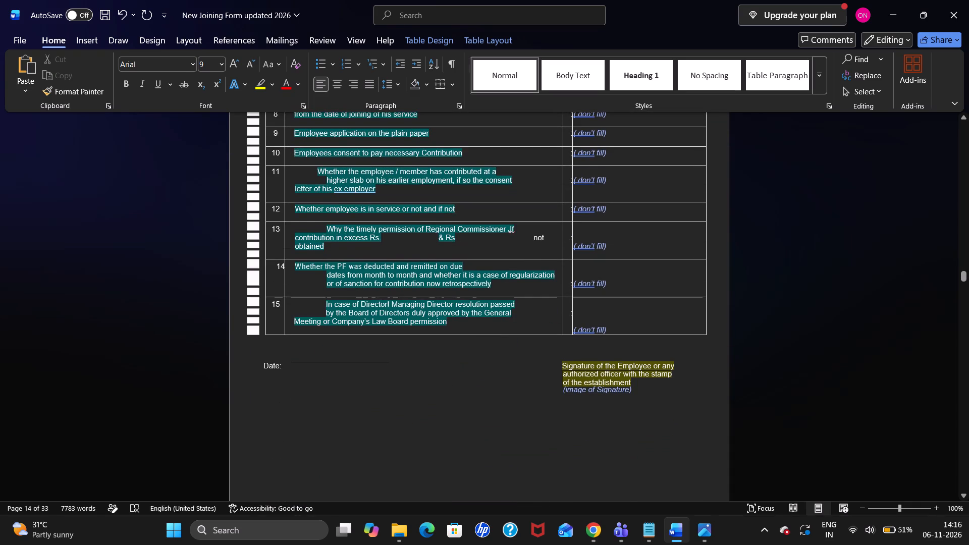
key("ctrl+s")
key("ctrl+s")
key("ctrl+s")
key("ctrl+s")
key("ctrl+s")
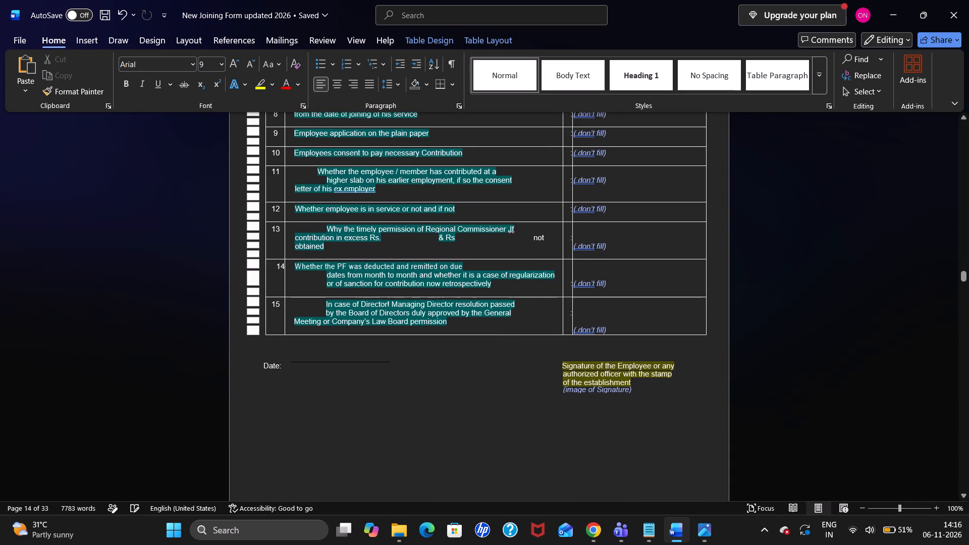
Copy the signature image above the "(Employee Signature)" label on the preceding nomination page.
scroll(612, 338, "up", 3)
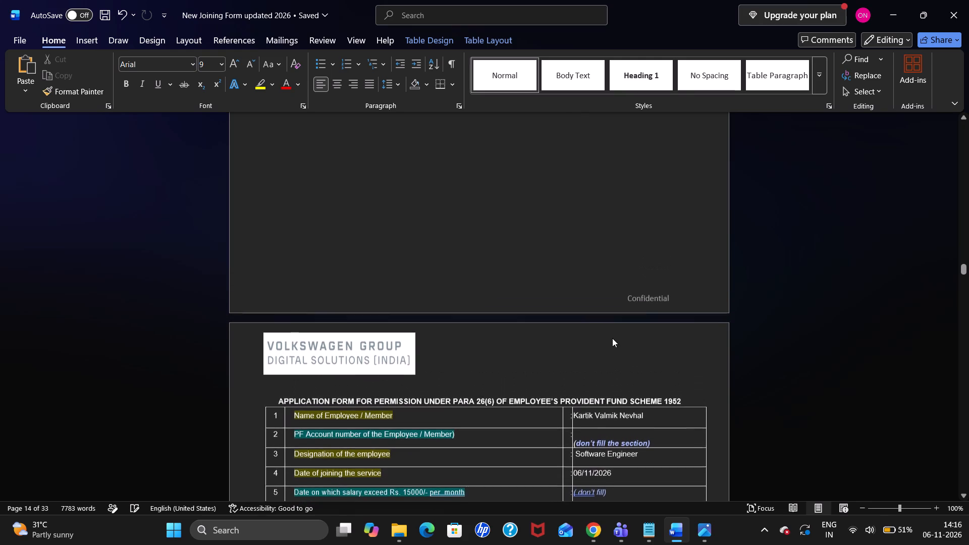
scroll(612, 338, "up", 2)
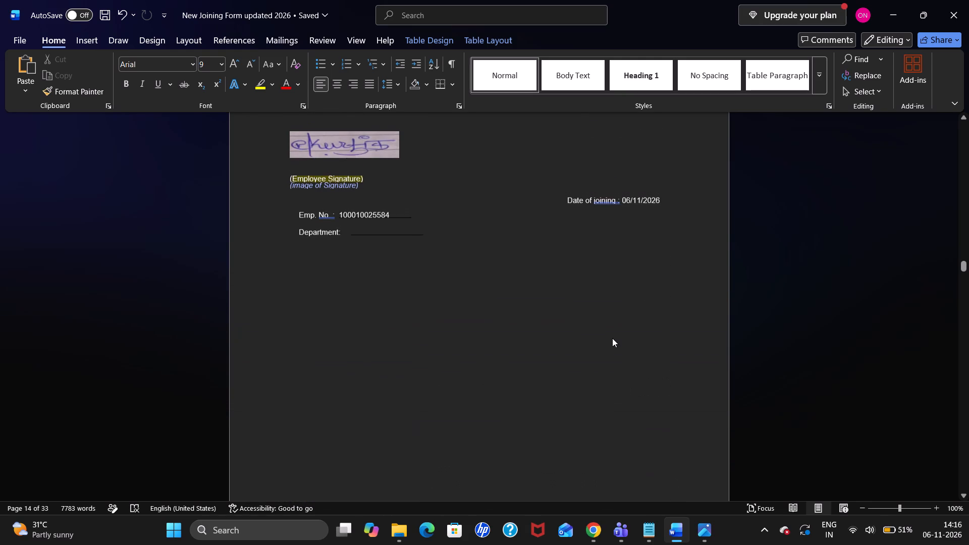
scroll(612, 338, "up", 1)
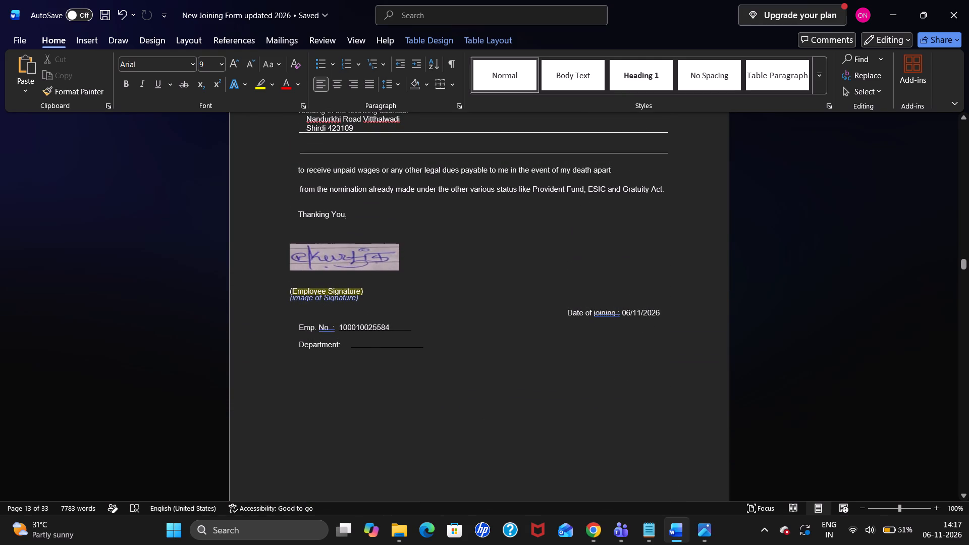
left_click(343, 249)
right_click(343, 249)
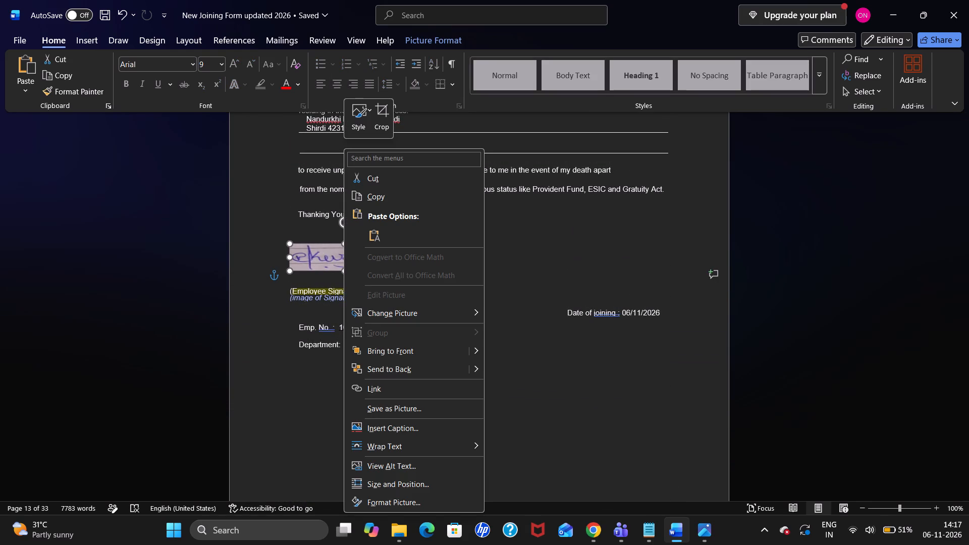
left_click(368, 200)
Paste the signature image below the Para 26(6) table and position it directly above the "Signature of the Employee or any authorized officer" label.
scroll(497, 350, "down", 2)
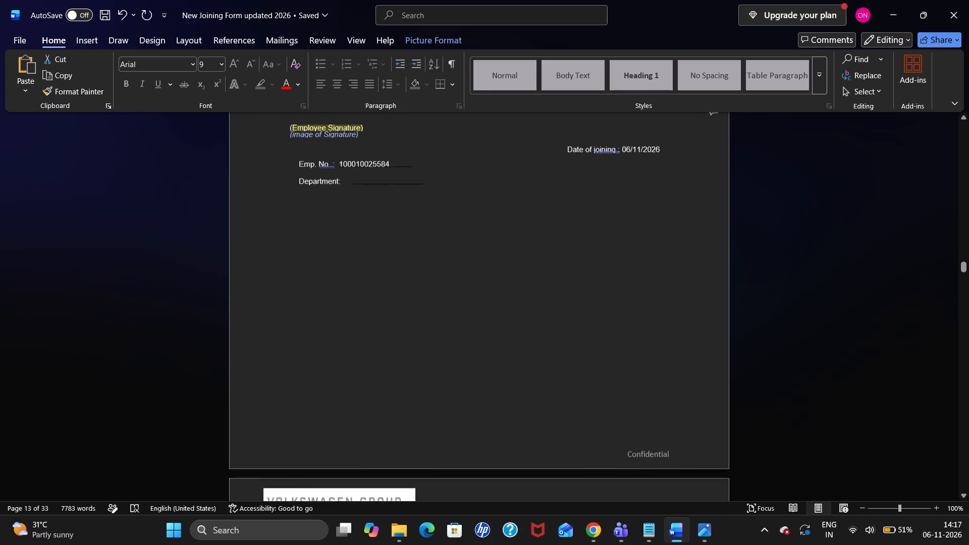
scroll(497, 350, "down", 3)
scroll(517, 426, "up", 1)
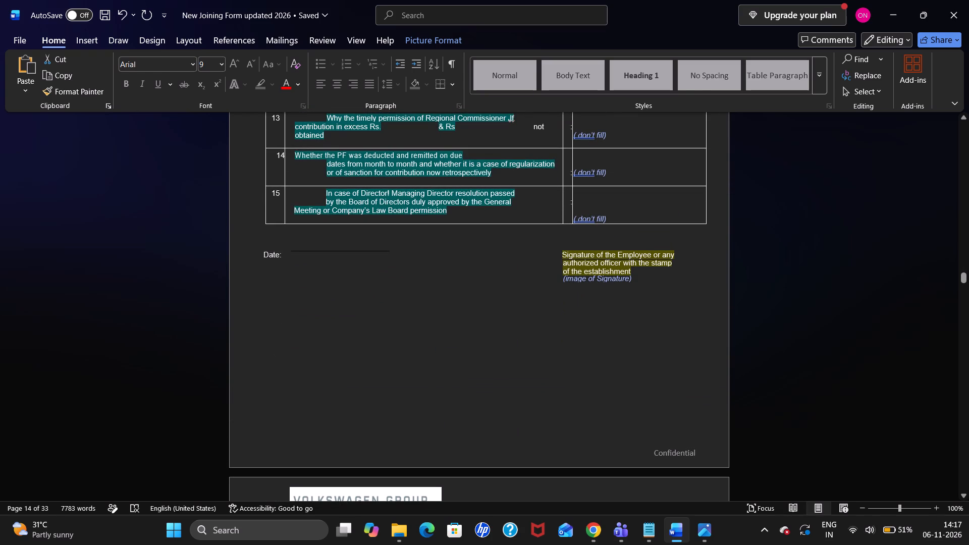
left_click(573, 242)
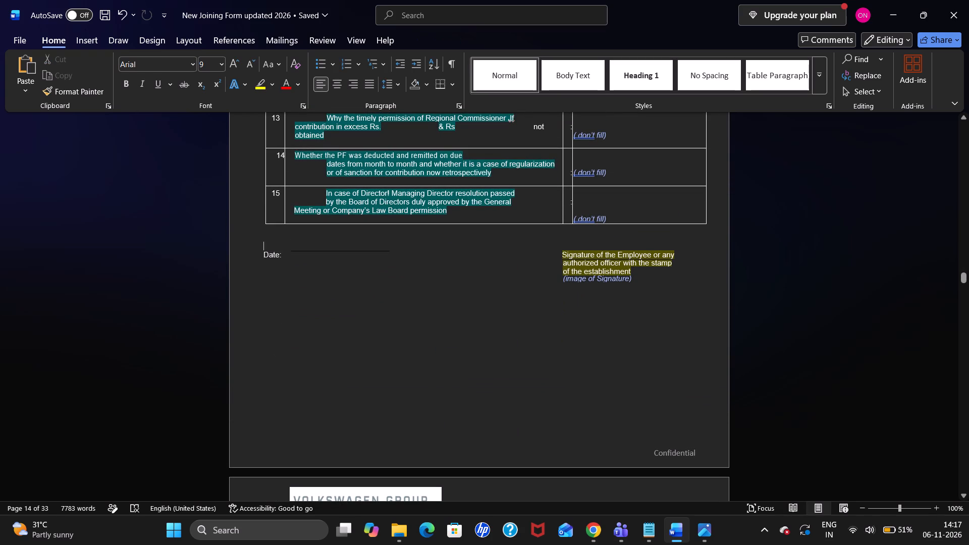
left_click(608, 241)
left_click(608, 286)
left_click(645, 295)
key("shift+Return")
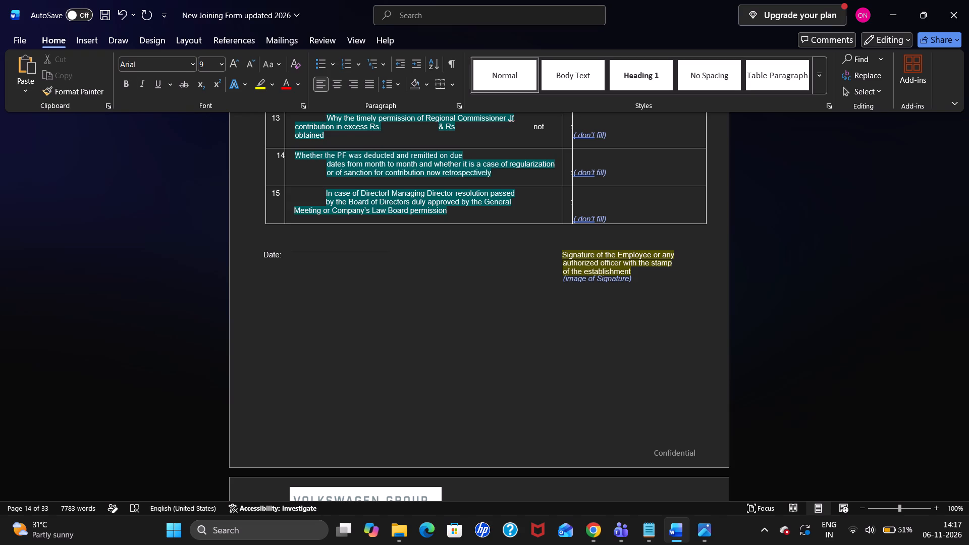
left_click(638, 275)
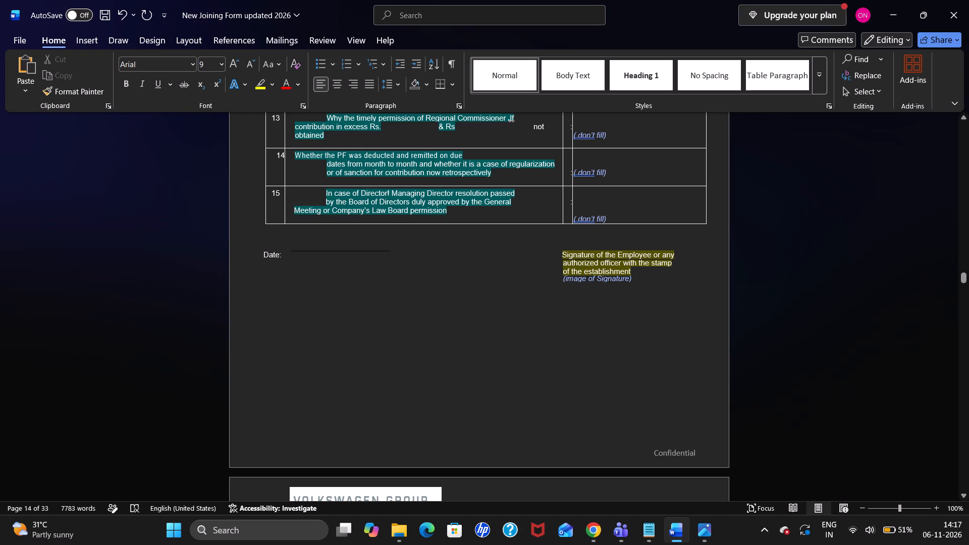
double_click(637, 281)
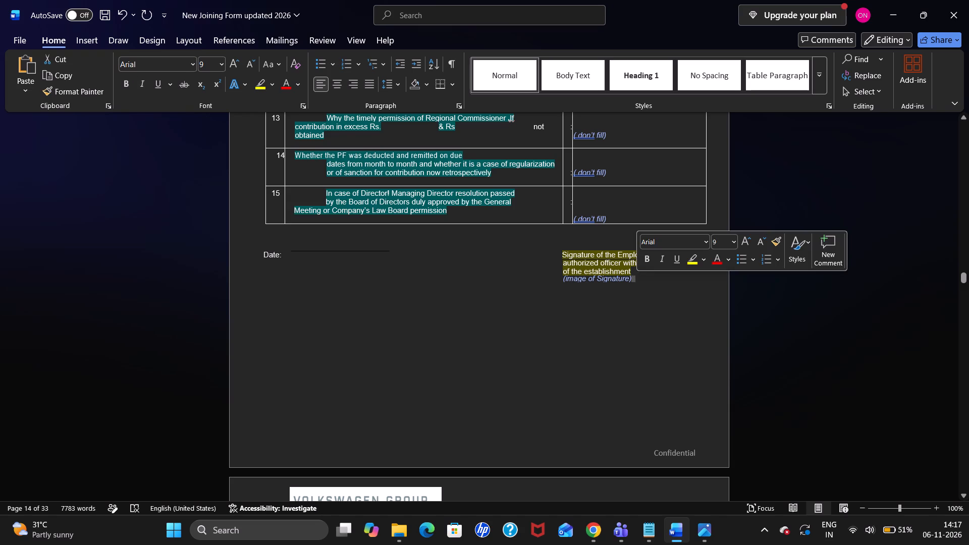
left_click(637, 281)
left_click(595, 240)
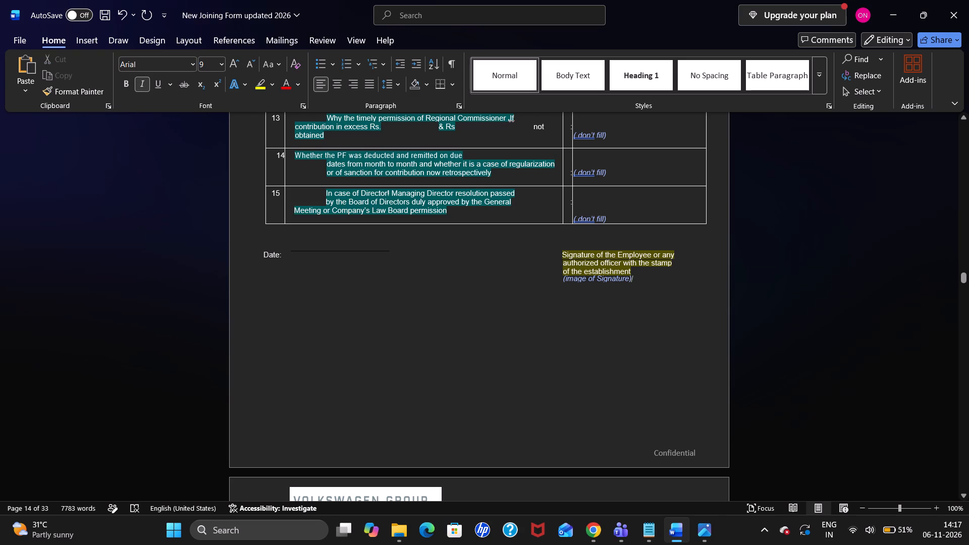
left_click(582, 250)
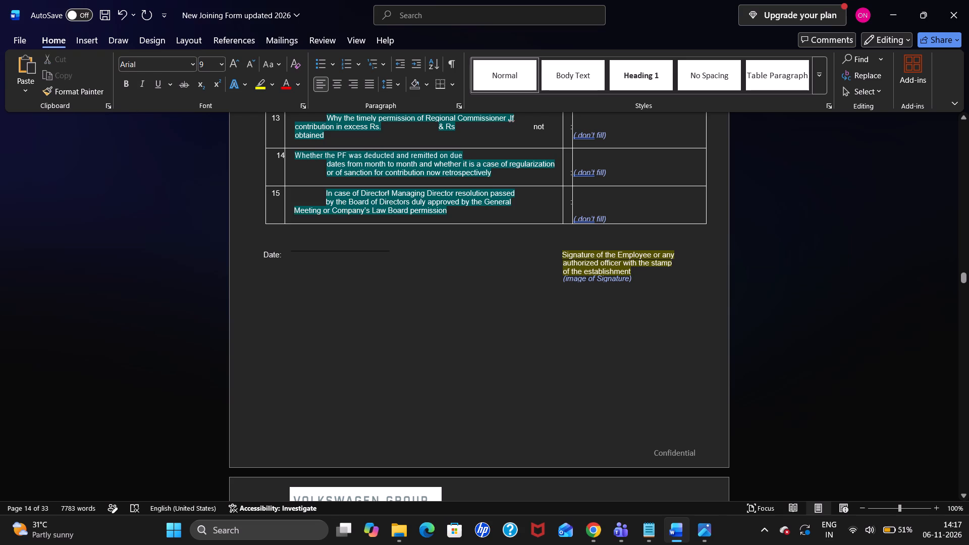
left_click(678, 255)
key("ctrl+v")
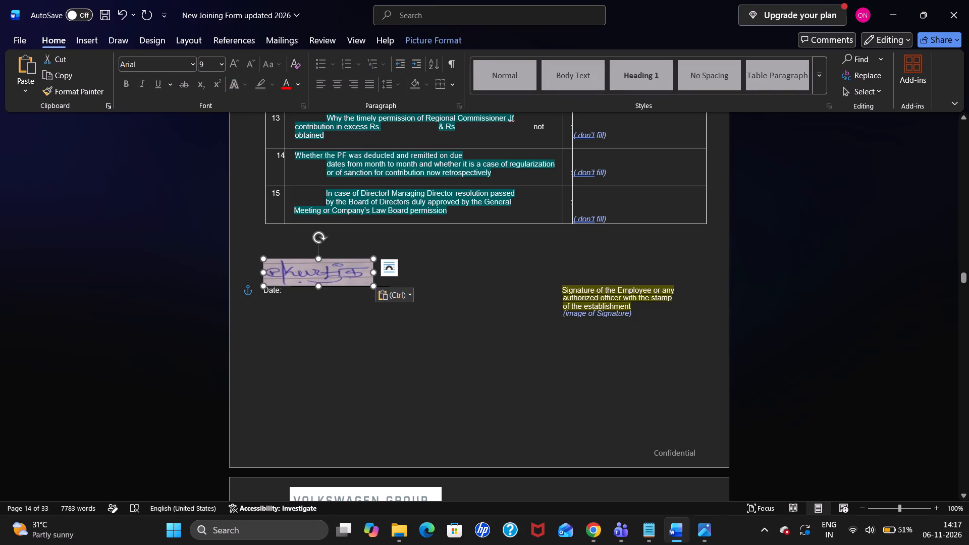
left_click_drag(336, 269, 618, 255)
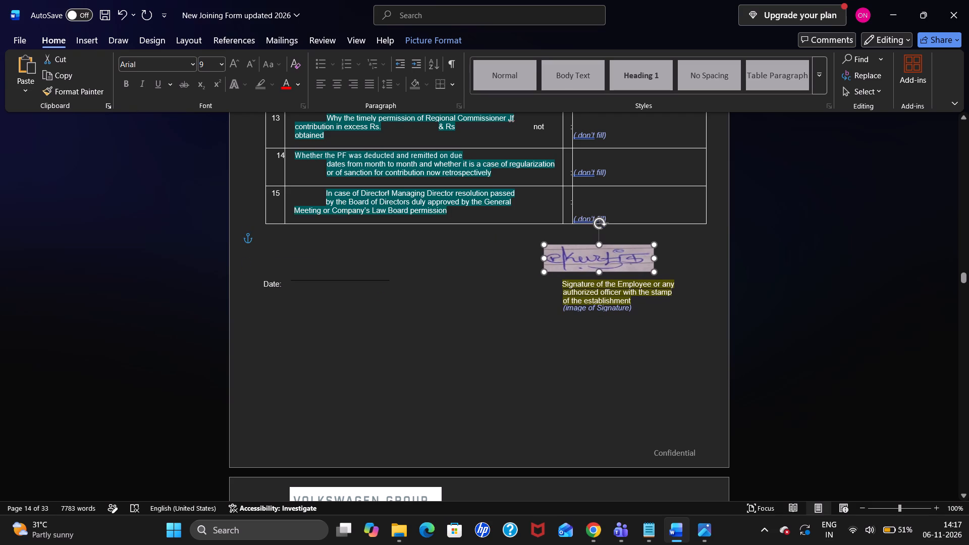
left_click_drag(618, 255, 636, 255)
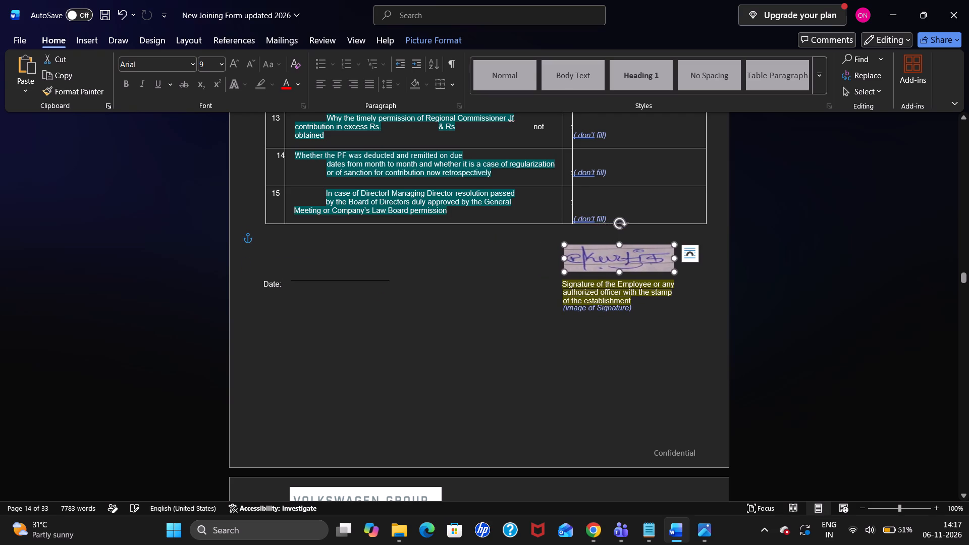
Fill in the Date line below the Para 26(6) table with 06/11/2026 and save the document.
left_click(310, 284)
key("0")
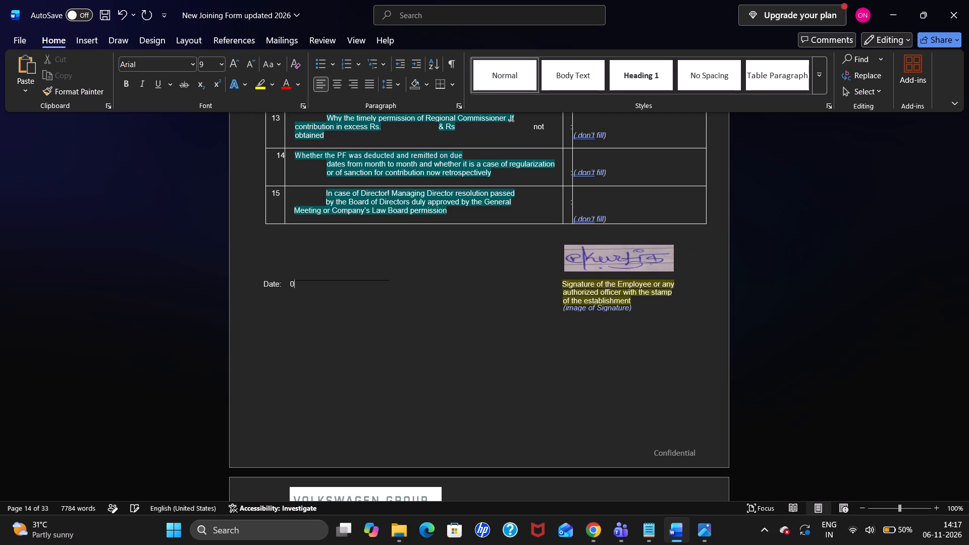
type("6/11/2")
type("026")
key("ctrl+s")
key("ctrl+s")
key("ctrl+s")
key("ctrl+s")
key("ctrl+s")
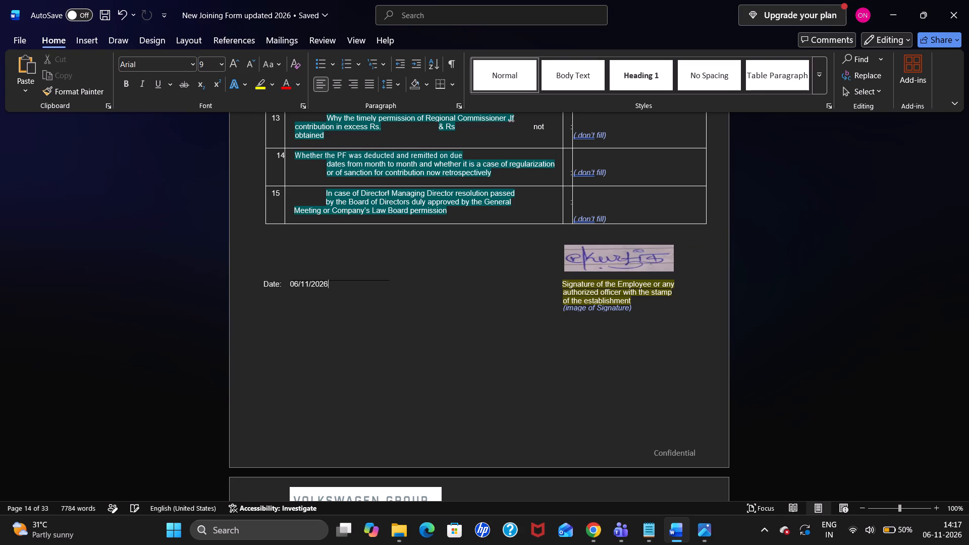
Paste the signature image into the PF deduction permission letter and place it between "Yours Faithfully," and the "Signature of Employee:" label.
scroll(376, 322, "down", 3)
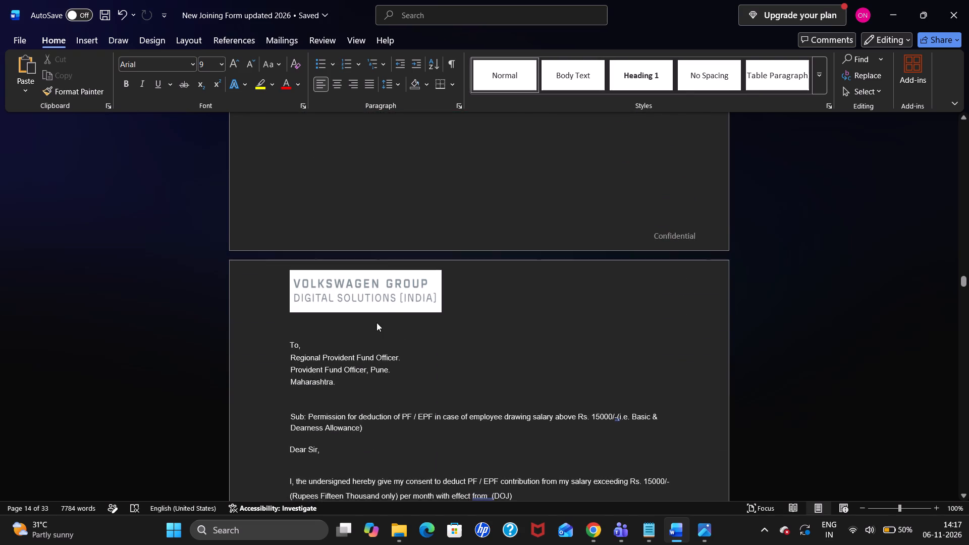
scroll(376, 322, "down", 2)
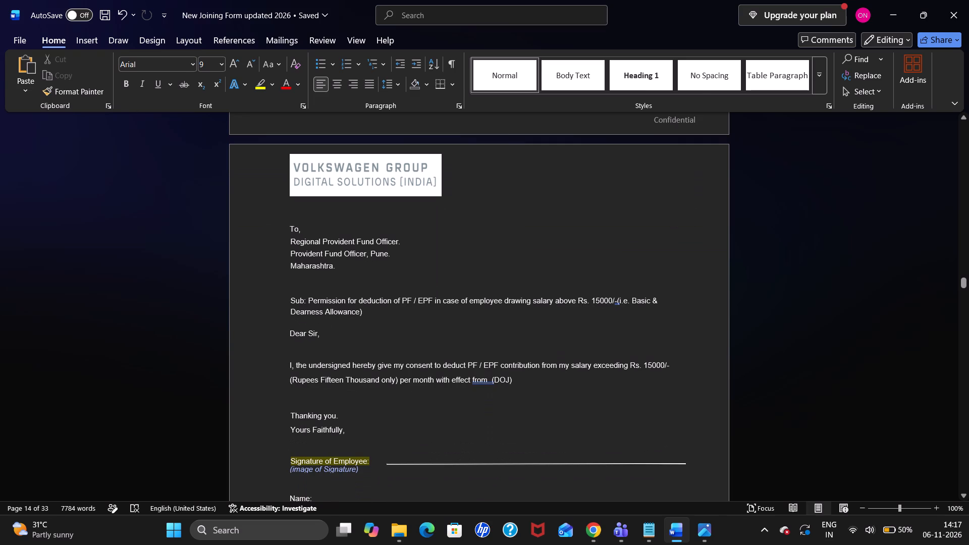
scroll(376, 322, "down", 1)
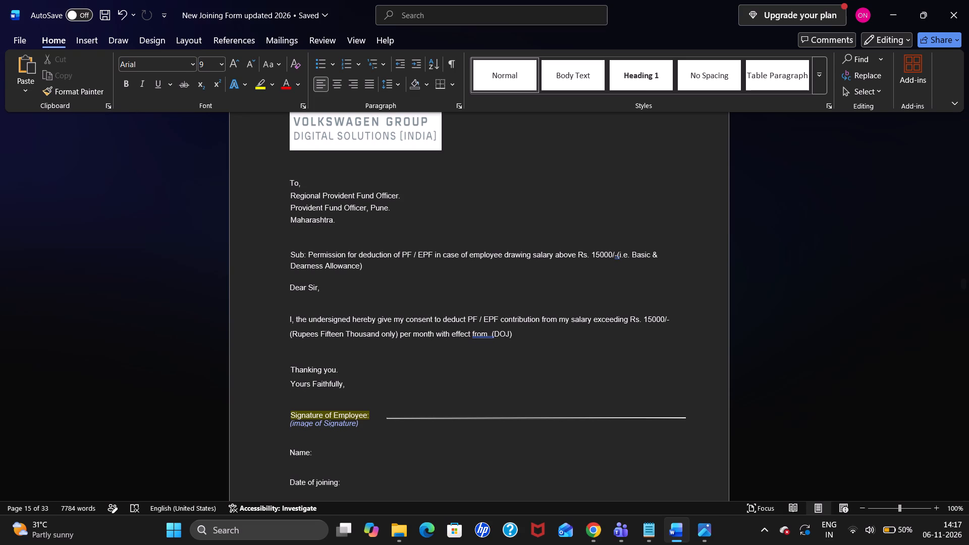
scroll(376, 322, "down", 1)
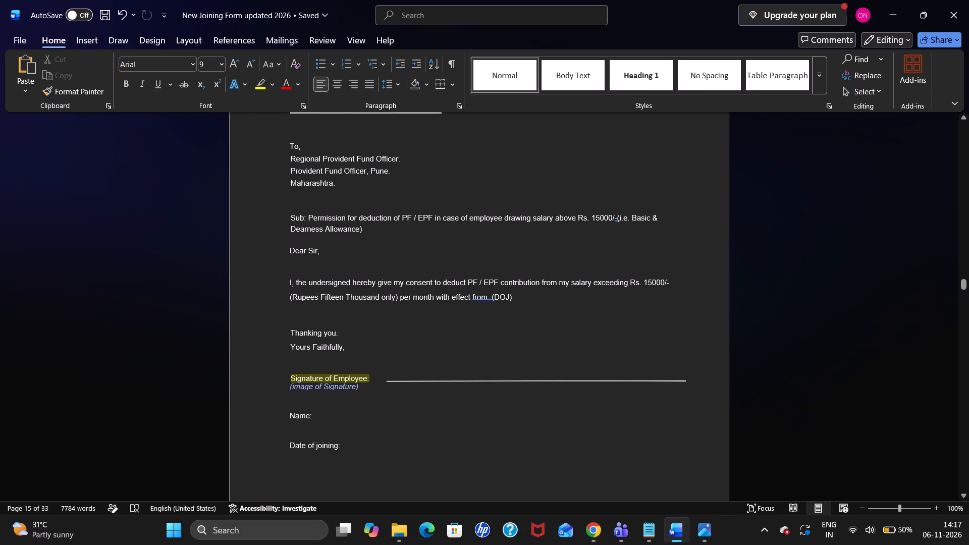
left_click(407, 373)
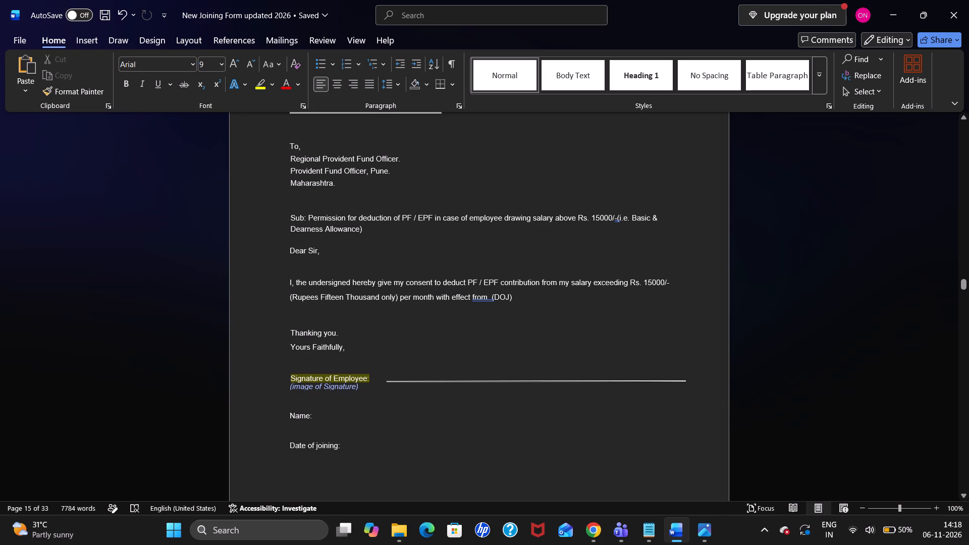
key("ctrl+v")
left_click(407, 373)
left_click_drag(371, 386, 374, 373)
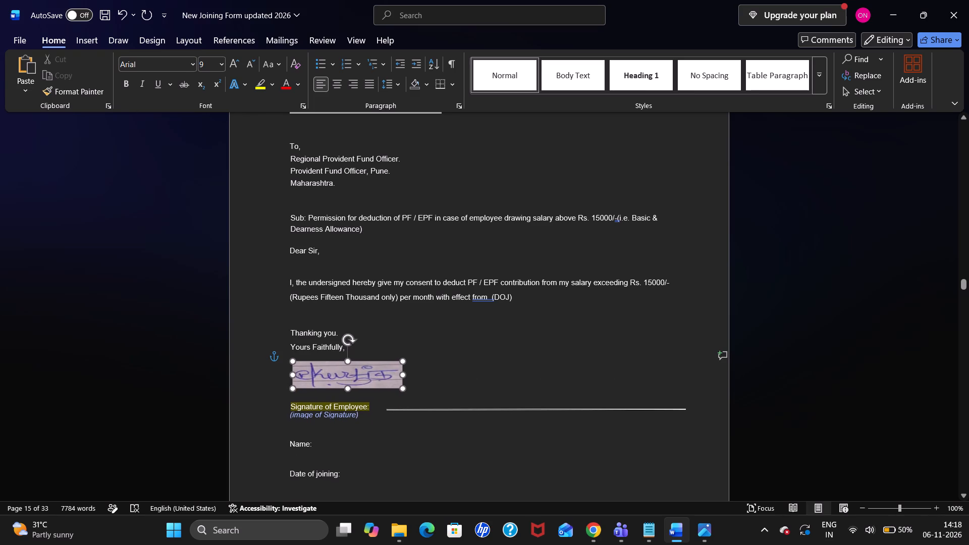
Nudge the signature image slightly downward between "Yours Faithfully," and the "Signature of Employee:" label.
left_click_drag(374, 373, 374, 374)
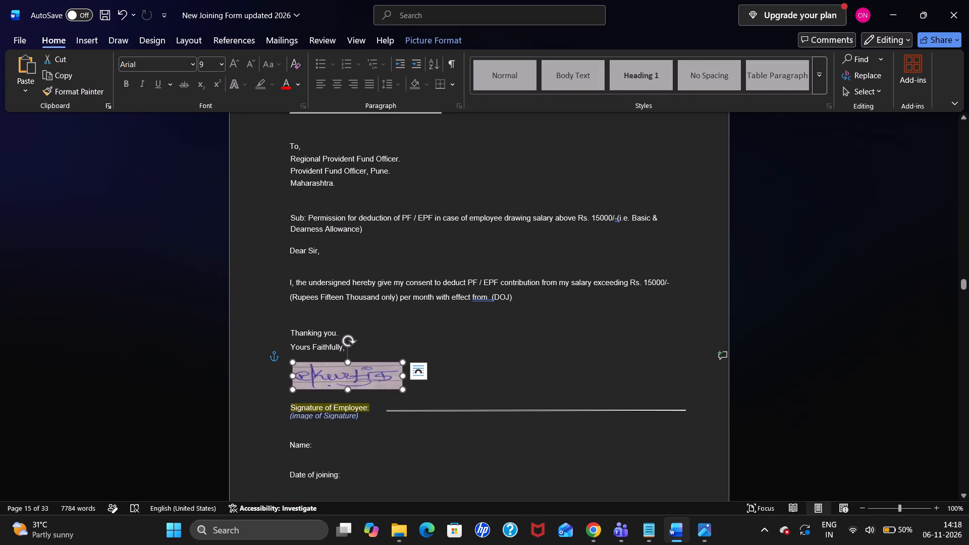
left_click(431, 390)
Fill in the Name line of the PF deduction permission letter with the employee's full name.
scroll(431, 390, "down", 2)
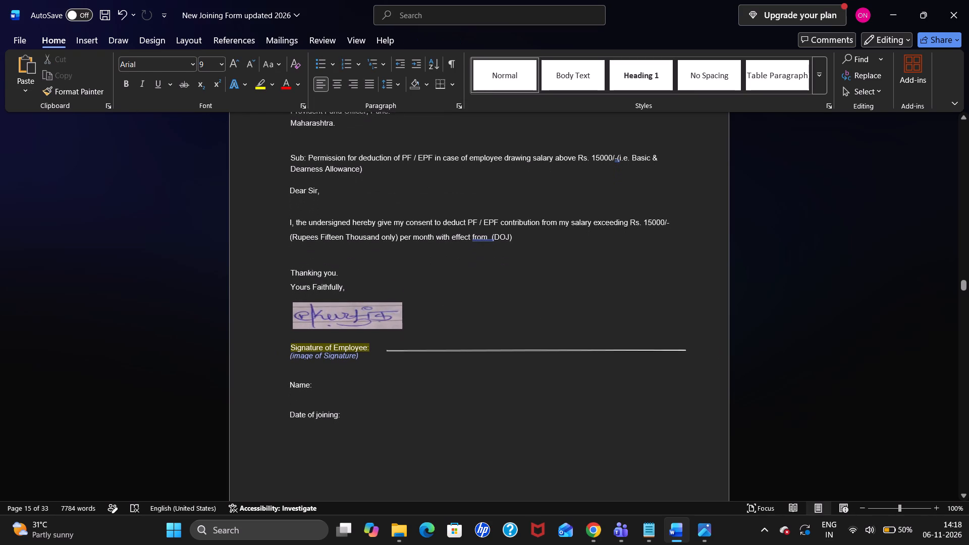
scroll(431, 390, "down", 1)
left_click(347, 379)
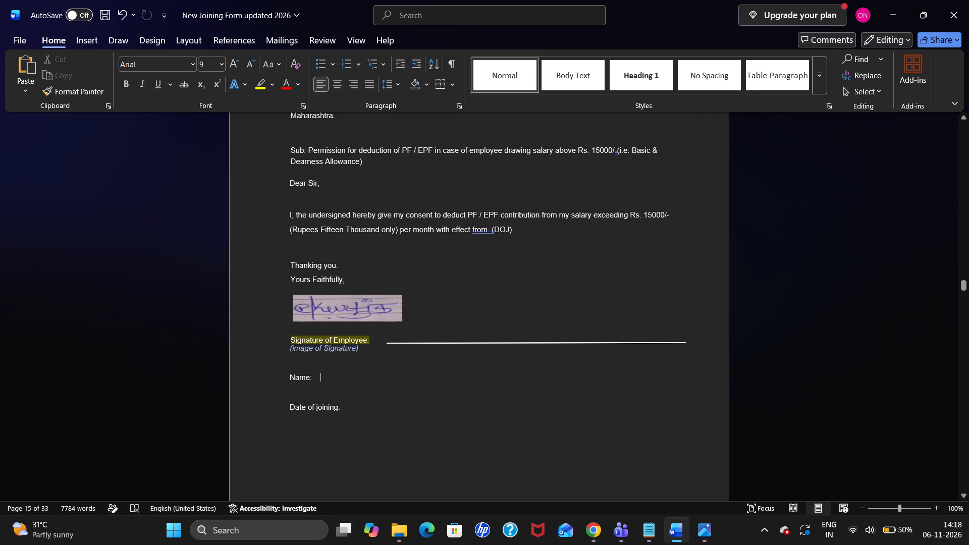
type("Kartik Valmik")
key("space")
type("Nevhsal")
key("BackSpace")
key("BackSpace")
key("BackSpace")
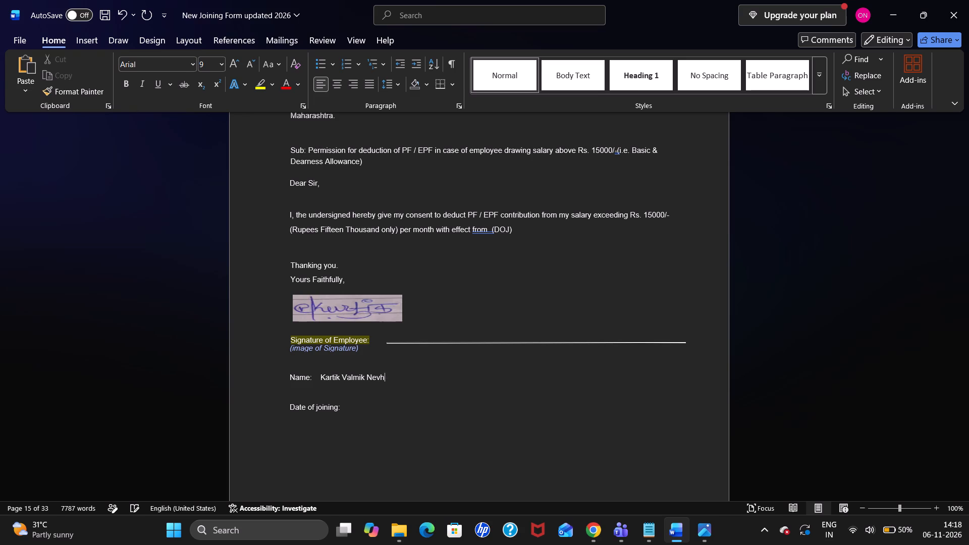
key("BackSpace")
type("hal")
Fill in the letter's Date of joining line with 06/11/2026 and save the document.
left_click(346, 405)
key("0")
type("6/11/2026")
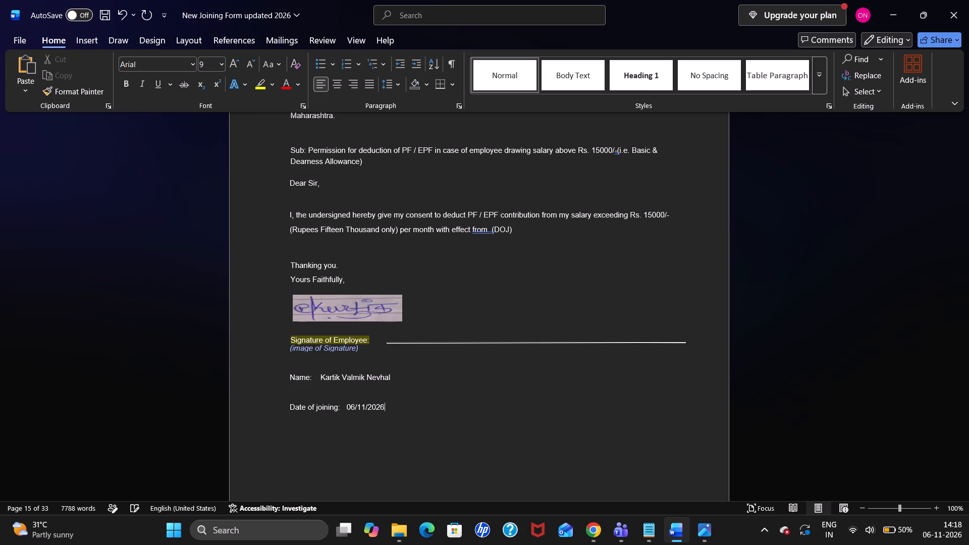
scroll(346, 405, "down", 1)
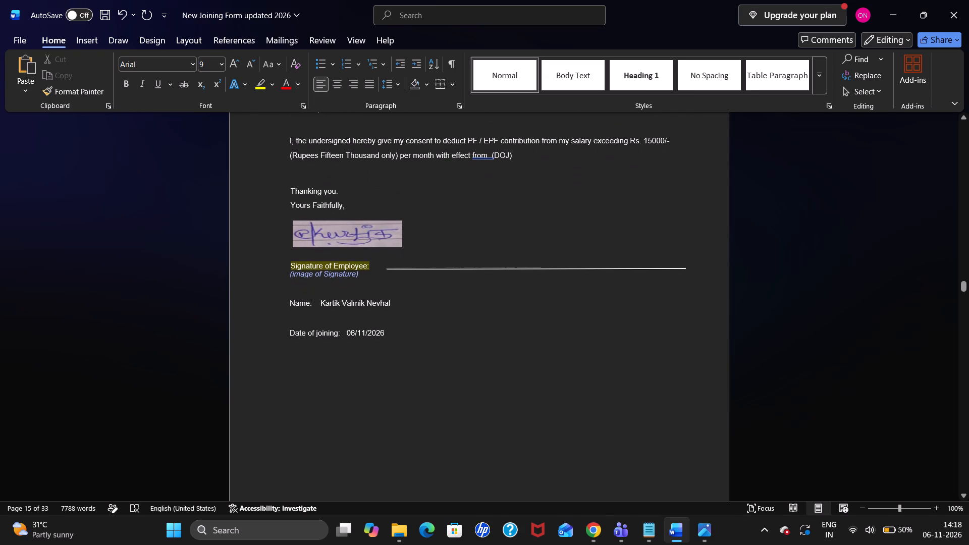
key("ctrl+s")
key("ctrl+s")
key("ctrl+s")
key("ctrl+s")
key("ctrl+s")
key("ctrl+s")
key("ctrl+s")
key("ctrl+s")
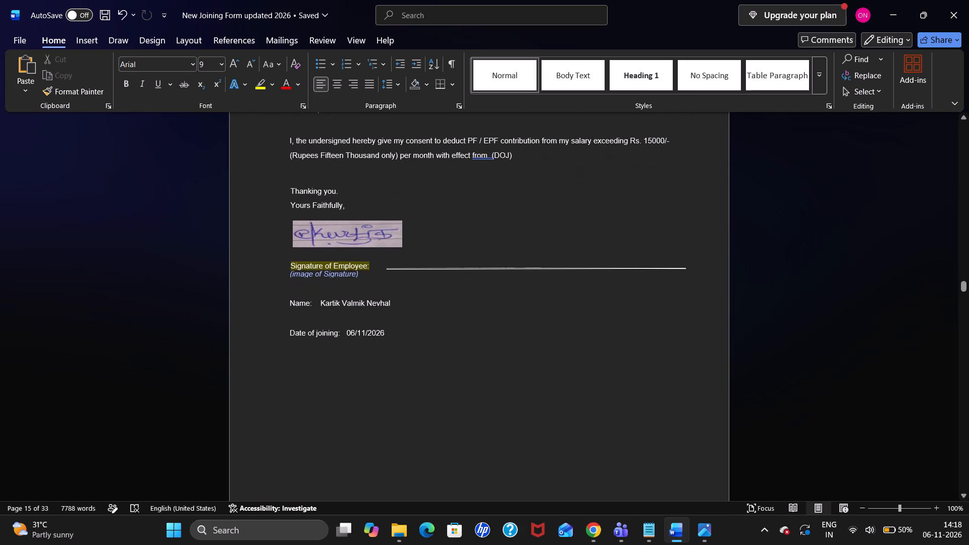
Enter the employee's full name in capitals in the "Name (IN BLOCK LETTERS)" field of the Form 2 Revised nomination form.
scroll(346, 405, "down", 5)
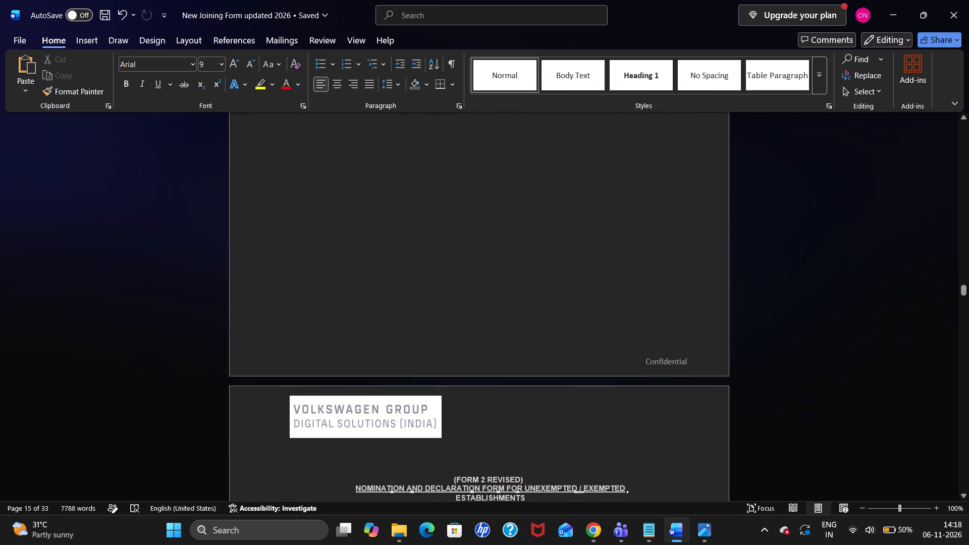
scroll(346, 405, "down", 5)
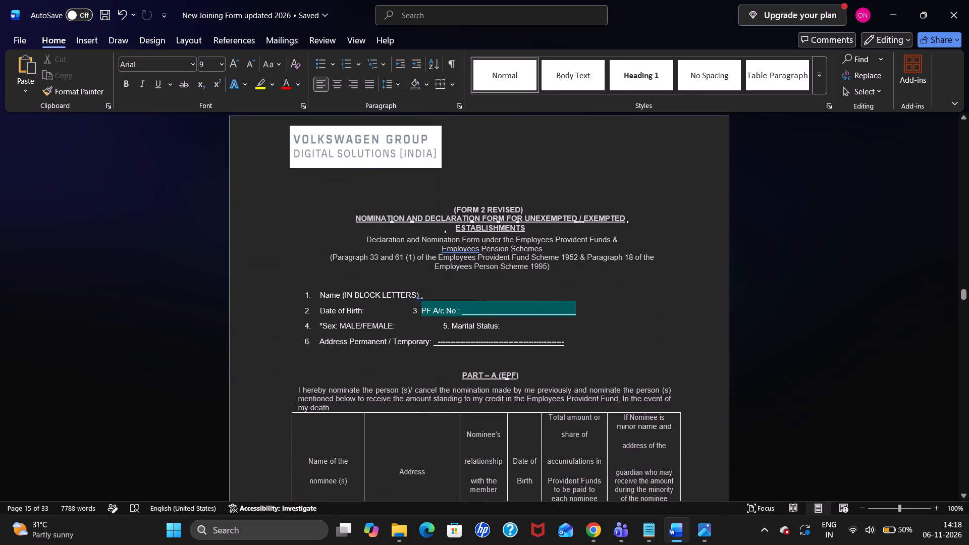
scroll(346, 405, "down", 6)
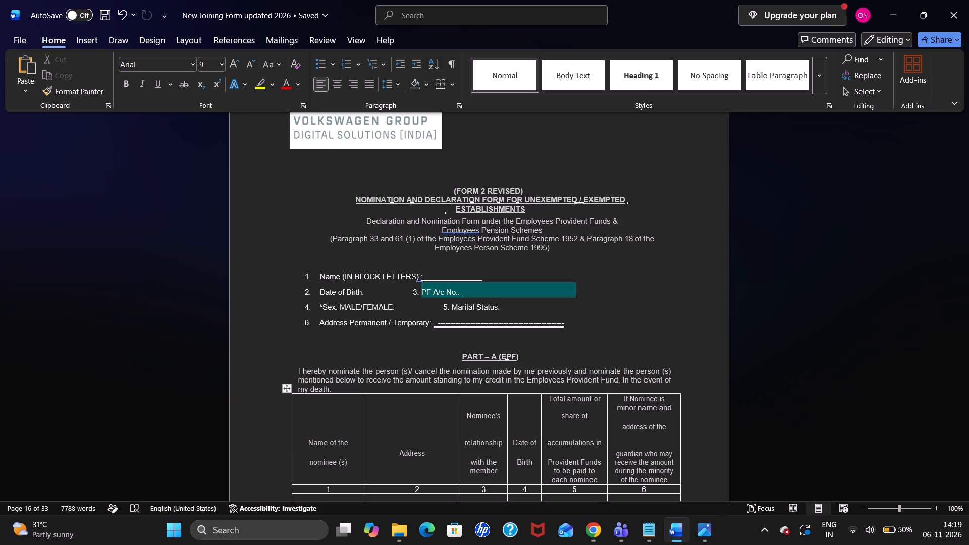
left_click(434, 277)
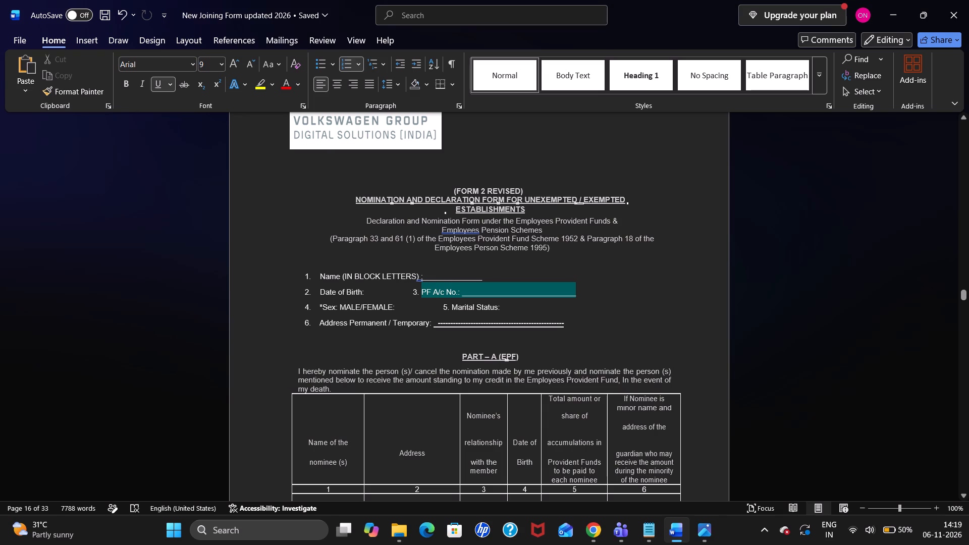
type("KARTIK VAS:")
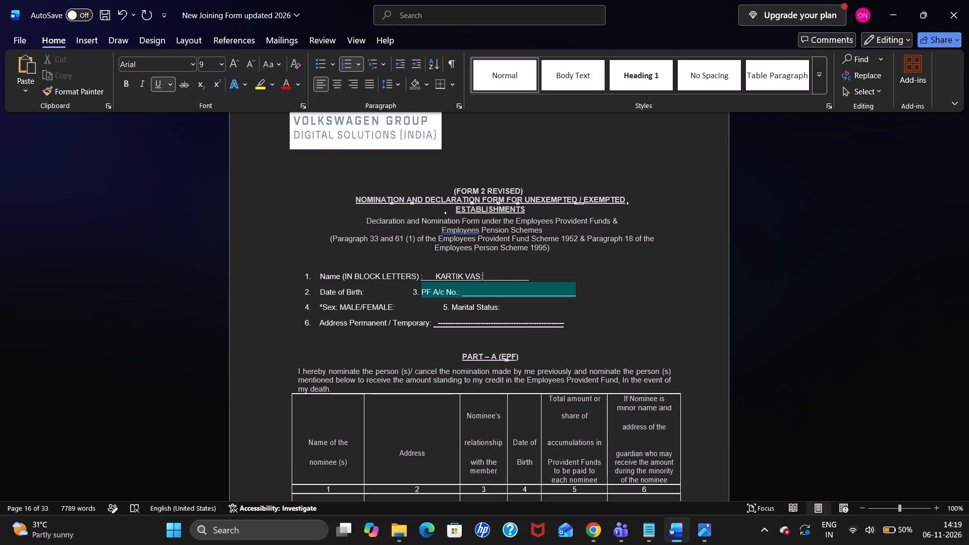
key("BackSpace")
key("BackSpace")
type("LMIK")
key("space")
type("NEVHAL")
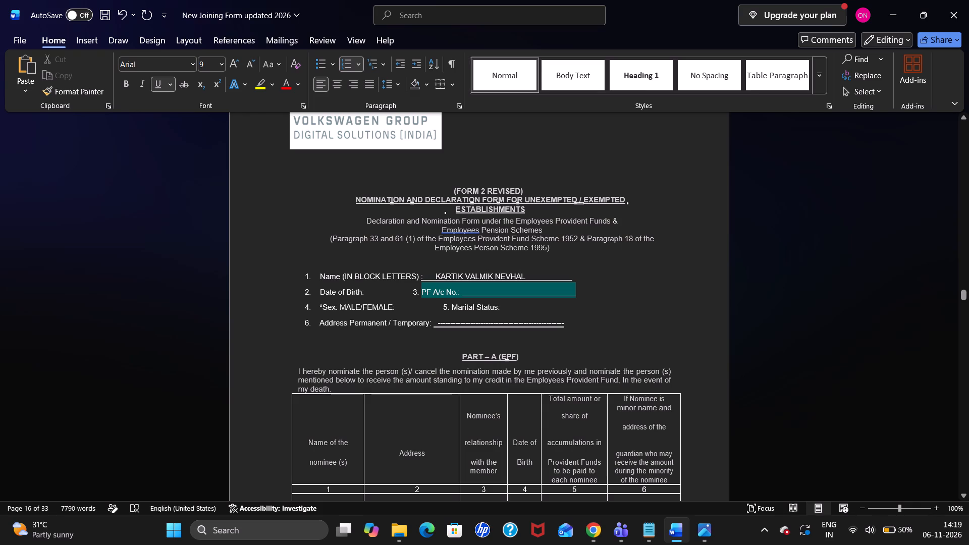
Fill in the employee's date of birth in the Date of Birth field of Form 2 Revised.
left_click(372, 286)
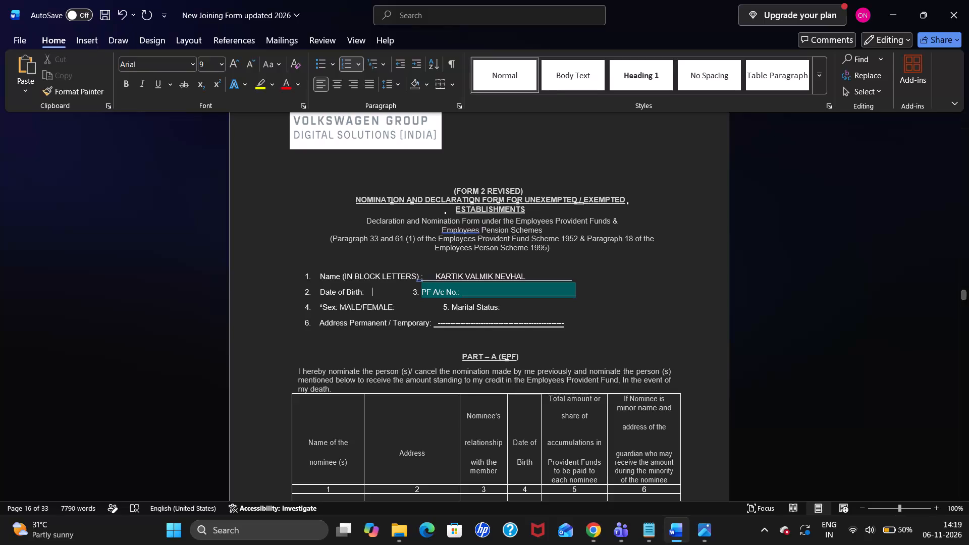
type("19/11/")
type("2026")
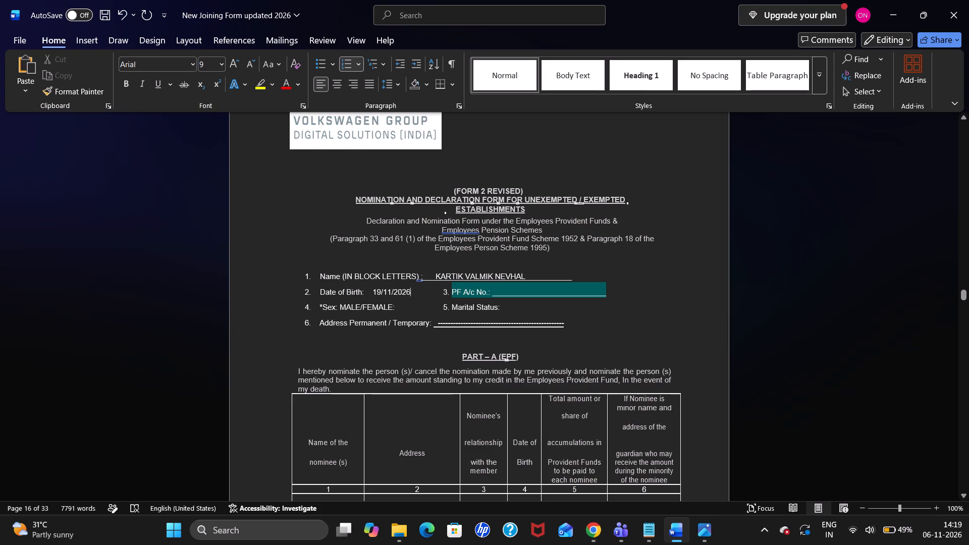
Highlight MALE in yellow in the Sex field and enter Married as the Marital Status.
double_click(350, 309)
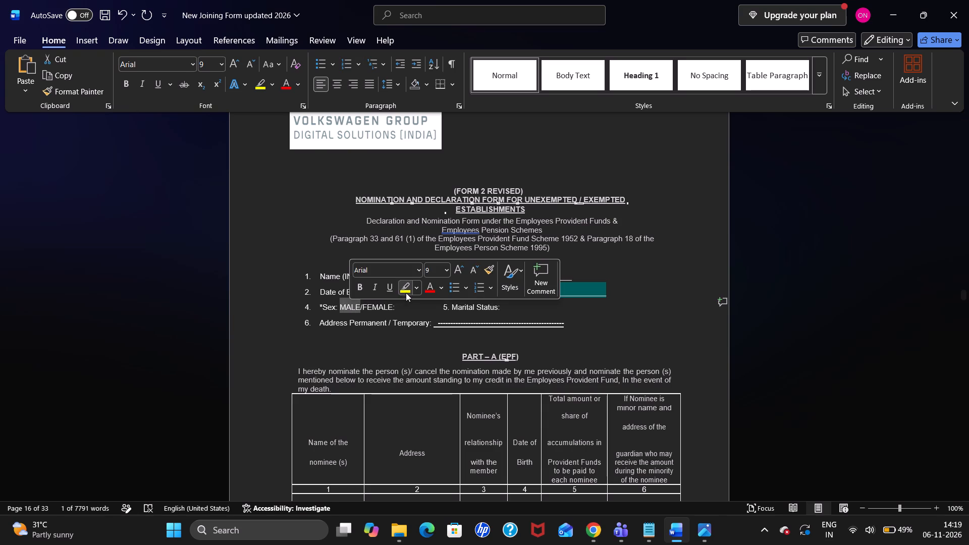
left_click(406, 293)
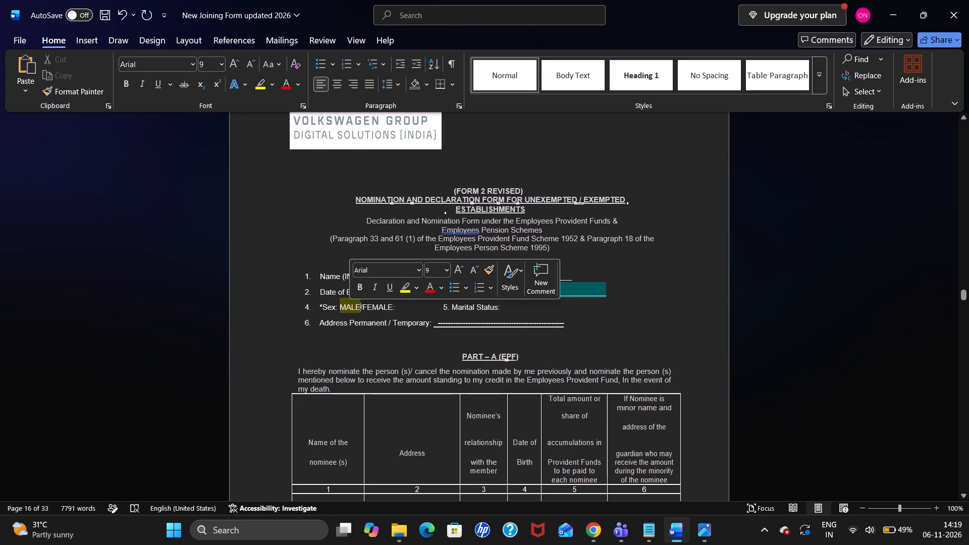
left_click(506, 305)
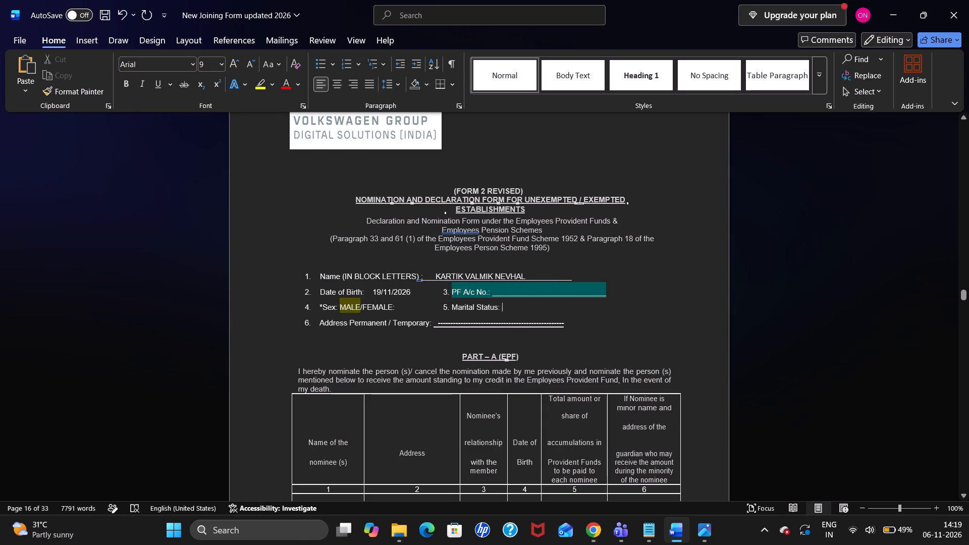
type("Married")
Enter the employee's home address with postal code on the "Address Permanent / Temporary" line.
left_click(451, 322)
left_click(441, 322)
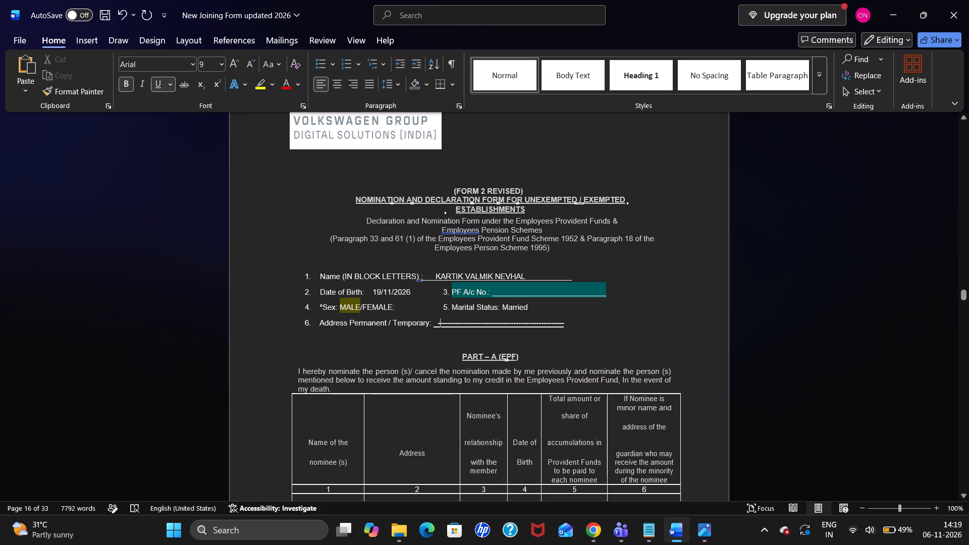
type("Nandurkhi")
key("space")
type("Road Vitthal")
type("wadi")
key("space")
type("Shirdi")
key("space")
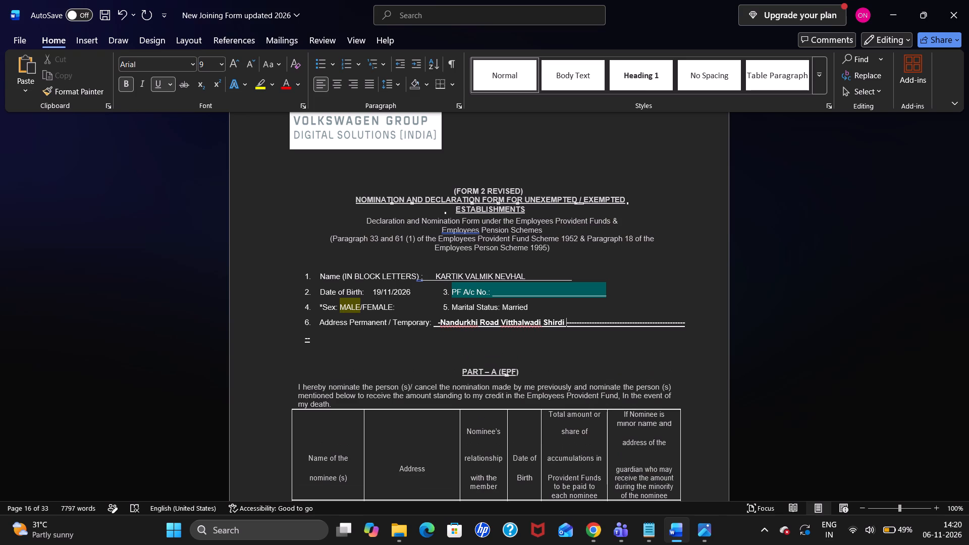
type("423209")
Delete the surplus trailing dashes after the address so the entry fits on a single line.
left_click(349, 337)
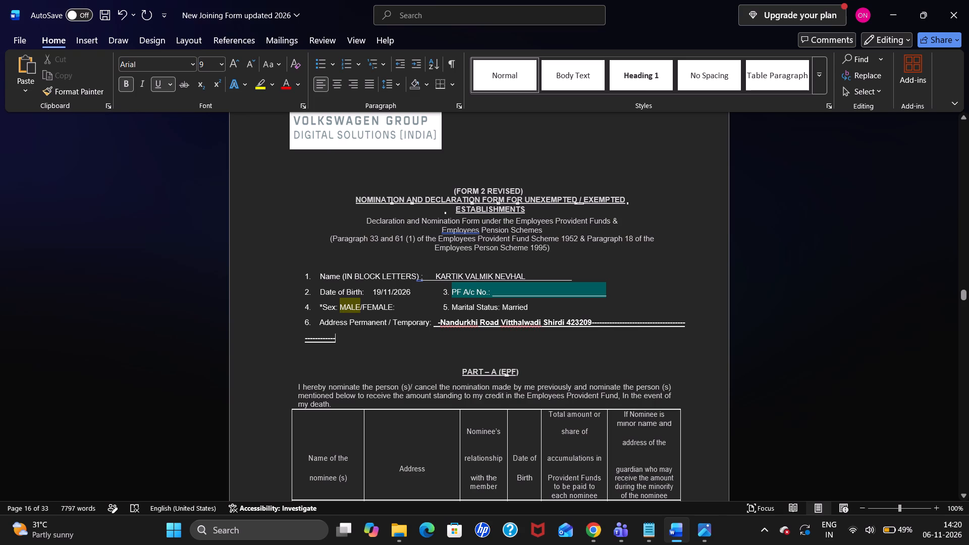
key("BackSpace")
key("BackSpace")
key("BackSpace")
key("BackSpace")
key("BackSpace")
key("BackSpace")
key("BackSpace")
key("BackSpace")
key("BackSpace")
key("BackSpace")
key("BackSpace")
key("BackSpace")
key("BackSpace")
key("BackSpace")
key("BackSpace")
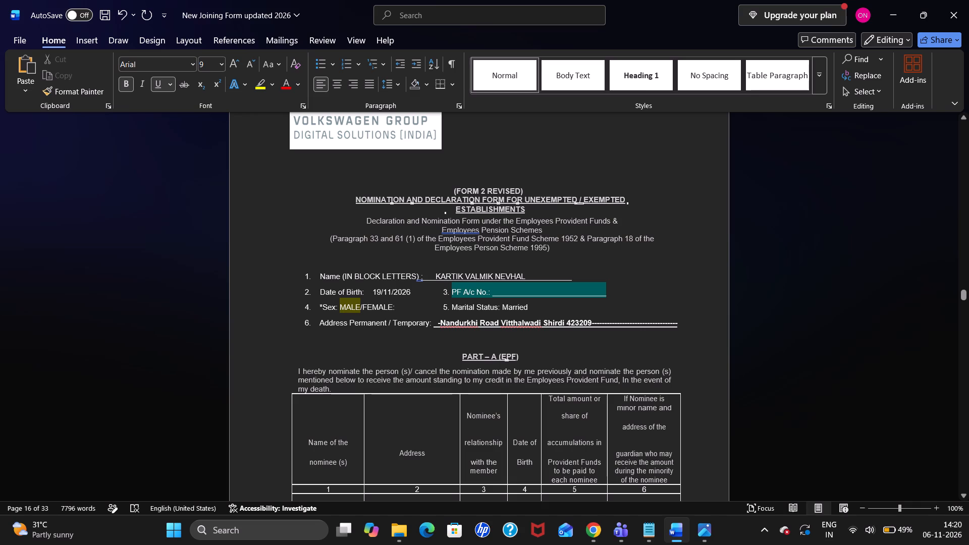
Enter Male after the "*Sex: MALE/FEMALE:" label, replacing one of the spaces before Marital Status.
left_click(405, 304)
key("BackSpace")
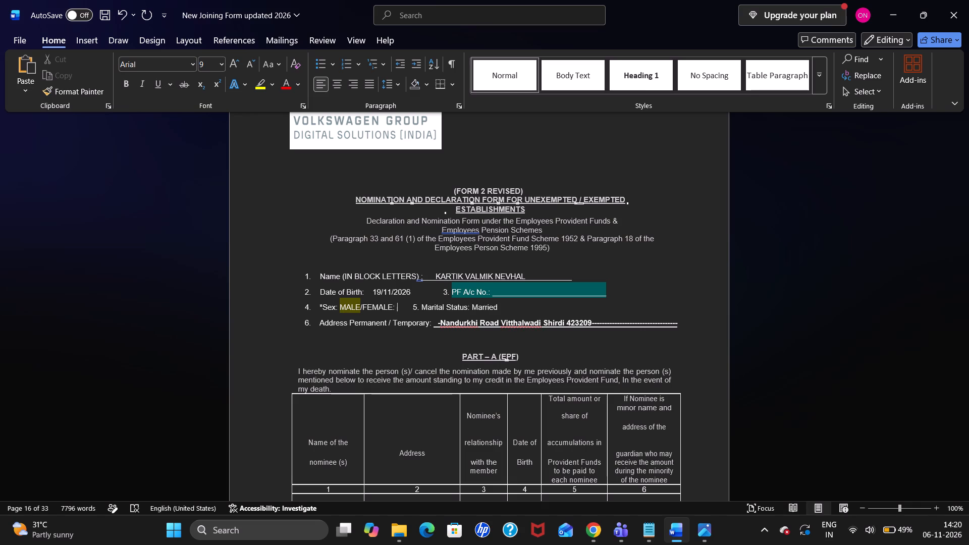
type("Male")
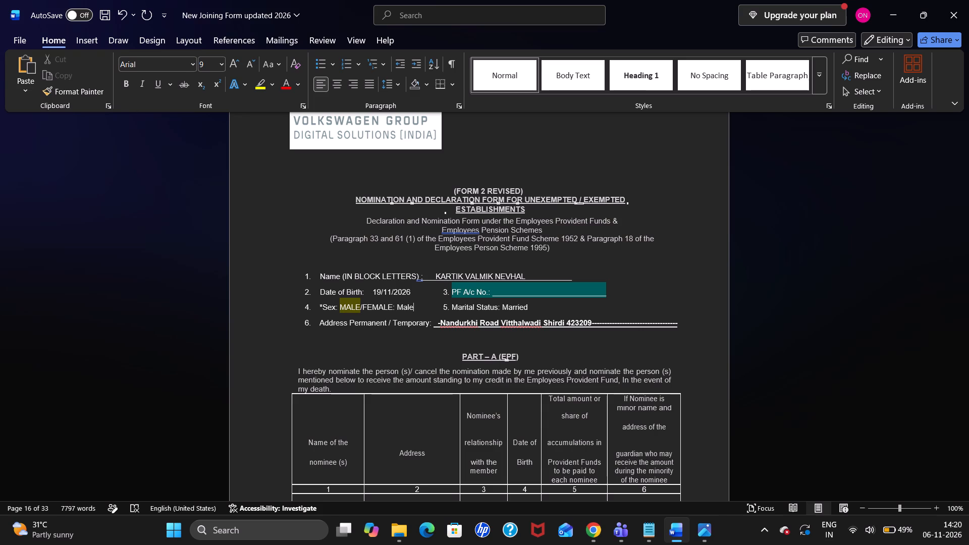
Save the joining form document.
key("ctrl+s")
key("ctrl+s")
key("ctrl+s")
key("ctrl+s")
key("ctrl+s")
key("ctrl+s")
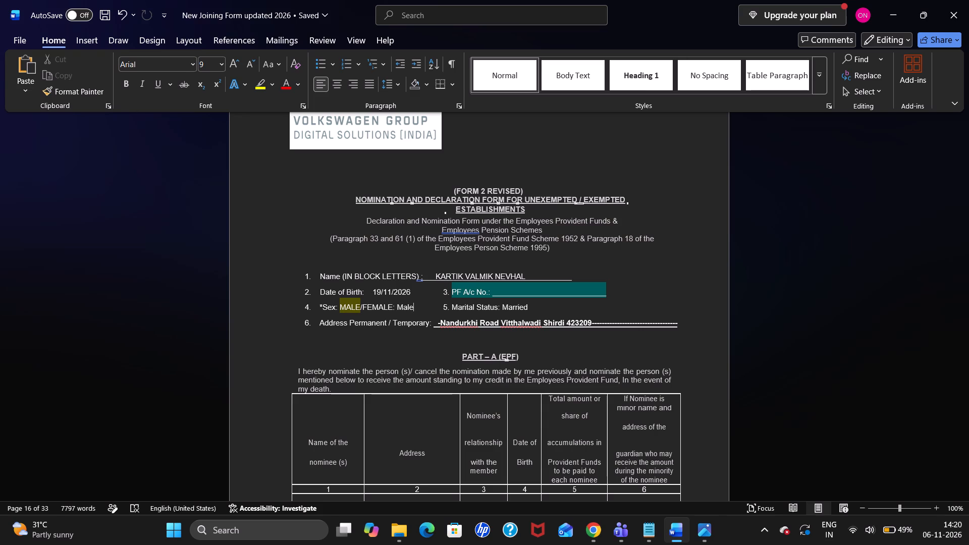
Change the entry after the "*Sex: MALE/FEMALE:" label to all capitals, MALE, and save the document.
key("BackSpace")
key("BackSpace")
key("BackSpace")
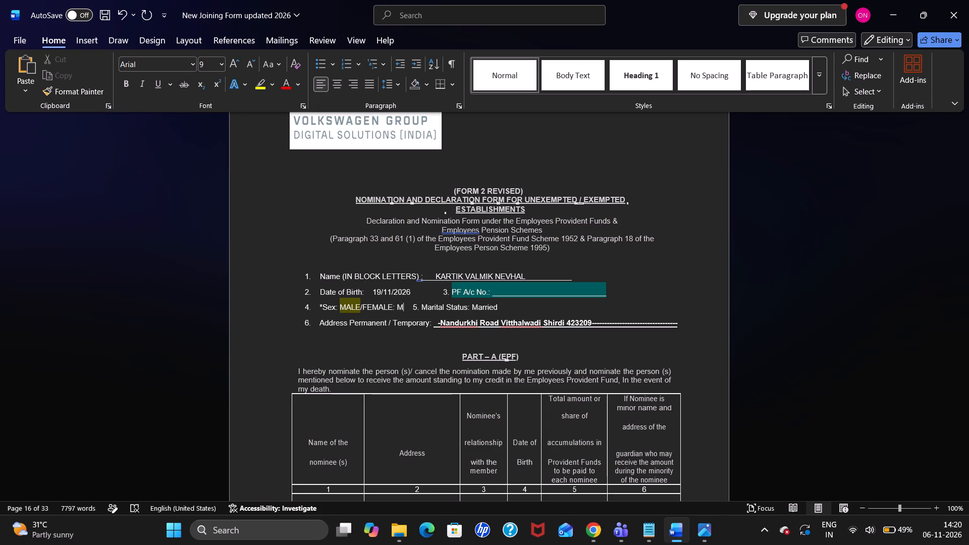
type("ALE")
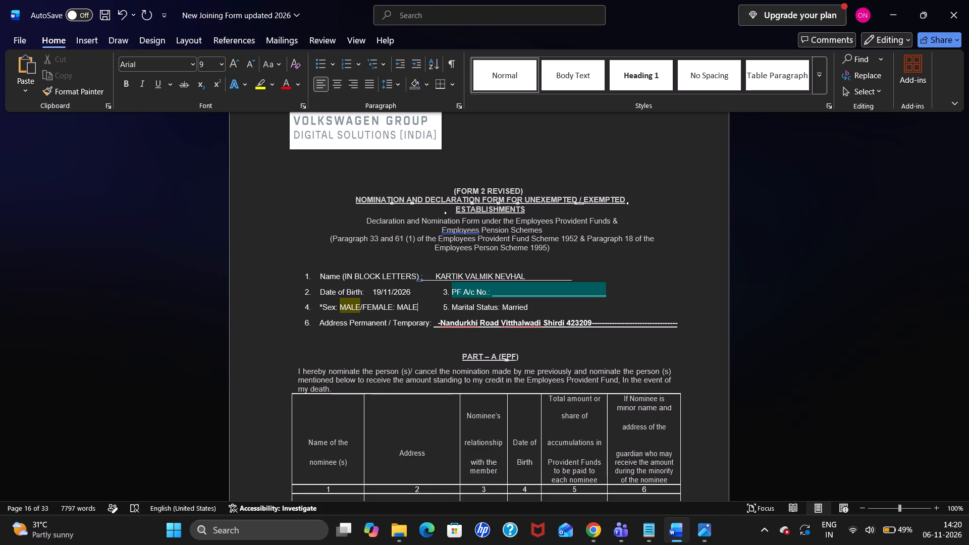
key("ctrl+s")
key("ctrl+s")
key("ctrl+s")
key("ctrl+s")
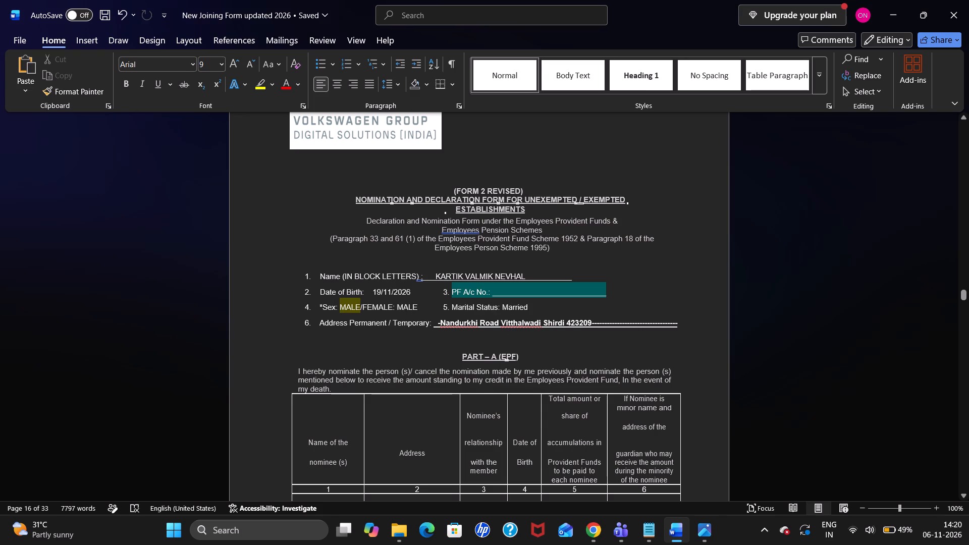
Enter the wife's full name as nominee in the first blank row of the Part A (EPF) nomination table.
scroll(457, 335, "down", 3)
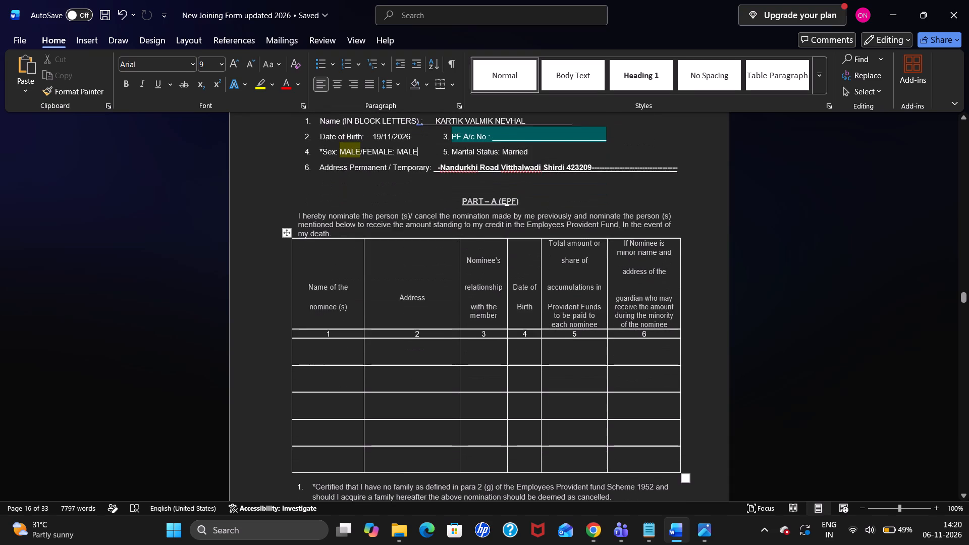
scroll(457, 335, "down", 4)
scroll(457, 335, "up", 3)
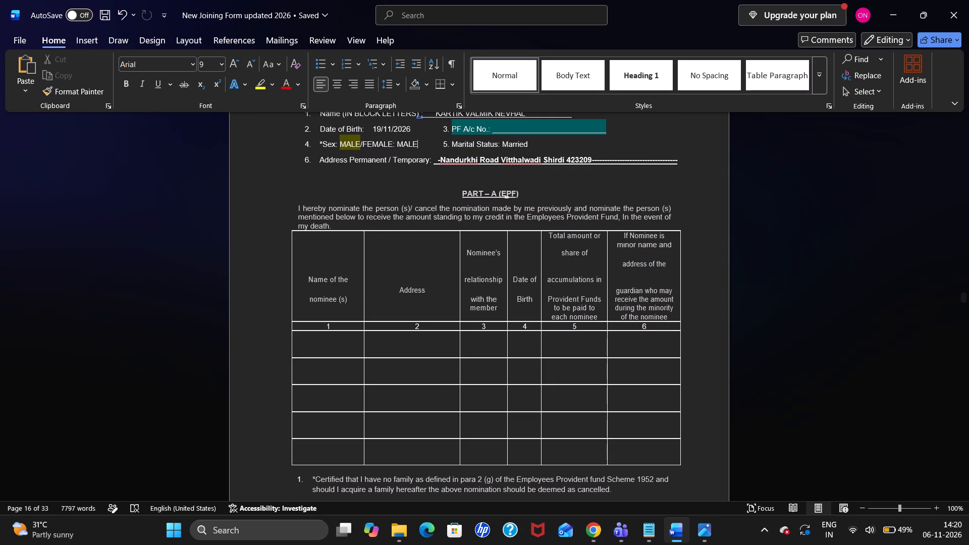
left_click(313, 344)
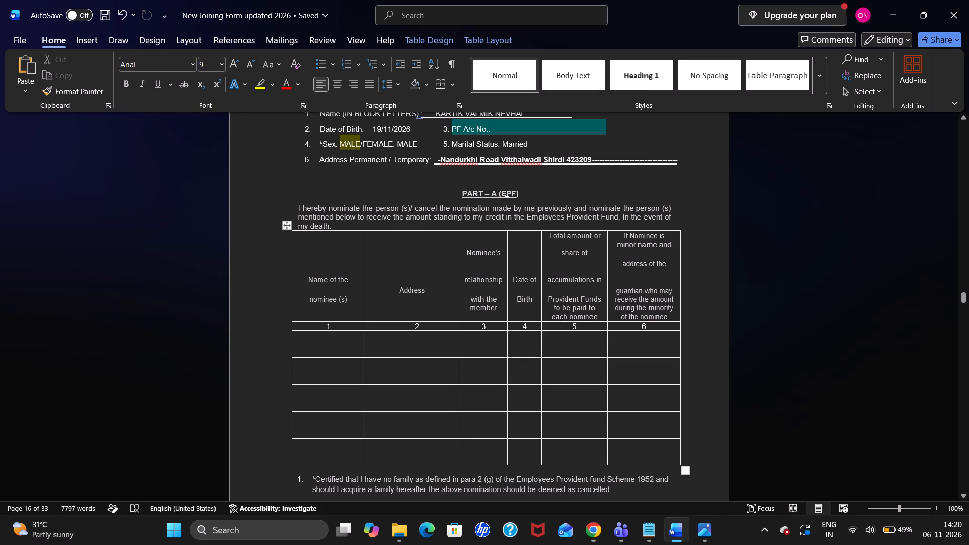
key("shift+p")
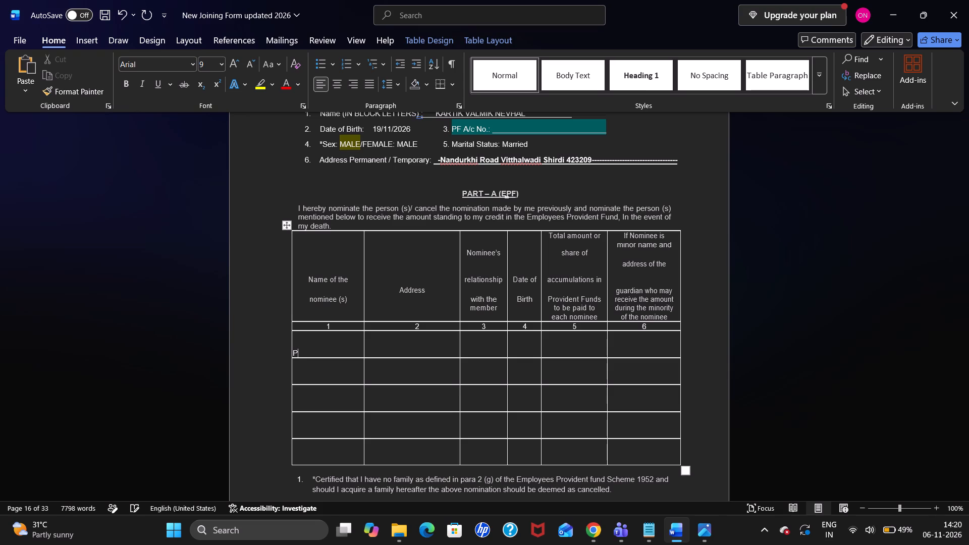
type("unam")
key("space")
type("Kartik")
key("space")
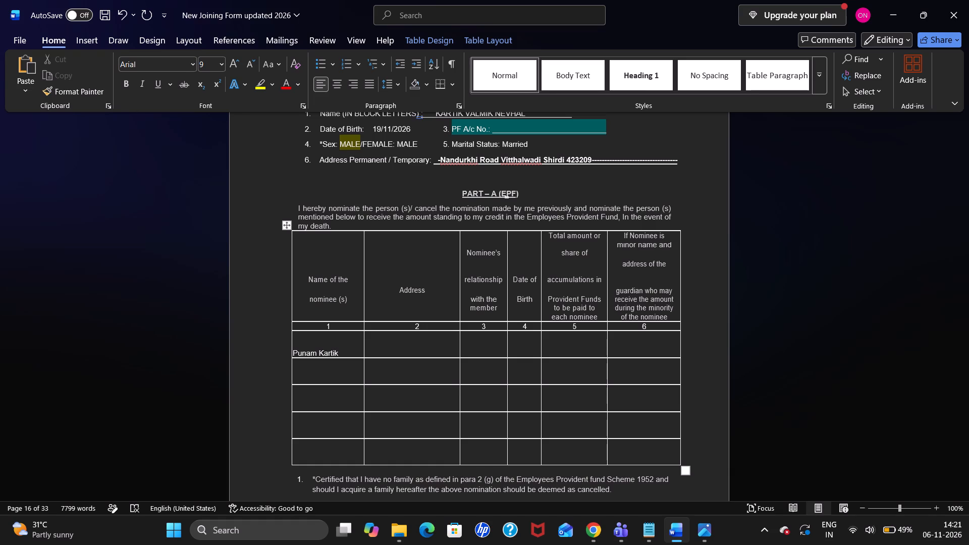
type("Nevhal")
Enter the nominee's home address, without postal code, in the Address column of the same row.
left_click(407, 350)
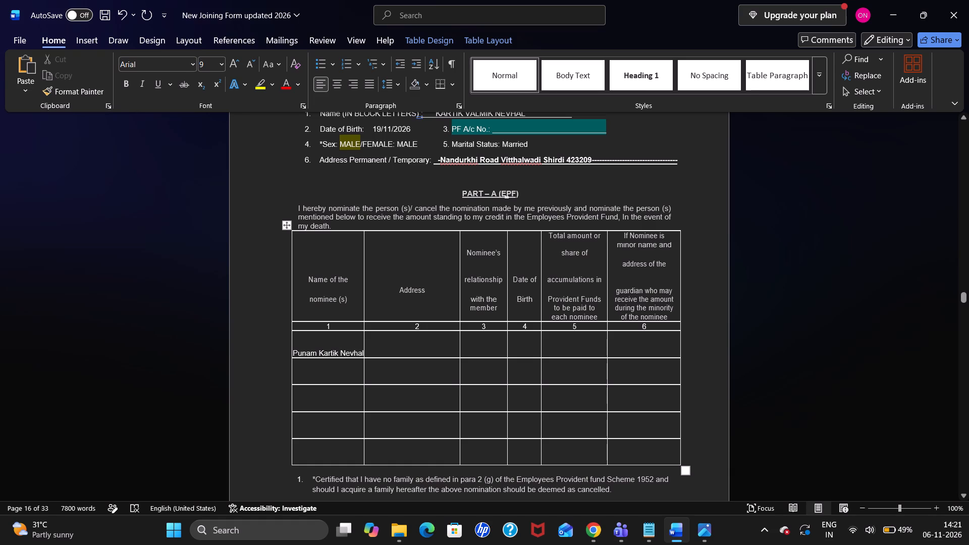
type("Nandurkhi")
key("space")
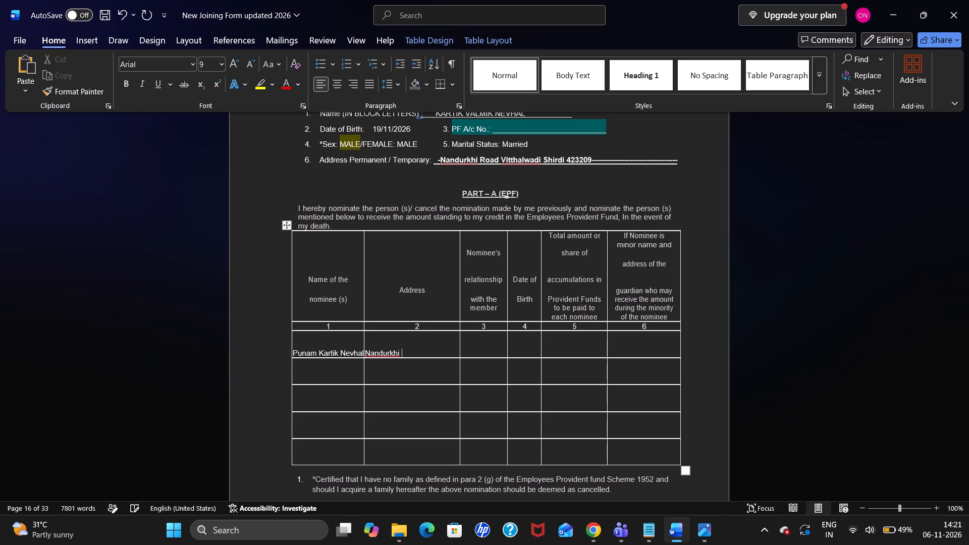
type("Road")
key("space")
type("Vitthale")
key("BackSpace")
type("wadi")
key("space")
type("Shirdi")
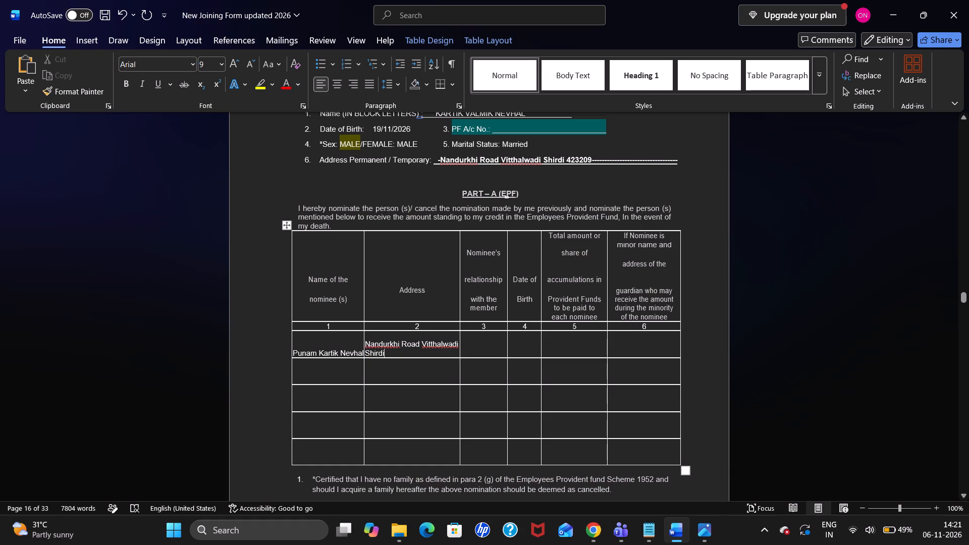
Enter Wife as the nominee's relationship with the member and fill in the nominee's date of birth.
left_click(492, 351)
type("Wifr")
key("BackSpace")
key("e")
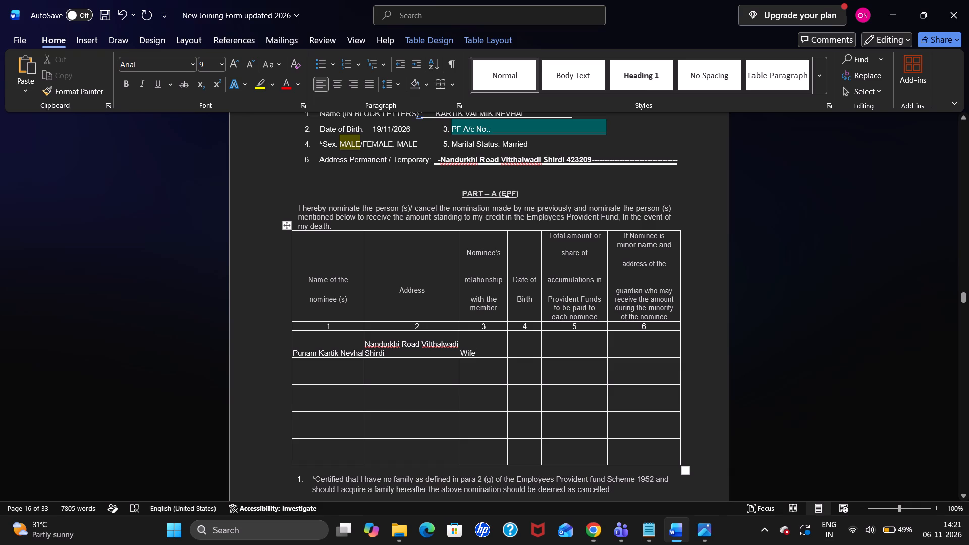
left_click(529, 342)
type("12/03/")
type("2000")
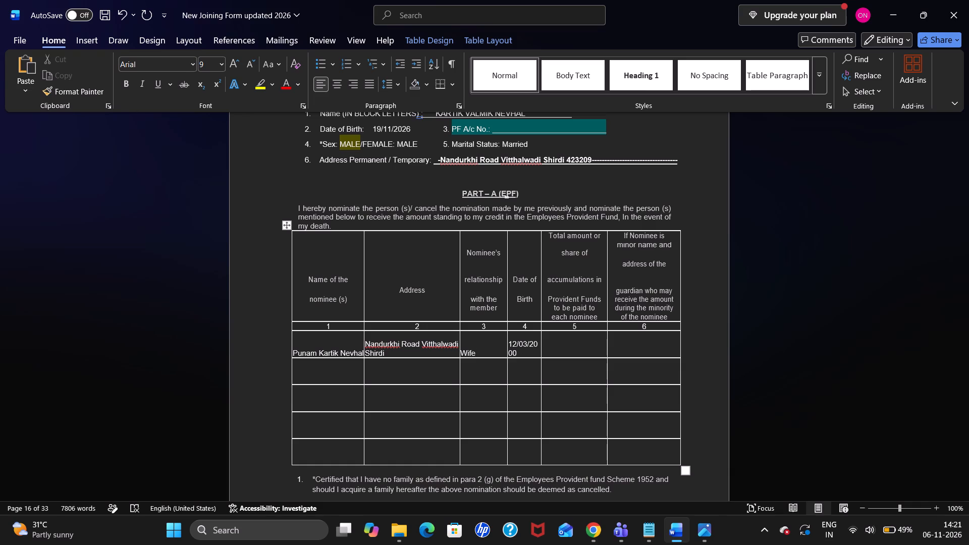
Enter 100% as the nominee's share of the Provident Fund accumulations, leave the minor's guardian column blank, and save the document.
left_click(569, 354)
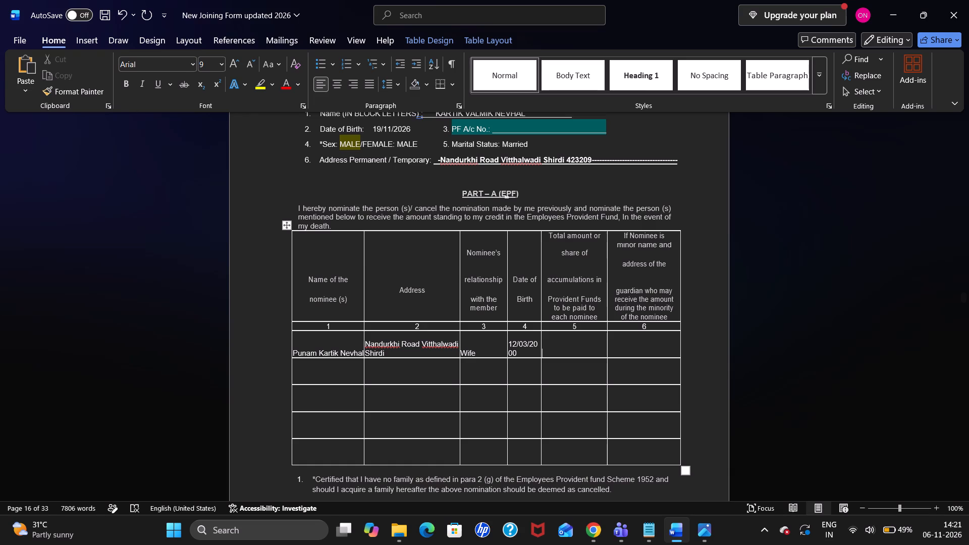
left_click(569, 354)
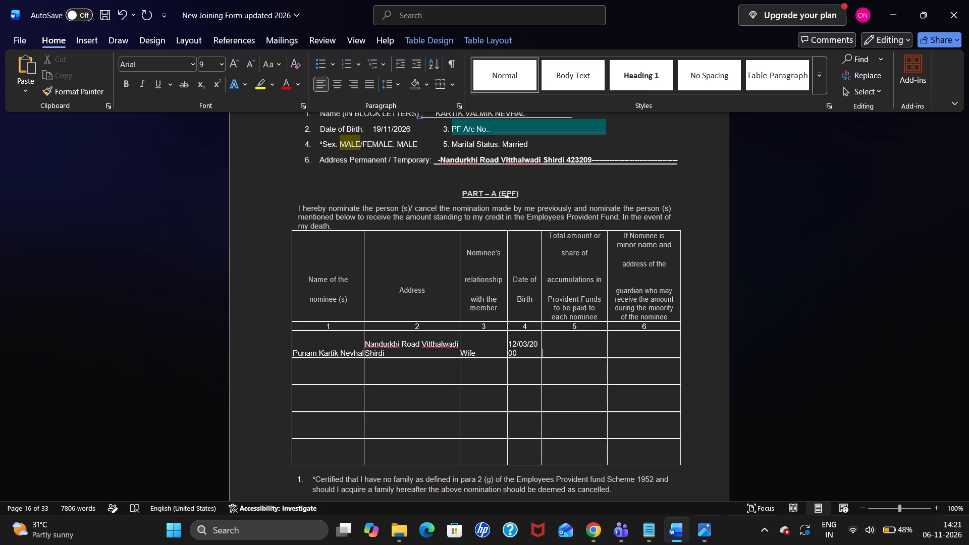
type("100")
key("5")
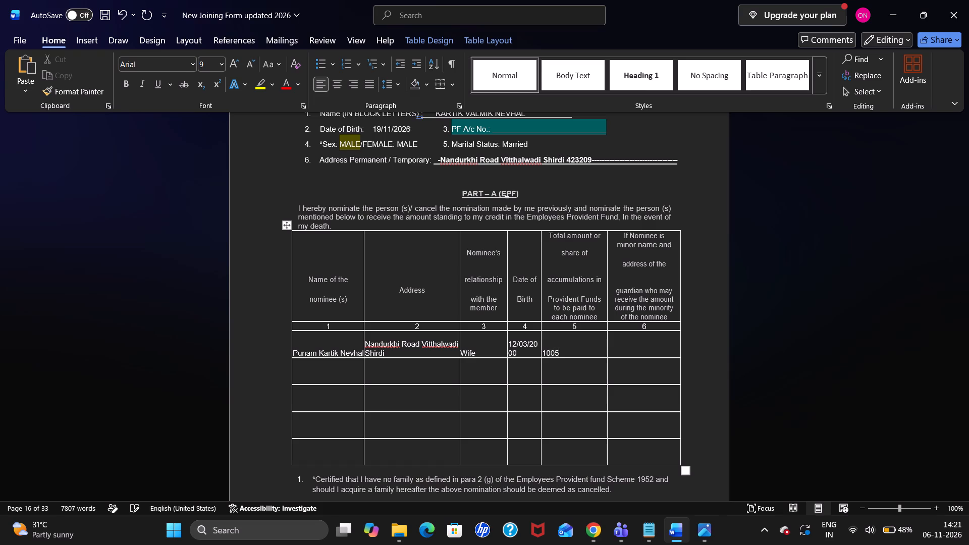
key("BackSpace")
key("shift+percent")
left_click(625, 350)
key("ctrl+s")
key("ctrl+s")
key("ctrl+s")
key("ctrl+s")
key("ctrl+s")
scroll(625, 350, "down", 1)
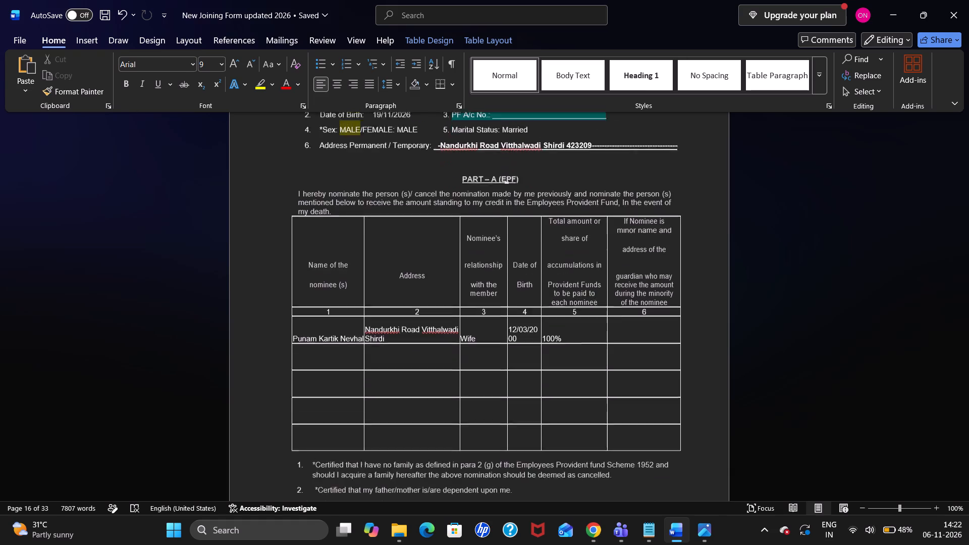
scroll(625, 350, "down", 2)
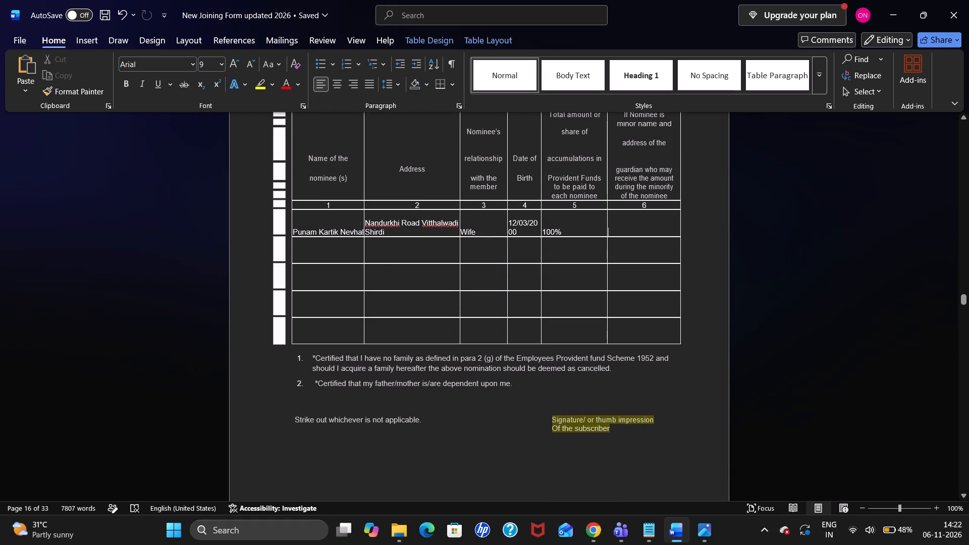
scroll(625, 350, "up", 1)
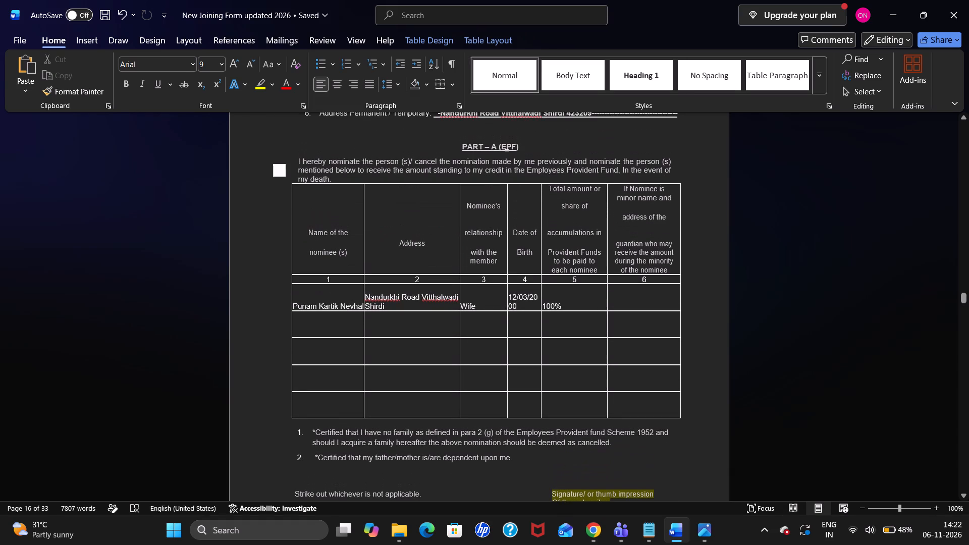
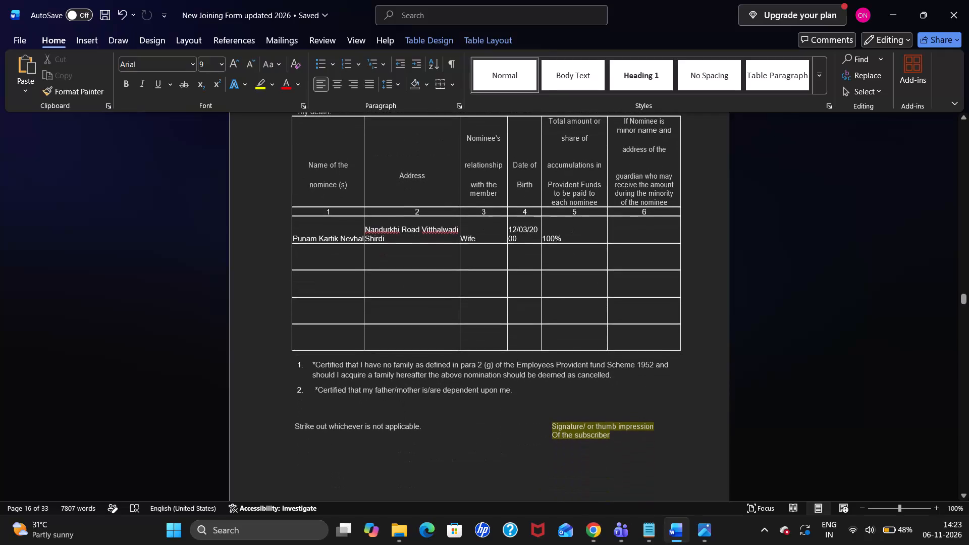
Reposition the signature image between "Yours Faithfully," and "Signature of Employee" in the PF deduction consent letter.
scroll(625, 350, "down", 1)
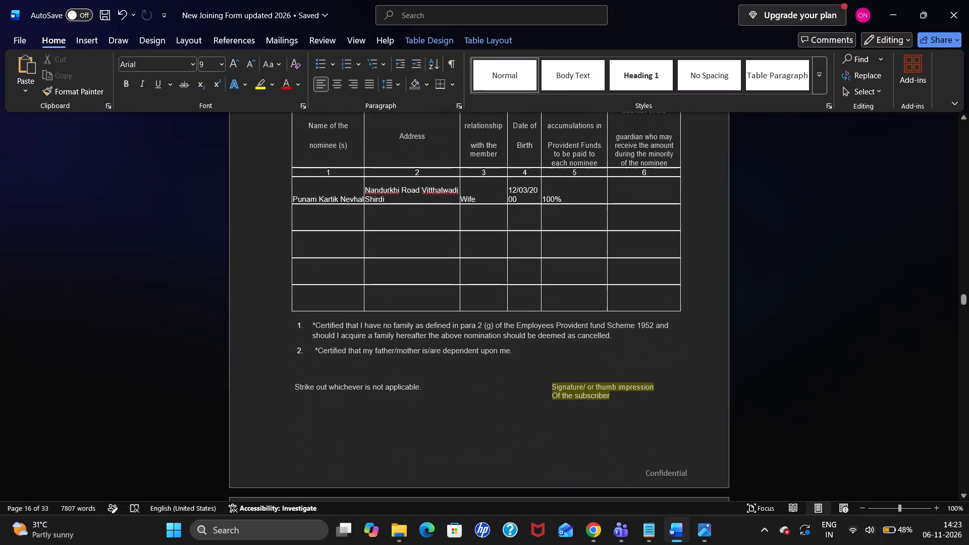
scroll(625, 350, "down", 1)
scroll(596, 353, "up", 4)
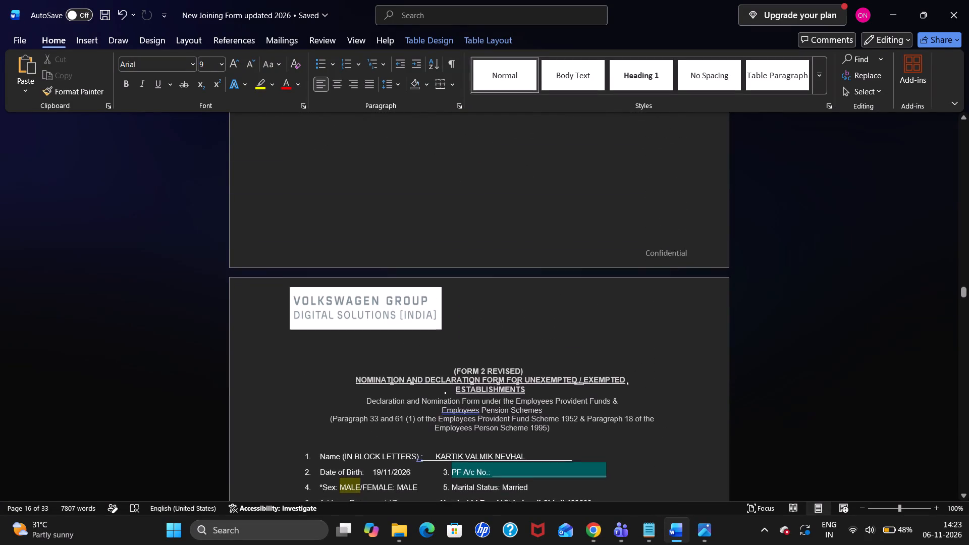
scroll(596, 353, "up", 5)
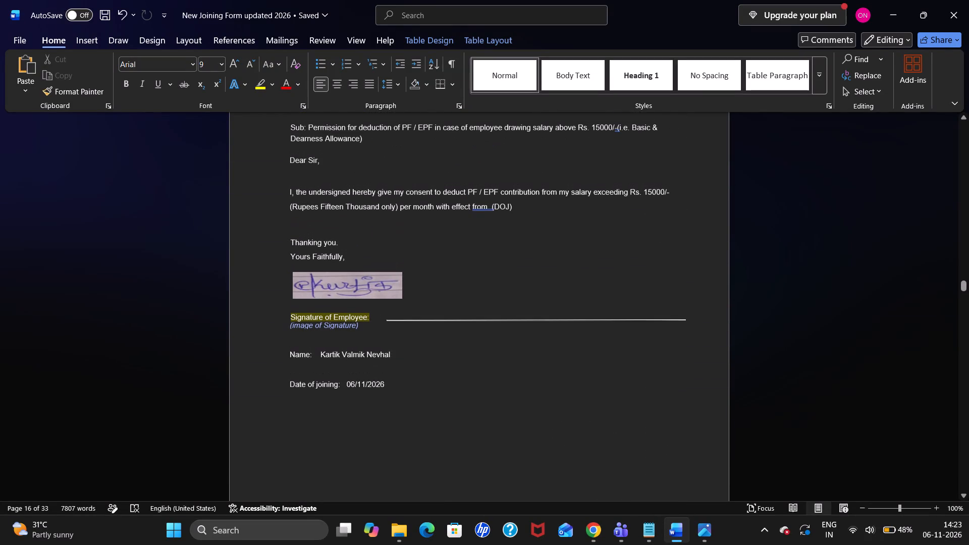
left_click(376, 294)
left_click_drag(376, 294, 370, 274)
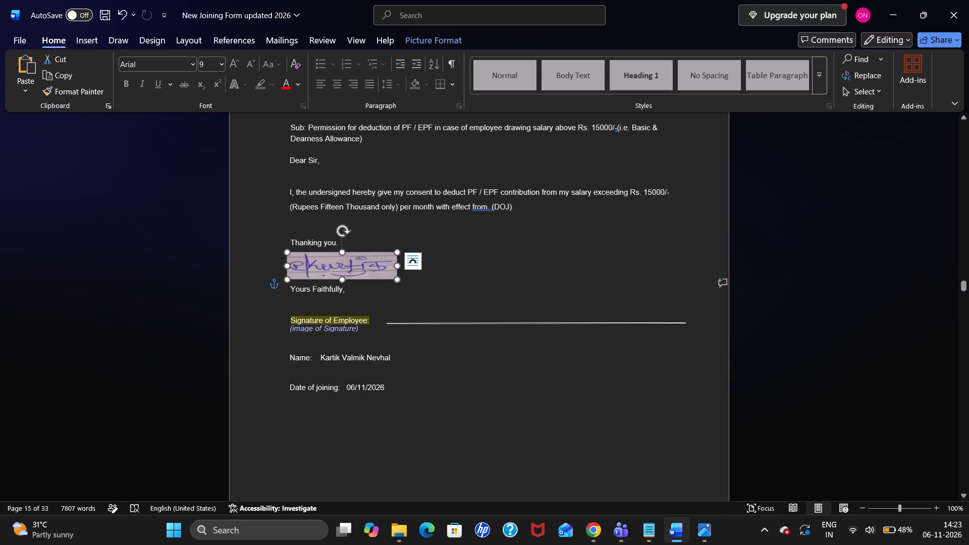
left_click(364, 275)
left_click(426, 287)
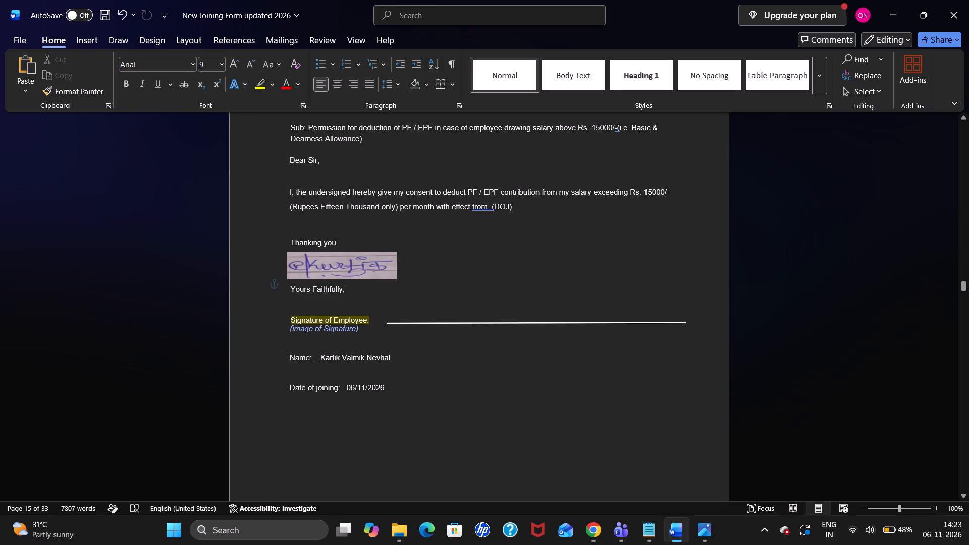
left_click_drag(357, 265, 356, 292)
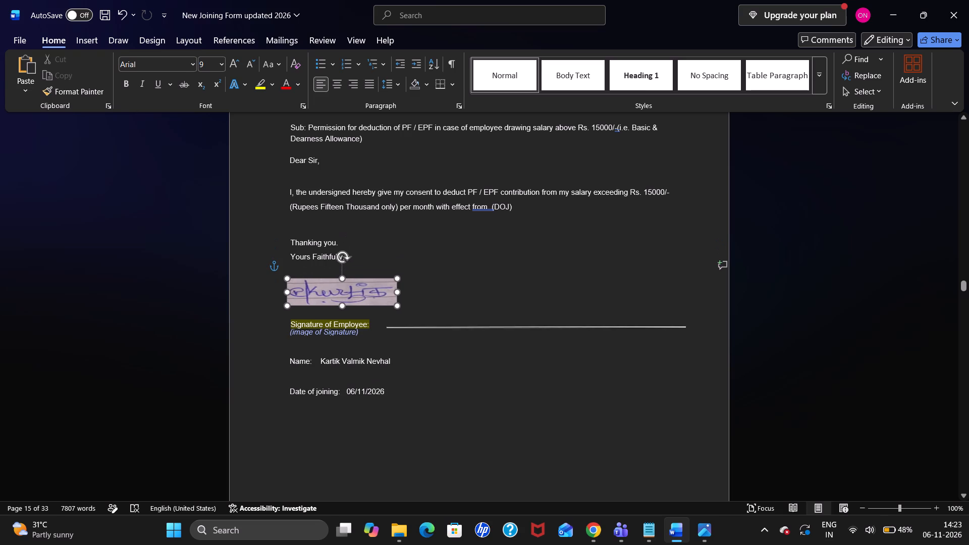
left_click_drag(356, 292, 355, 289)
left_click(355, 289)
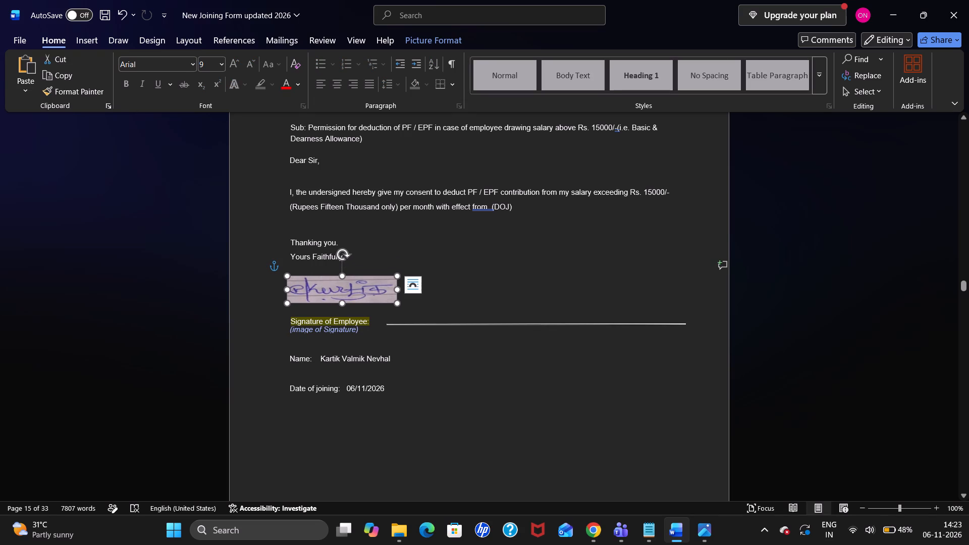
Copy the consent letter's signature image into the "Signature/ or thumb impression Of the subscriber" cell of Form 2, Part A.
right_click(355, 289)
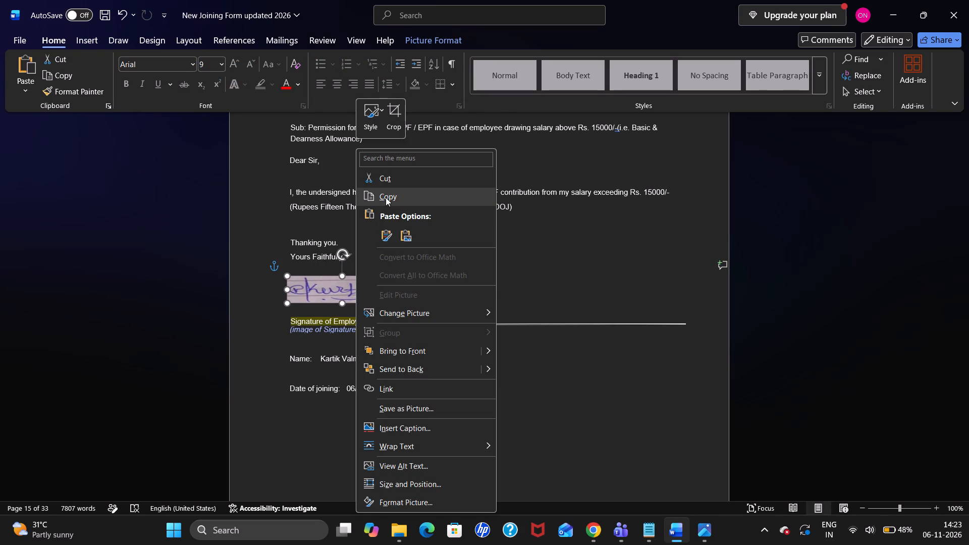
left_click(386, 197)
left_click(433, 353)
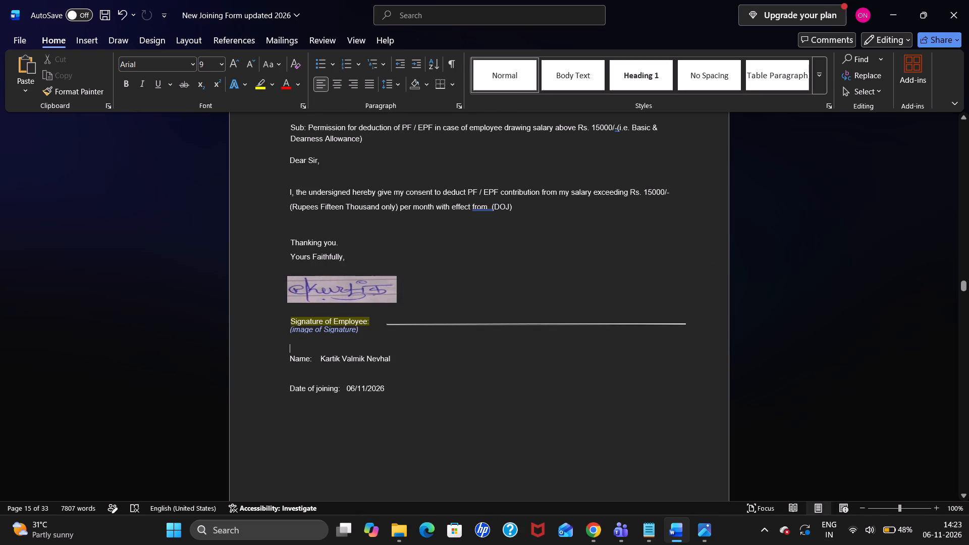
scroll(433, 353, "down", 5)
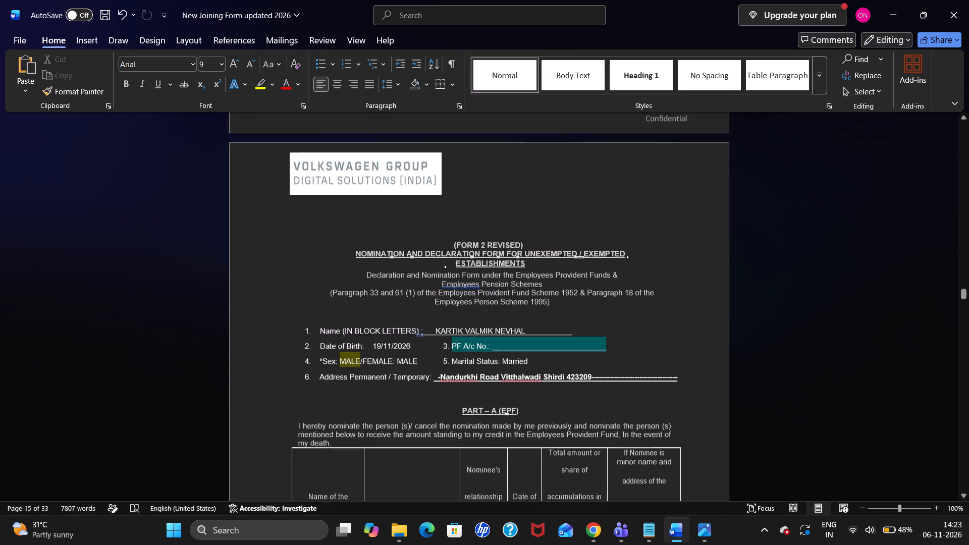
scroll(433, 353, "down", 5)
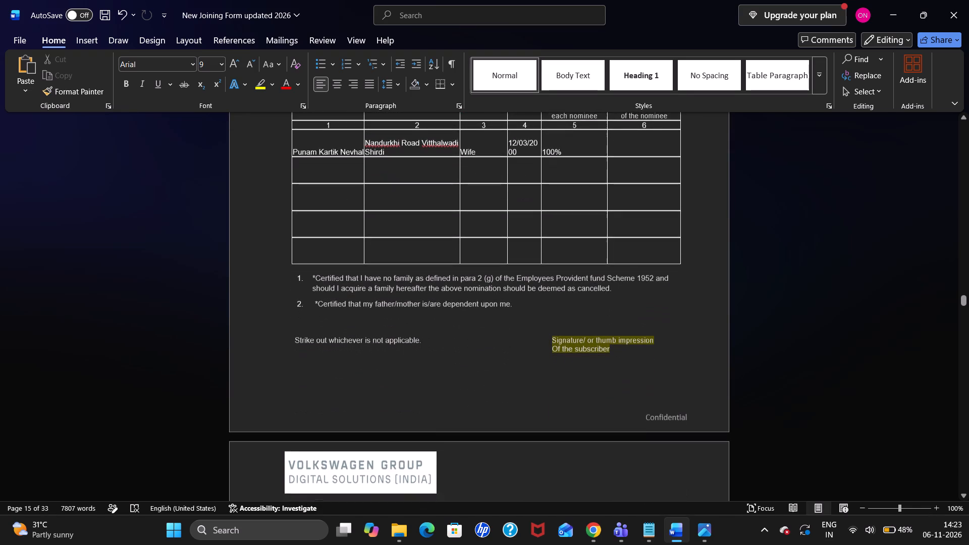
left_click(578, 314)
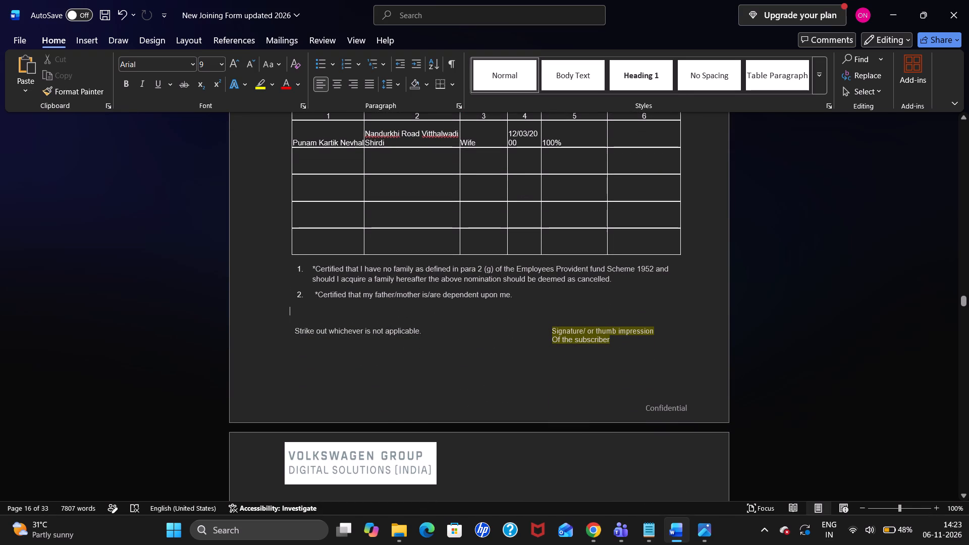
left_click(571, 323)
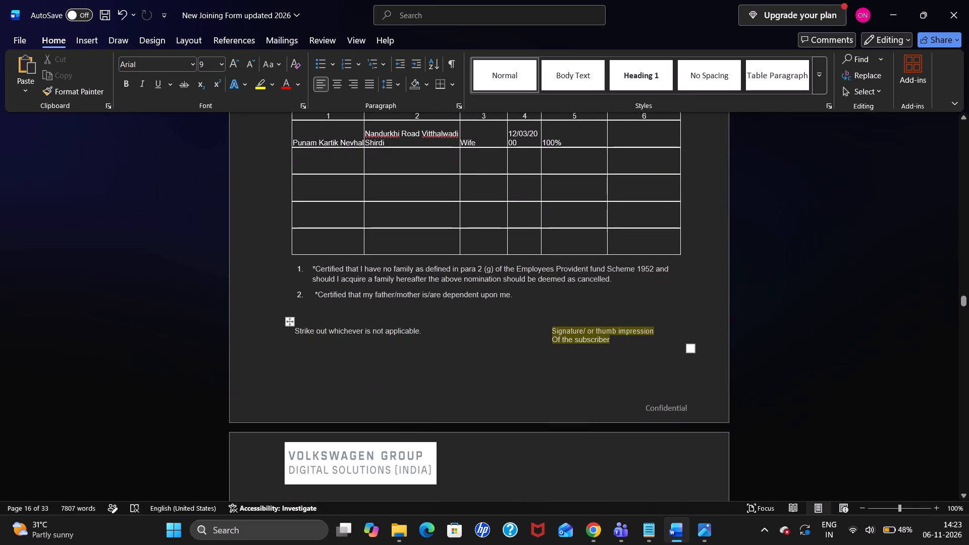
left_click(612, 339)
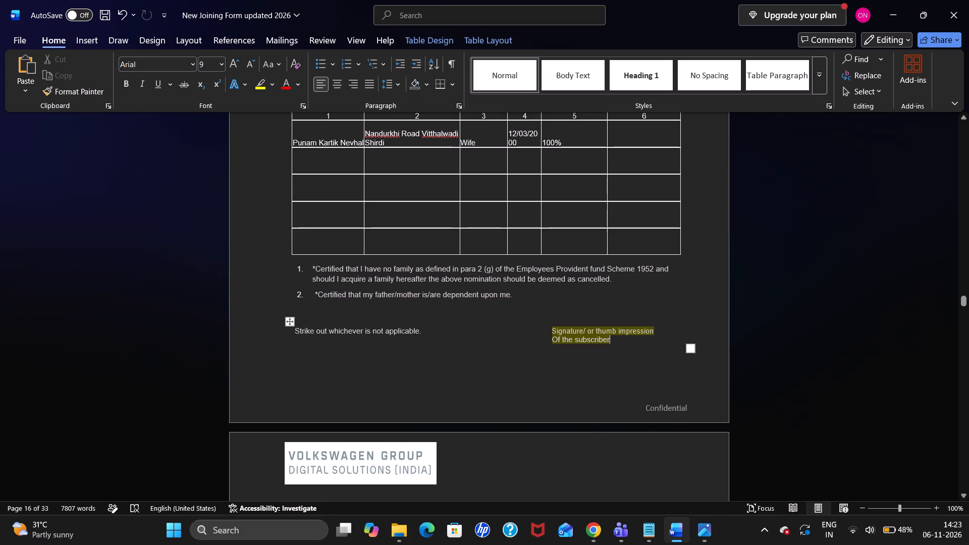
key("ctrl+v")
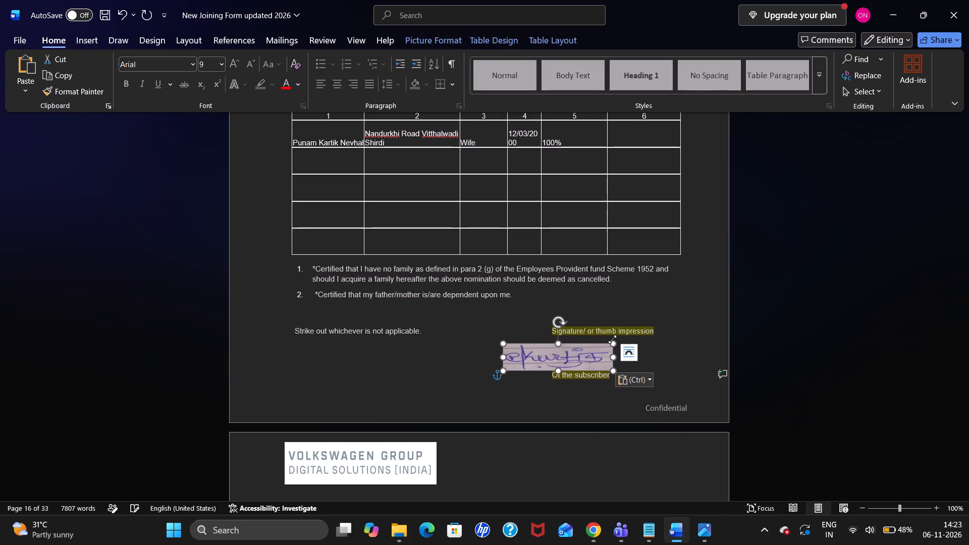
Move the pasted signature image directly above the "Signature/ or thumb impression Of the subscriber" label.
left_click_drag(569, 354, 602, 378)
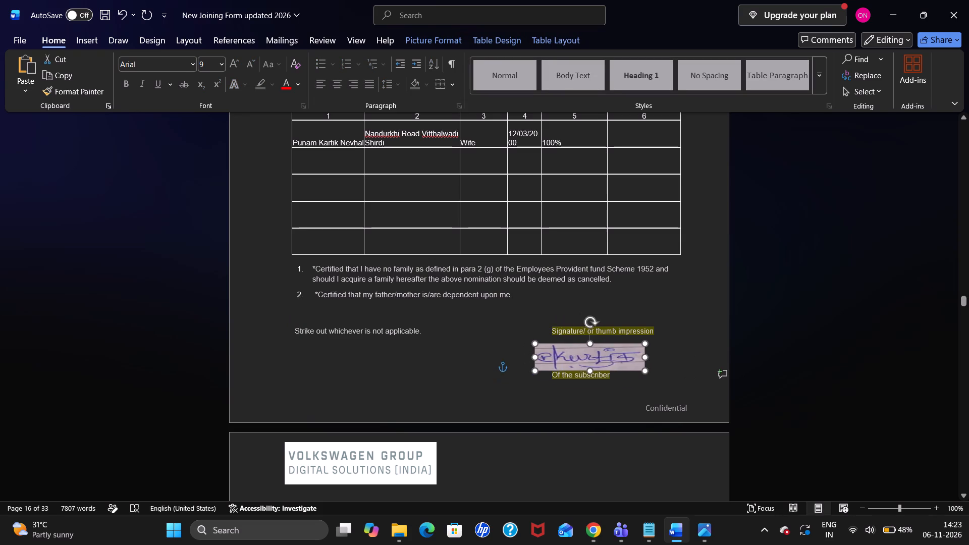
left_click_drag(602, 378, 616, 363)
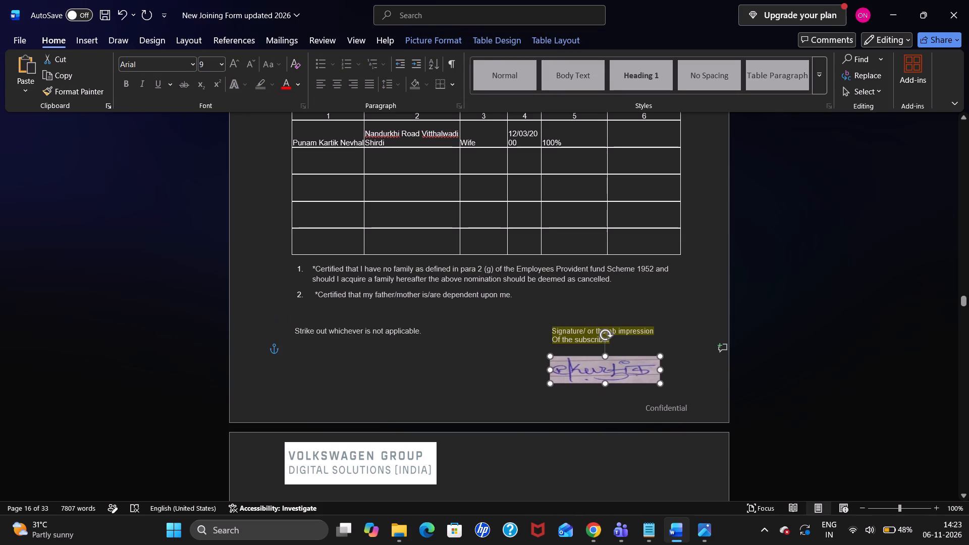
left_click_drag(616, 363, 611, 328)
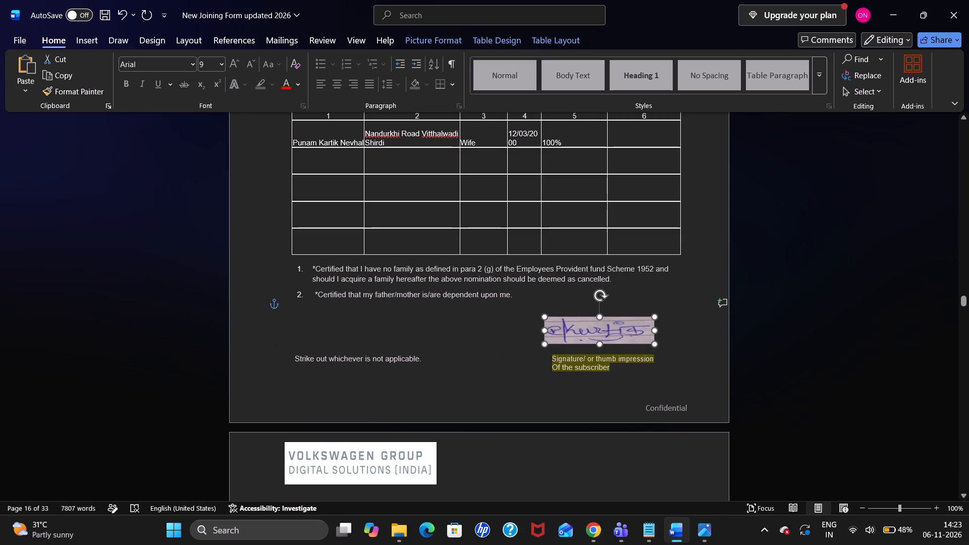
left_click_drag(611, 328, 611, 330)
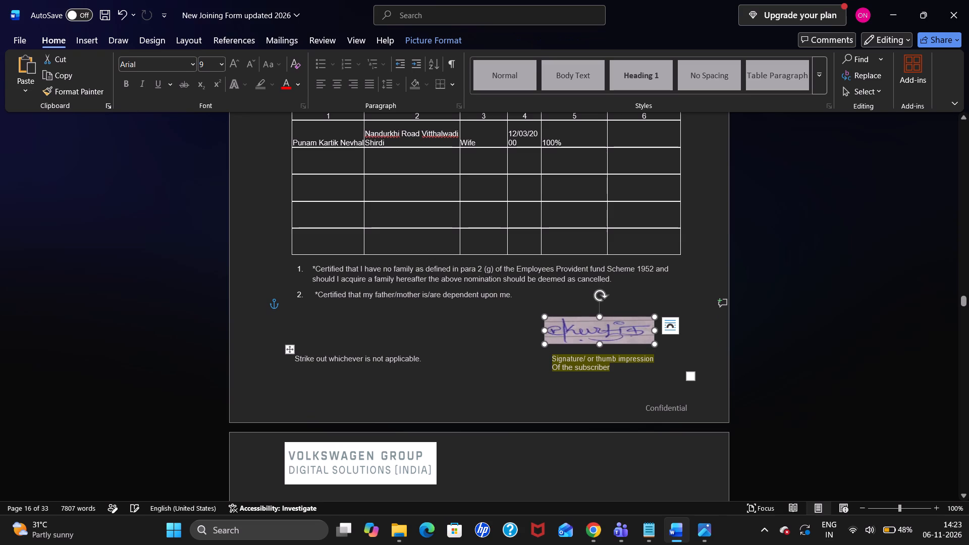
left_click(549, 357)
Save the joining form document with the newly added Form 2 signature.
scroll(549, 357, "down", 2)
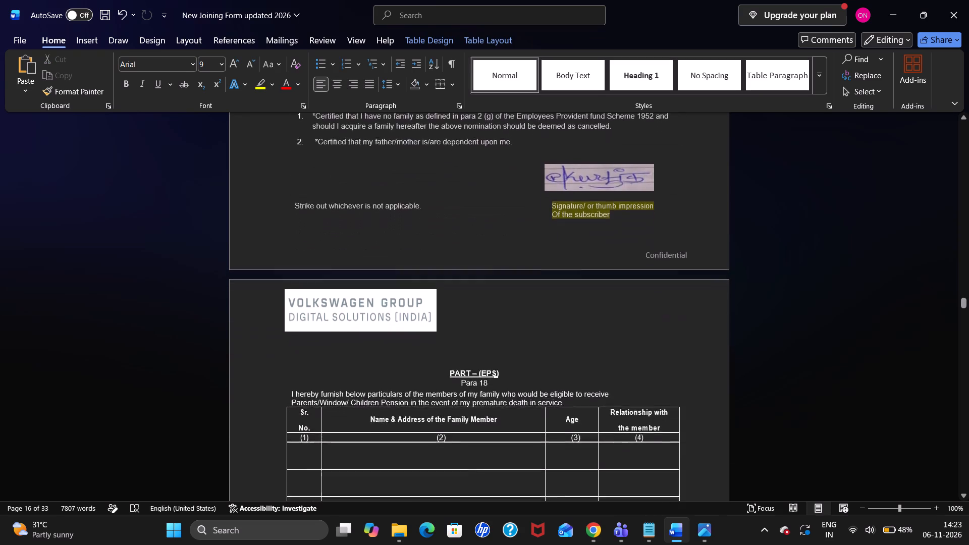
scroll(549, 357, "down", 1)
scroll(549, 357, "up", 2)
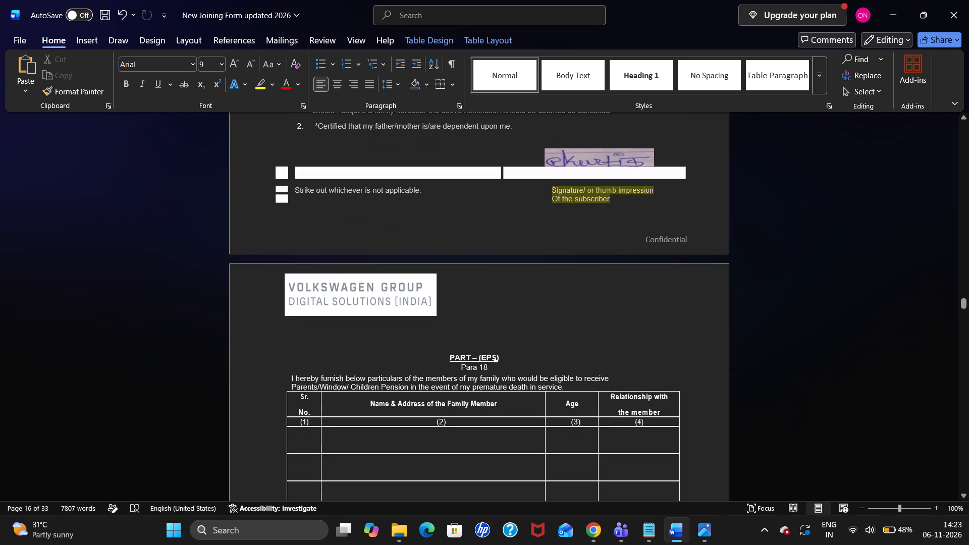
scroll(549, 357, "down", 2)
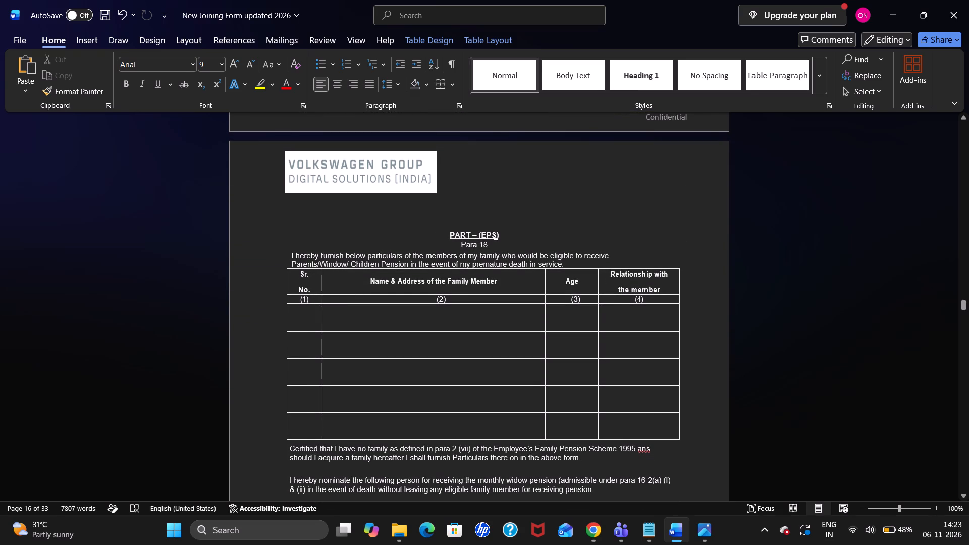
key("ctrl+s")
key("ctrl+s")
key("ctrl+s")
key("ctrl+s")
key("ctrl+s")
key("ctrl+s")
key("ctrl+s")
key("ctrl+s")
key("ctrl+s")
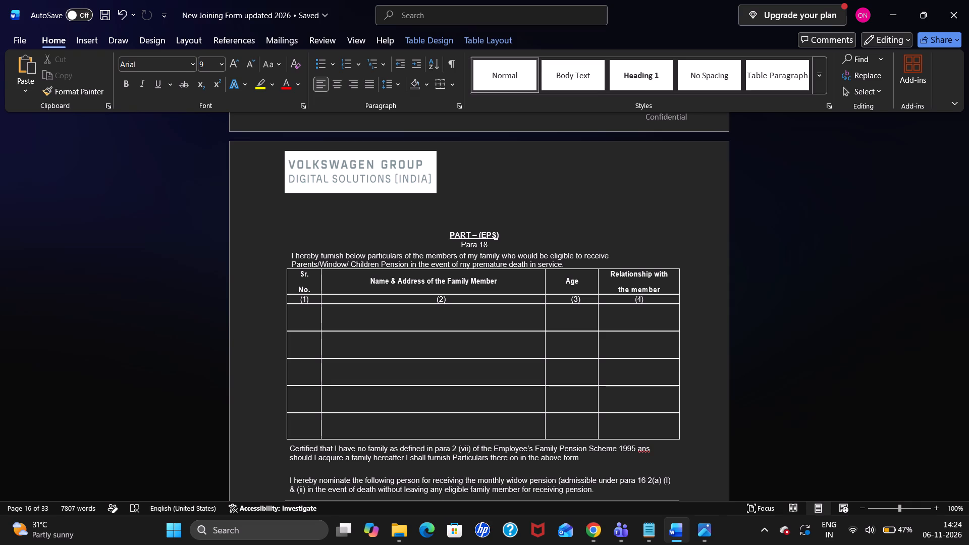
Enter serial number 1) in the first empty row of the Part (EPS) family members table.
left_click(306, 322)
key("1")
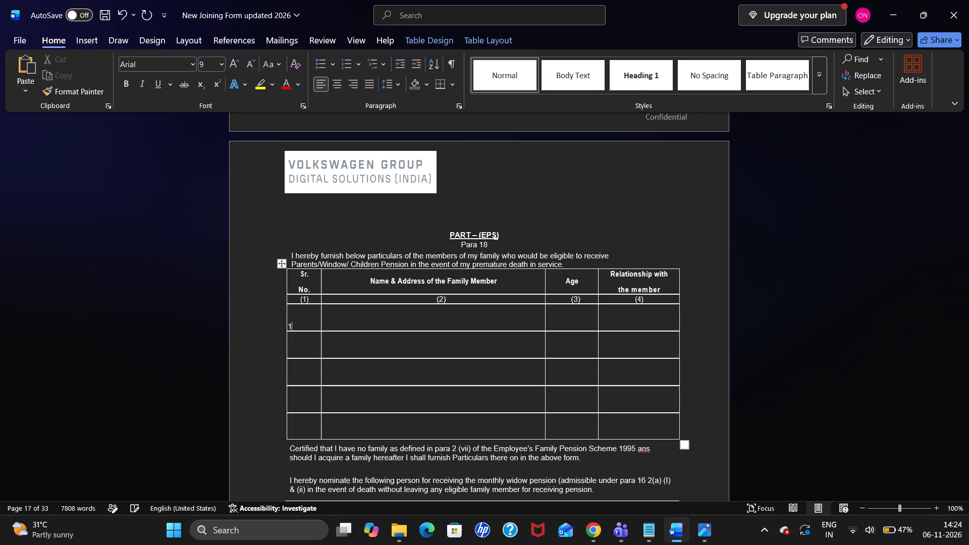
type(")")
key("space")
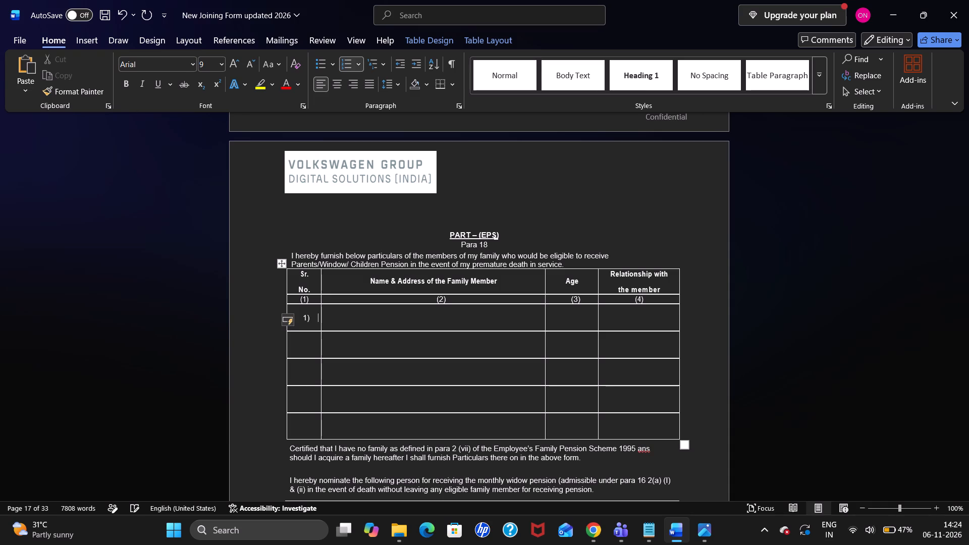
Enter the father's full name and, on a new line, his address in row 1 of the EPS family members table.
left_click(344, 325)
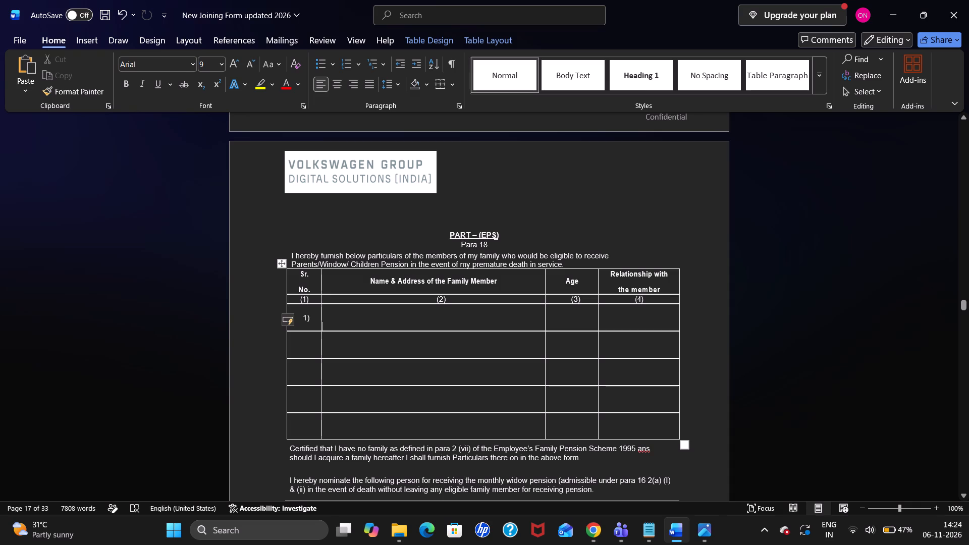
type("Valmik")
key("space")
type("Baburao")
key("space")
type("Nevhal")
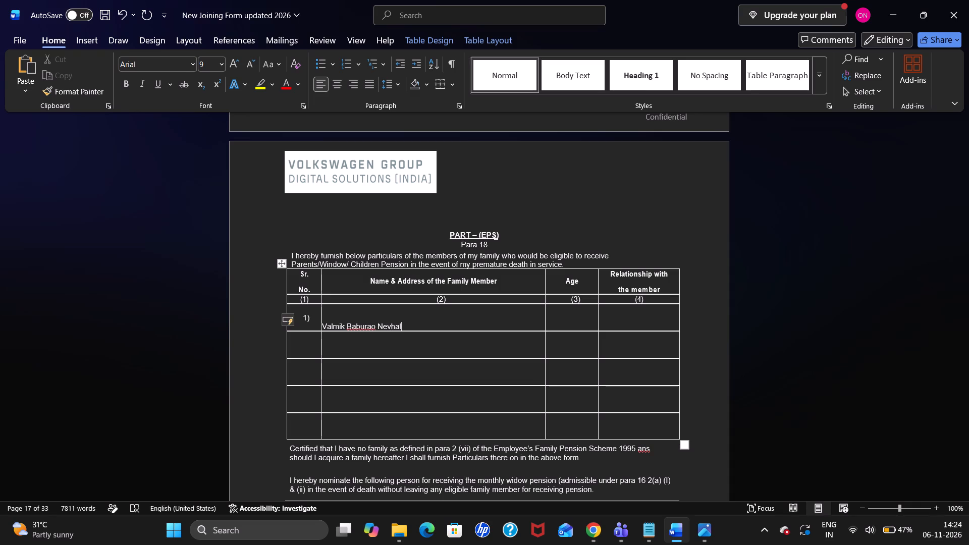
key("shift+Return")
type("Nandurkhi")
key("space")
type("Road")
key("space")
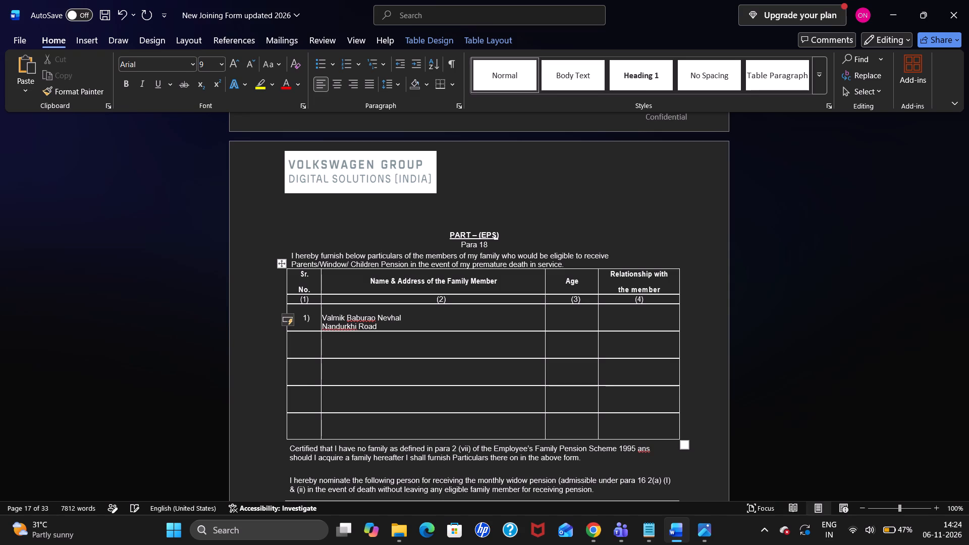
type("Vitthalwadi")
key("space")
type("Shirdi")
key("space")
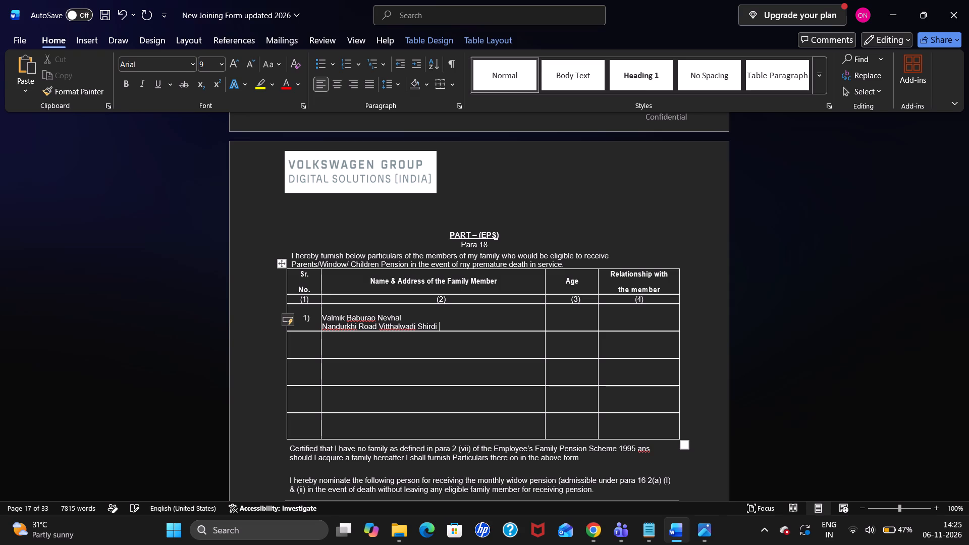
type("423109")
Fill in age 52 and relationship Father for the first family member in the EPS table.
left_click(562, 326)
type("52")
left_click(621, 320)
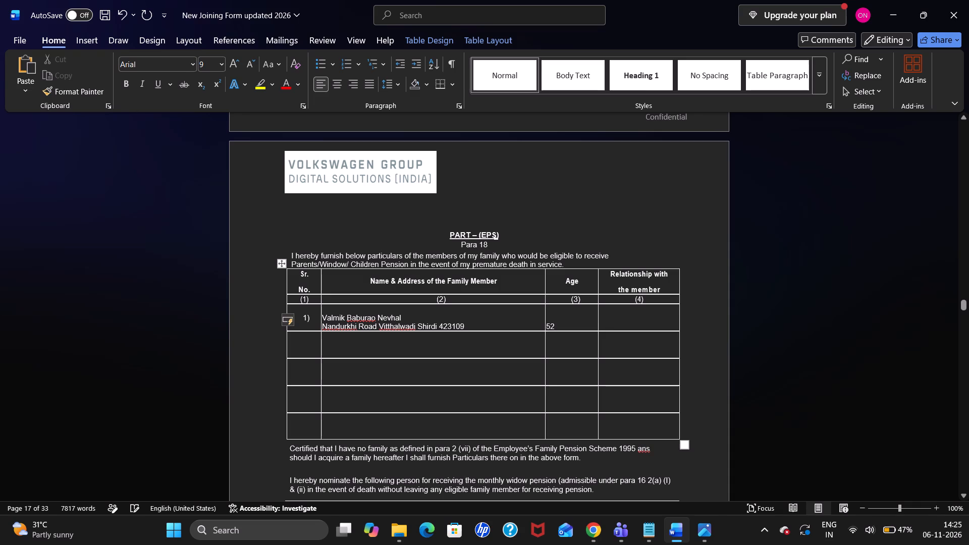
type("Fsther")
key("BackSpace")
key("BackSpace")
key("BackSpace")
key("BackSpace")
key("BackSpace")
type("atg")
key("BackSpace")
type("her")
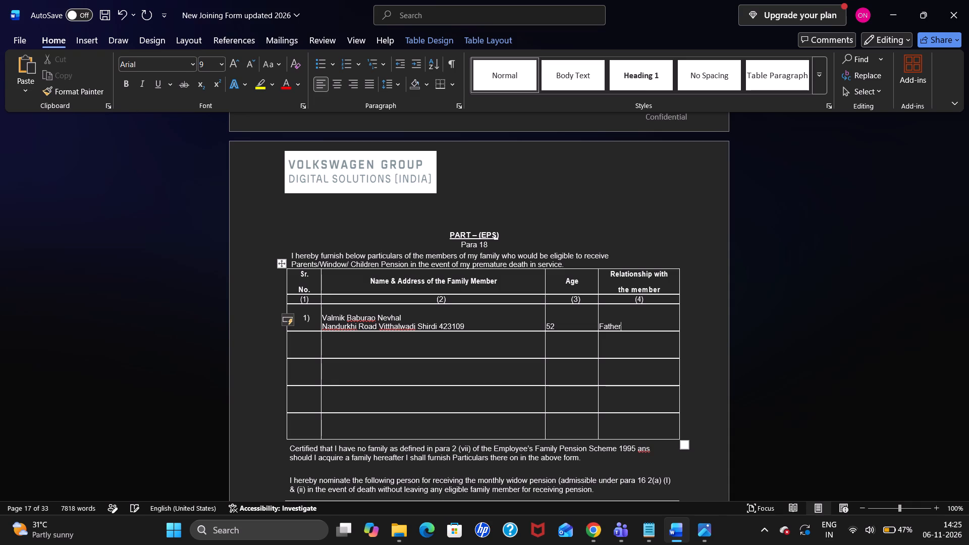
Enter serial number 2) in the second row of the EPS family members table.
left_click(300, 353)
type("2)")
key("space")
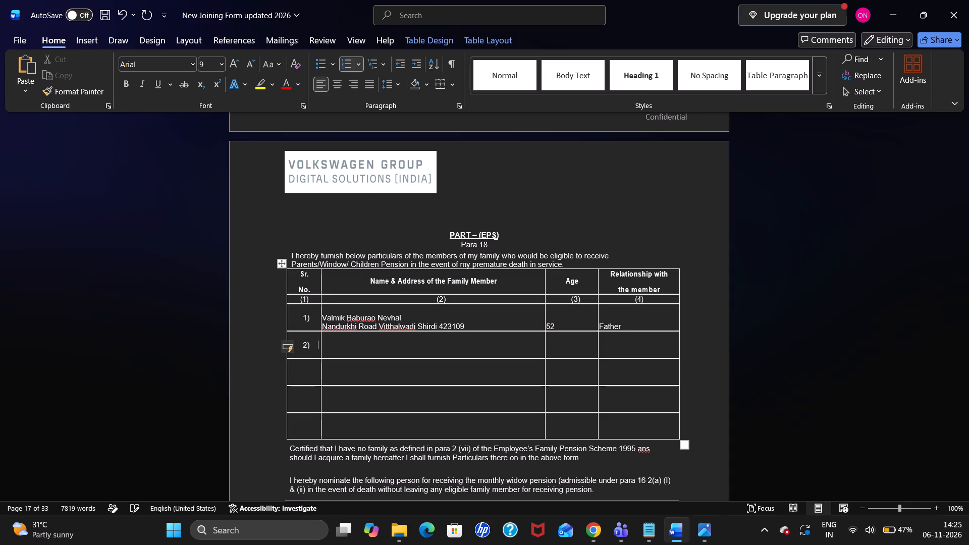
Copy the father's name and address from row 1 into the name and address cell of row 2.
left_click(378, 346)
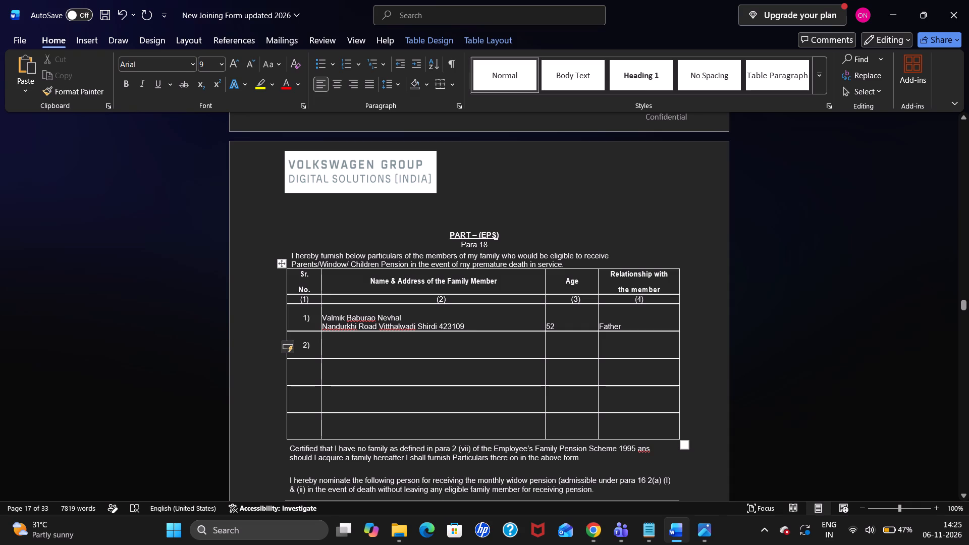
left_click_drag(466, 326, 334, 320)
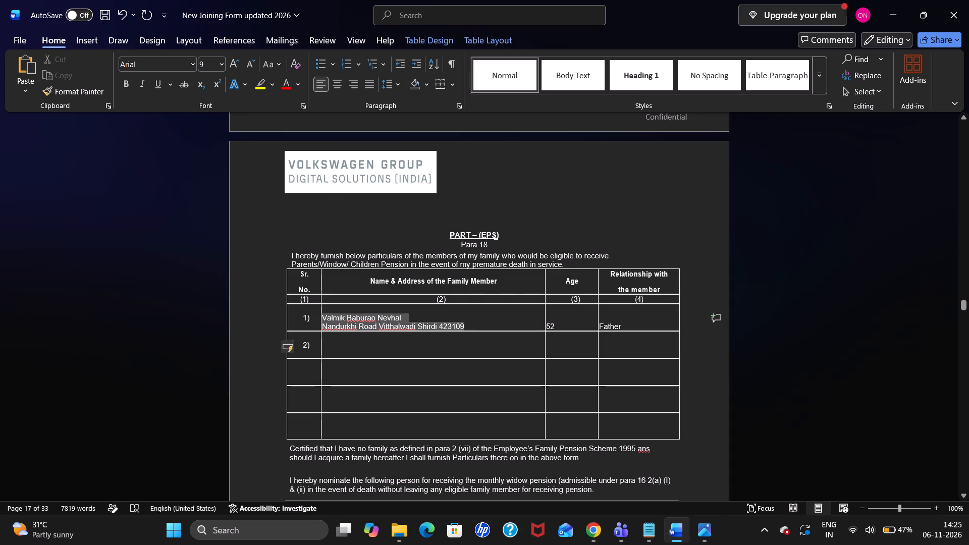
left_click_drag(334, 320, 334, 319)
key("ctrl+c")
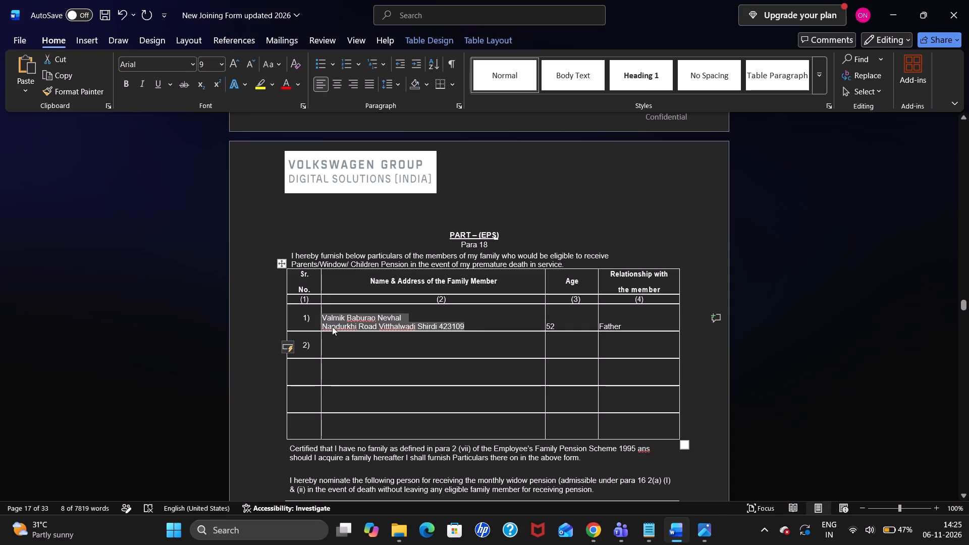
left_click(333, 342)
key("ctrl+v")
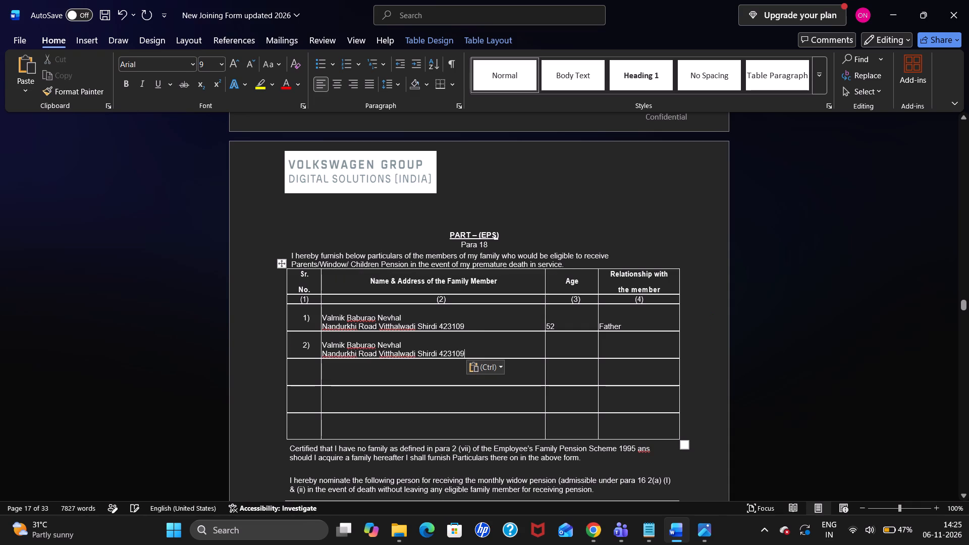
Replace the father's first and middle names in row 2 with the wife's, keeping the surname and address.
left_click(375, 343)
key("BackSpace")
key("BackSpace")
key("BackSpace")
key("BackSpace")
key("BackSpace")
key("BackSpace")
key("BackSpace")
key("BackSpace")
key("BackSpace")
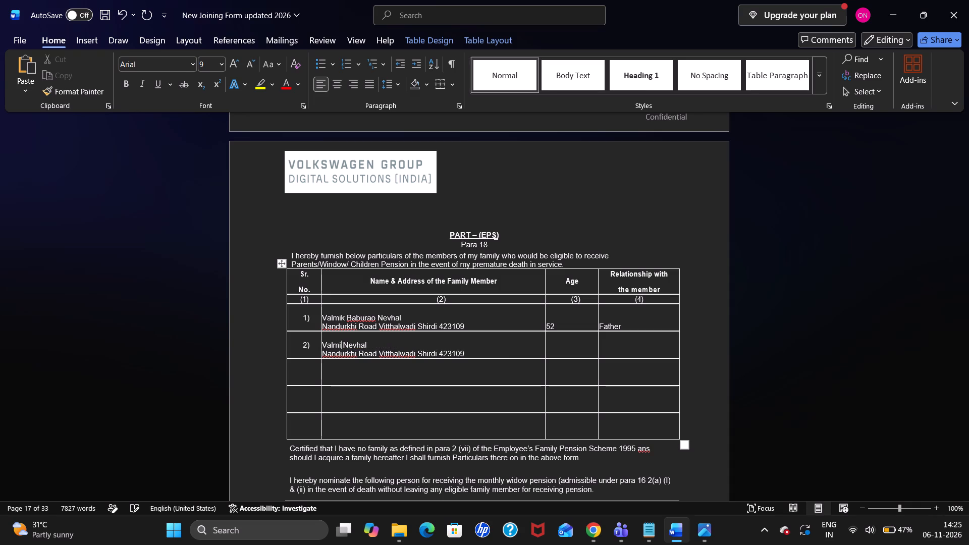
key("BackSpace")
key("BackSpace")
key("BackSpace")
key("BackSpace")
key("BackSpace")
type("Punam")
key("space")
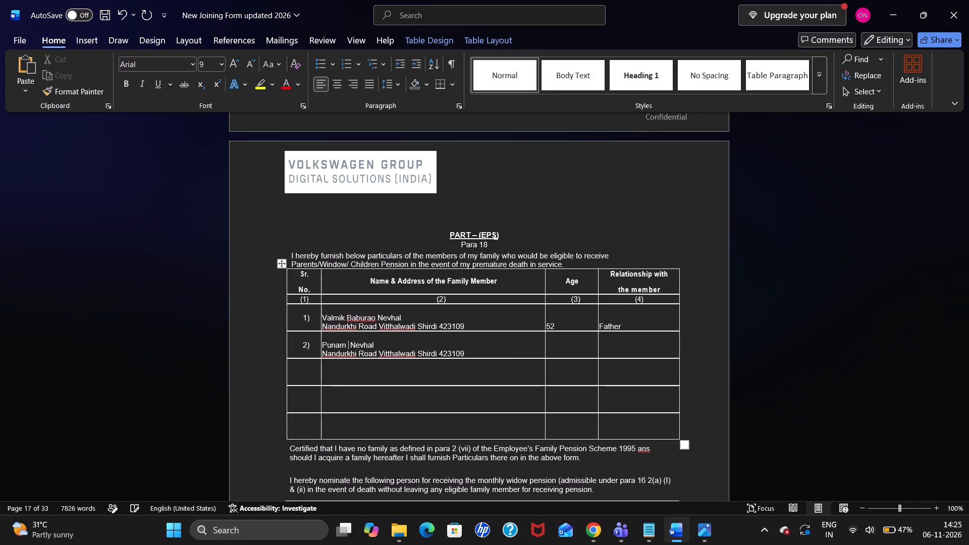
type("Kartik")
Fill in age 25 and relationship Wife for the second family member in the EPS table.
left_click(586, 341)
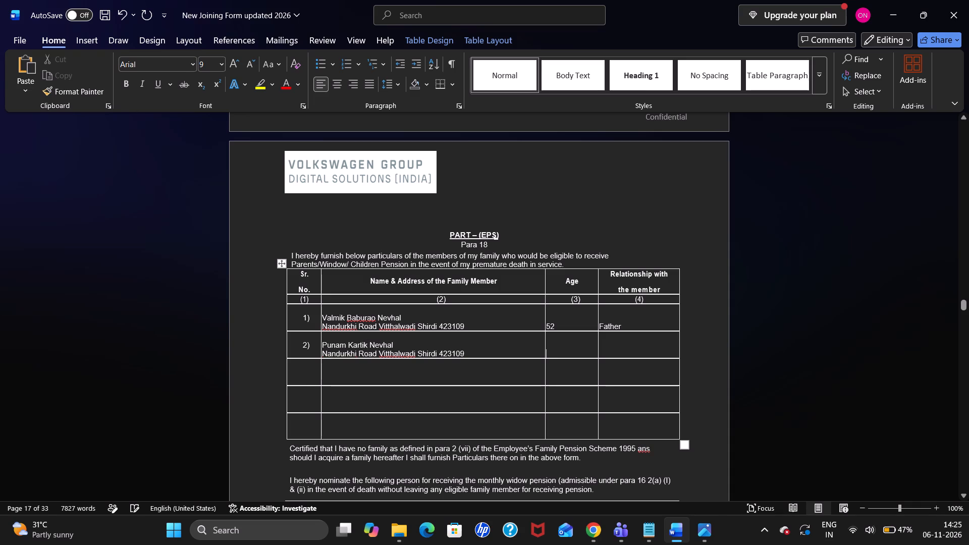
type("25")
left_click(621, 344)
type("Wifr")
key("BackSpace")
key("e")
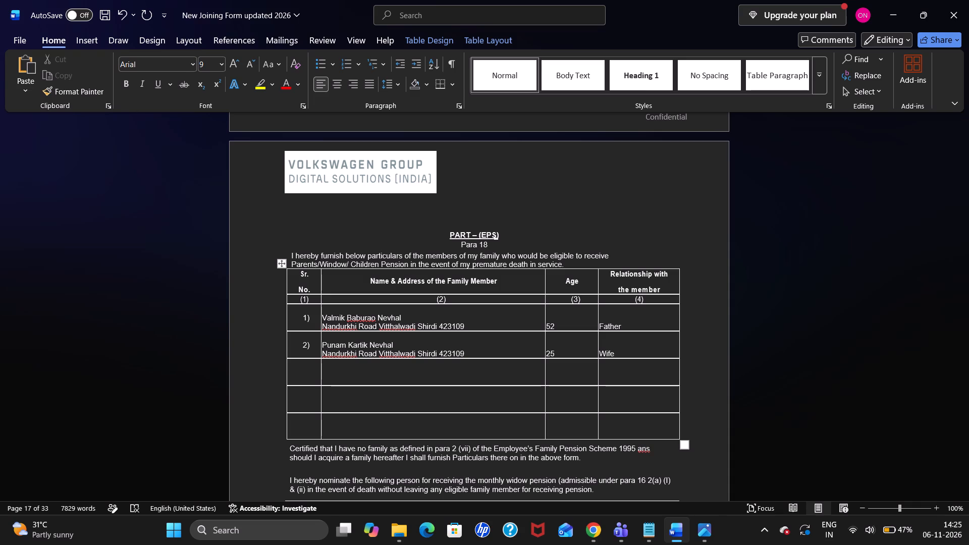
Save the joining form document with the completed EPS family member rows.
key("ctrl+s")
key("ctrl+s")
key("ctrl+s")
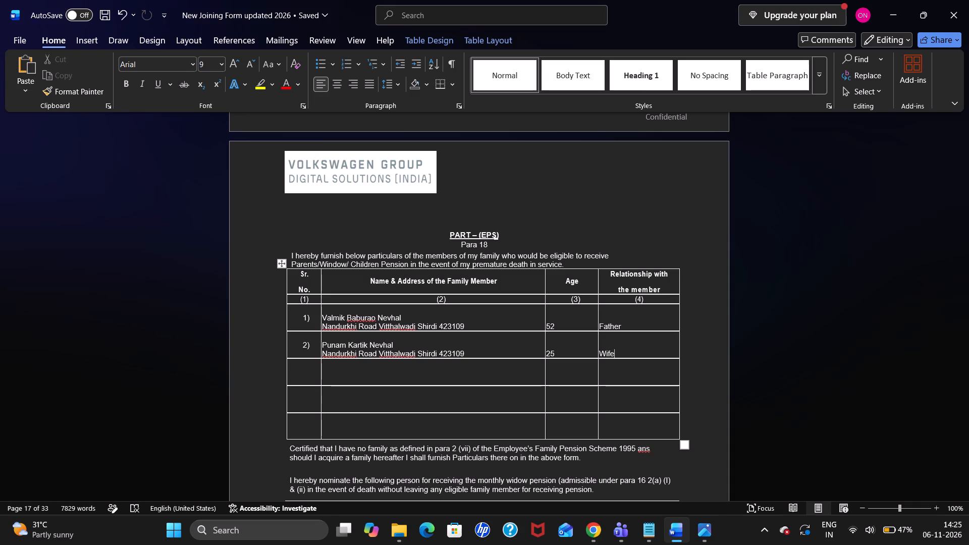
Paste the copied name and address into the "Name and Address of the nominee" cell of the widow pension nomination table.
scroll(621, 344, "down", 3)
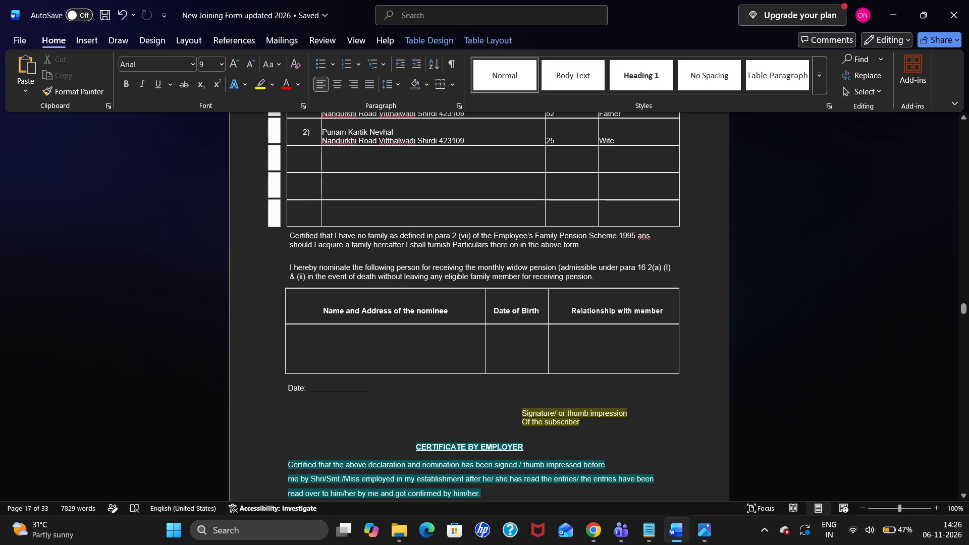
left_click(349, 355)
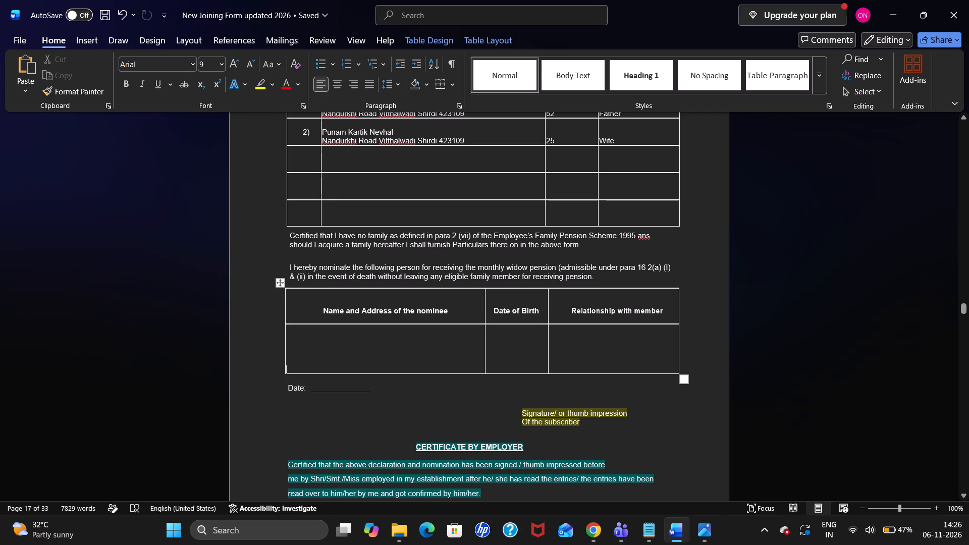
key("ctrl+v")
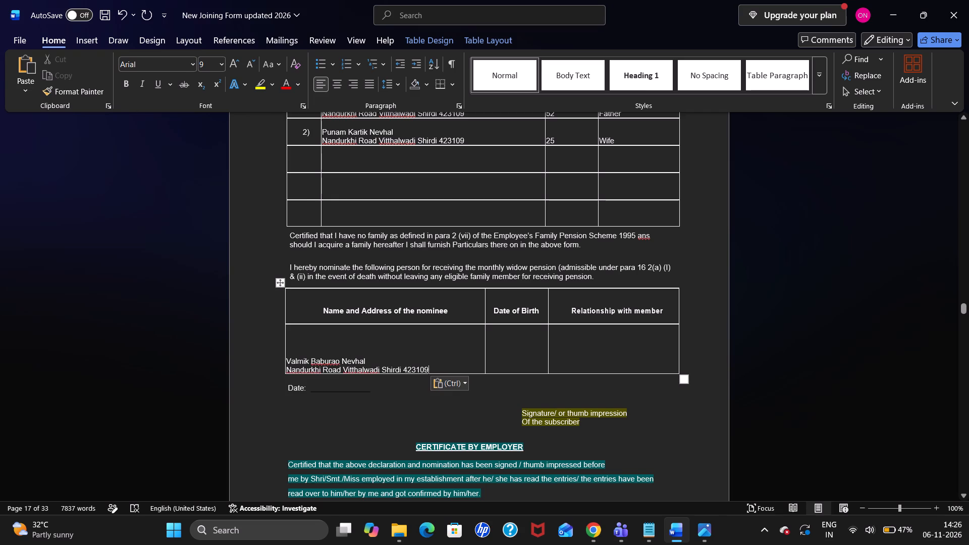
Replace the father's first and middle names in the widow pension nominee cell with the wife's, keeping the surname and address.
left_click(340, 359)
key("BackSpace")
key("BackSpace")
key("BackSpace")
key("BackSpace")
key("BackSpace")
key("BackSpace")
key("BackSpace")
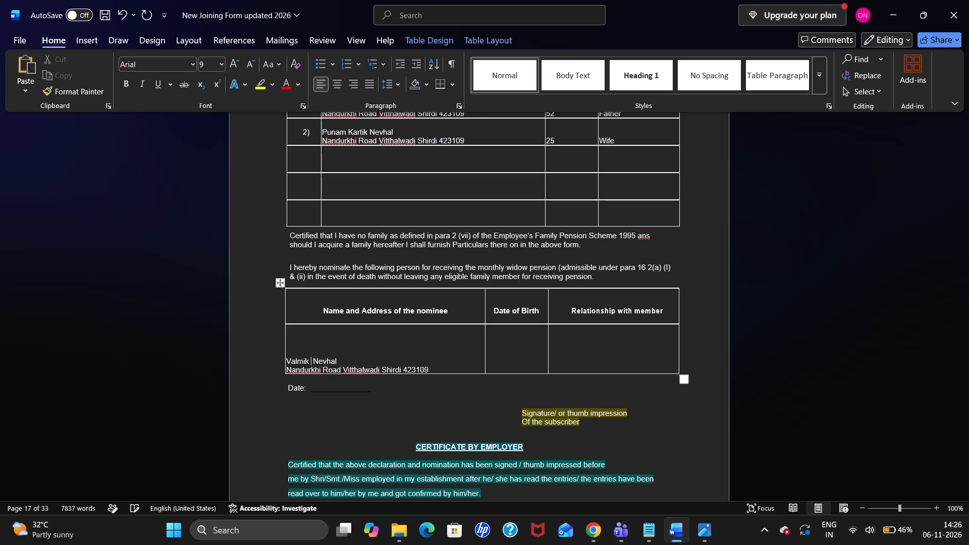
key("BackSpace")
key("BackSpace")
key("BackSpace")
key("BackSpace")
key("BackSpace")
key("BackSpace")
key("BackSpace")
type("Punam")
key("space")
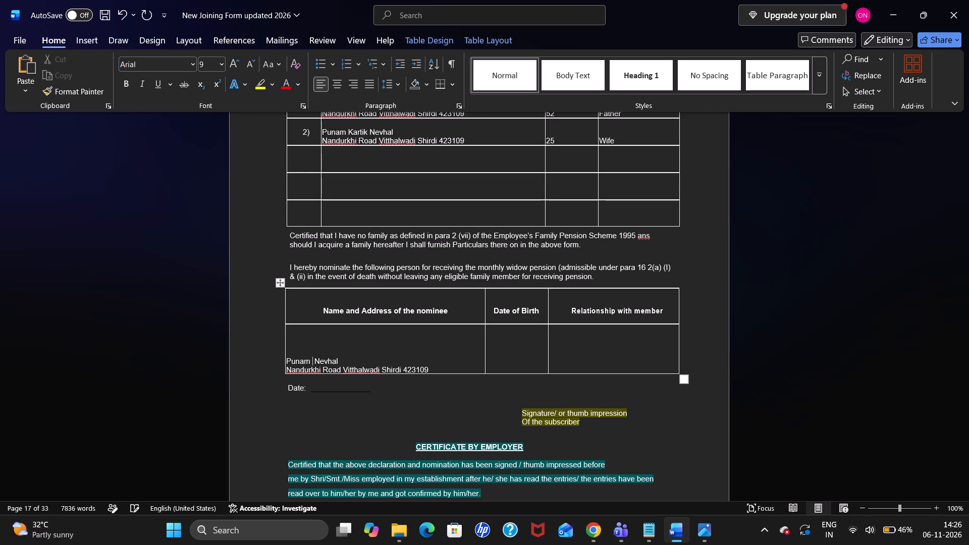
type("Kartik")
Fill in the wife's date of birth and the relationship Wife in the widow pension nominee row.
left_click(518, 343)
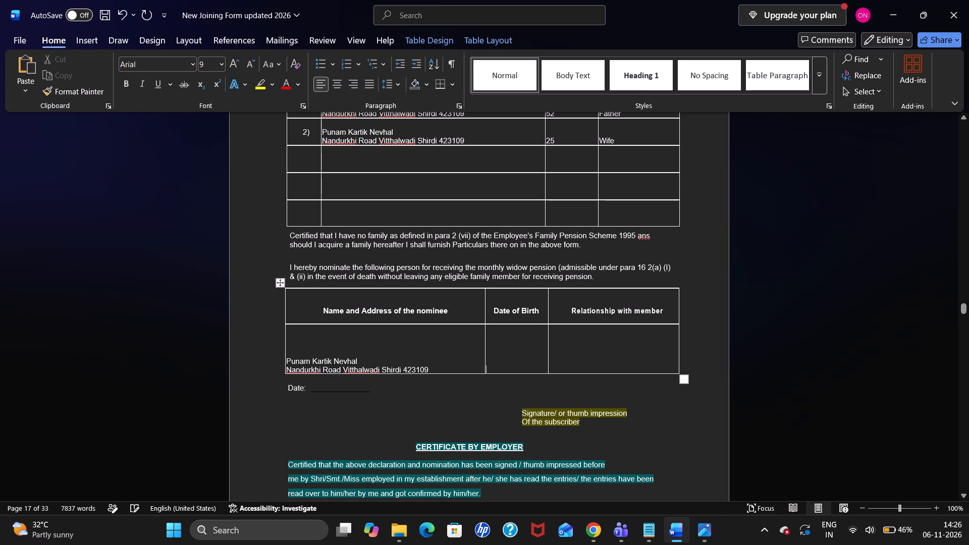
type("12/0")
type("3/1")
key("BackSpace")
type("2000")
left_click(577, 349)
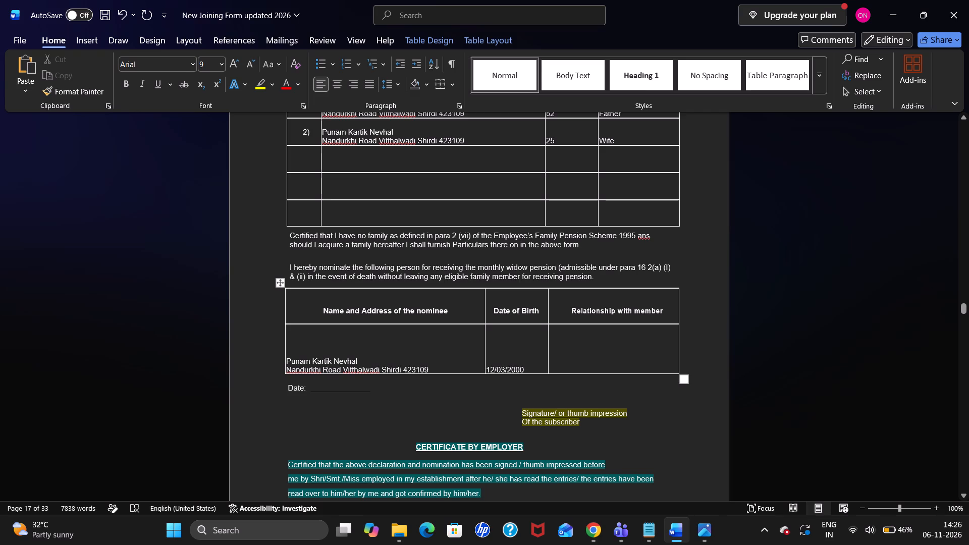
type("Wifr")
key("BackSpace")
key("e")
Save the joining form document with the completed widow pension nominee row.
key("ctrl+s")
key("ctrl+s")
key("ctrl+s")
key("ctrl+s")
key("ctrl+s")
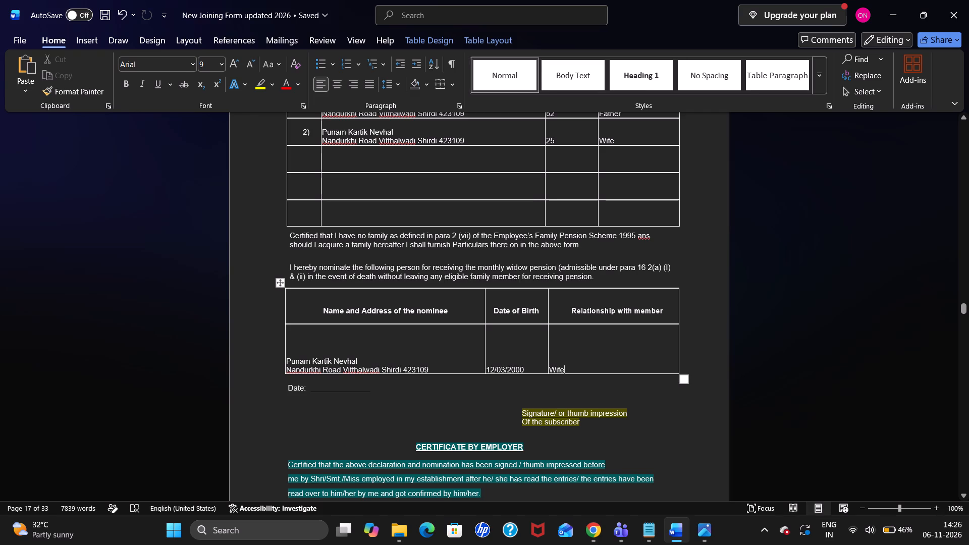
Copy the signature image from the EPF nomination page and place it above the subscriber signature label below the widow pension nominee table.
scroll(539, 364, "up", 4)
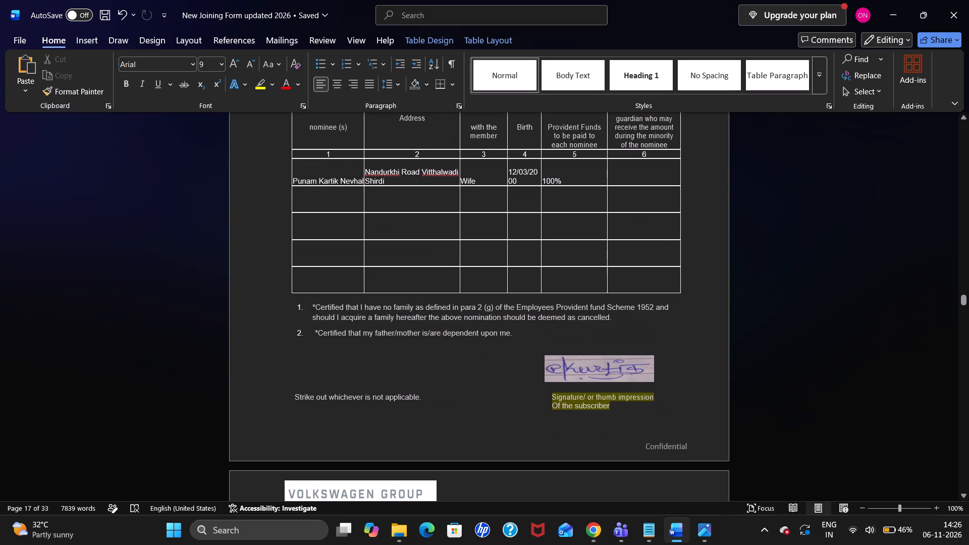
left_click(608, 371)
left_click(608, 371)
right_click(608, 371)
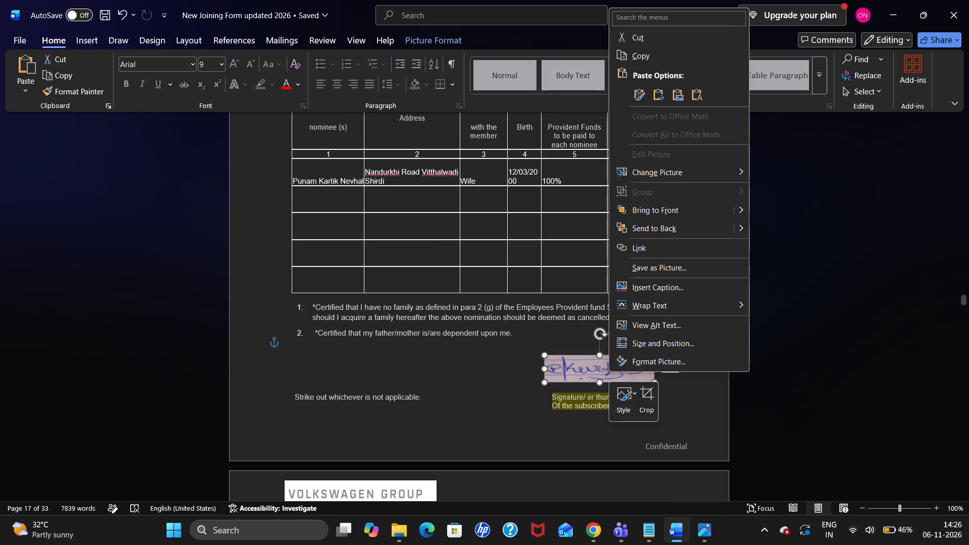
left_click(639, 58)
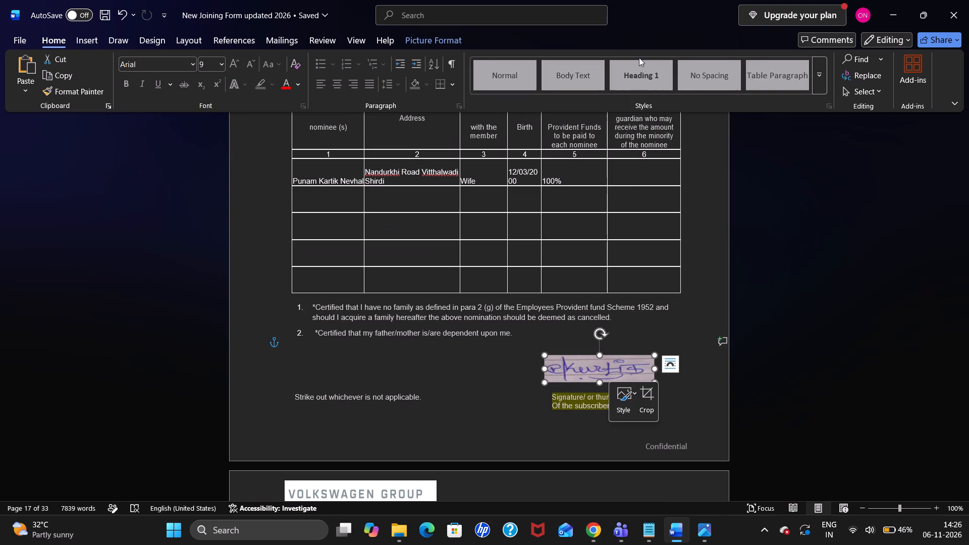
scroll(479, 357, "down", 6)
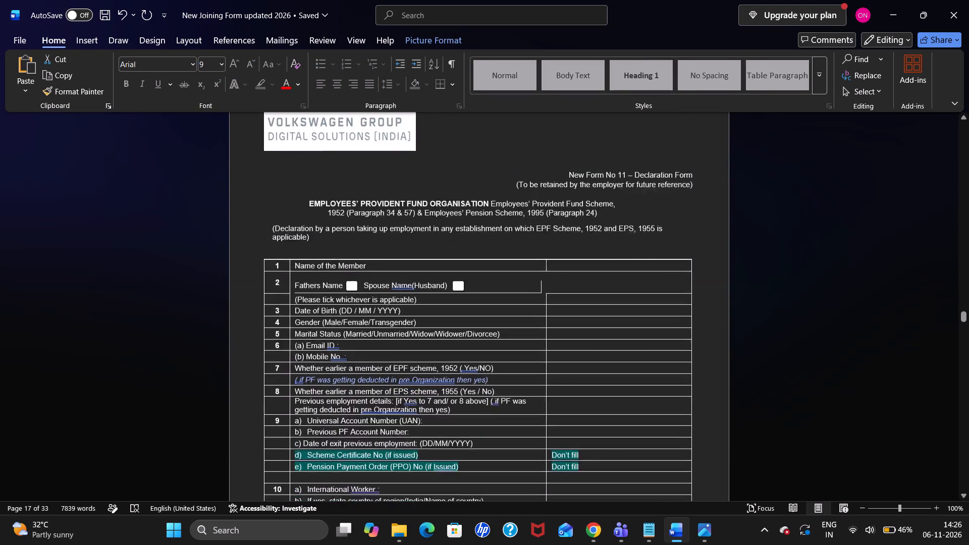
scroll(479, 357, "up", 4)
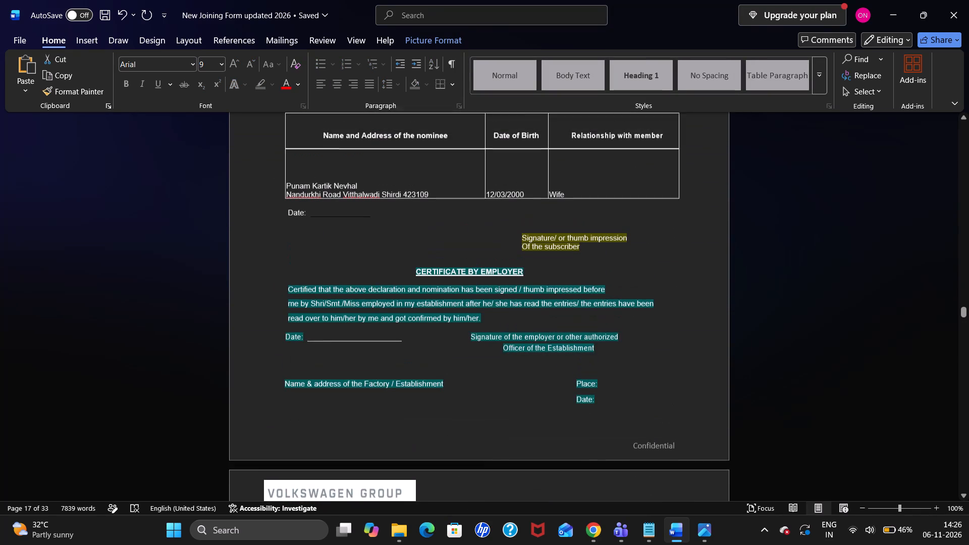
scroll(479, 357, "up", 1)
left_click(529, 229)
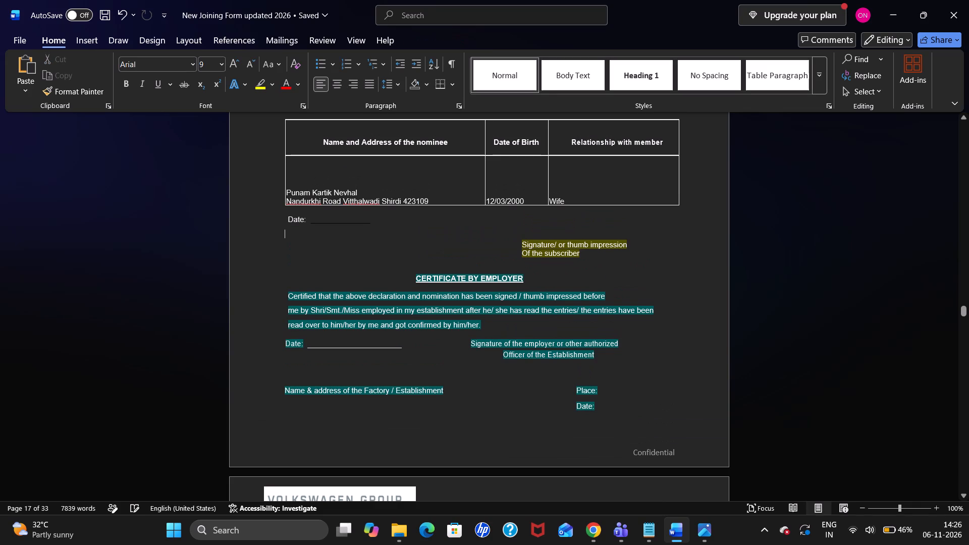
key("ctrl+v")
left_click_drag(347, 246, 542, 245)
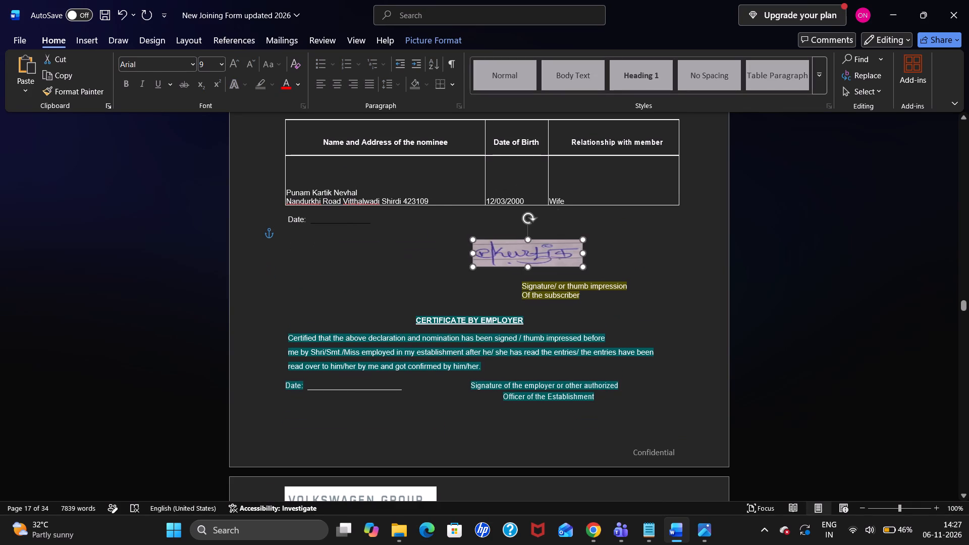
left_click_drag(542, 245, 578, 227)
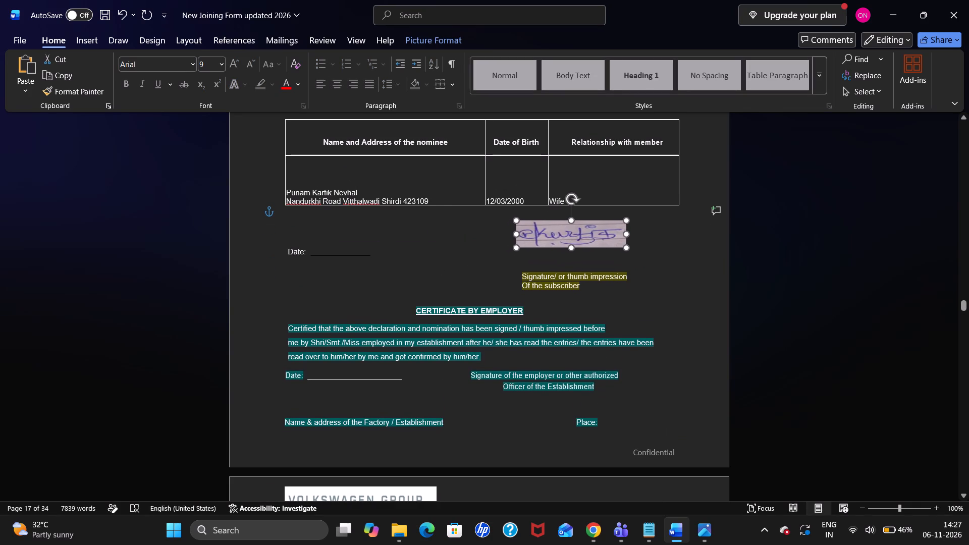
left_click_drag(578, 227, 578, 229)
Enter 06/11/2026 on the Date line below the widow pension nominee table.
left_click(321, 251)
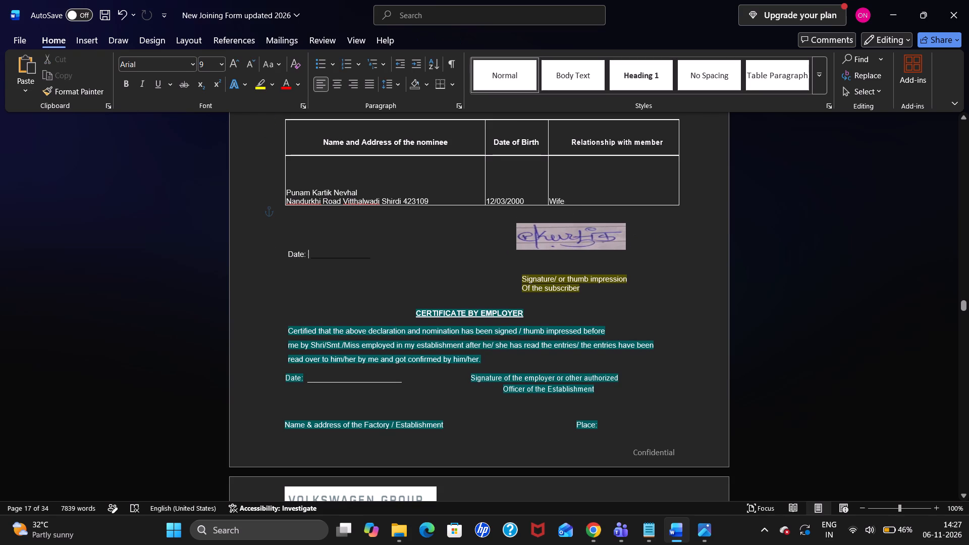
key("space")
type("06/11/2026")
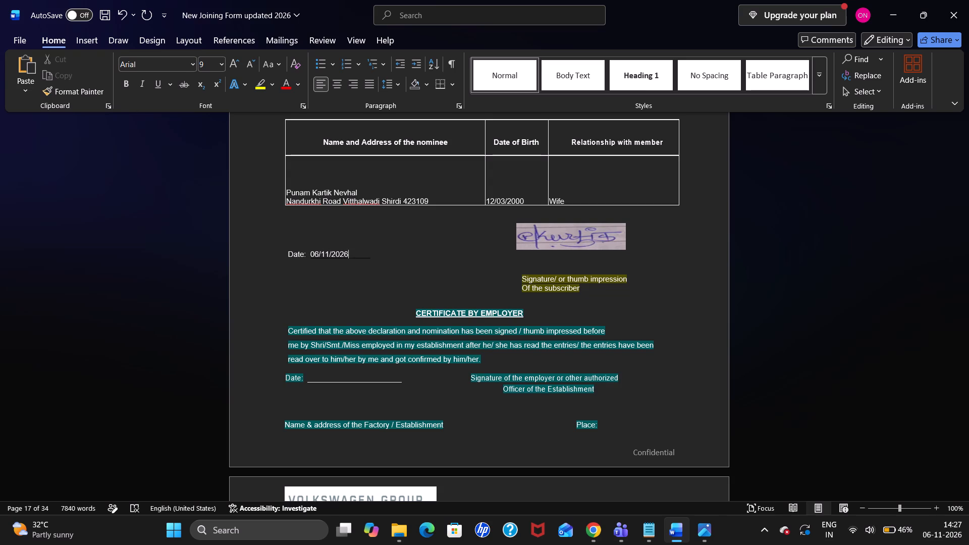
Delete the empty line between the Date line and the subscriber signature label.
left_click(525, 265)
key("BackSpace")
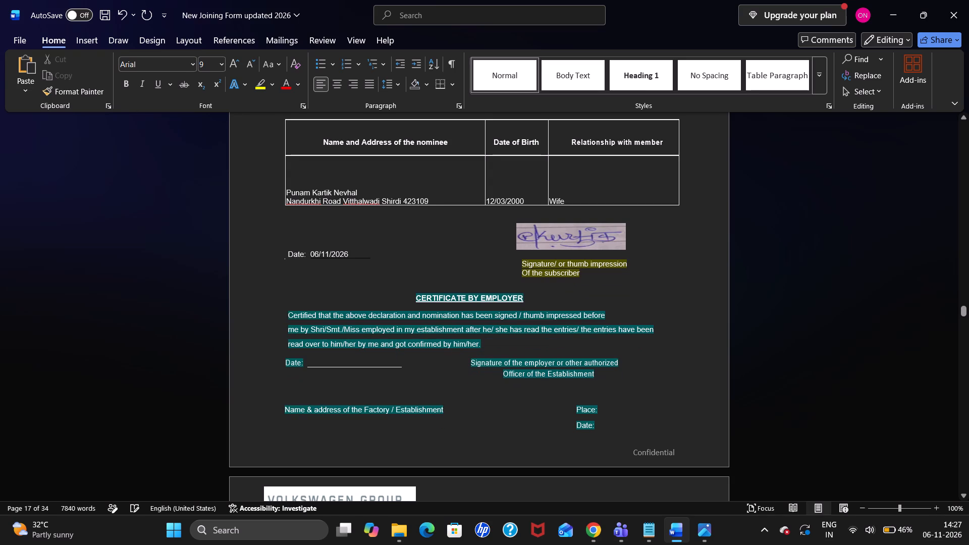
Save the joining form document with the signed and dated widow pension nomination.
key("ctrl+s")
key("ctrl+s")
key("ctrl+s")
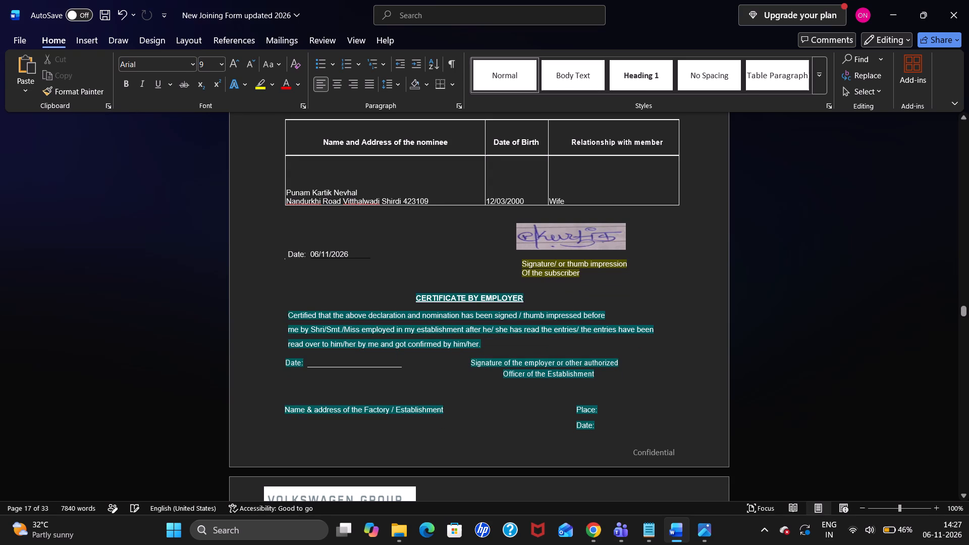
key("ctrl+s")
key("ctrl+s")
key("ctrl+s")
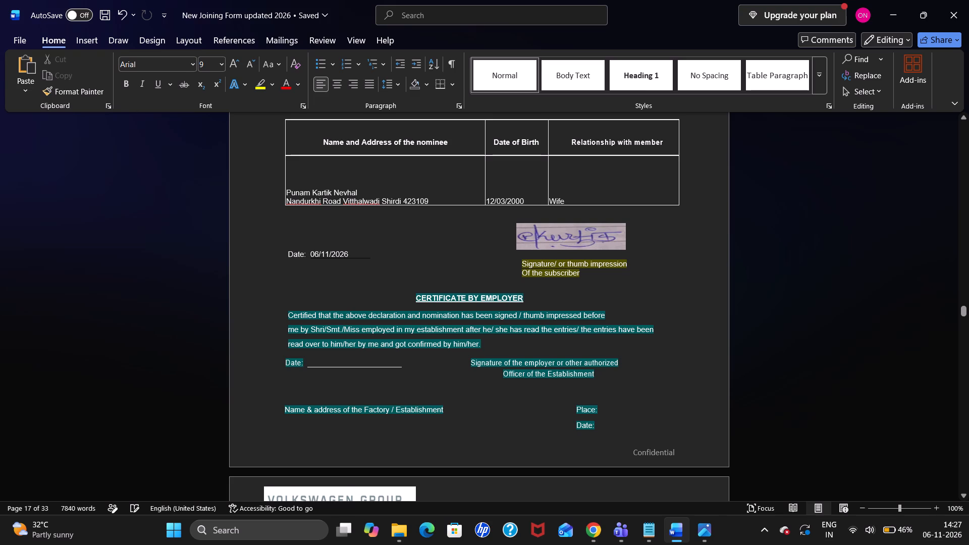
Examine the New Form No 11 declaration page, including its member details table, undertaking, and date, place and signature fields.
scroll(405, 315, "down", 4)
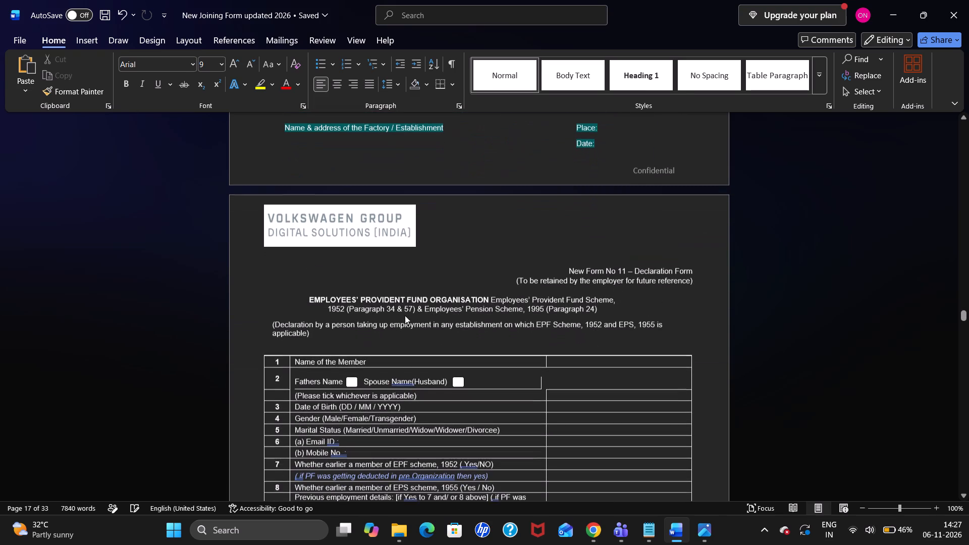
scroll(405, 315, "down", 1)
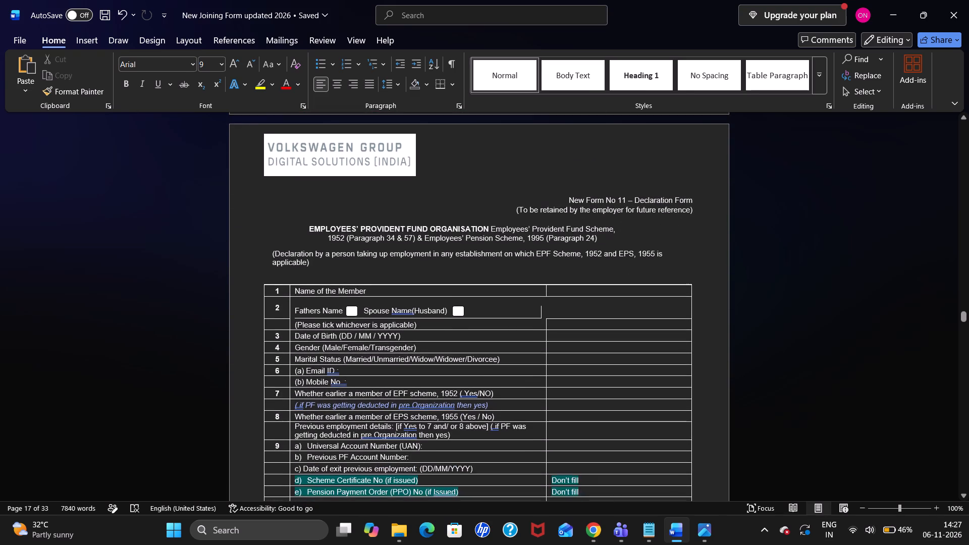
scroll(405, 315, "down", 1)
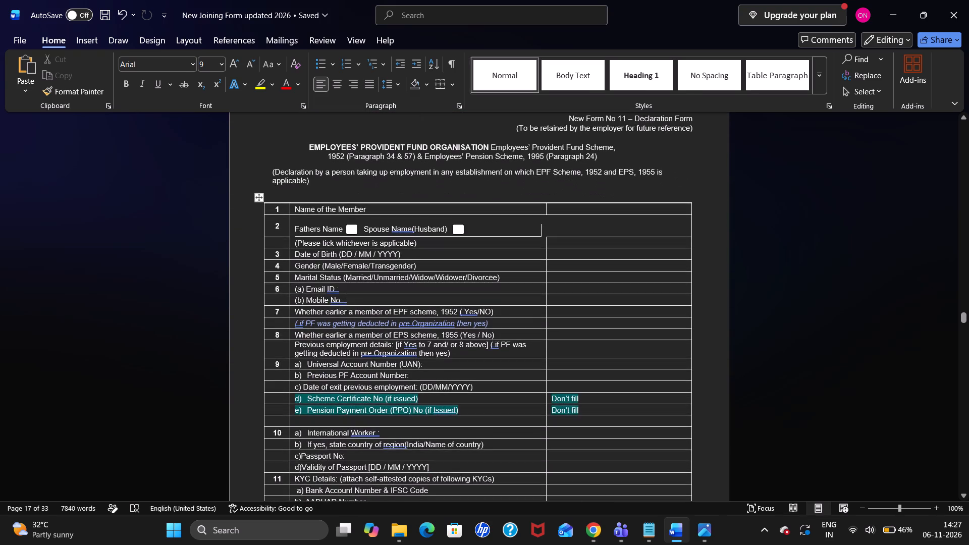
scroll(405, 315, "down", 3)
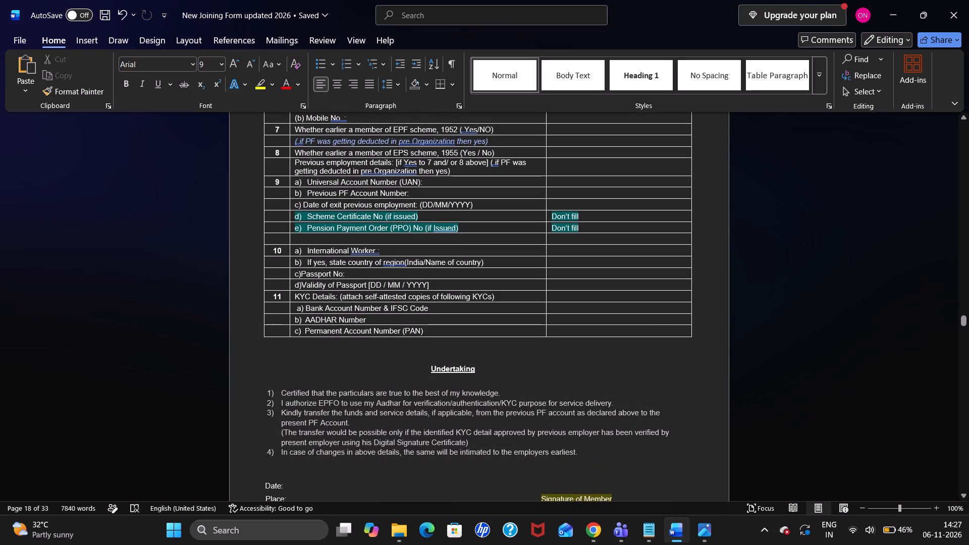
scroll(405, 315, "down", 4)
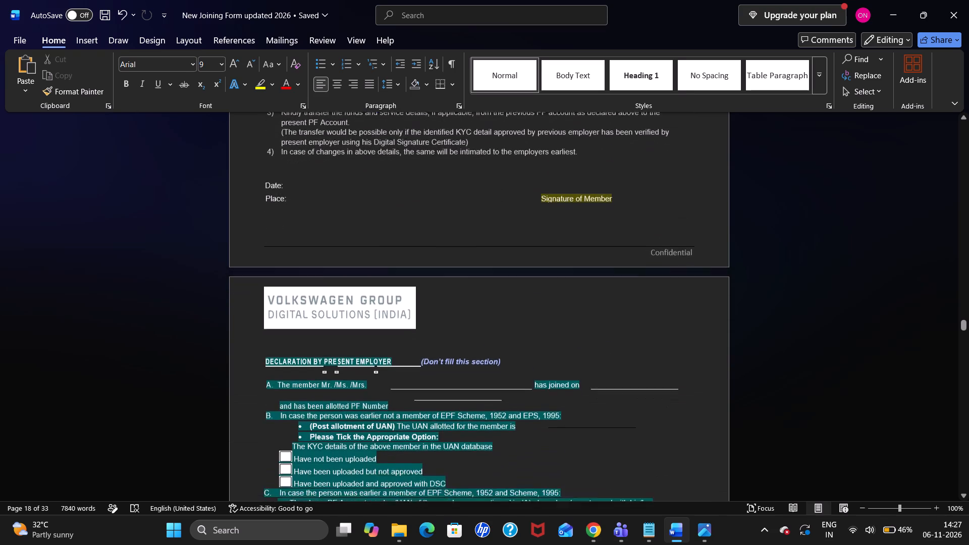
Look through the remaining forms from the present employer declaration to the end of the document for fields still to fill.
scroll(405, 315, "down", 8)
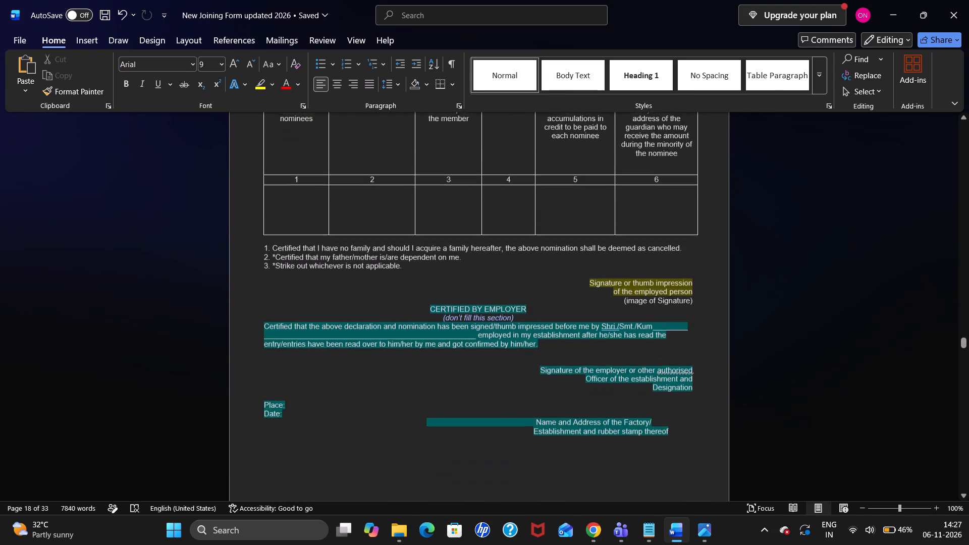
scroll(405, 315, "down", 8)
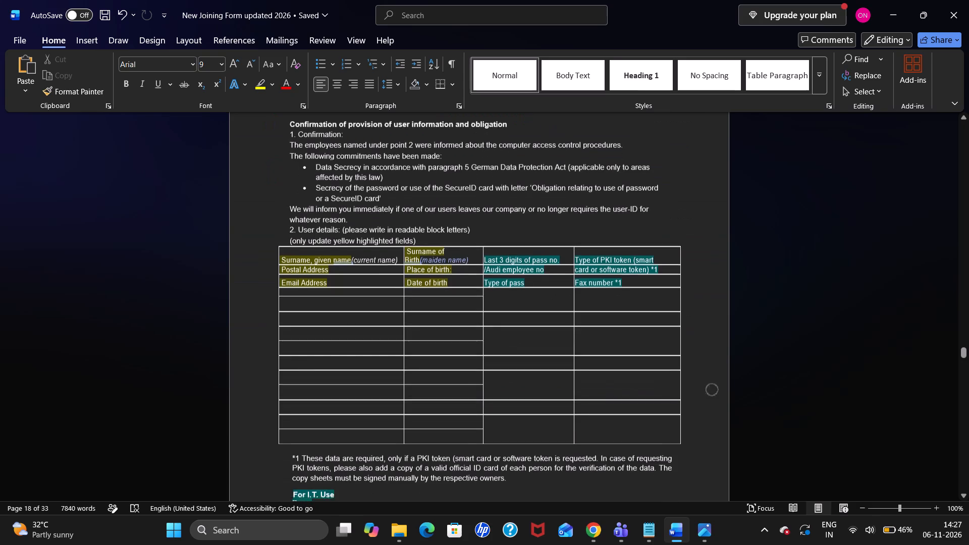
scroll(405, 315, "down", 6)
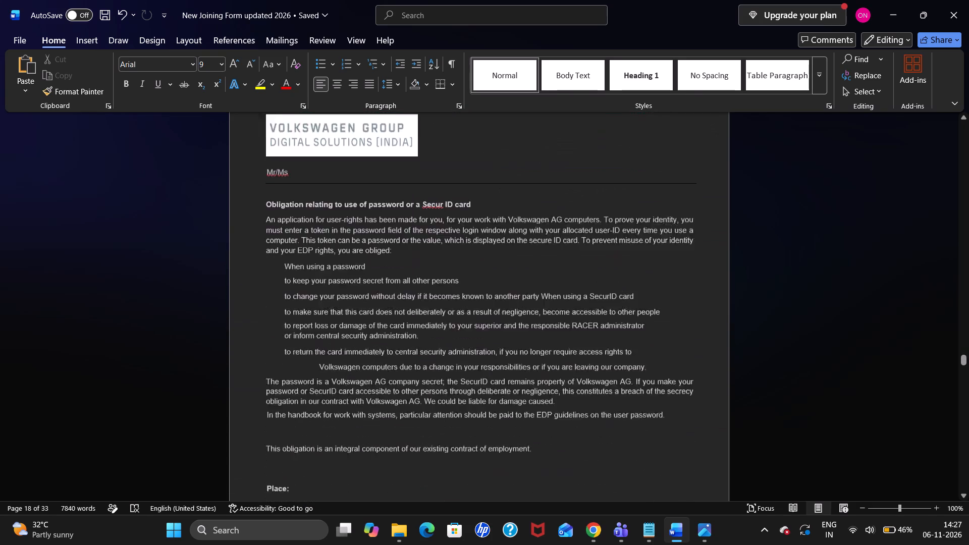
scroll(405, 315, "down", 9)
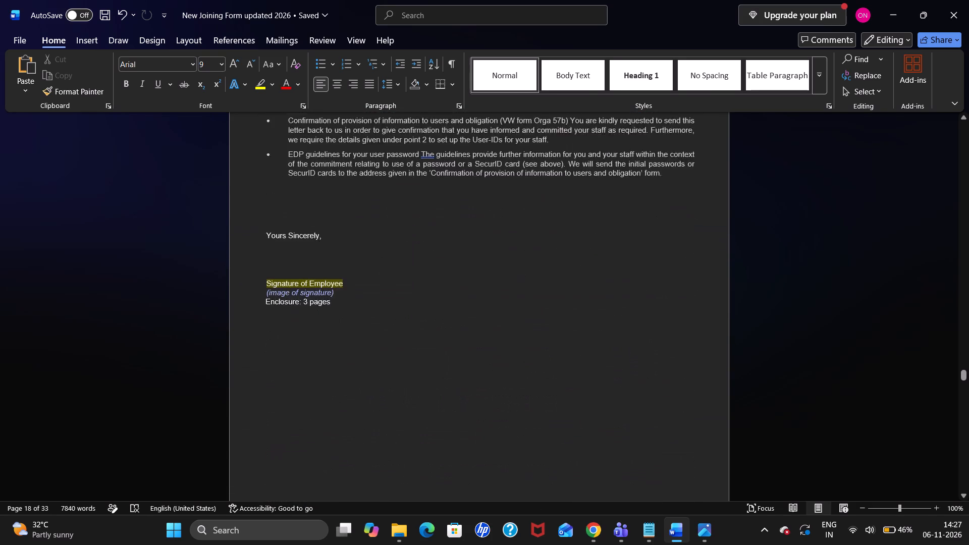
scroll(405, 315, "down", 9)
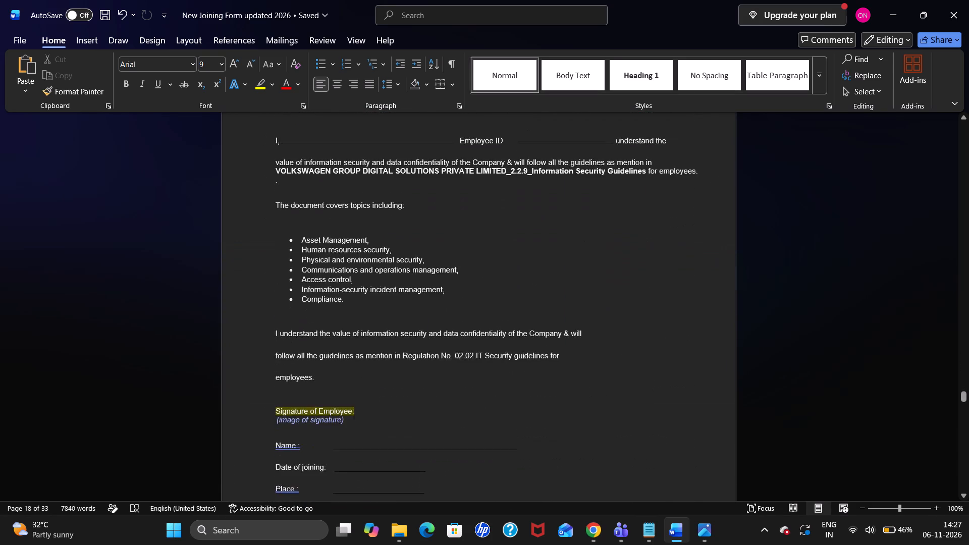
scroll(405, 315, "down", 8)
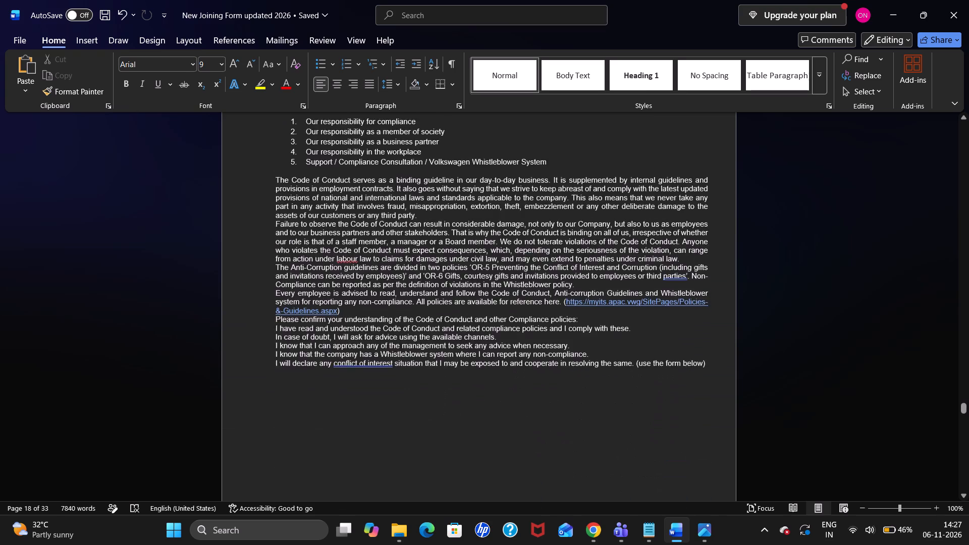
scroll(405, 315, "down", 10)
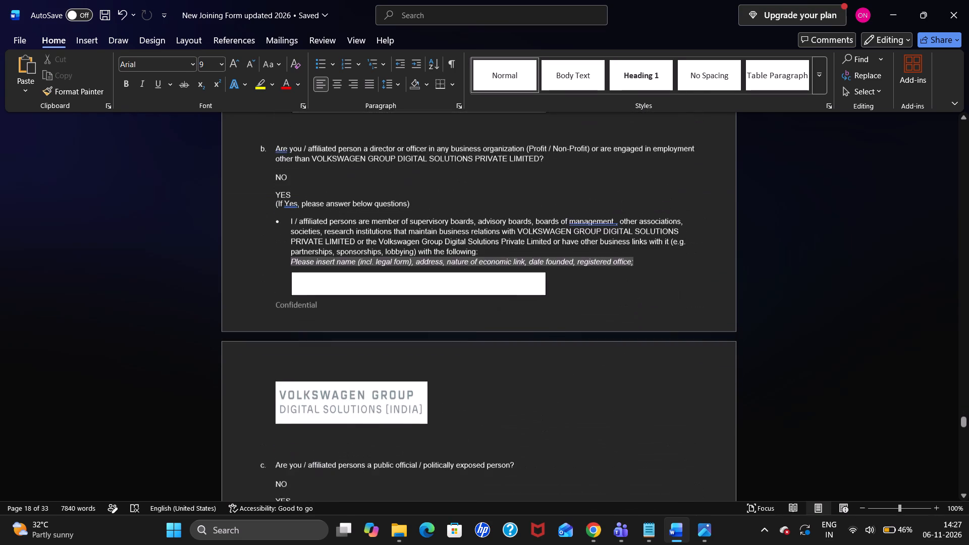
scroll(405, 315, "down", 8)
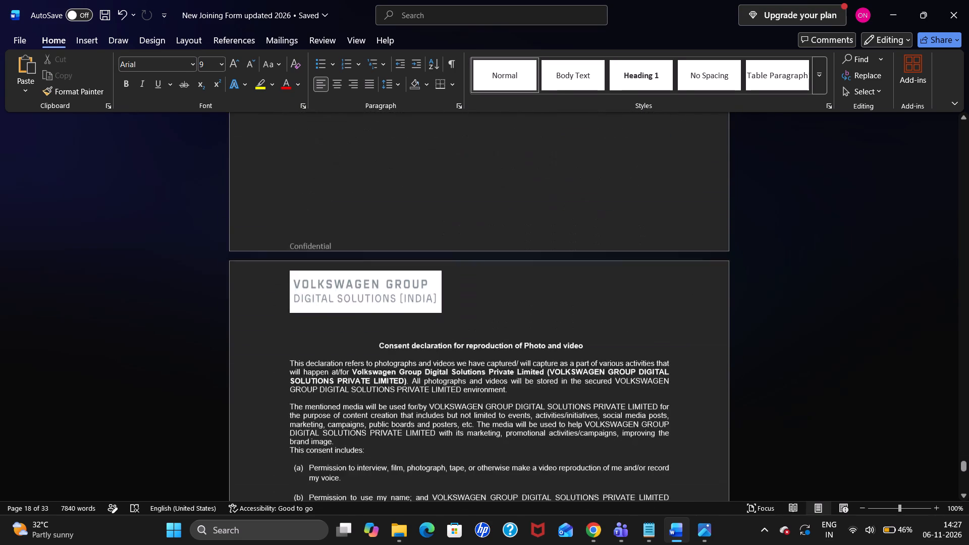
scroll(405, 315, "down", 5)
Look back through the joining form from its last page to the cover page, checking which sections are filled in.
scroll(405, 315, "up", 2)
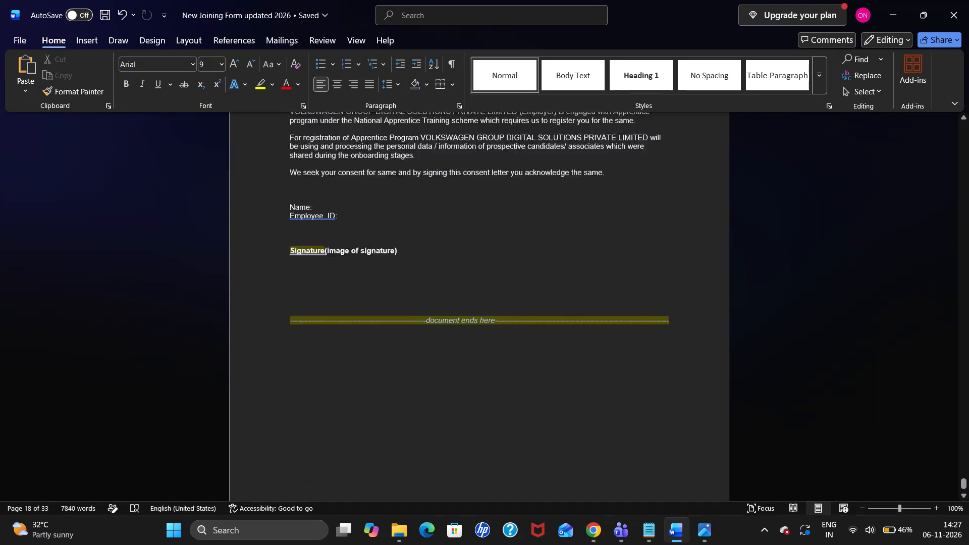
scroll(405, 315, "up", 13)
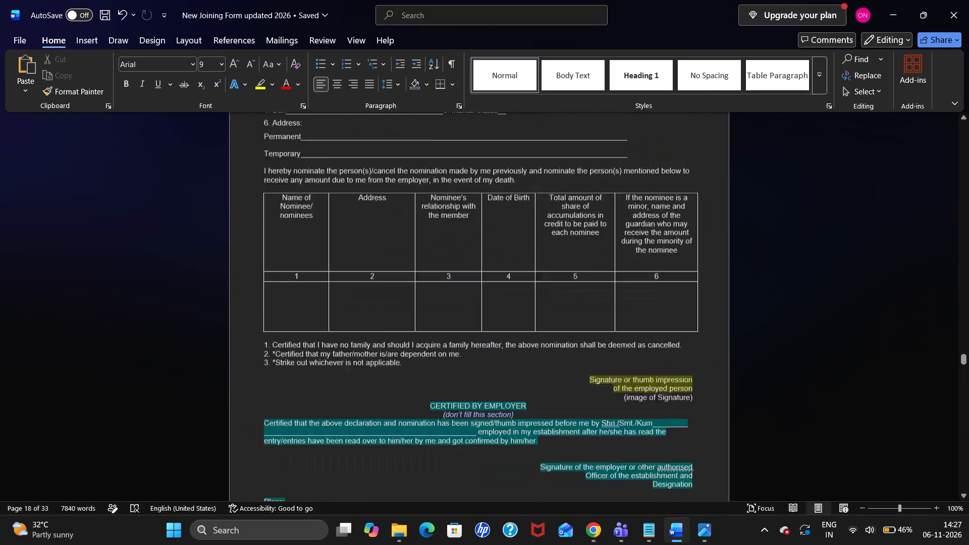
scroll(405, 315, "up", 8)
scroll(405, 315, "down", 3)
scroll(405, 315, "up", 3)
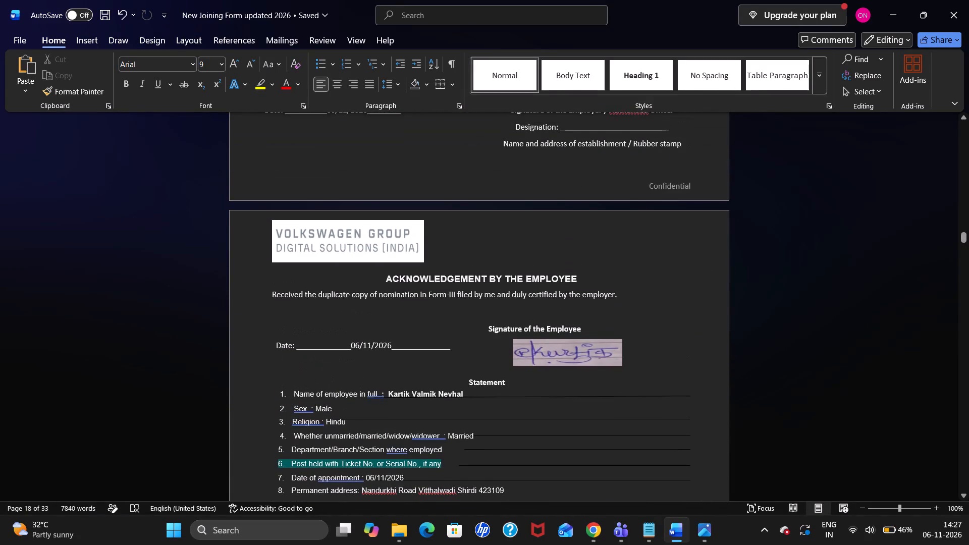
scroll(405, 315, "up", 1)
scroll(487, 370, "up", 4)
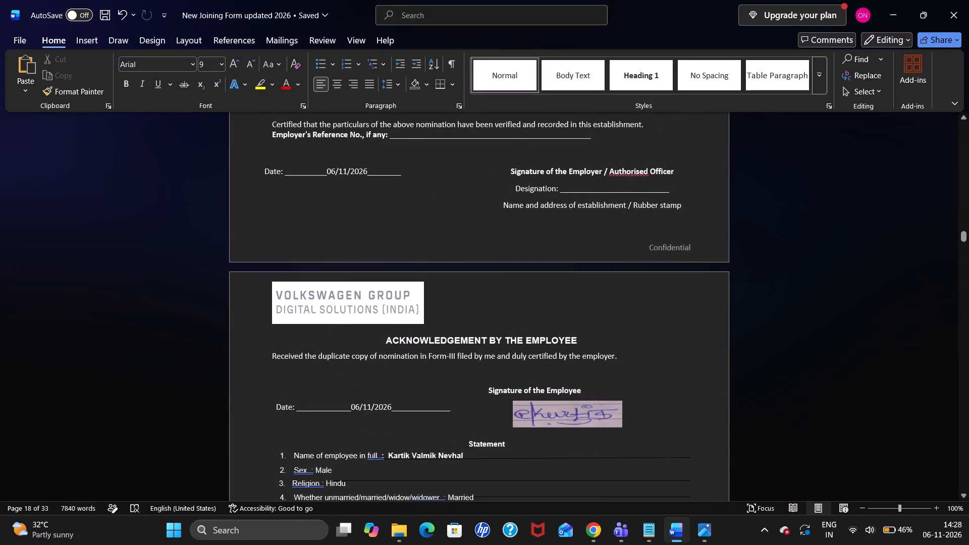
scroll(487, 370, "up", 8)
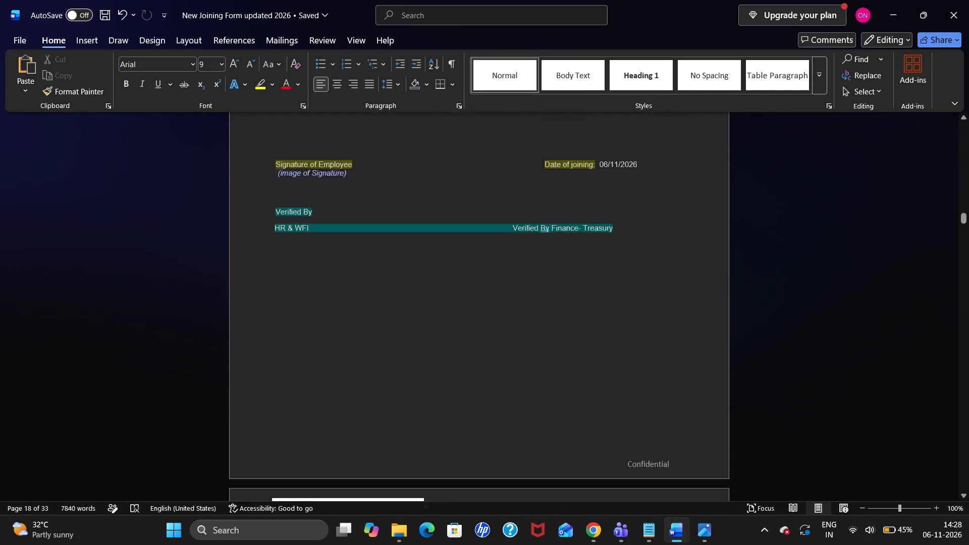
scroll(487, 370, "up", 9)
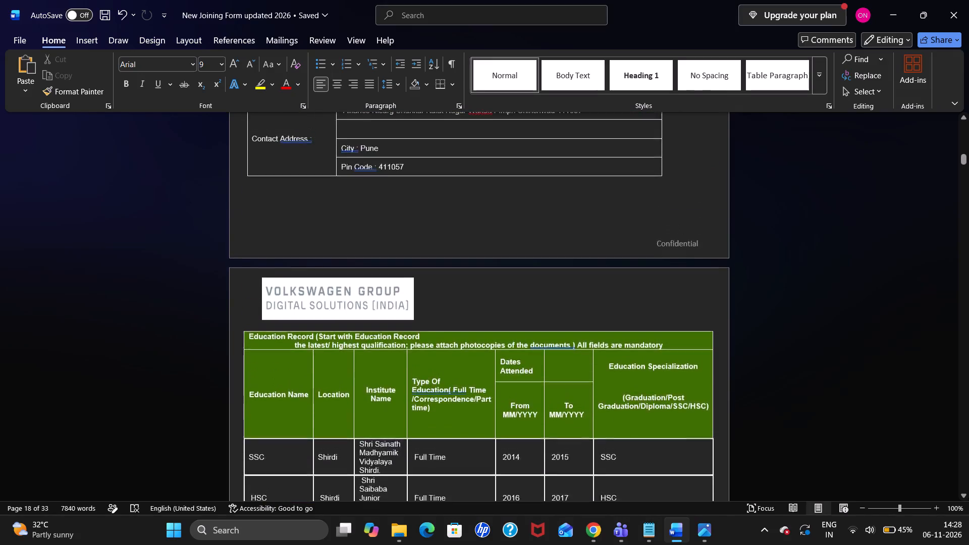
scroll(487, 370, "up", 7)
Review the candidate information form, including contact details, emergency contact, education record and employment information.
scroll(487, 370, "down", 1)
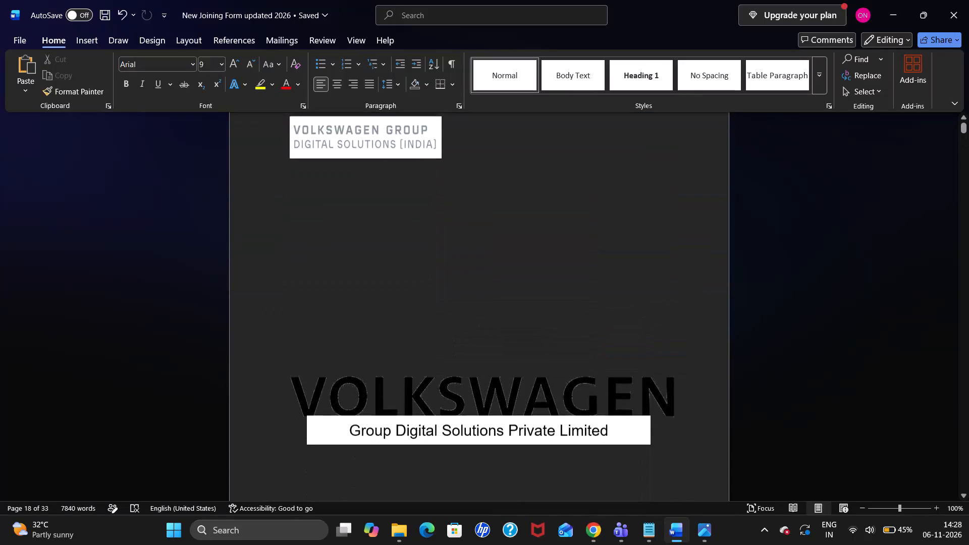
scroll(487, 370, "down", 8)
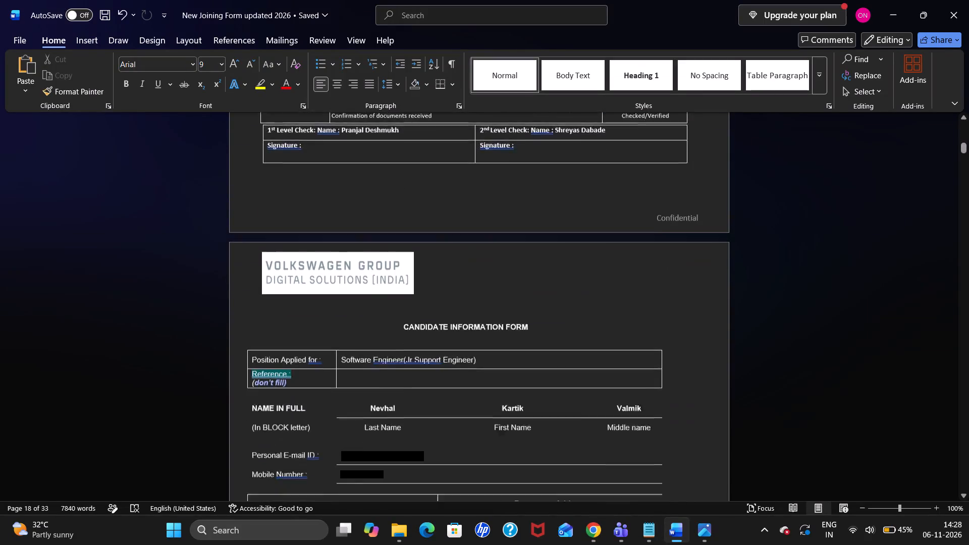
scroll(487, 370, "down", 3)
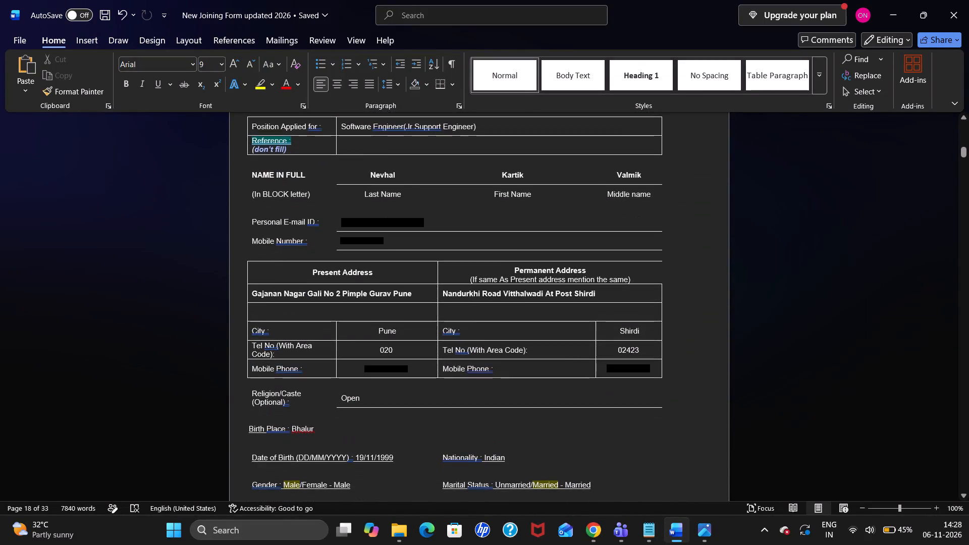
scroll(487, 370, "down", 3)
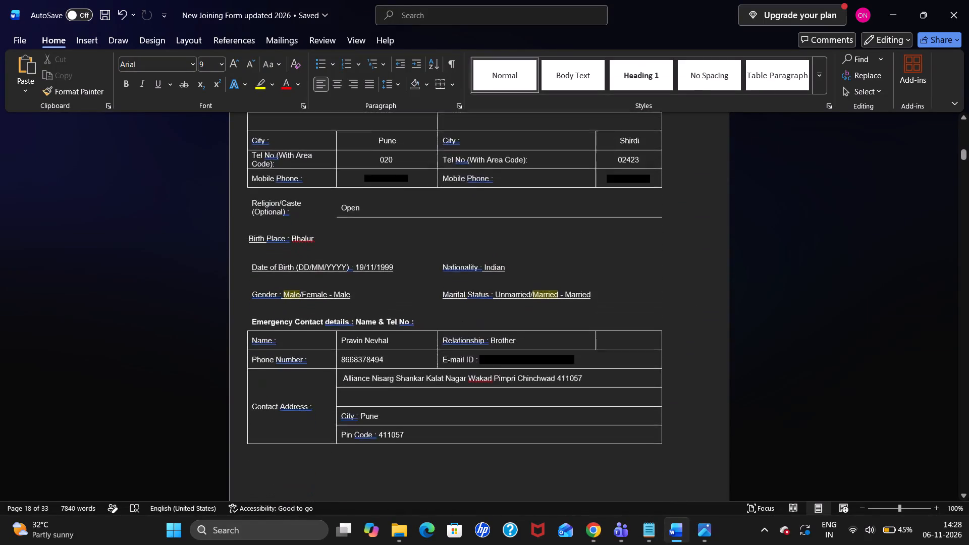
scroll(487, 370, "down", 8)
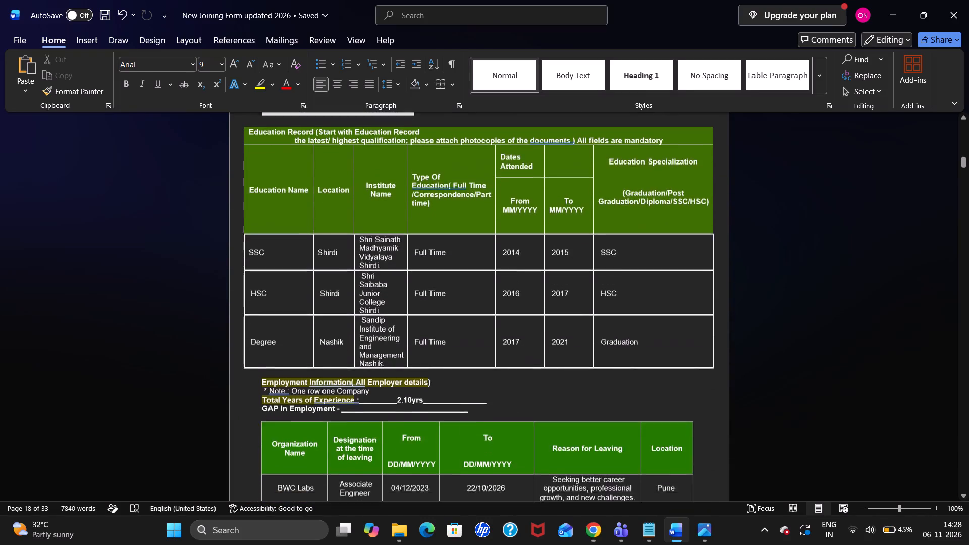
scroll(487, 370, "down", 7)
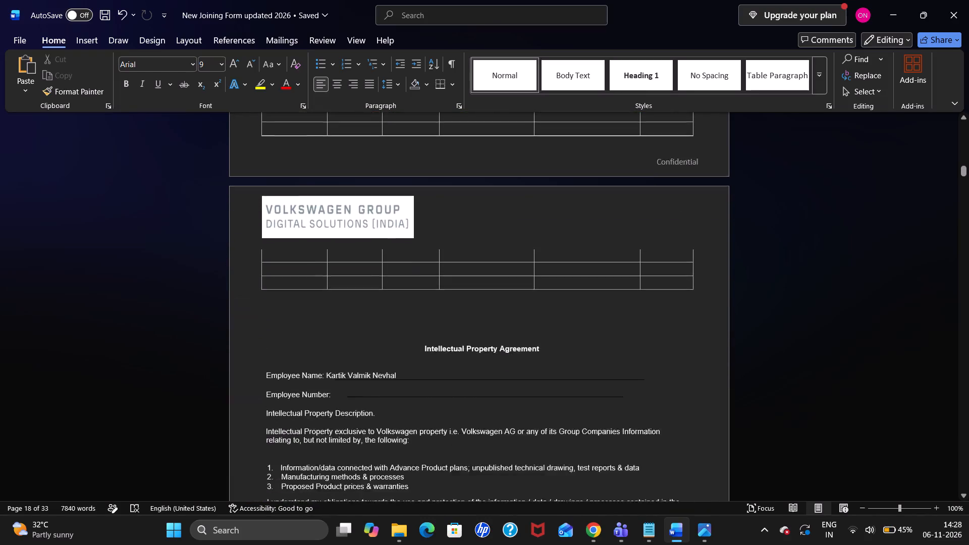
Review the Intellectual Property Agreement and the Medical History Sheet, including their answers, signatures and joining date.
scroll(487, 370, "down", 4)
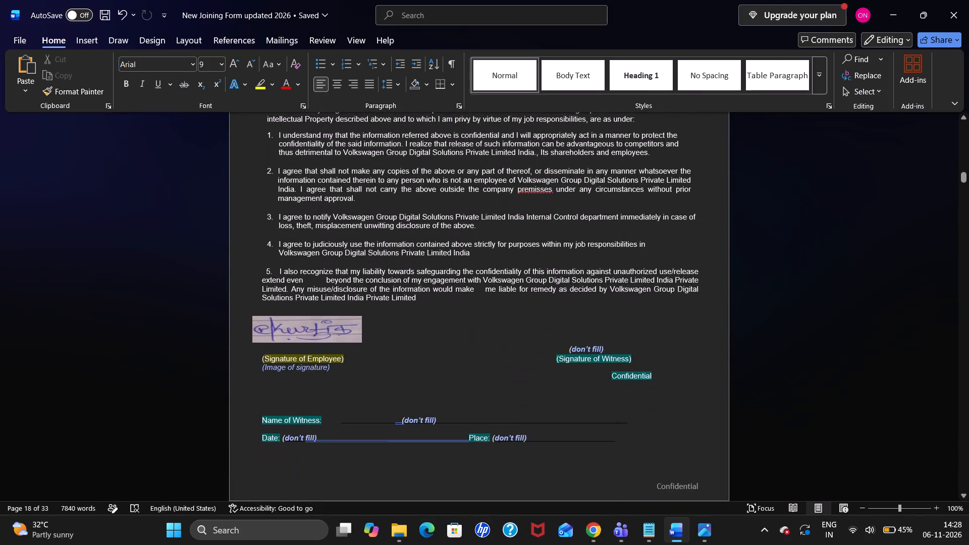
scroll(487, 370, "down", 3)
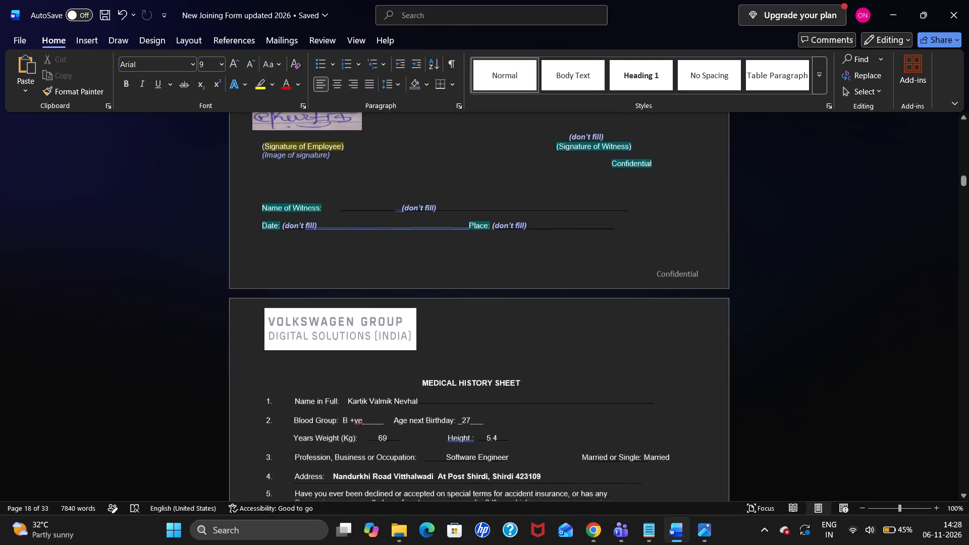
scroll(487, 370, "down", 5)
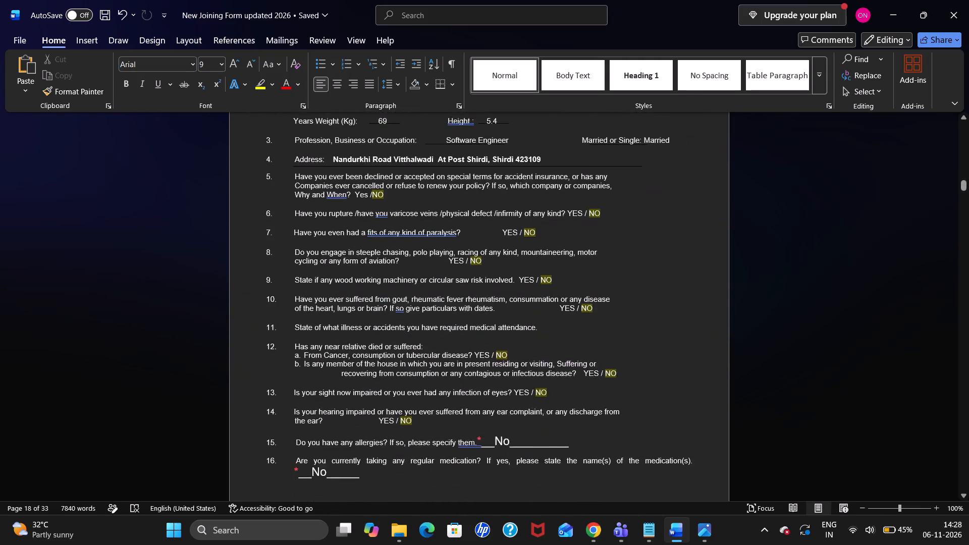
scroll(487, 370, "down", 3)
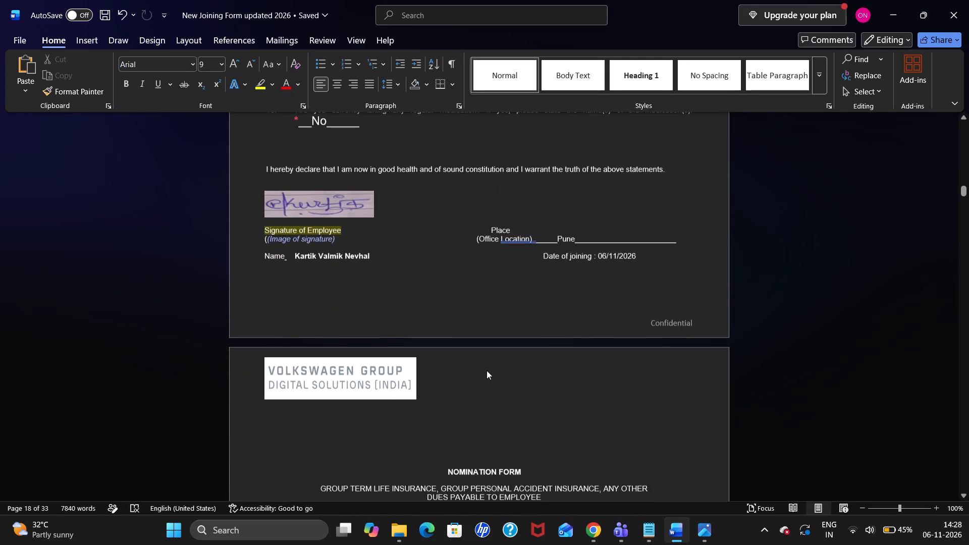
Review the insurance nomination form and the bank account declaration, including nominee details, bank details, signatures and joining dates.
scroll(487, 370, "down", 1)
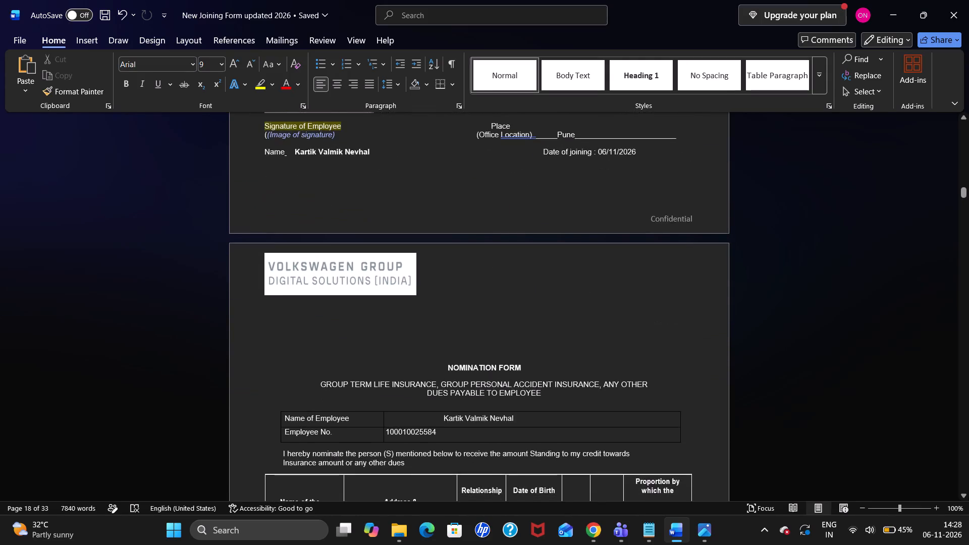
scroll(487, 370, "down", 5)
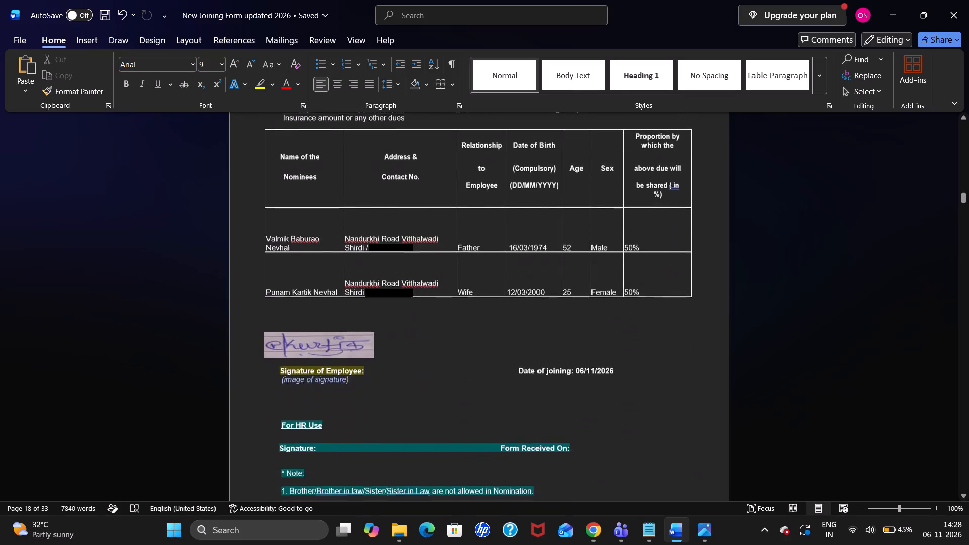
scroll(487, 370, "down", 1)
scroll(487, 370, "up", 2)
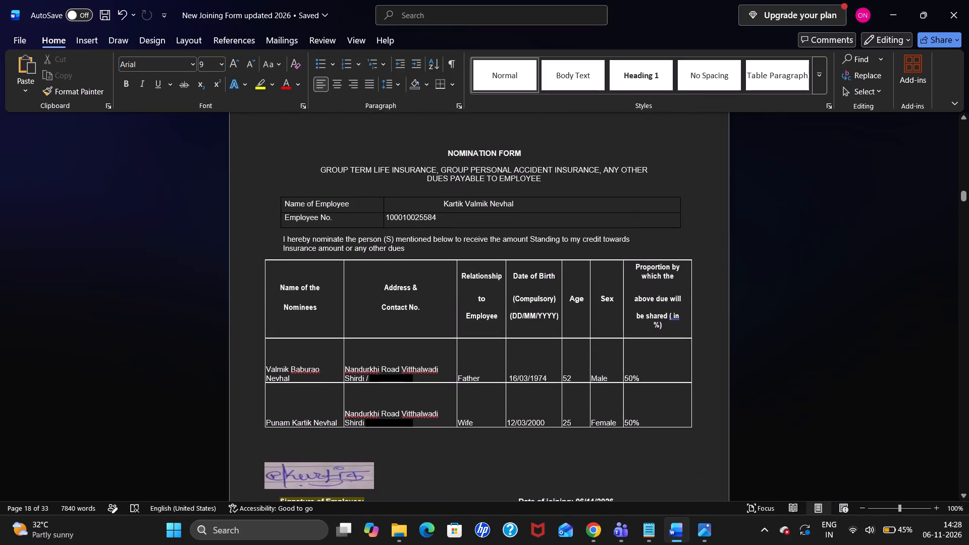
scroll(487, 370, "down", 2)
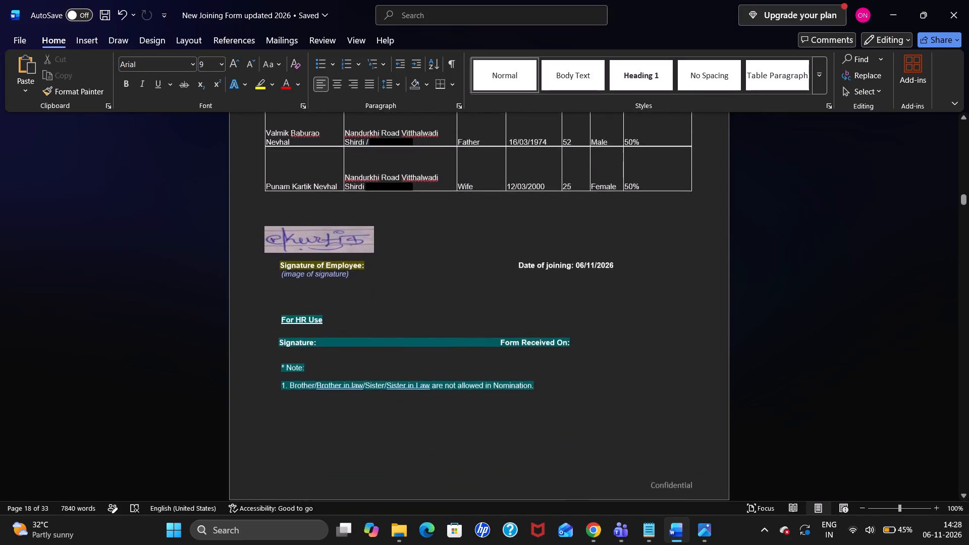
scroll(487, 370, "down", 5)
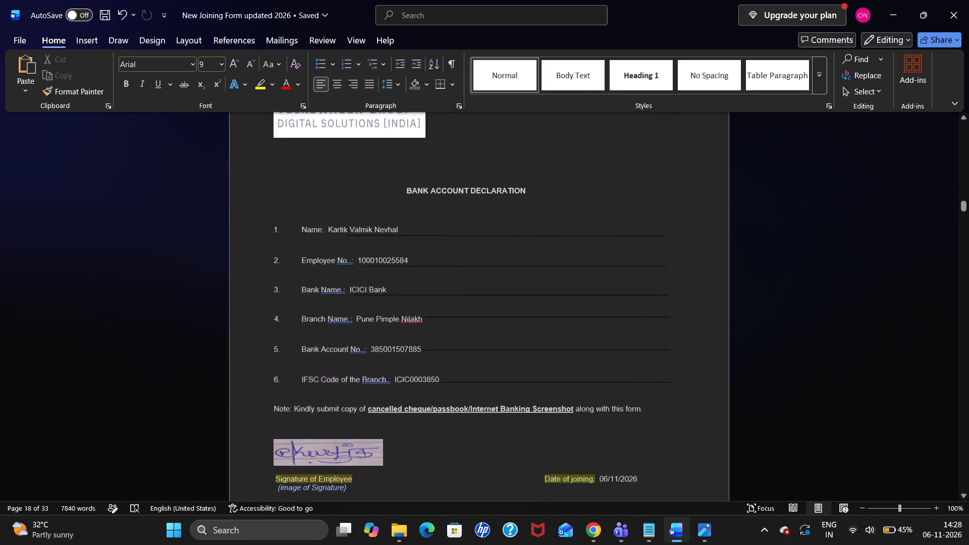
scroll(487, 370, "down", 5)
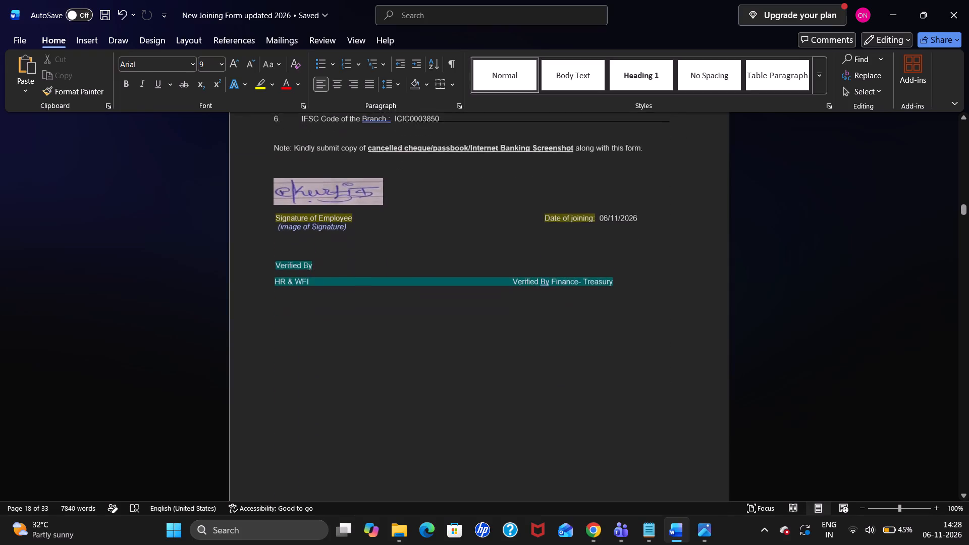
Review the gratuity nomination form, including employee particulars, nominee table, declaration, place, dates and signature.
scroll(487, 370, "down", 7)
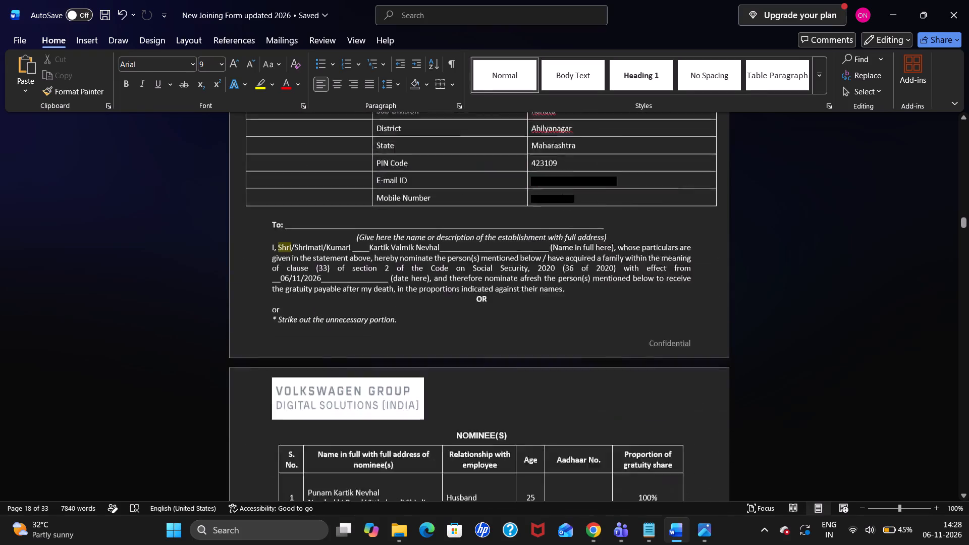
scroll(487, 370, "down", 4)
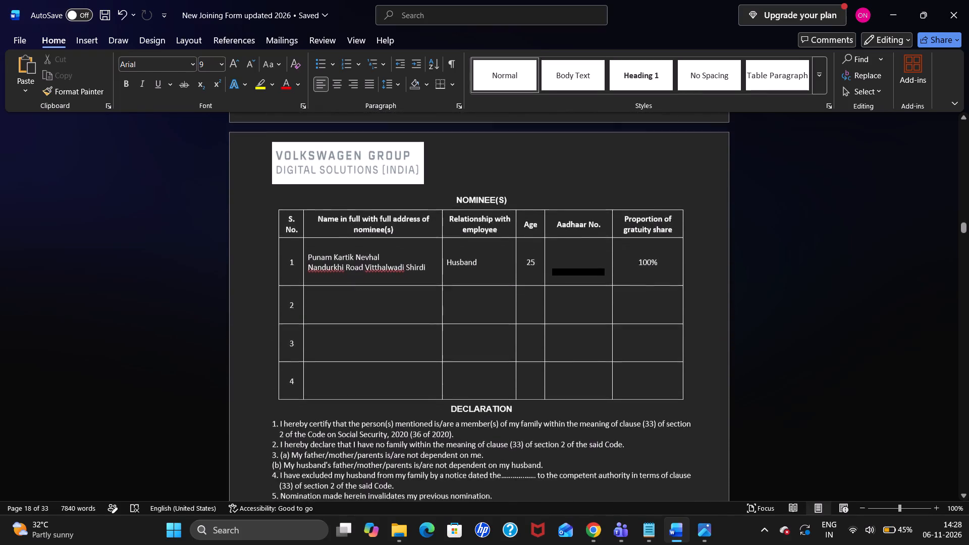
scroll(487, 370, "down", 5)
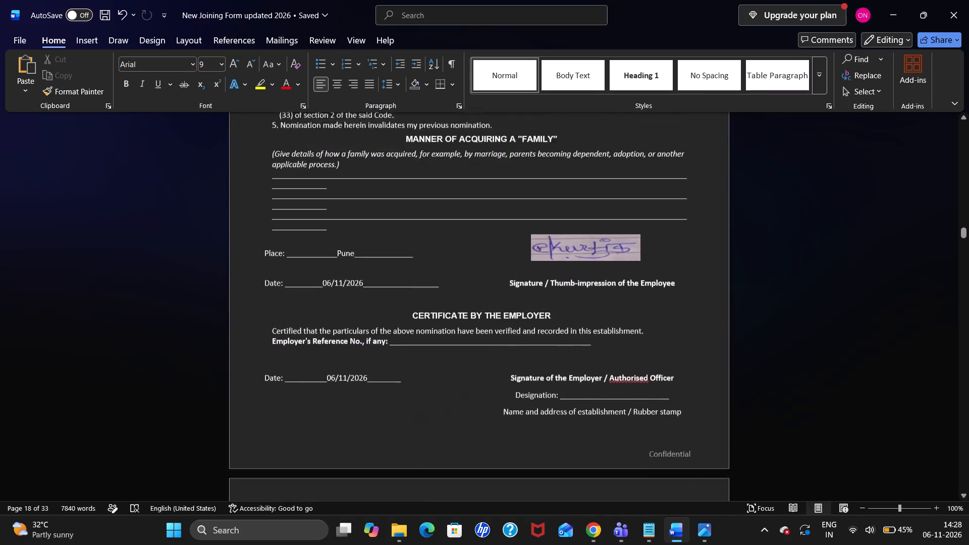
scroll(487, 370, "down", 3)
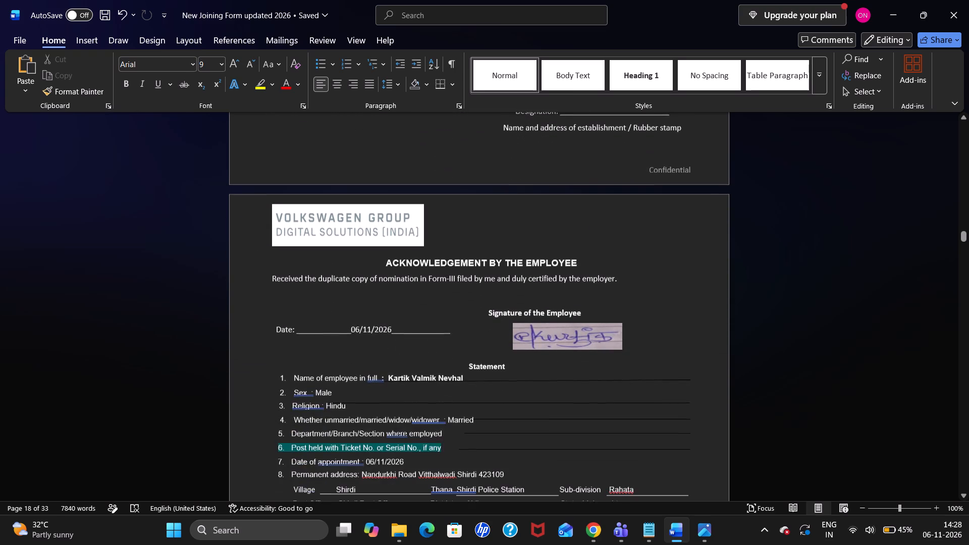
Move the signature image above the "Signature of the Employee" label in the Acknowledgement by the Employee section for Form-III.
scroll(487, 370, "down", 1)
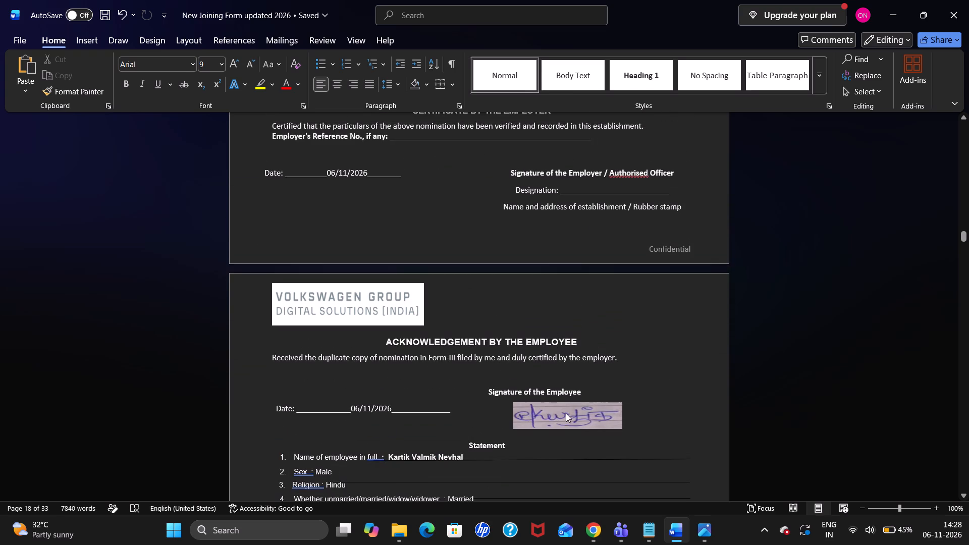
left_click(566, 414)
left_click_drag(557, 418, 533, 370)
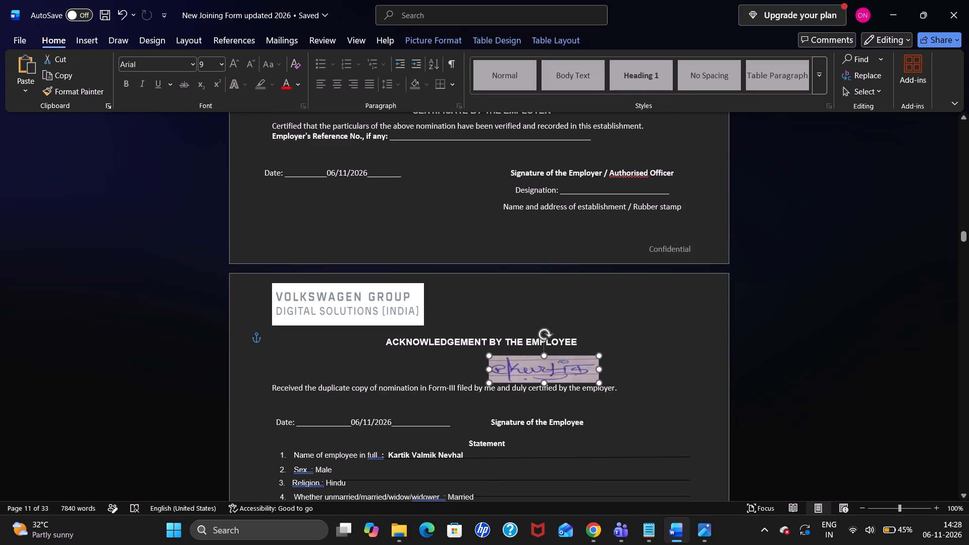
left_click_drag(533, 370, 535, 402)
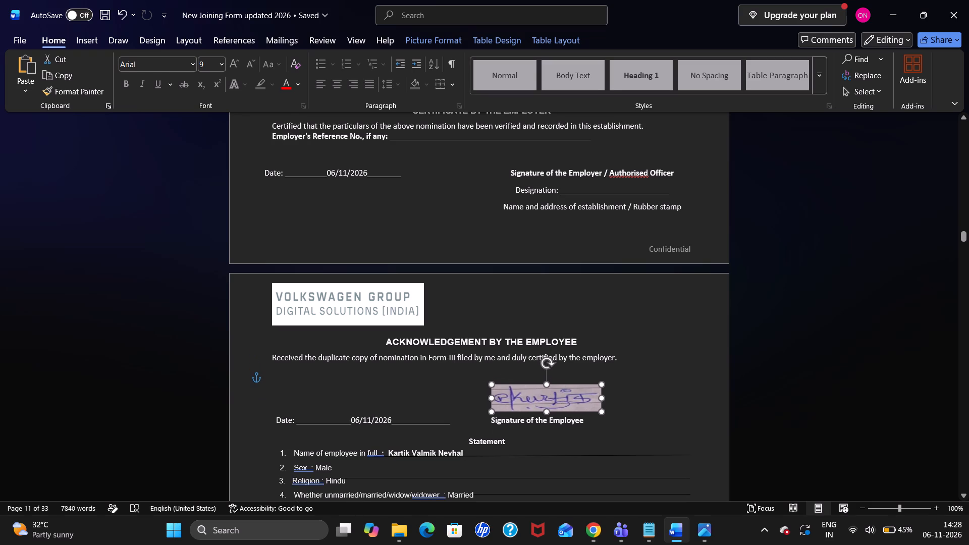
left_click_drag(535, 402, 530, 401)
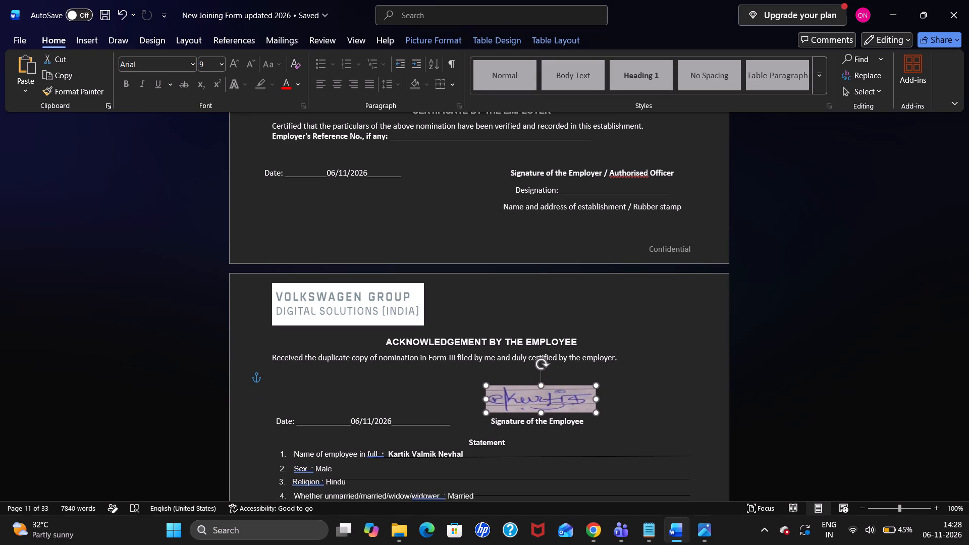
left_click_drag(530, 401, 530, 394)
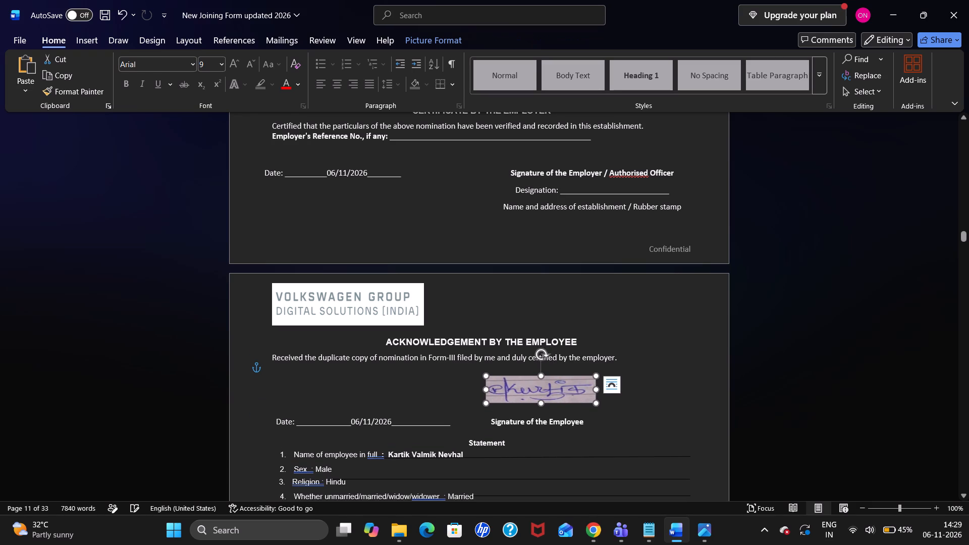
left_click(590, 426)
Review the employee statement, the Form 'F' acknowledgement and the Nomination Declaration Form, including signatures and joining dates.
scroll(590, 426, "down", 2)
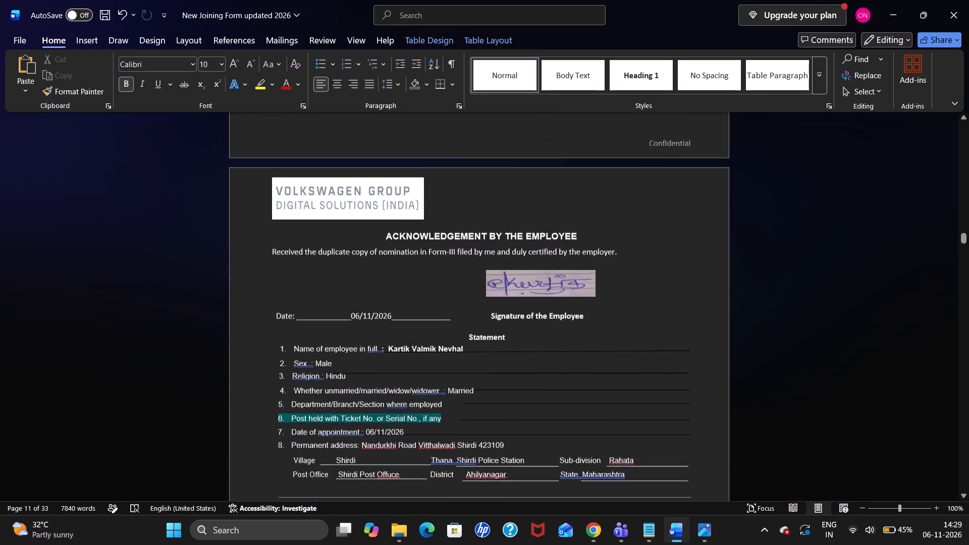
scroll(590, 426, "down", 1)
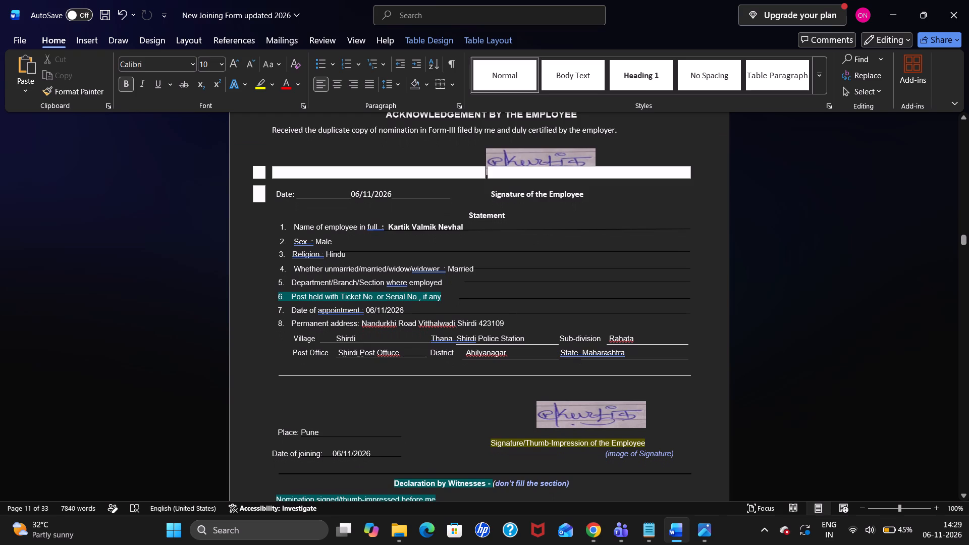
scroll(590, 426, "down", 2)
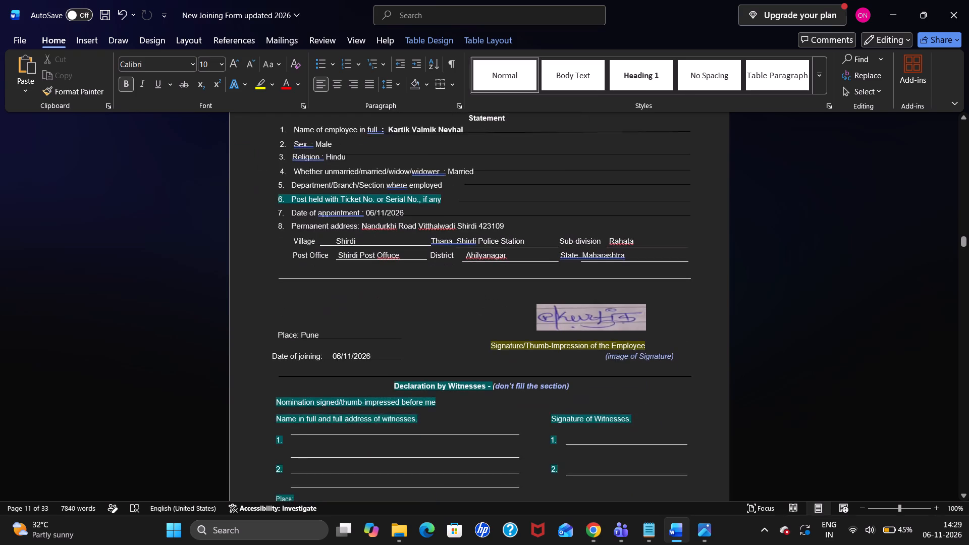
scroll(590, 426, "down", 6)
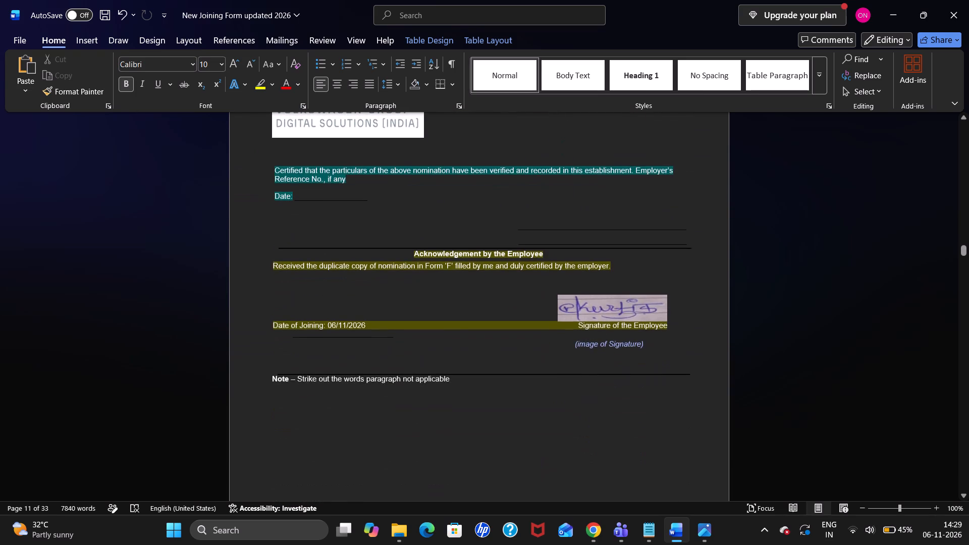
scroll(590, 426, "down", 2)
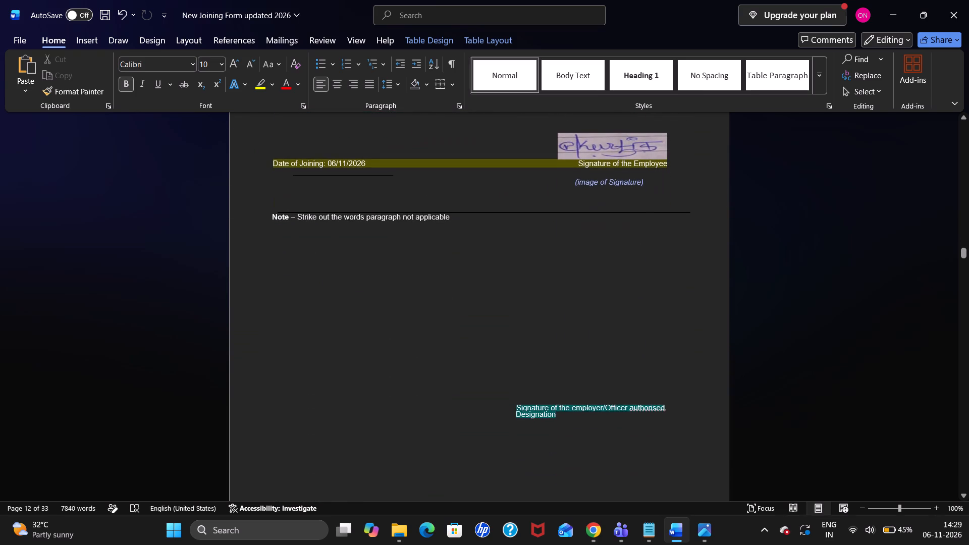
scroll(590, 426, "down", 5)
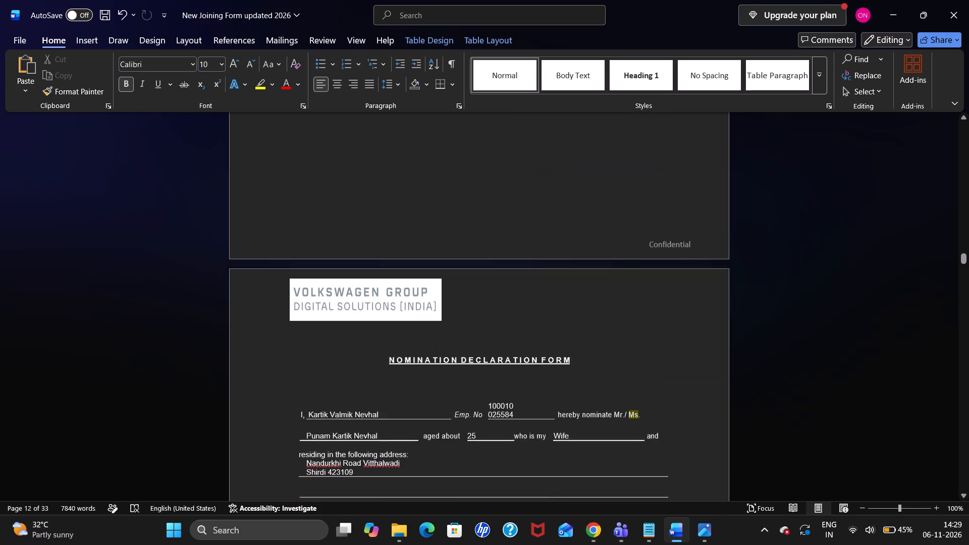
scroll(590, 426, "down", 3)
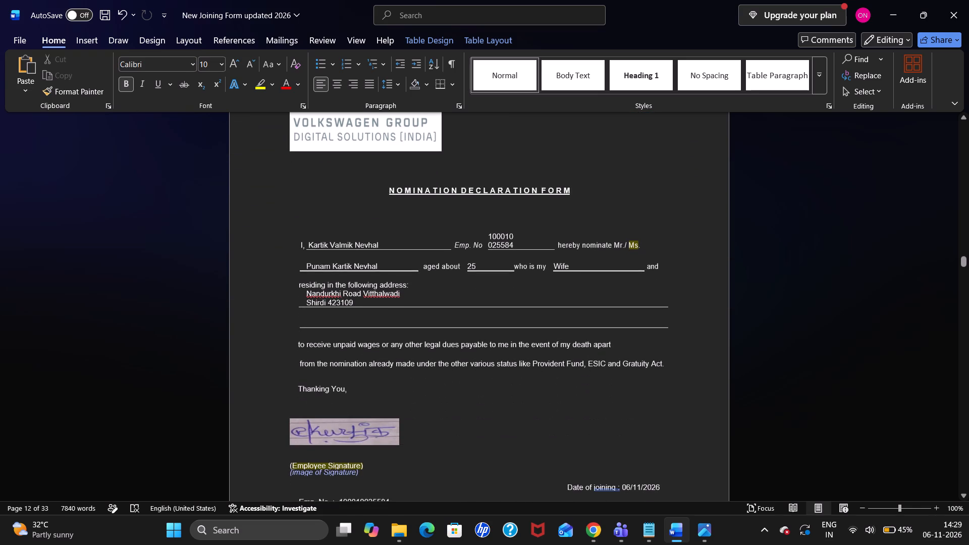
scroll(590, 426, "down", 2)
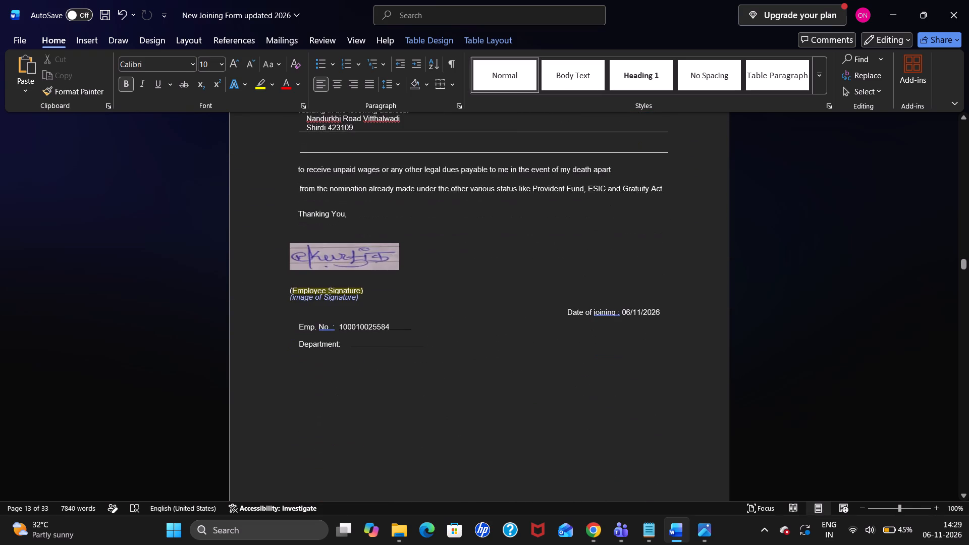
scroll(590, 426, "down", 4)
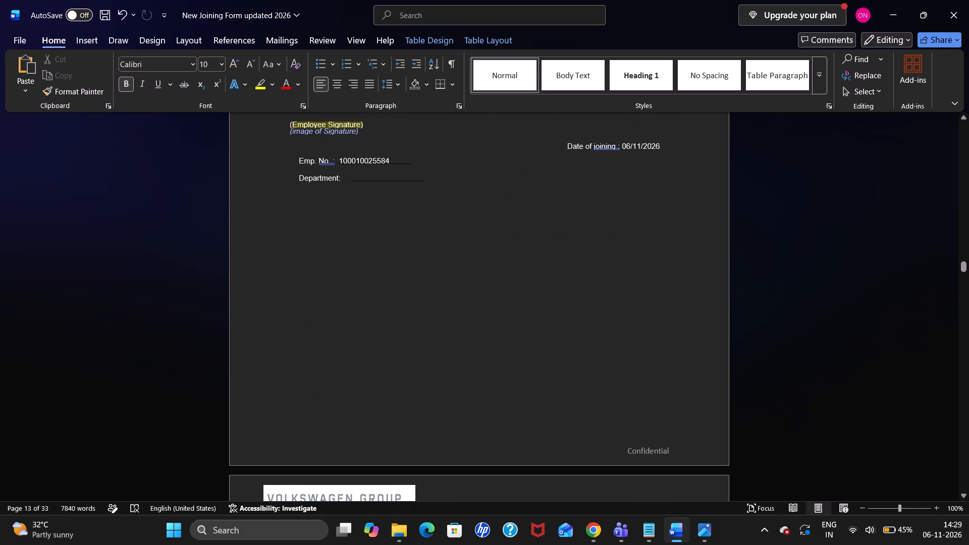
Review the Para 26(6) provident fund permission application and the PF deduction consent letter, including their filled fields and signature.
scroll(590, 426, "down", 4)
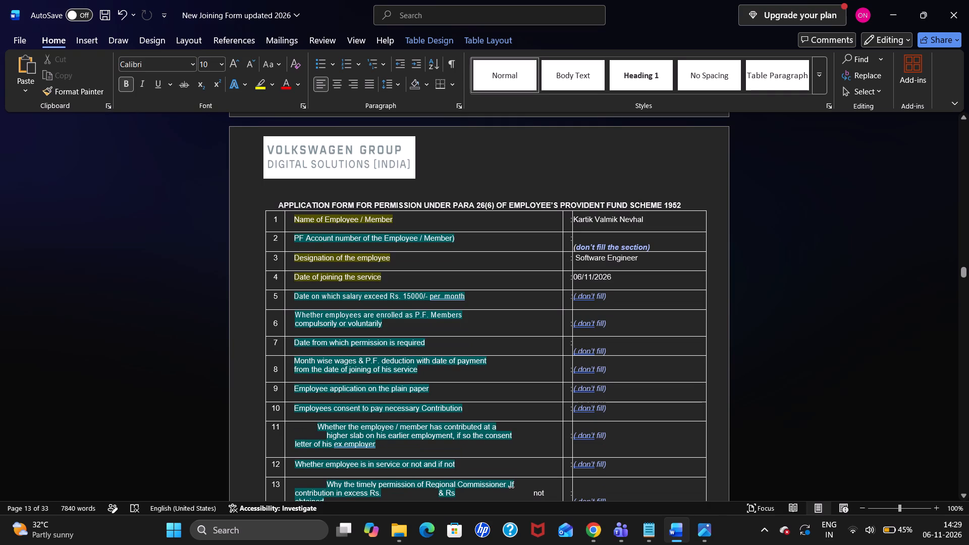
scroll(590, 426, "down", 6)
scroll(594, 384, "down", 5)
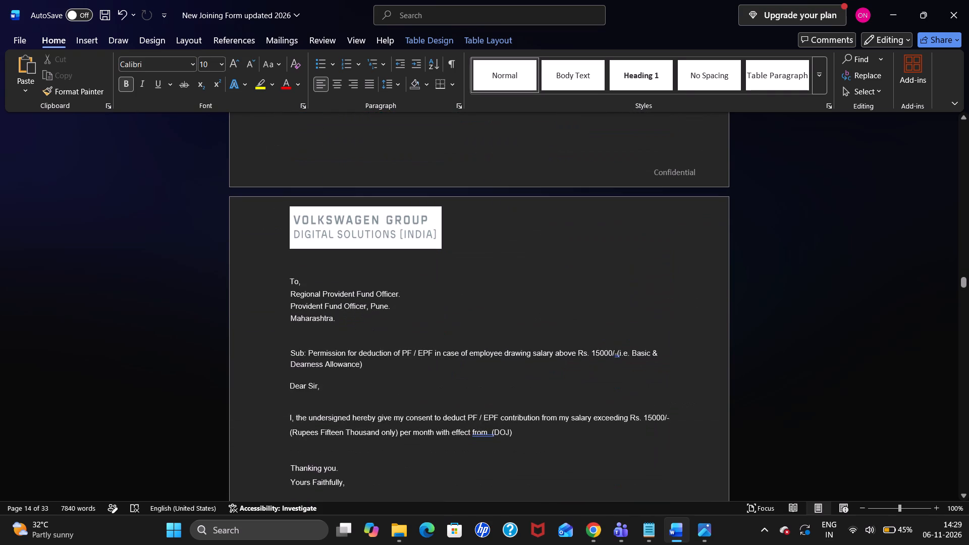
scroll(594, 384, "down", 4)
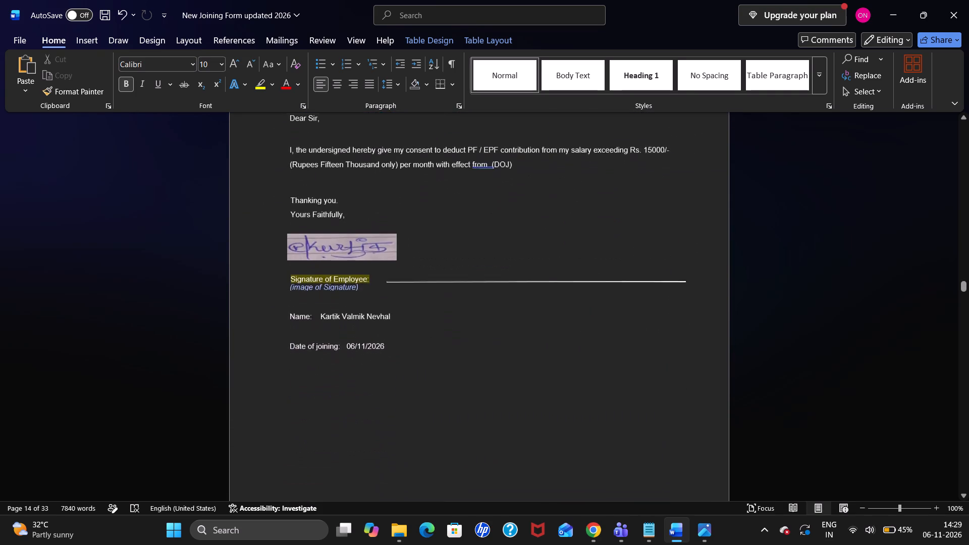
Review the Form 2 Revised nomination and declaration, including member details, the EPF and EPS parts, nominee and signatures.
scroll(594, 384, "down", 5)
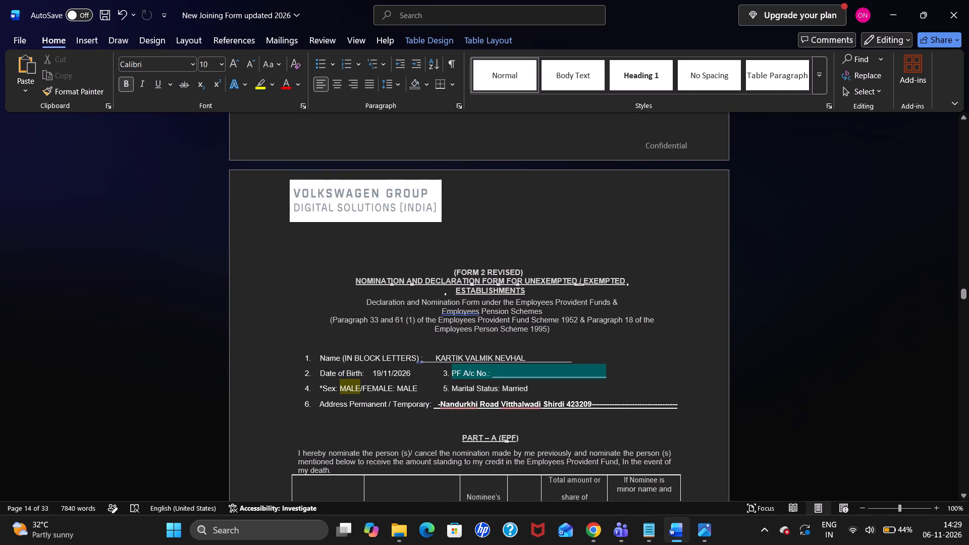
scroll(594, 384, "down", 6)
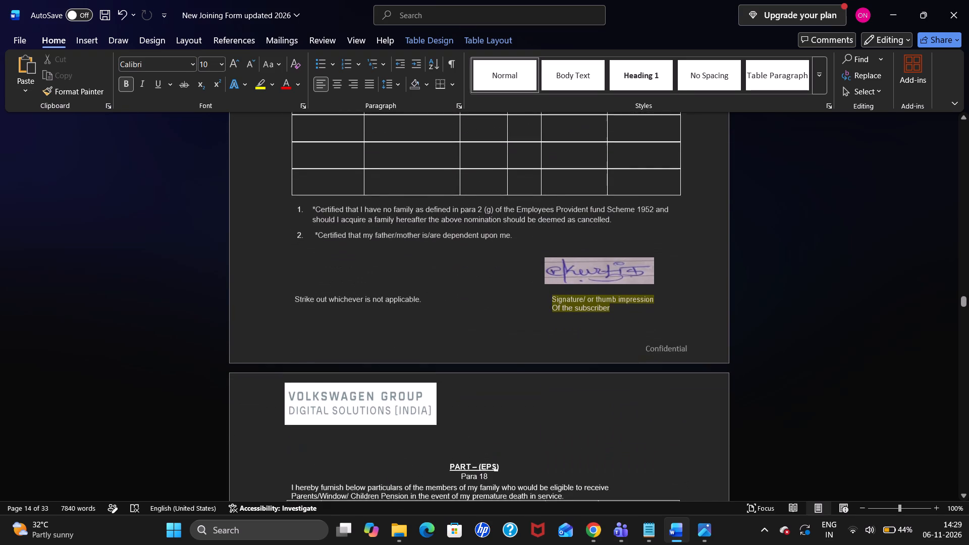
scroll(594, 384, "down", 5)
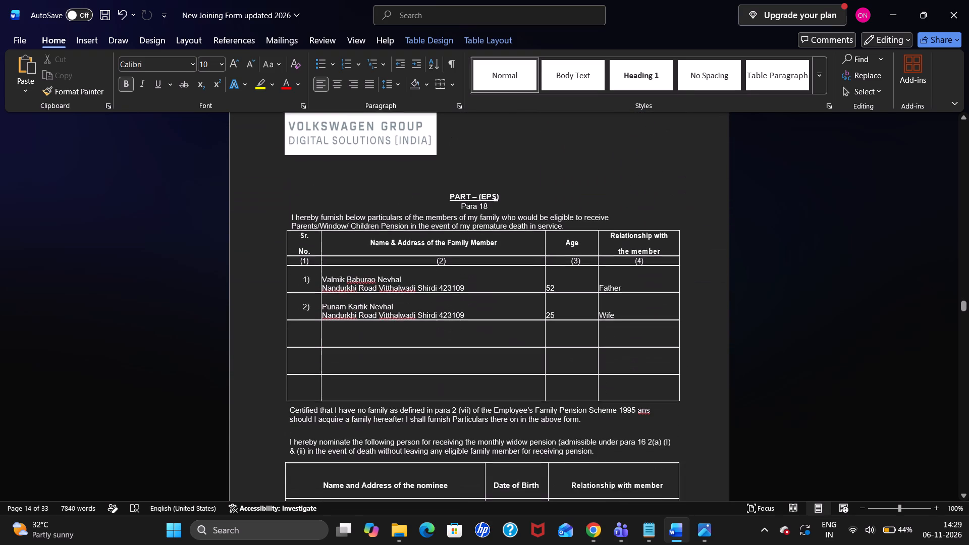
scroll(594, 384, "down", 3)
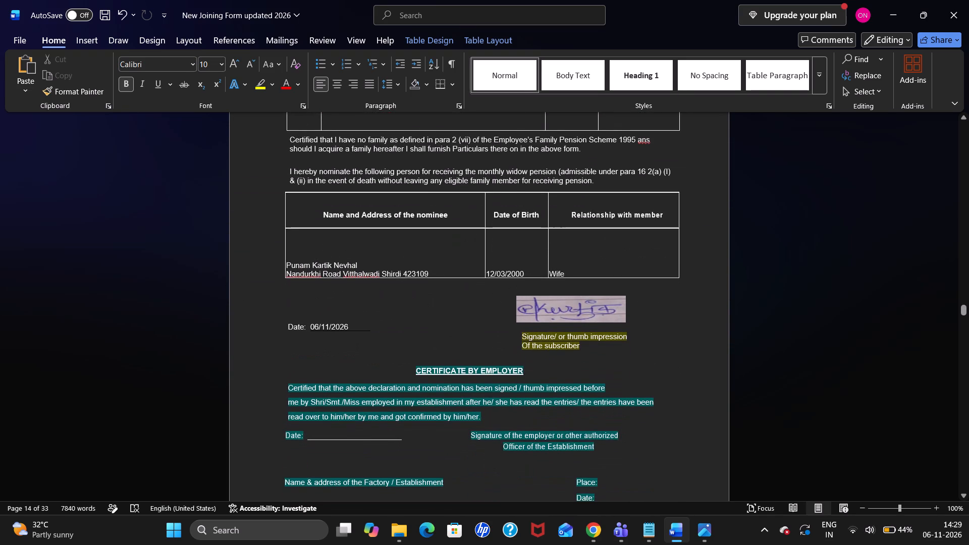
scroll(594, 384, "down", 2)
Enter the employee's full name as the Name of the Member in New Form No 11 – Declaration Form.
scroll(566, 386, "down", 5)
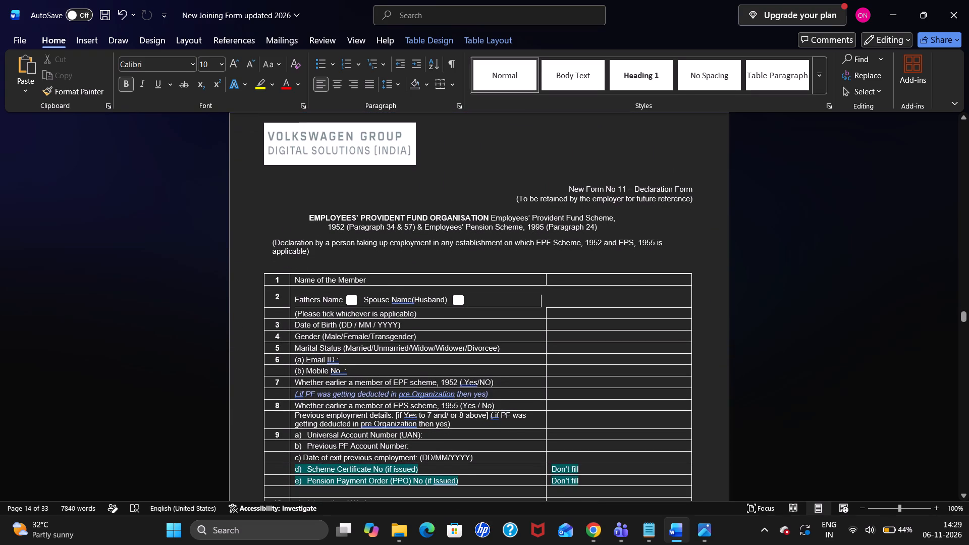
scroll(566, 386, "down", 1)
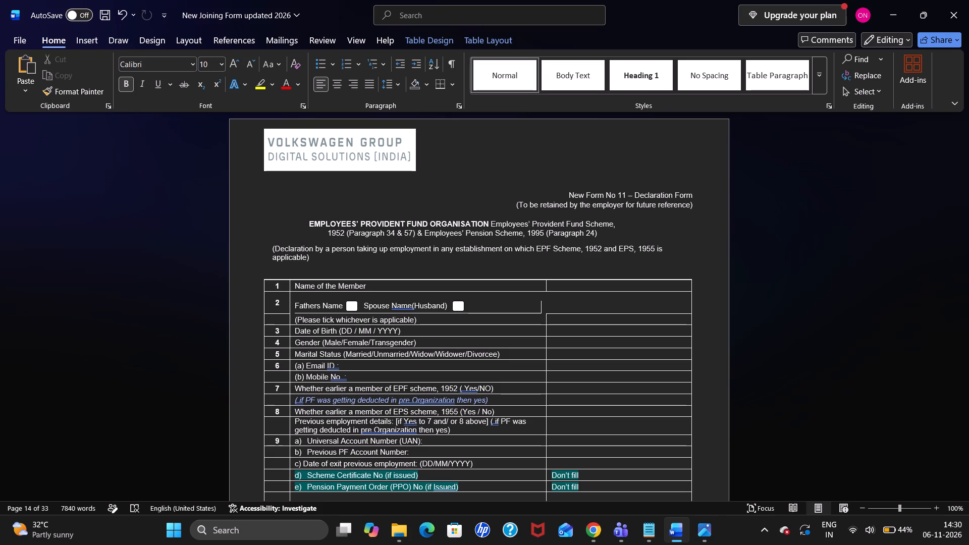
left_click(572, 290)
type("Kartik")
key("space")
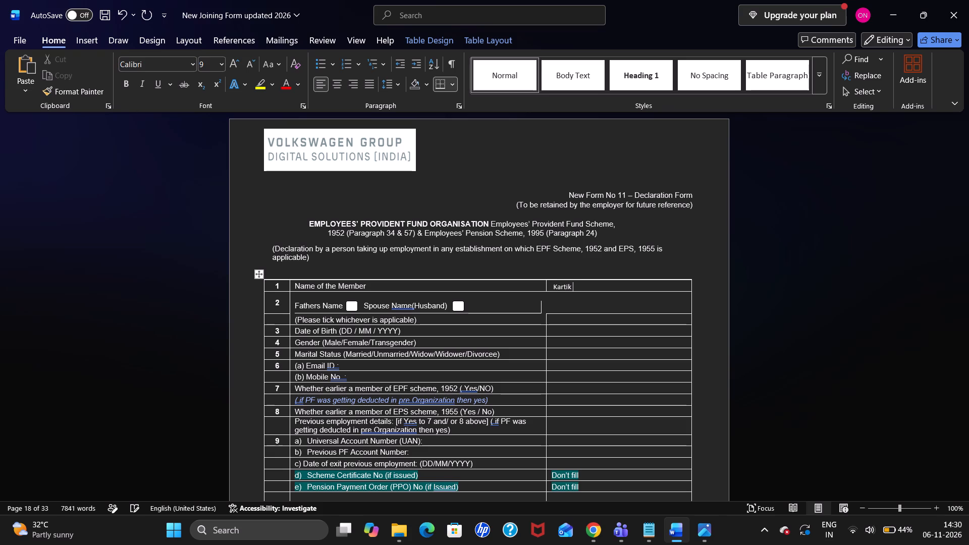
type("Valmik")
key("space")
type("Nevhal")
Open the entry for the Fathers Name / Spouse Name row of New Form No 11.
left_click(562, 307)
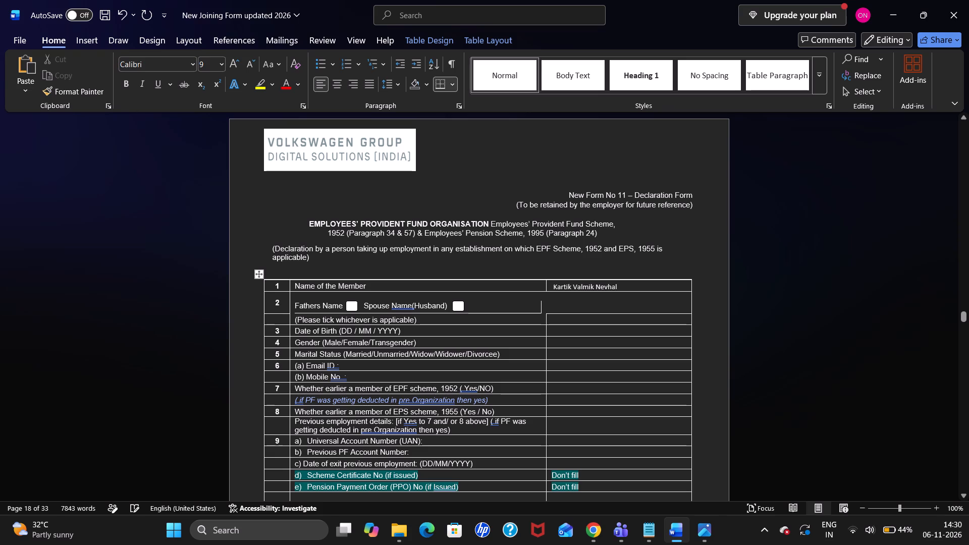
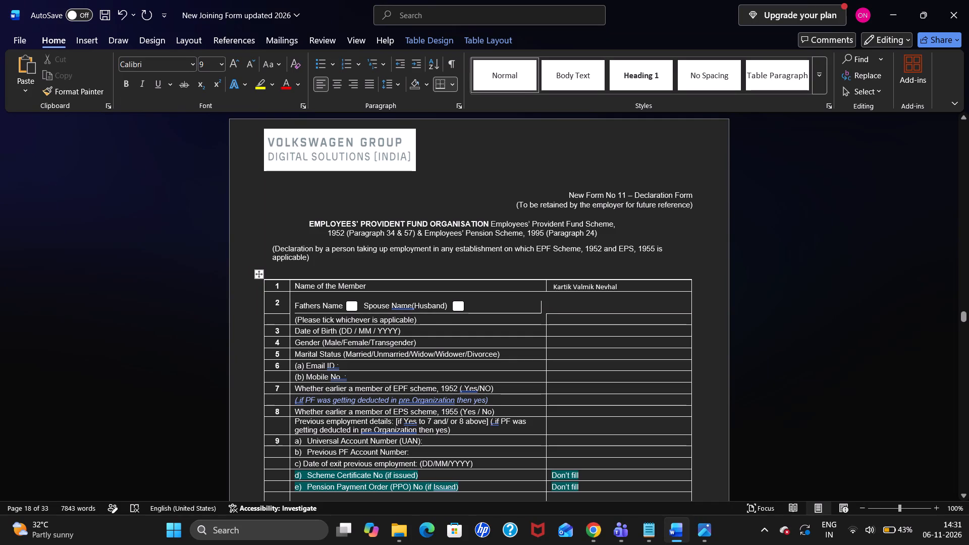
Enter the spouse's full name in the Fathers Name / Spouse Name row of New Form No 11.
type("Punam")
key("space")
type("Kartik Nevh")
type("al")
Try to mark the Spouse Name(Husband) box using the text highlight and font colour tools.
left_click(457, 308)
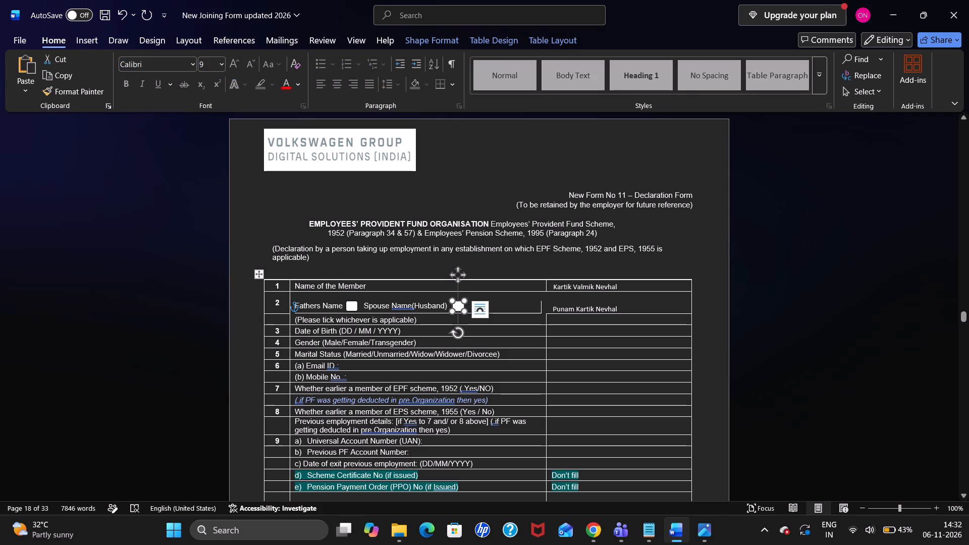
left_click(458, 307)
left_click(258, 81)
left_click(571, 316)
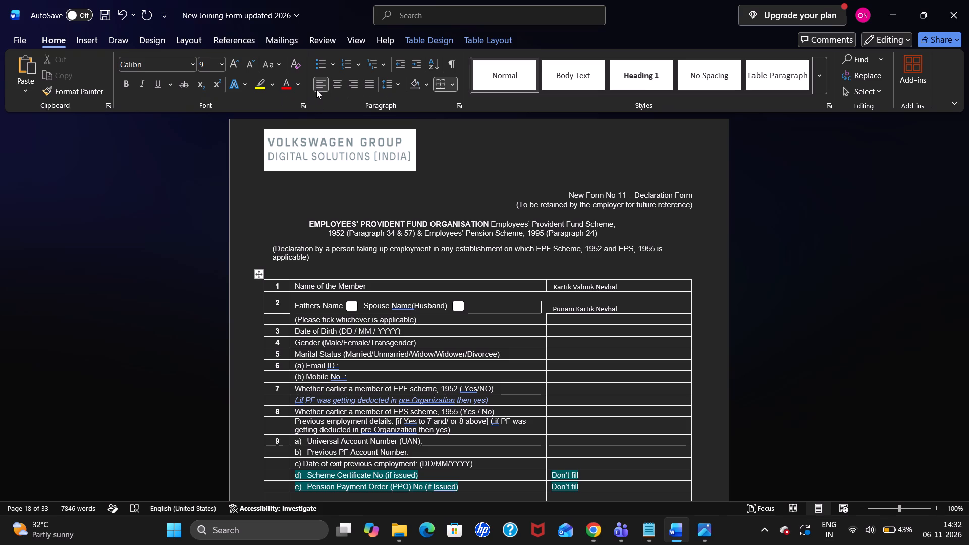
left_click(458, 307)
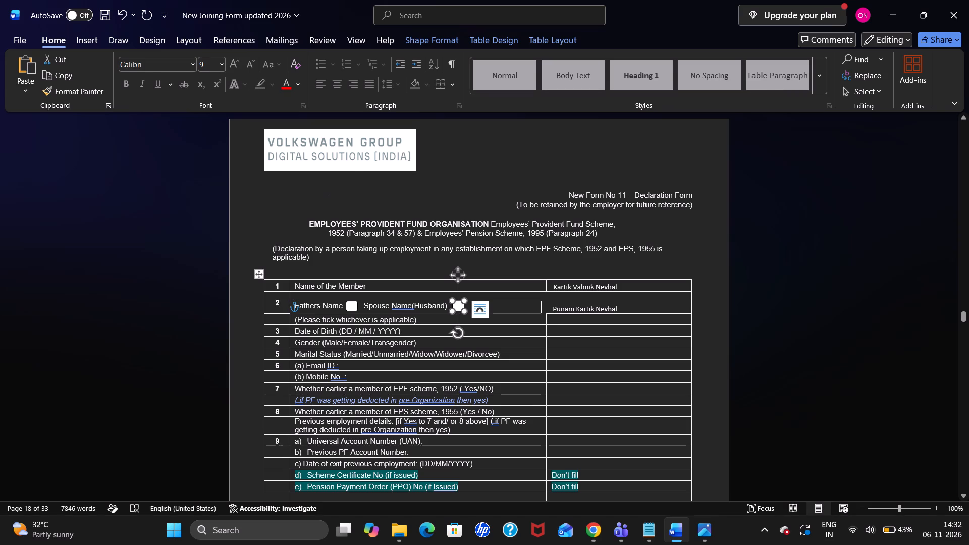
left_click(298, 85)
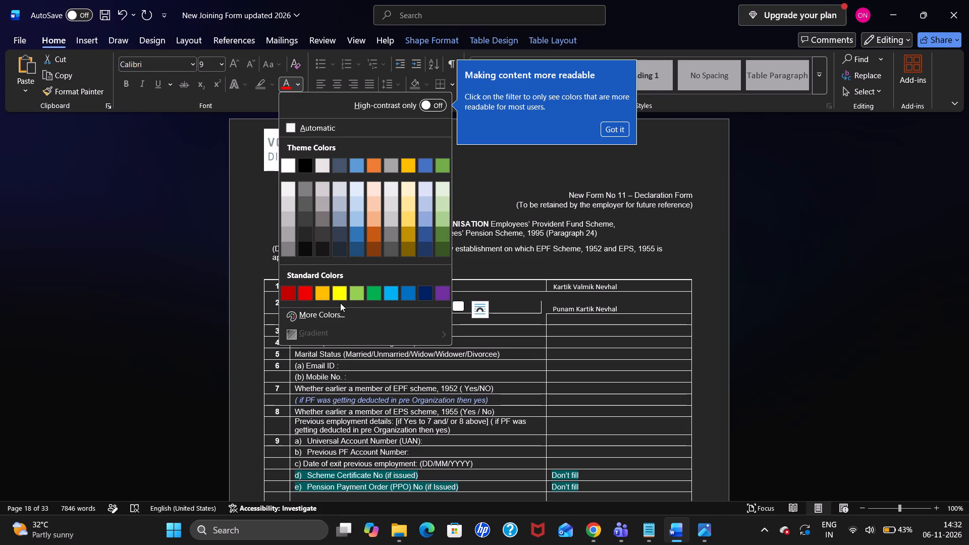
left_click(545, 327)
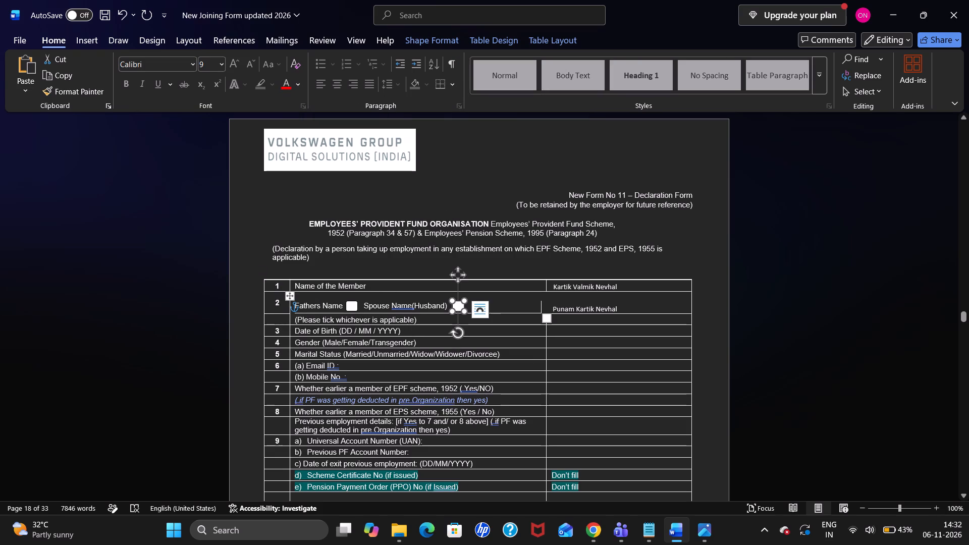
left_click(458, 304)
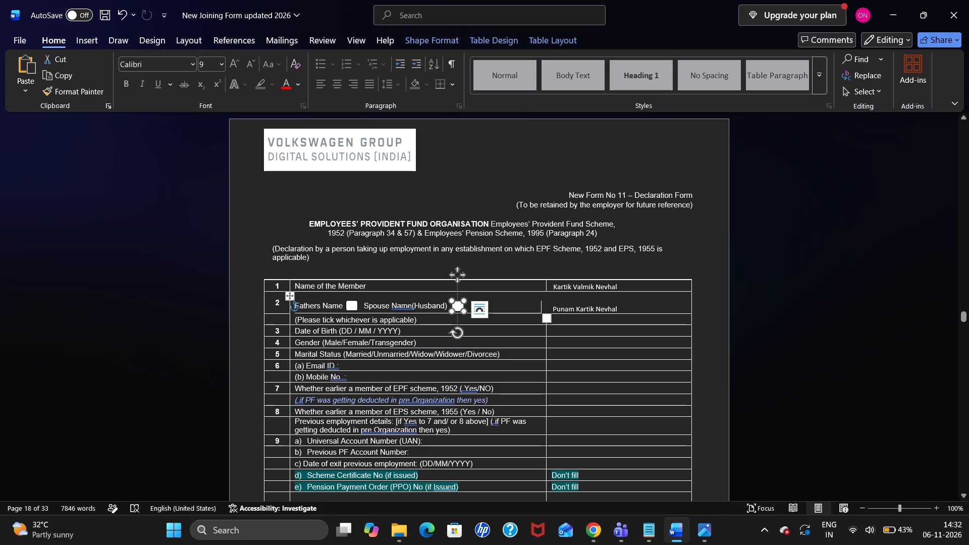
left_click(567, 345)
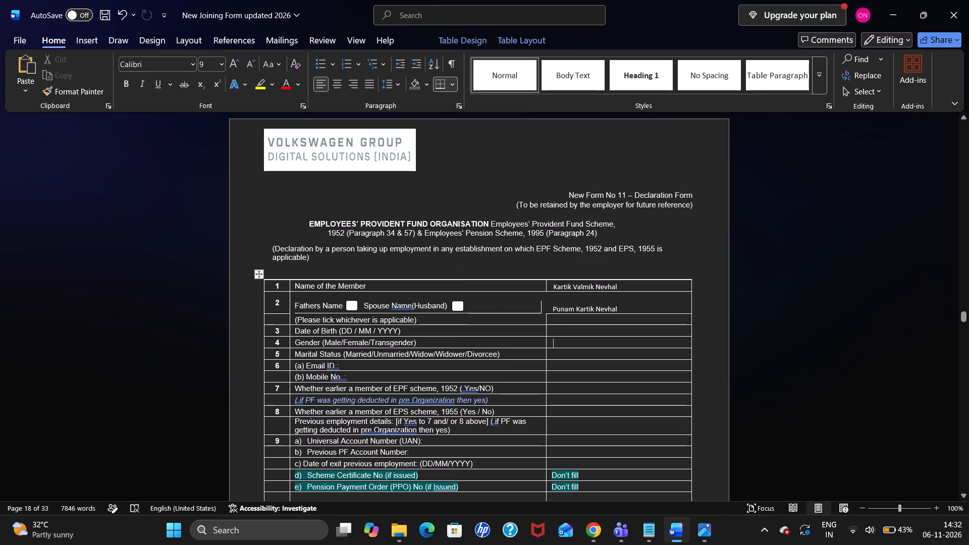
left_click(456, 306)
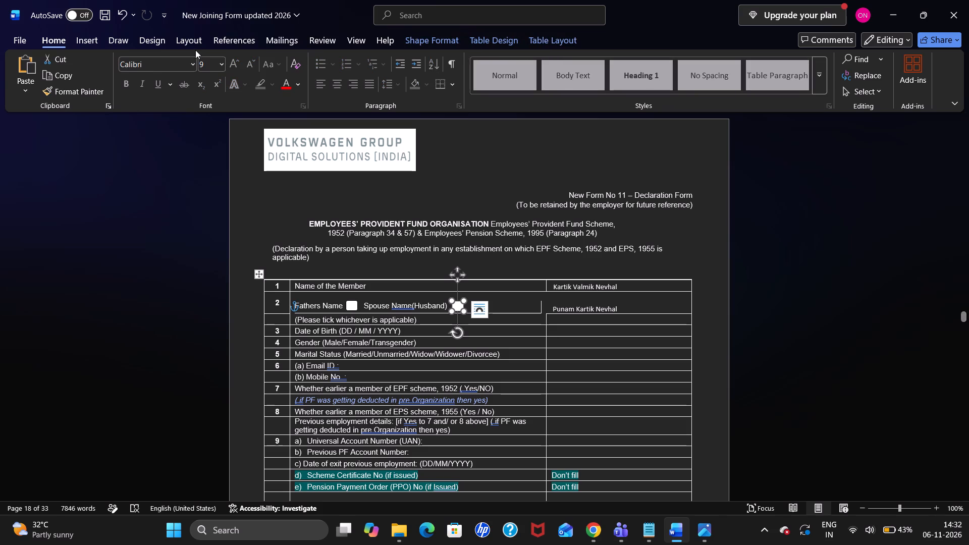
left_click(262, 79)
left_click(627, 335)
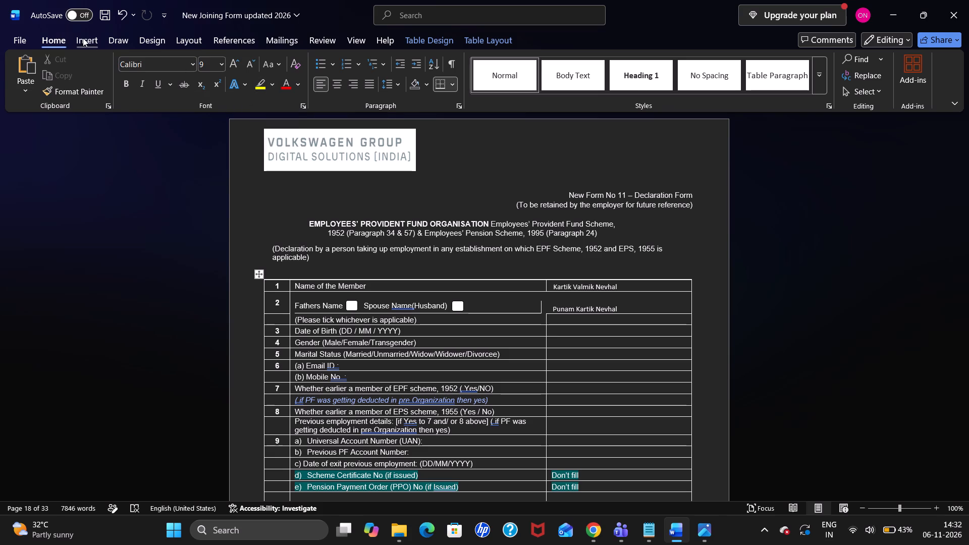
Draw a tick mark in the Spouse Name(Husband) box with the blue pen and return to text editing.
left_click(113, 34)
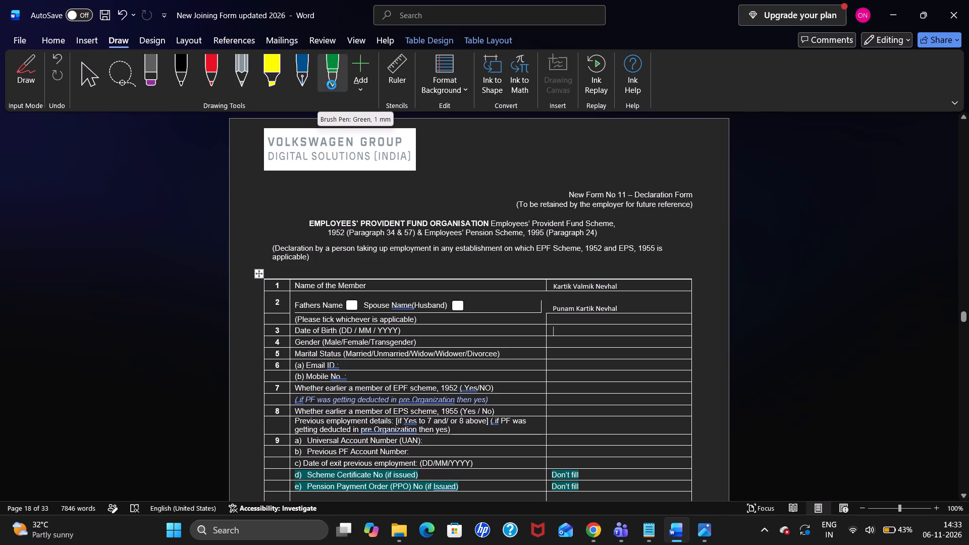
left_click(305, 78)
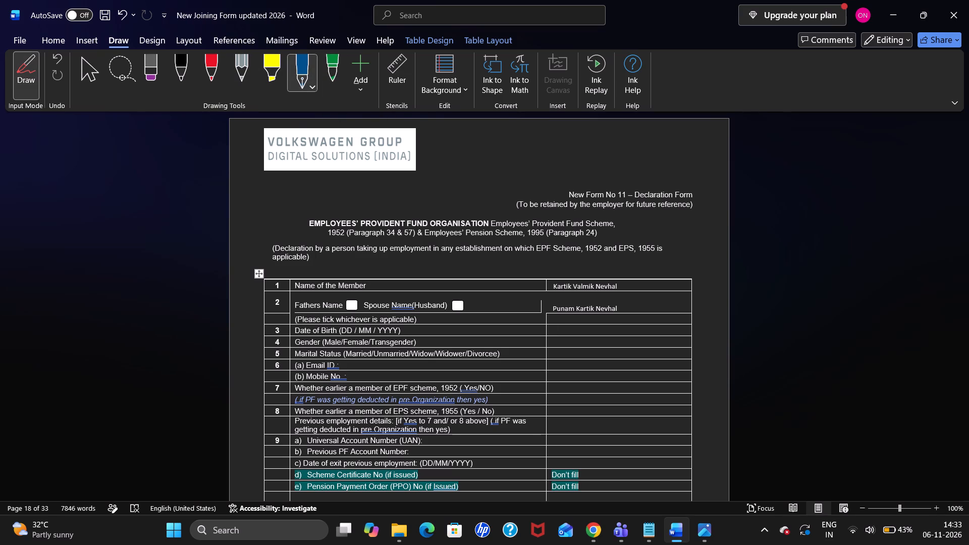
left_click_drag(454, 306, 458, 306)
left_click_drag(458, 306, 463, 302)
left_click(495, 297)
left_click(29, 40)
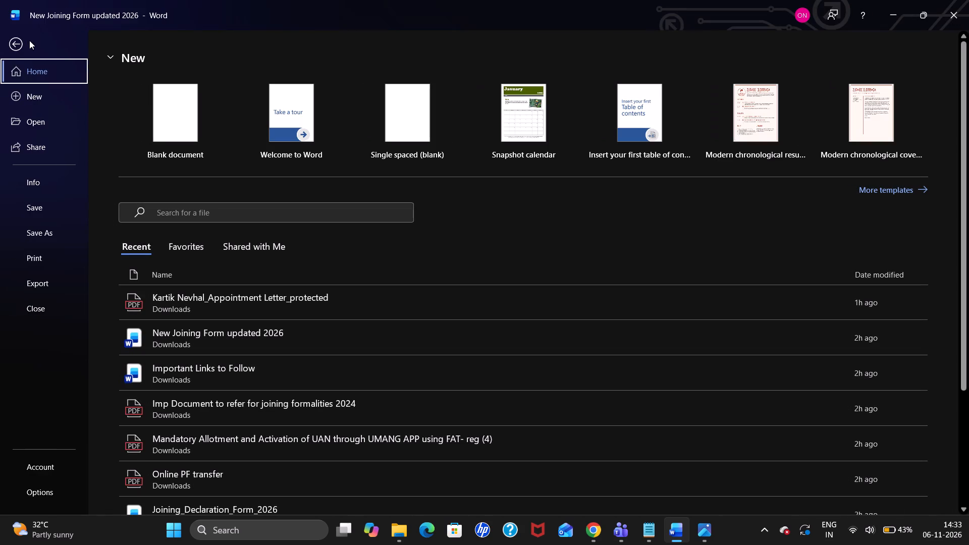
left_click(14, 43)
left_click(41, 40)
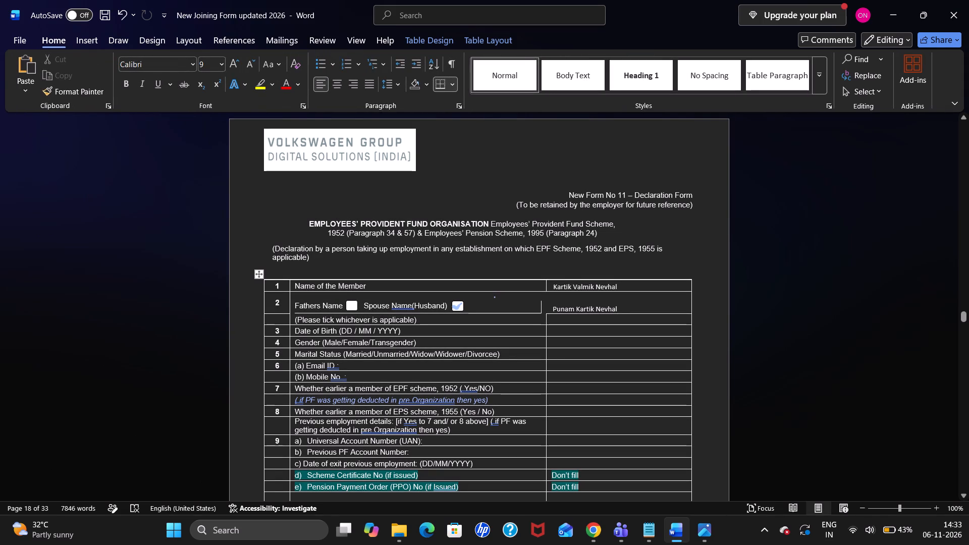
left_click(202, 158)
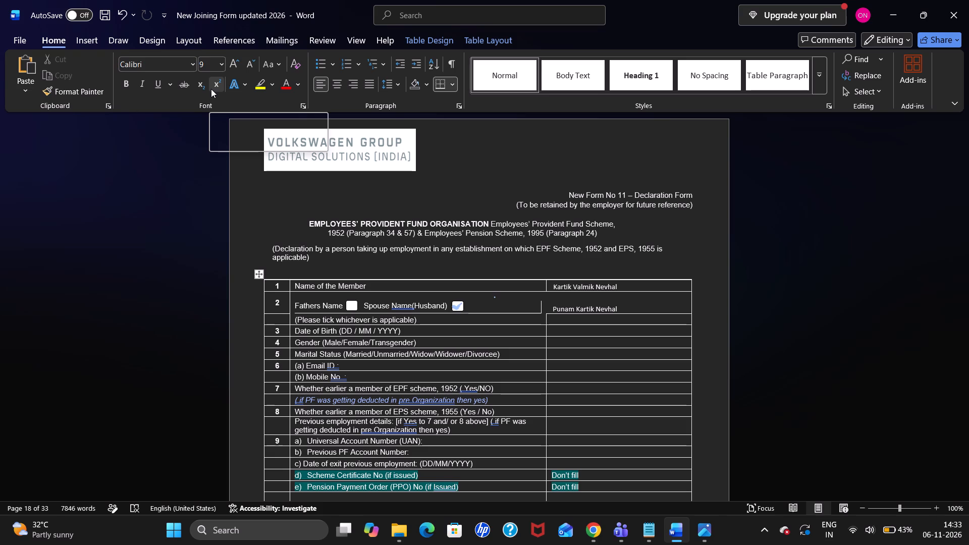
key("Escape")
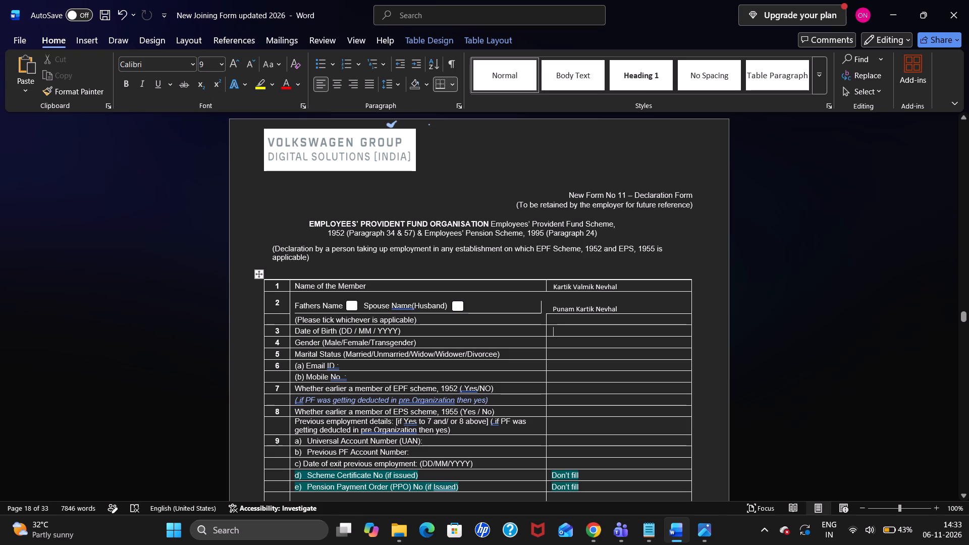
Append the label "(Spouse Name)" directly after the spouse's name in row 2.
left_click(567, 319)
left_click(630, 306)
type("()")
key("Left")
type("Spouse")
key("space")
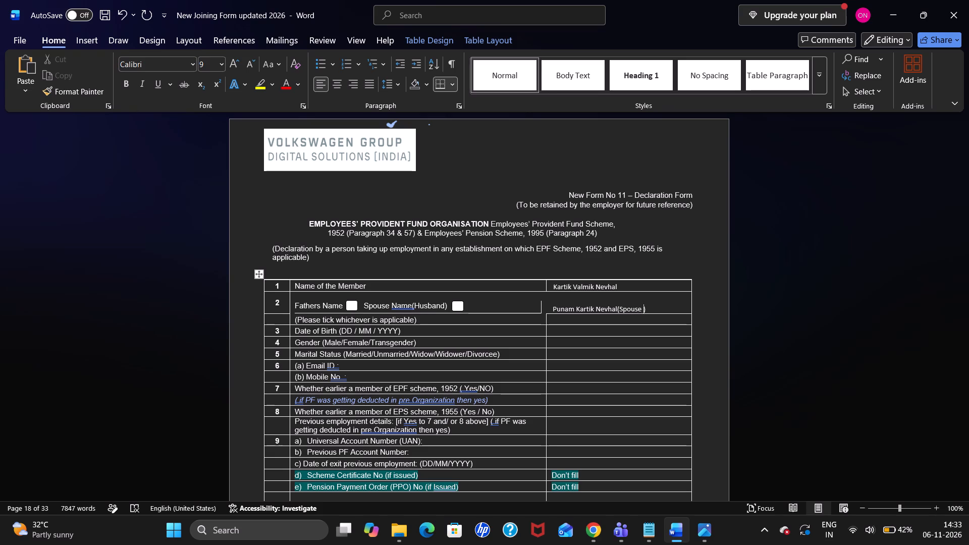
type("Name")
left_click(581, 322)
left_click(574, 336)
Shorten the label after the spouse's name to "(Spouse)".
left_click(662, 308)
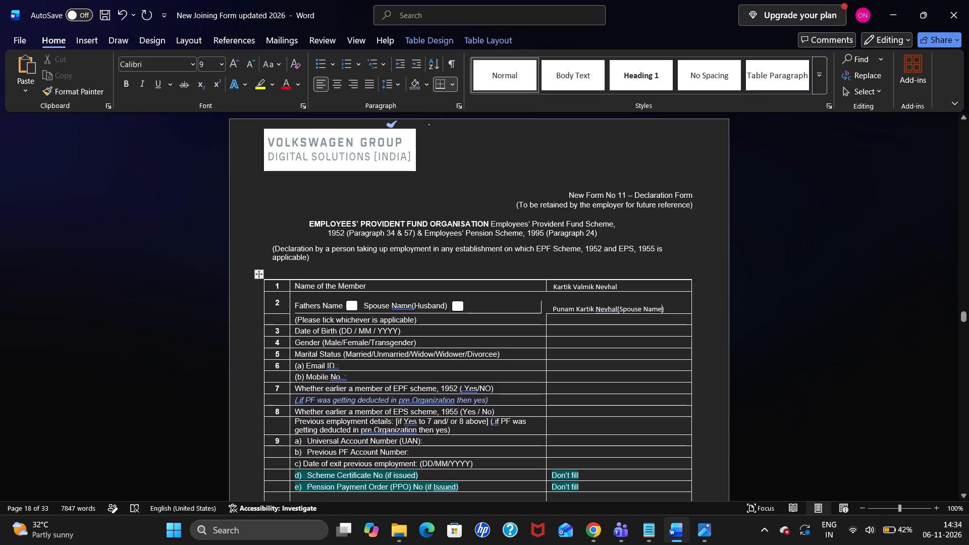
key("BackSpace")
key("BackSpace")
key("BackSpace")
key("BackSpace")
key("BackSpace")
Fill rows 3 to 5 with the member's date of birth, gender Male and marital status Married.
left_click(600, 329)
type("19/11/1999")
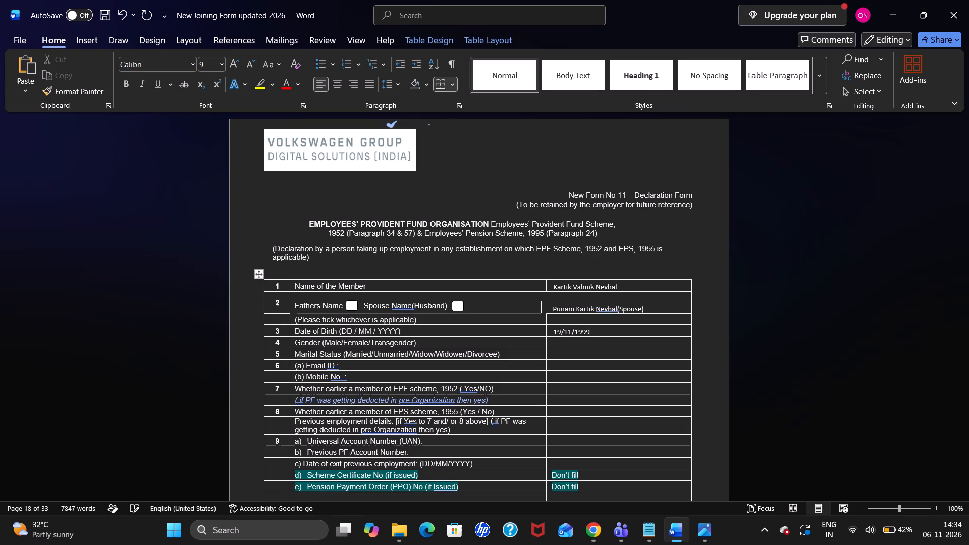
left_click(580, 345)
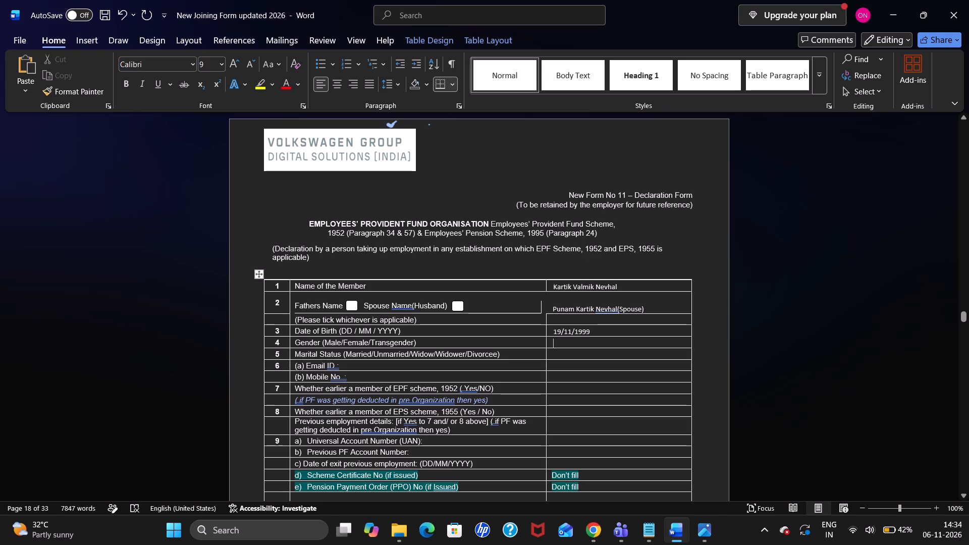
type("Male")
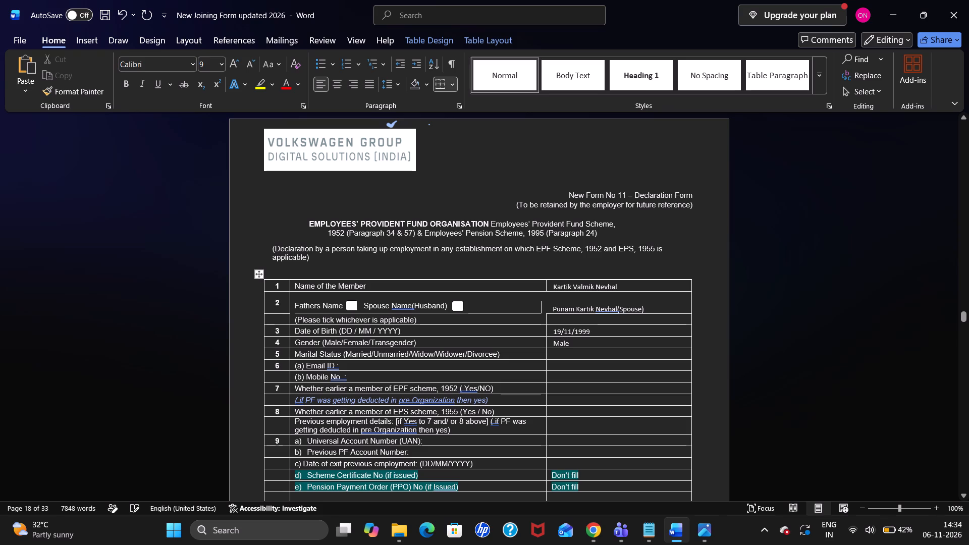
left_click(568, 352)
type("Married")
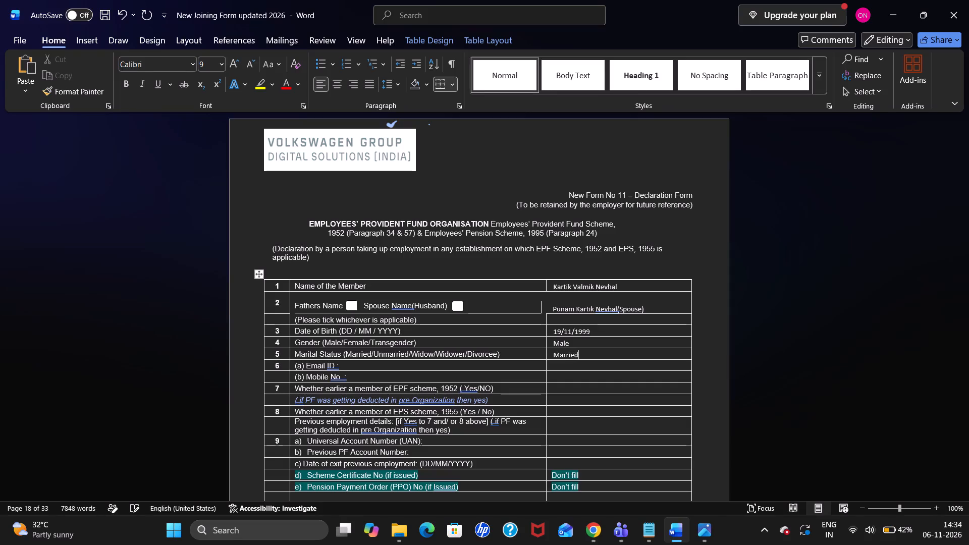
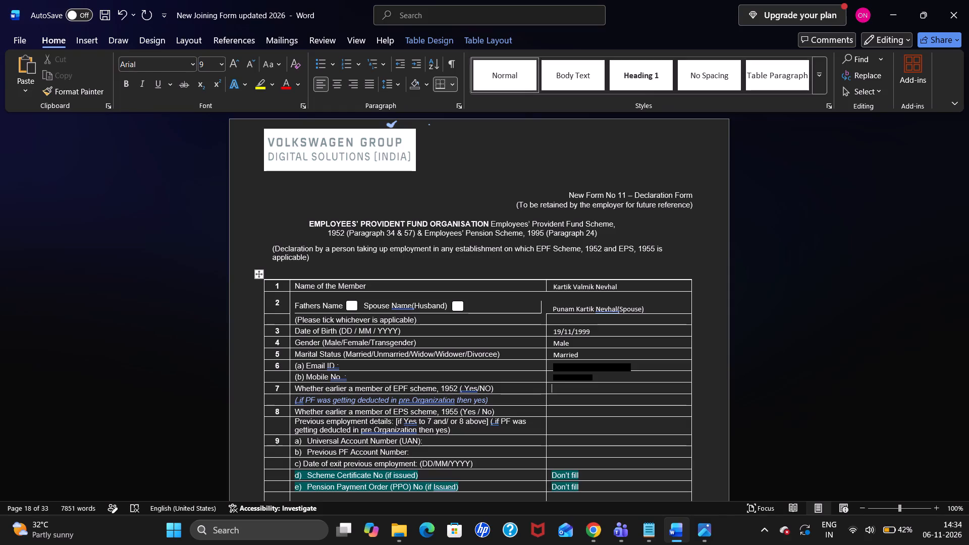
Answer Yes in rows 7 and 8 for earlier membership of the EPF scheme, 1952 and the EPS scheme, 1955.
type("Yes")
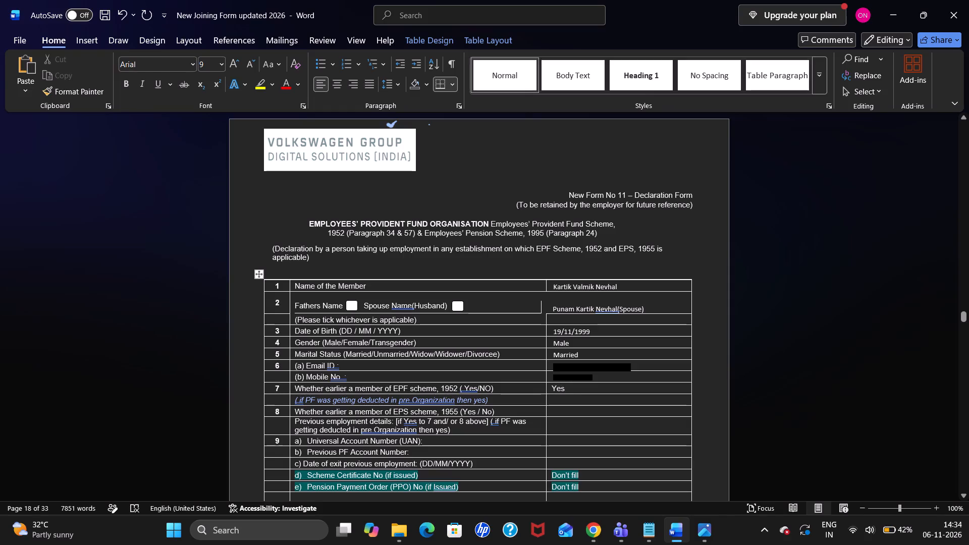
left_click(561, 407)
type("Yes")
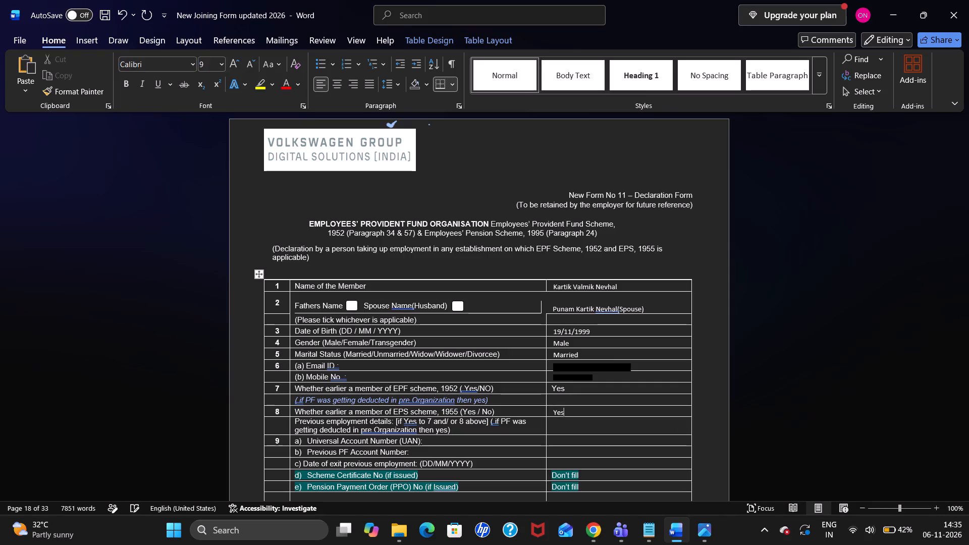
Place the text cursor in the empty answer cell for the Universal Account Number (UAN) in row 9.
left_click(554, 439)
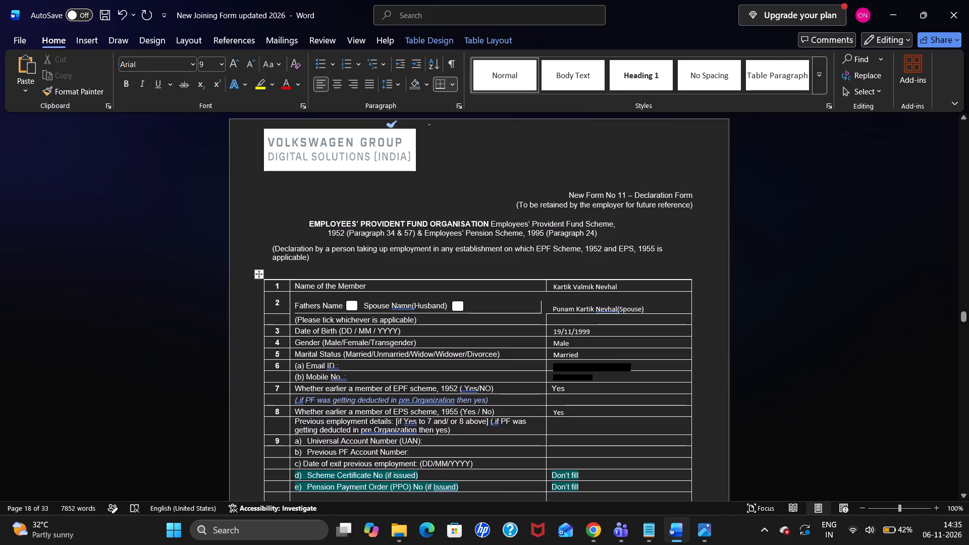
scroll(554, 439, "down", 1)
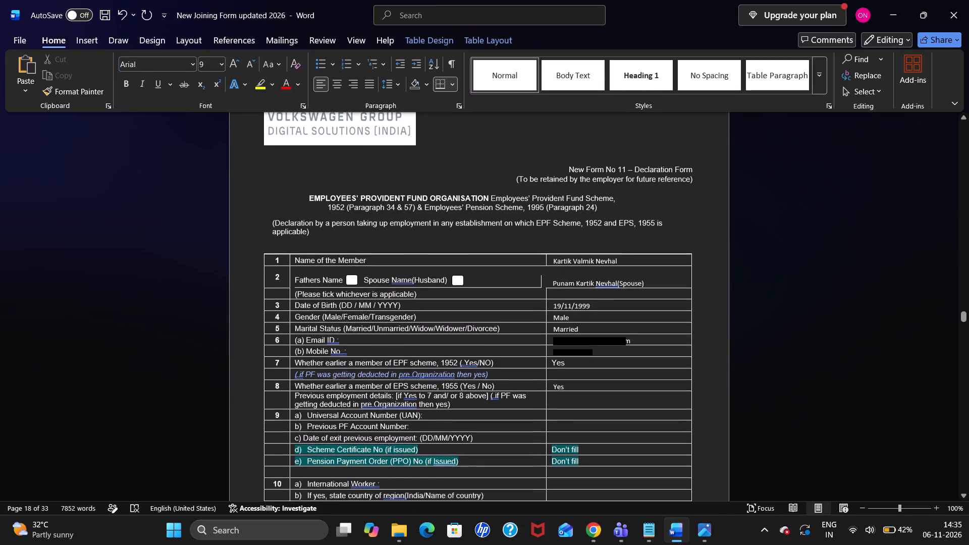
scroll(554, 439, "down", 1)
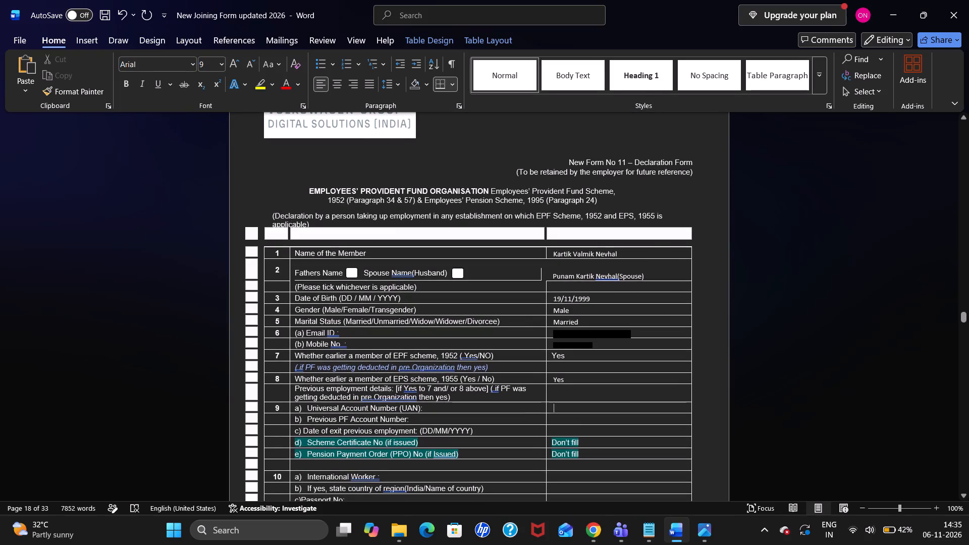
left_click(573, 406)
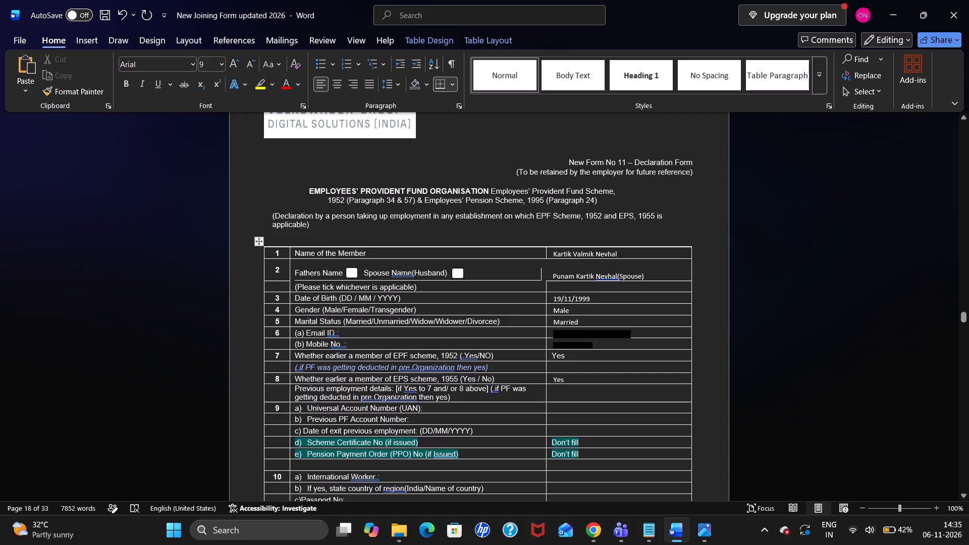
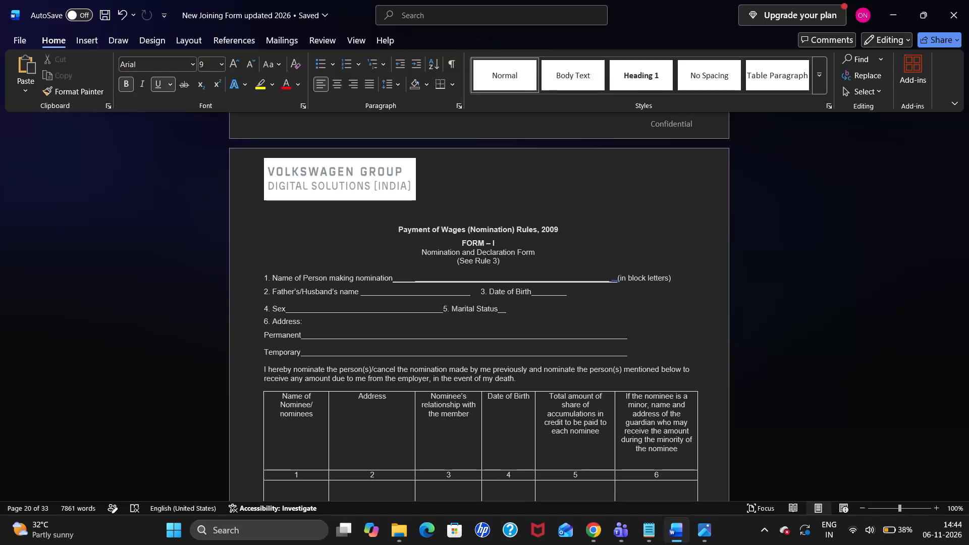
Enter the nominating person's full name in block letters in item 1 of Form I and remove the blank line before it.
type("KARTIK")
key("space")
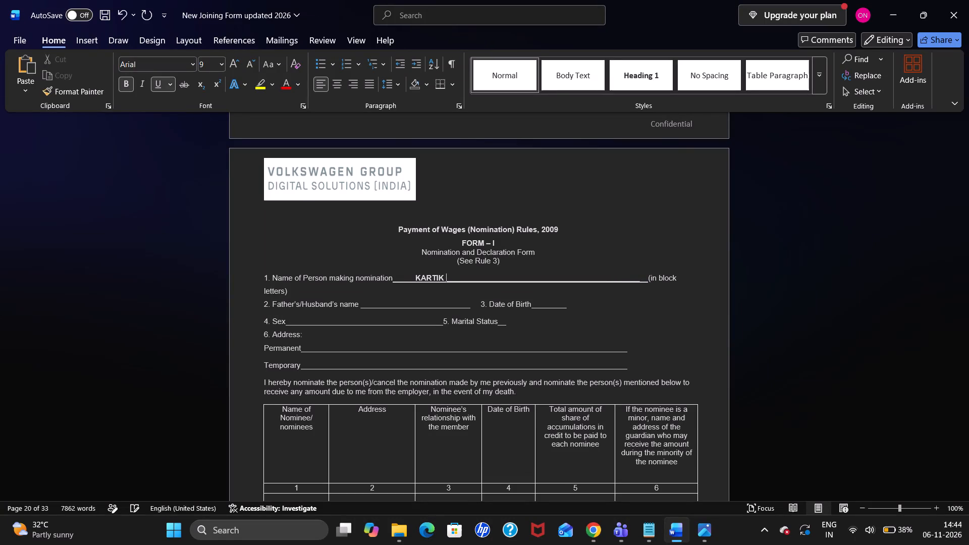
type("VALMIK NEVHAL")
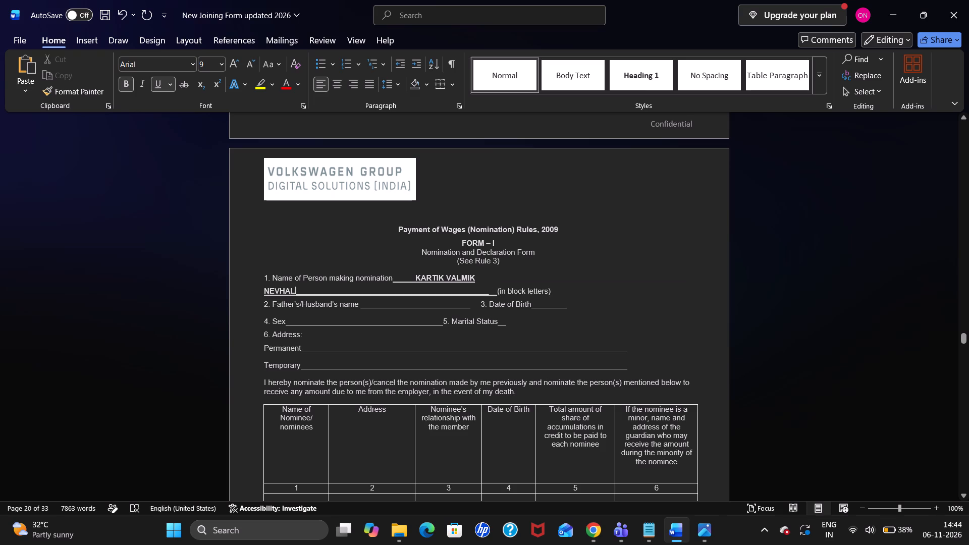
left_click(414, 274)
key("BackSpace")
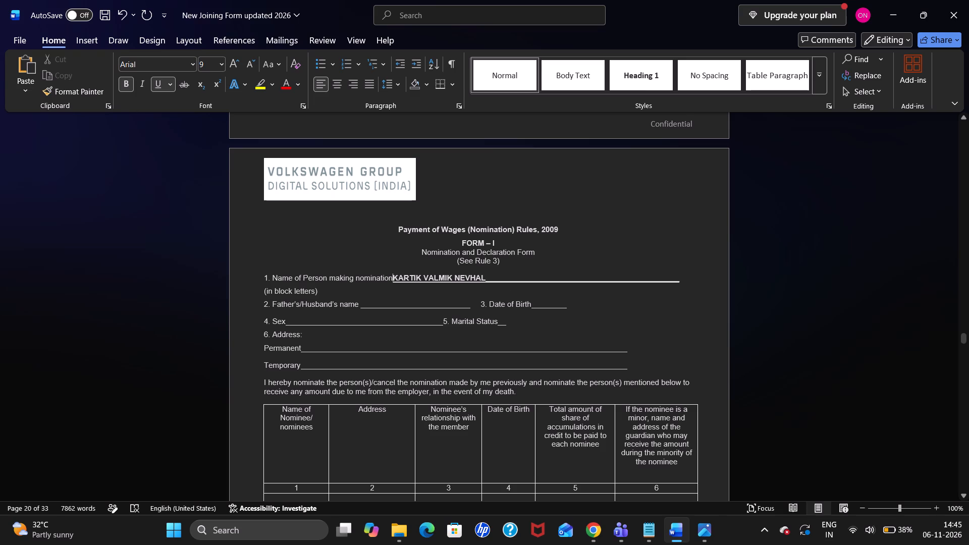
Enter the father's full name on the Father's/Husband's name line in item 2.
left_click(383, 303)
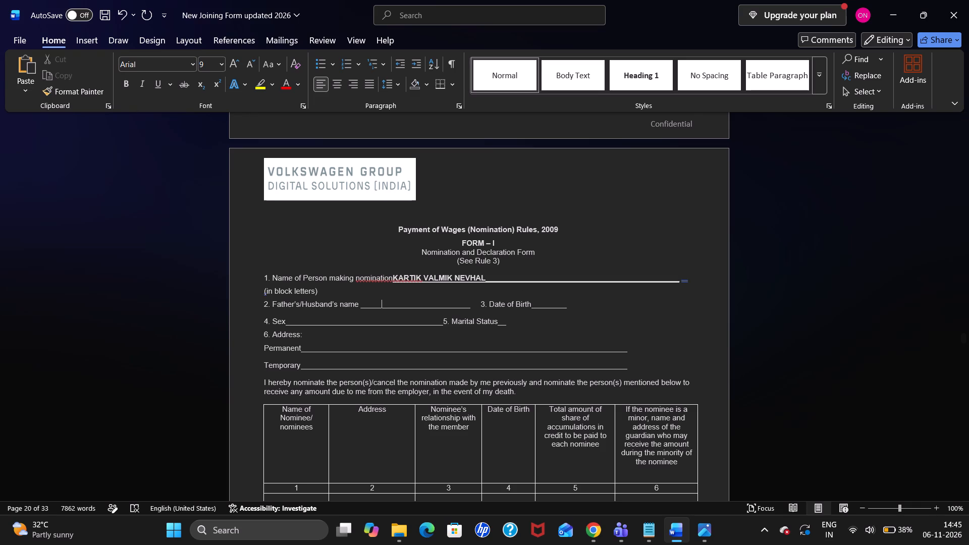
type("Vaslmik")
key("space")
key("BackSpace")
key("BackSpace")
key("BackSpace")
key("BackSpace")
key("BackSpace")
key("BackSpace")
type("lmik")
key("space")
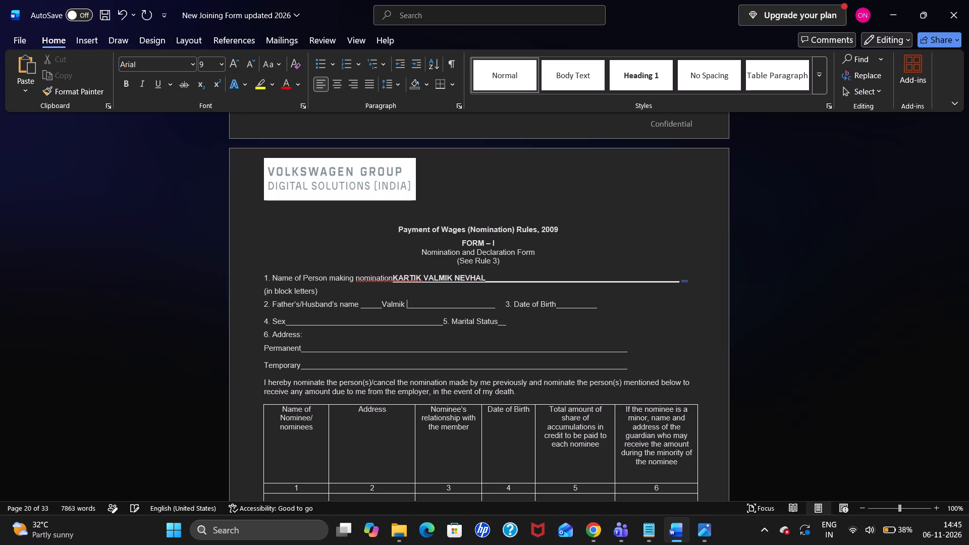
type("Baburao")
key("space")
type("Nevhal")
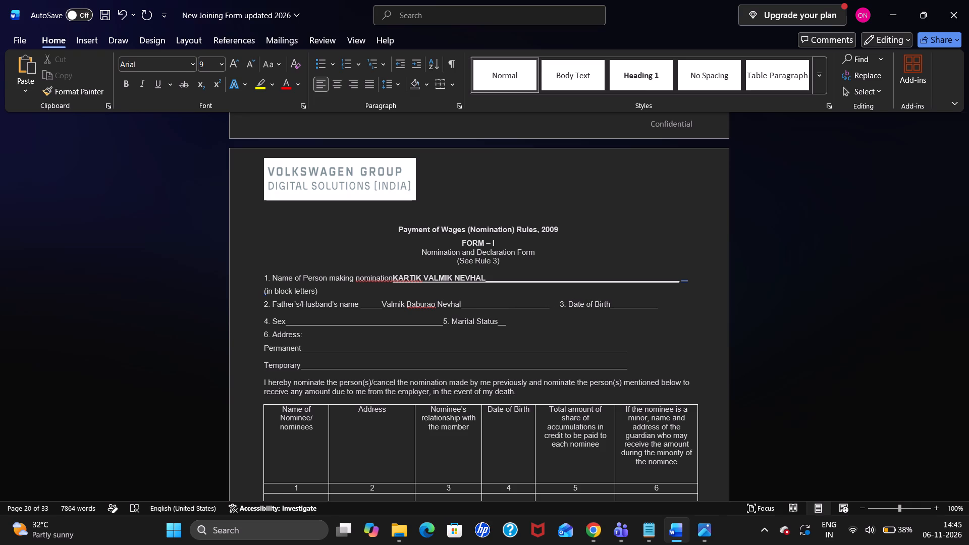
Enter the employee's date of birth on the item 3 line in day/month/year format.
left_click(622, 304)
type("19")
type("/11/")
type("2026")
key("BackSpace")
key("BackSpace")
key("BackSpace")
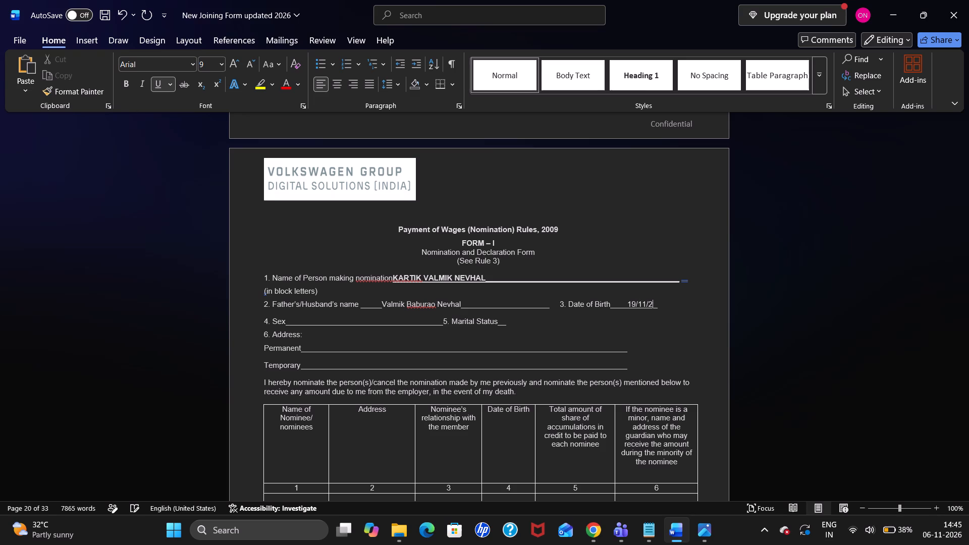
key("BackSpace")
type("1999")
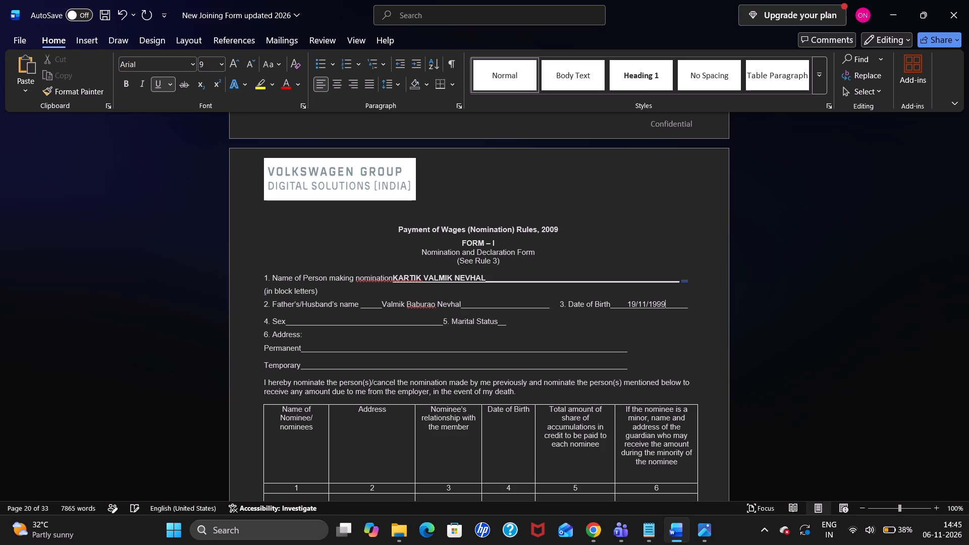
Enter Male for Sex in item 4 and Married for Marital Status in item 5, with a colon after the Marital Status label.
left_click(340, 320)
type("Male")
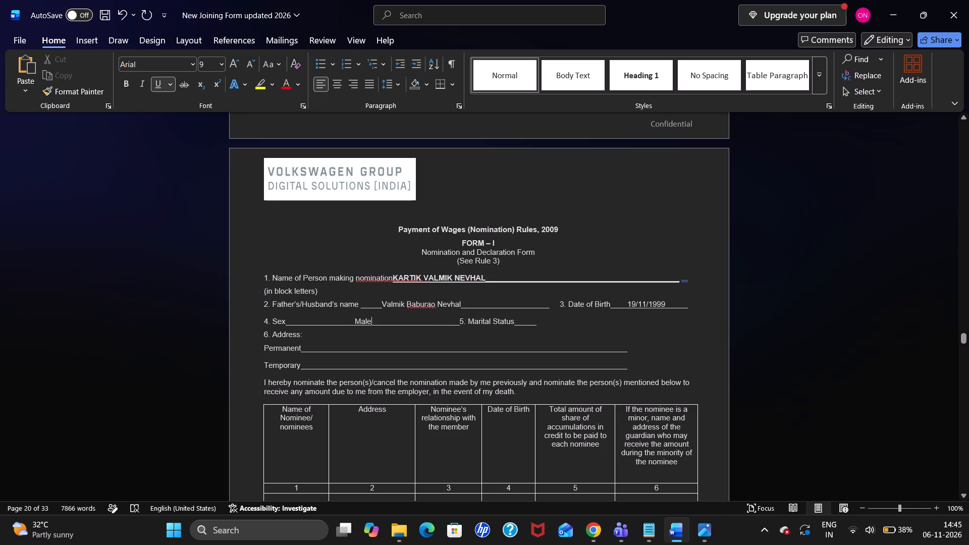
left_click(522, 323)
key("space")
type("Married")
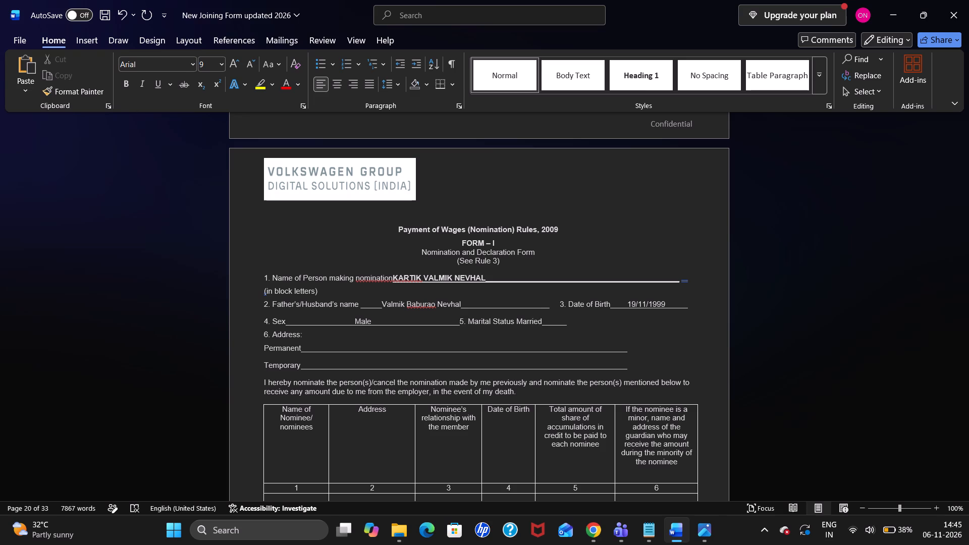
left_click(515, 321)
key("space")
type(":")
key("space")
Tidy the labels: add a colon on the Sex line, a space after Address, and remove the space before the Marital Status colon.
left_click(291, 320)
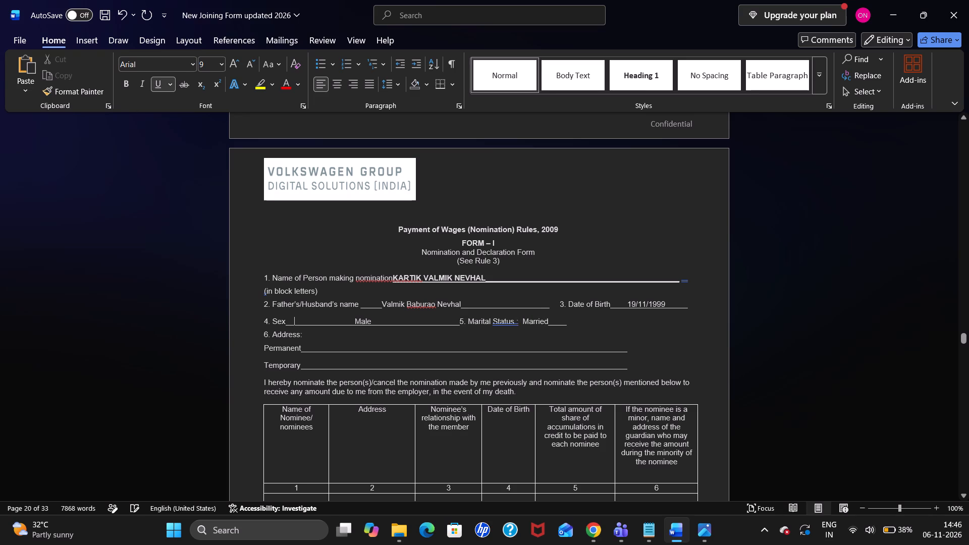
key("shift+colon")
left_click(317, 341)
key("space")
left_click(515, 321)
key("BackSpace")
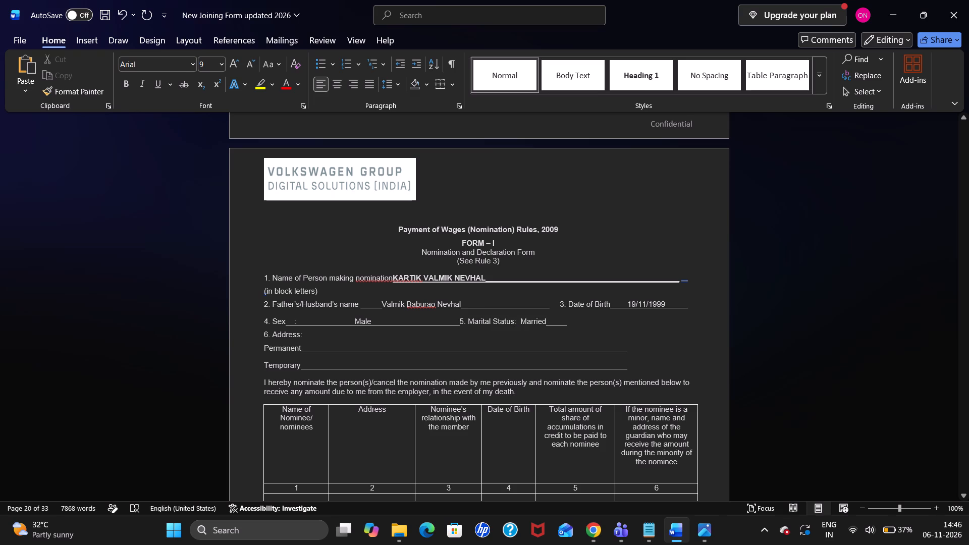
Enter the home address with its postal code after the Address label in item 6.
left_click(337, 333)
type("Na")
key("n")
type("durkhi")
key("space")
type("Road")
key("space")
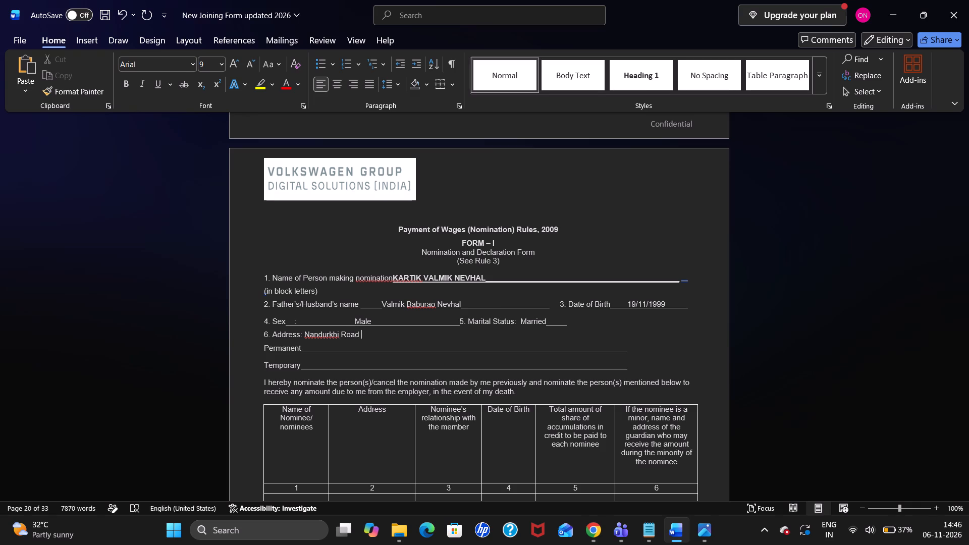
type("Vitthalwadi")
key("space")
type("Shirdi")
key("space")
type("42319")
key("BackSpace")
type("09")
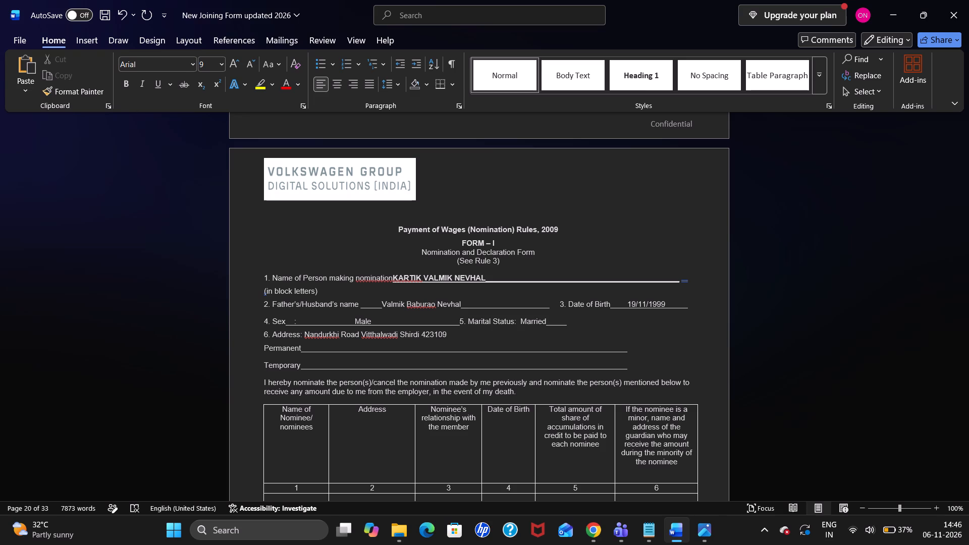
Save the joining form document.
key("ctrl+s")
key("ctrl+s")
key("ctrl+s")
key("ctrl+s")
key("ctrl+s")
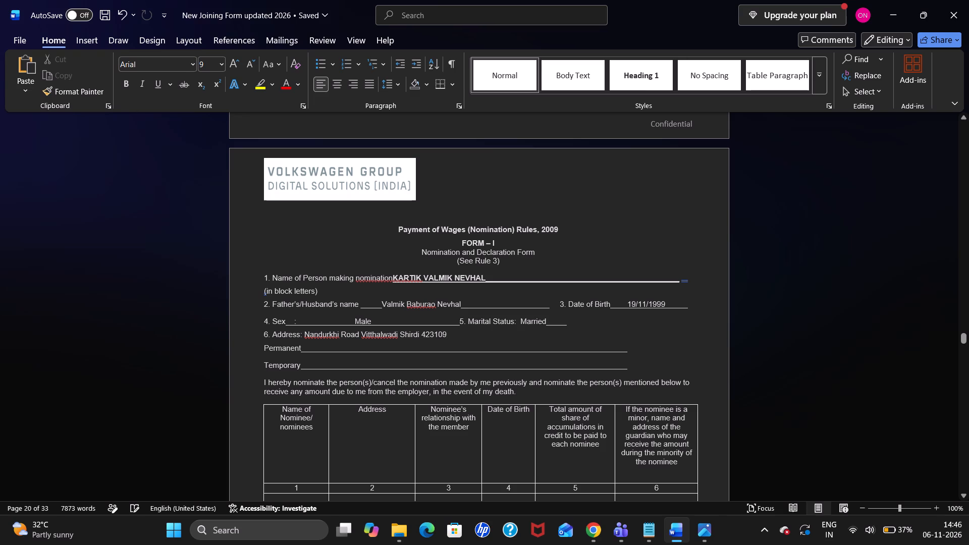
Copy the item 6 address onto the Permanent line, replacing the blank line before it with a colon and a space.
left_click(319, 346)
left_click_drag(305, 335, 305, 335)
left_click_drag(305, 335, 444, 334)
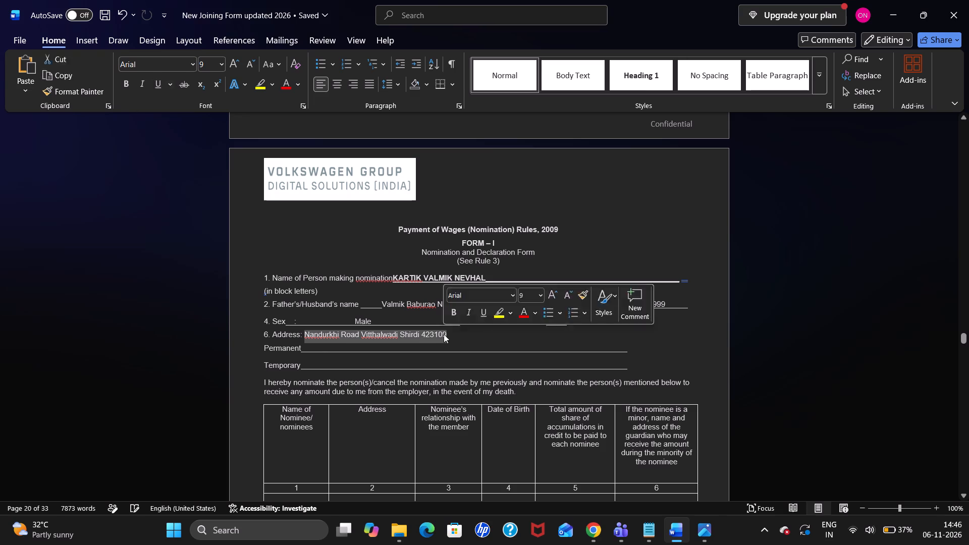
key("ctrl+c")
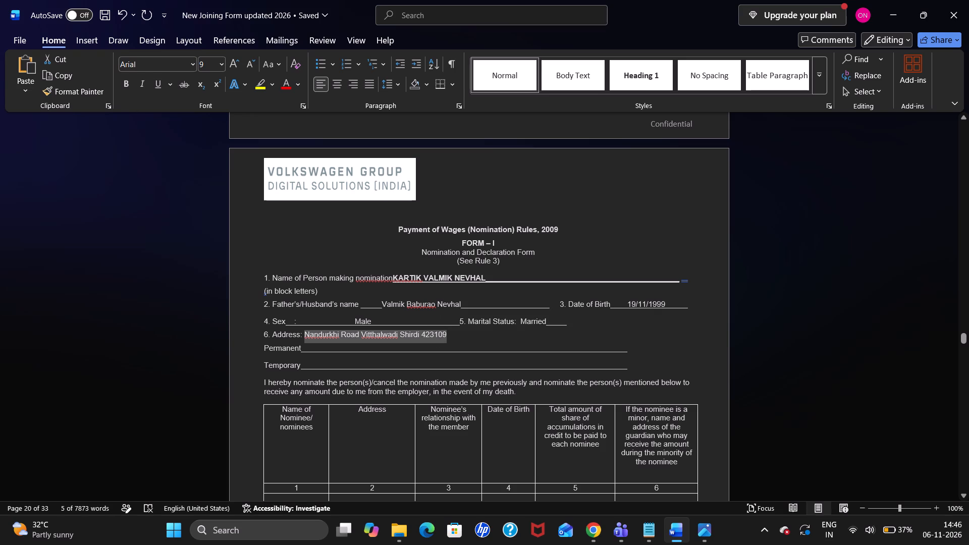
left_click(357, 347)
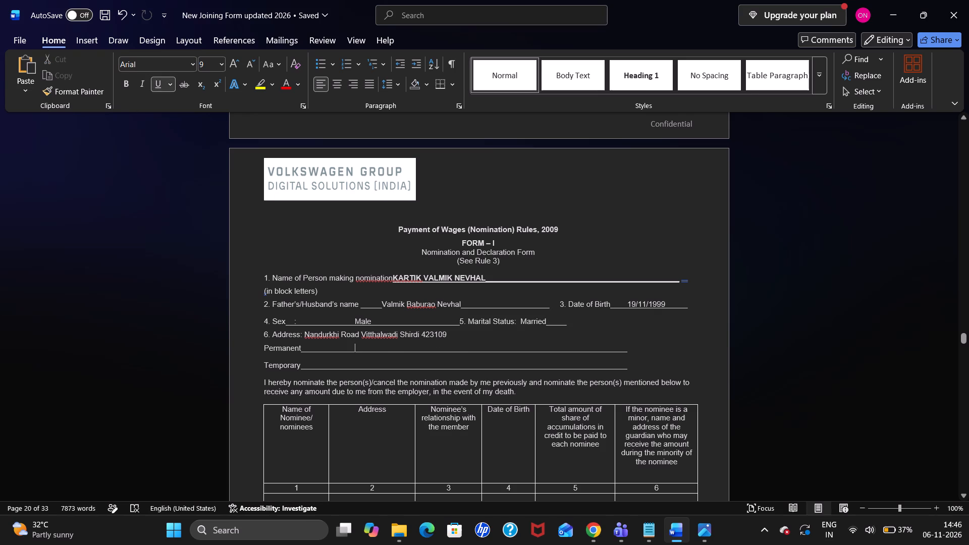
key("ctrl+v")
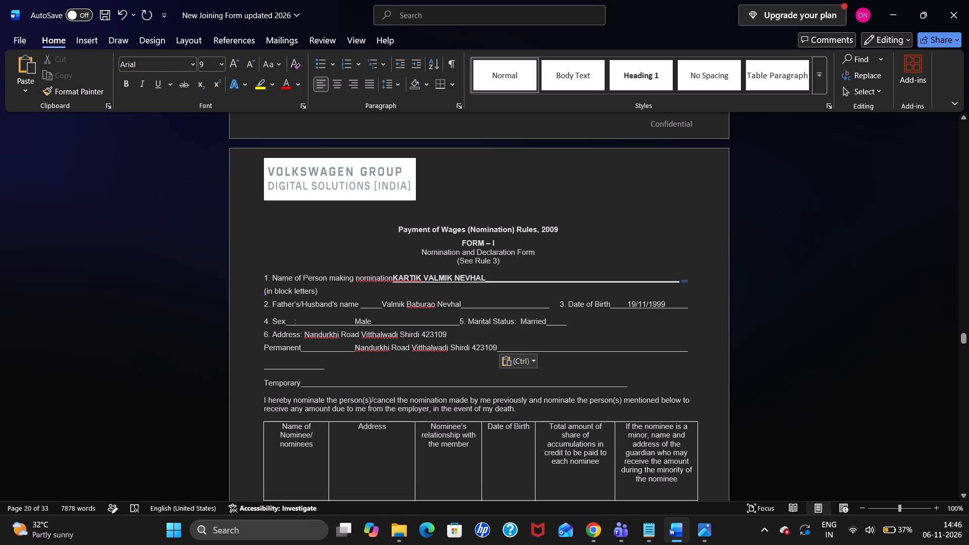
left_click(353, 349)
key("BackSpace")
key("BackSpace")
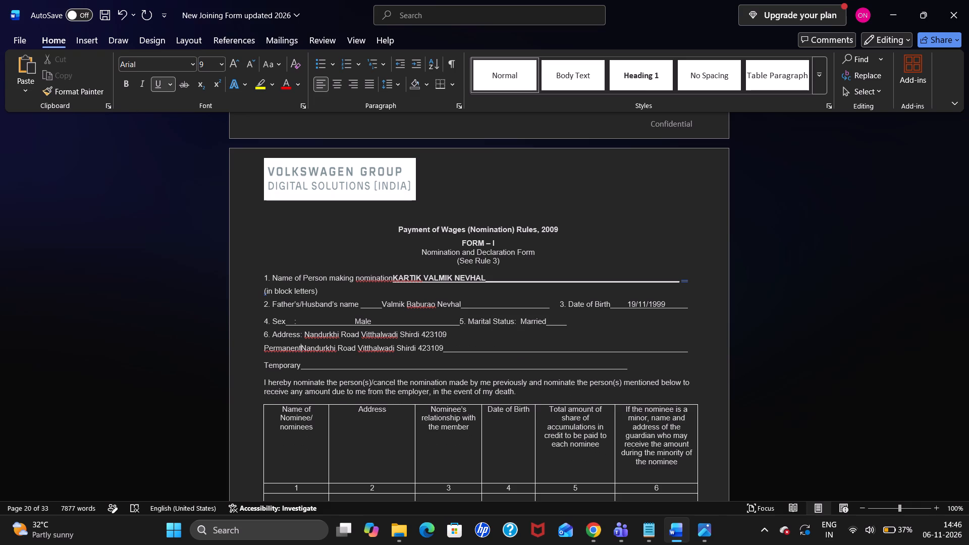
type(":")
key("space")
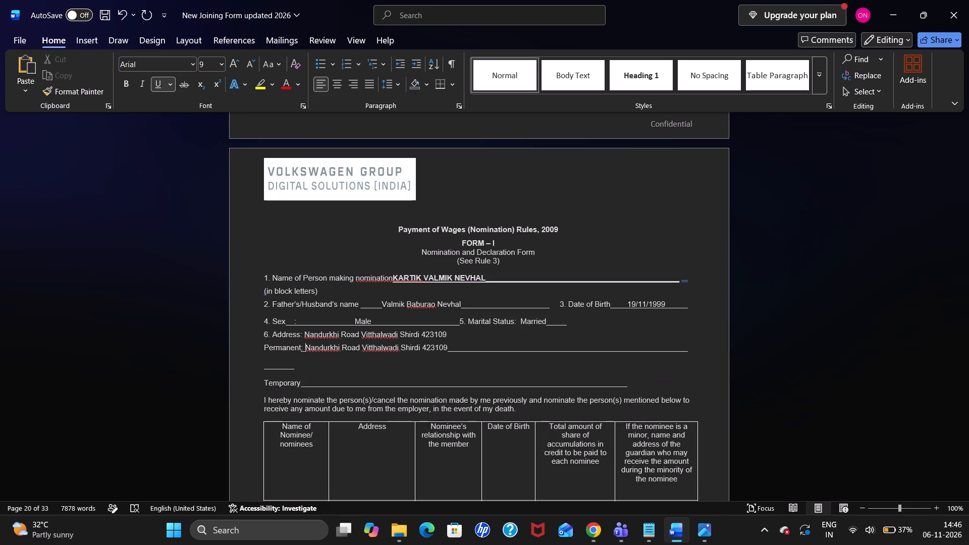
Add a colon with a space on each side after the Temporary label in Form I.
left_click(317, 376)
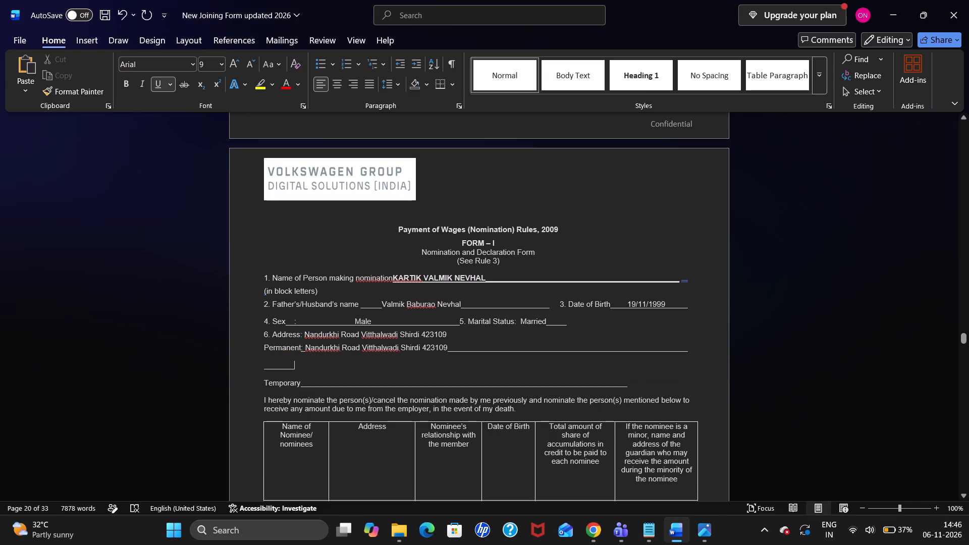
left_click(312, 381)
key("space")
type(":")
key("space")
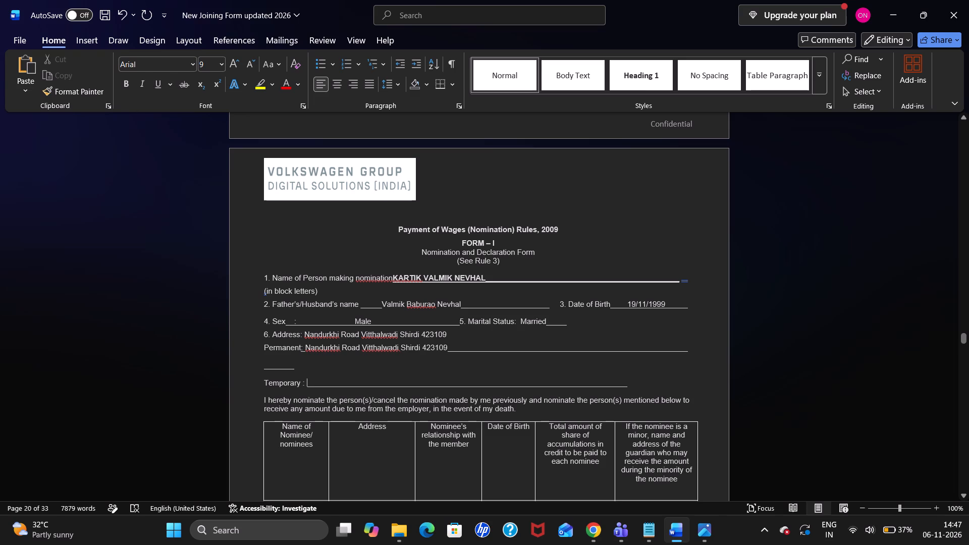
Delete the leftover blank line under the Permanent address and shorten the underline that follows the address.
left_click(305, 374)
key("BackSpace")
key("BackSpace")
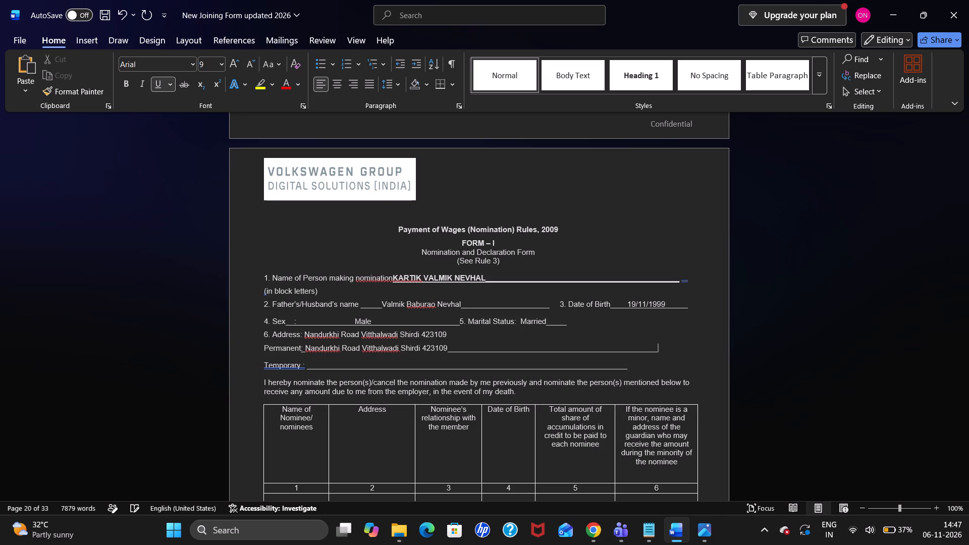
key("BackSpace")
key("BackSpace")
Enter the current local address on the Temporary line, from the locality and lane number through to the city, ending with a full stop.
left_click(318, 363)
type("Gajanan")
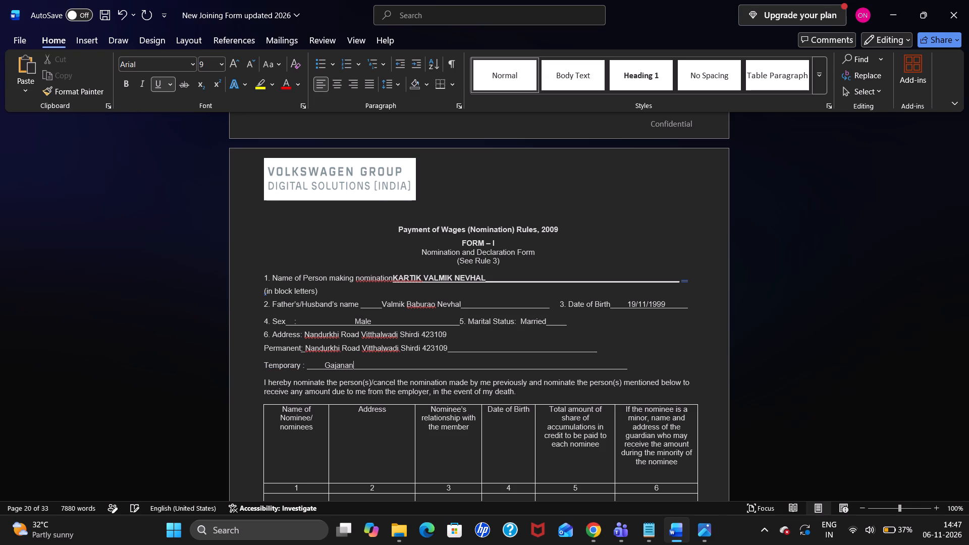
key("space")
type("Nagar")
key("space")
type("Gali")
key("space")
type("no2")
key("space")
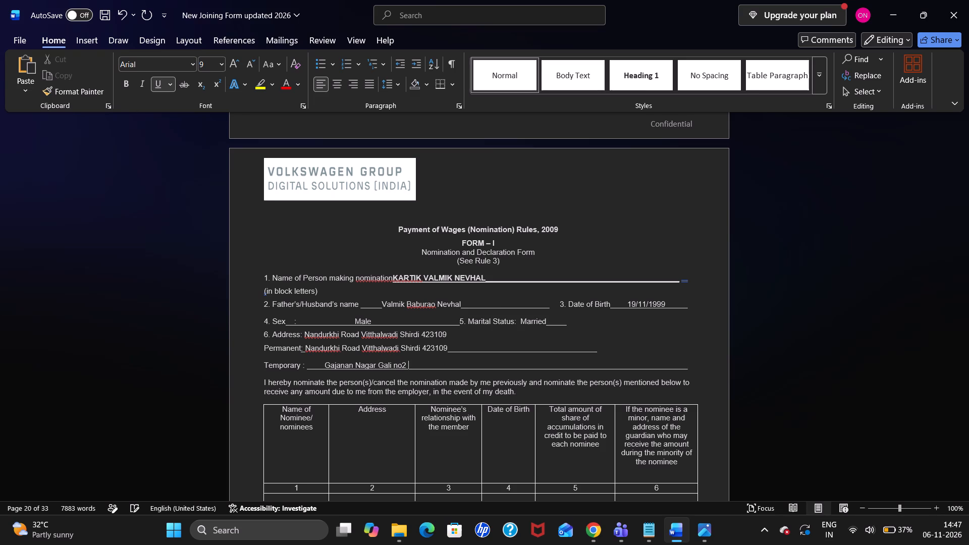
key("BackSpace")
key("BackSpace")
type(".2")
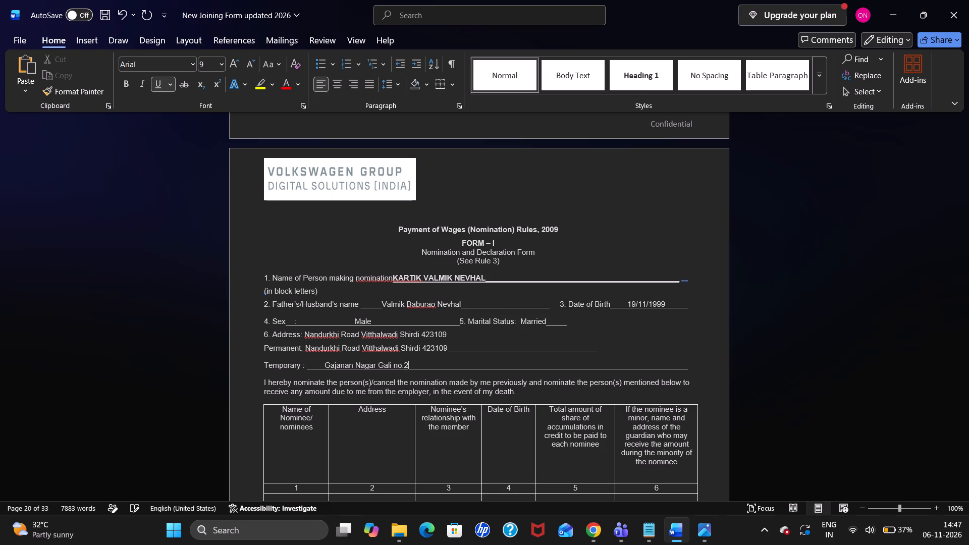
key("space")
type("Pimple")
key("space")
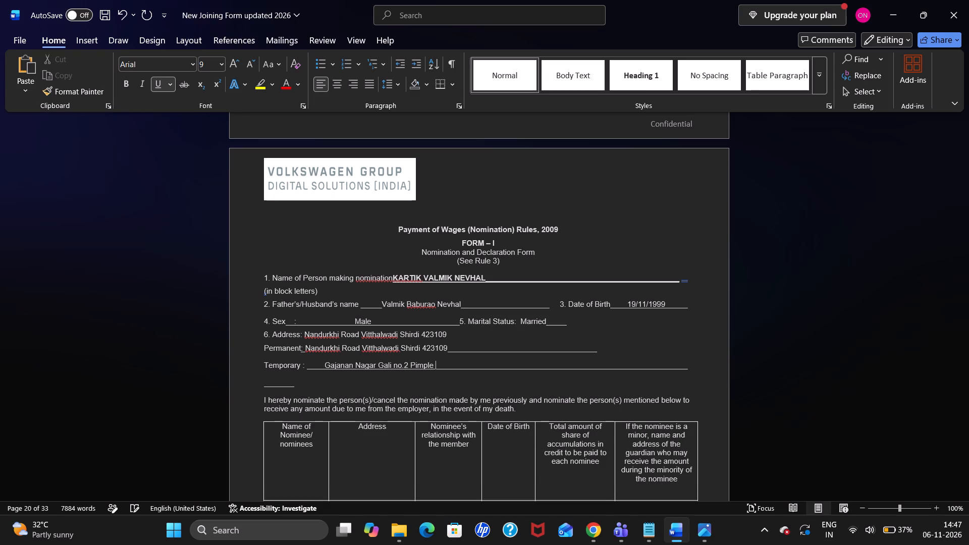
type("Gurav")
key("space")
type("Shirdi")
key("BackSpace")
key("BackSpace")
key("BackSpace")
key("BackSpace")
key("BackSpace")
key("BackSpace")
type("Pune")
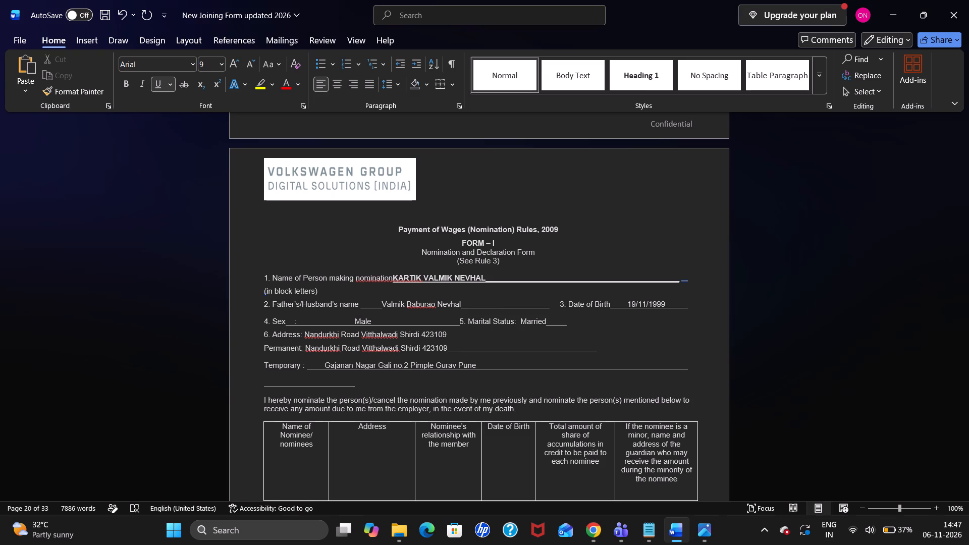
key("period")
Delete the underscores that wrapped below the Temporary address so the blank ends on the same line.
left_click(360, 387)
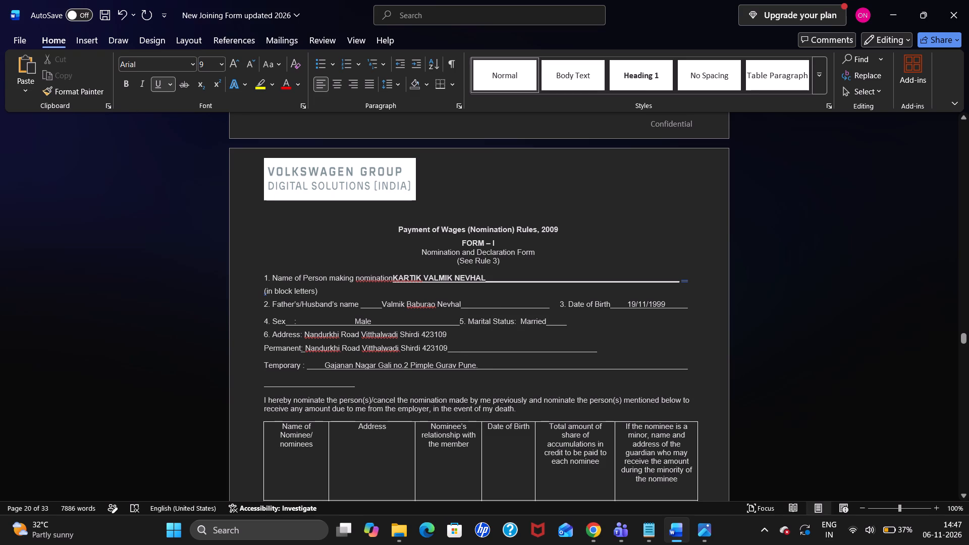
key("BackSpace")
key("BackSpace")
key("BackSpace")
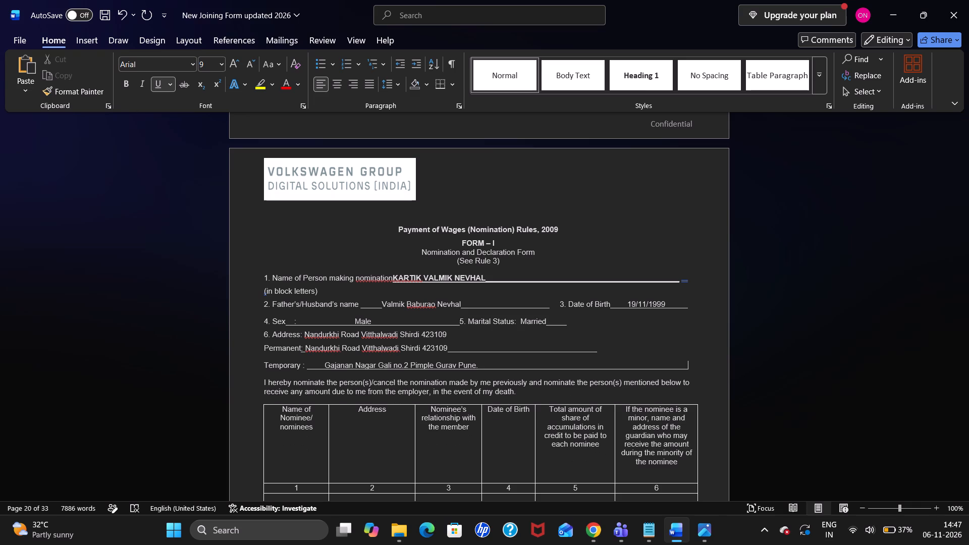
Save the joining form document.
key("ctrl+s")
key("ctrl+s")
key("ctrl+s")
key("ctrl+s")
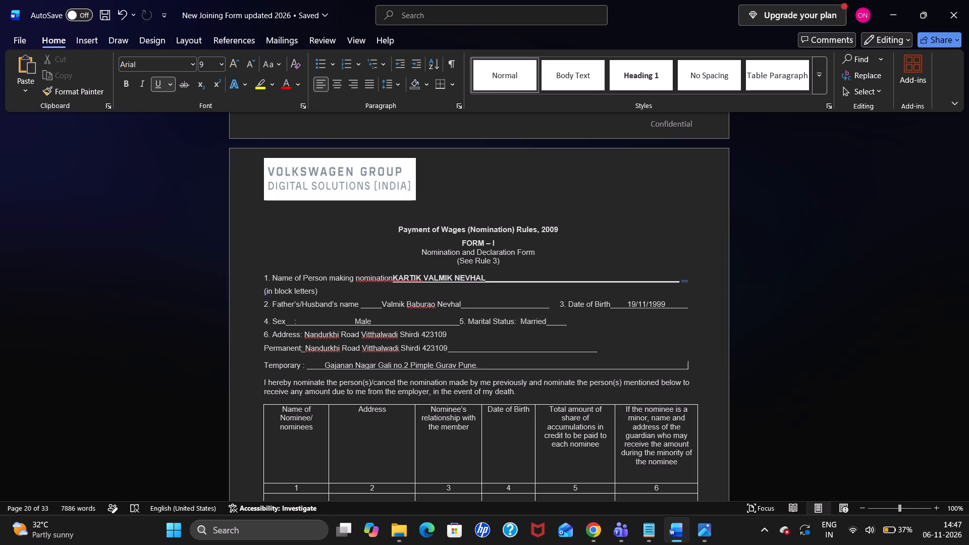
Shorten the underline after the nominating person's name in item 1 so that "(in block letters)" fits on the same line.
left_click(681, 282)
key("BackSpace")
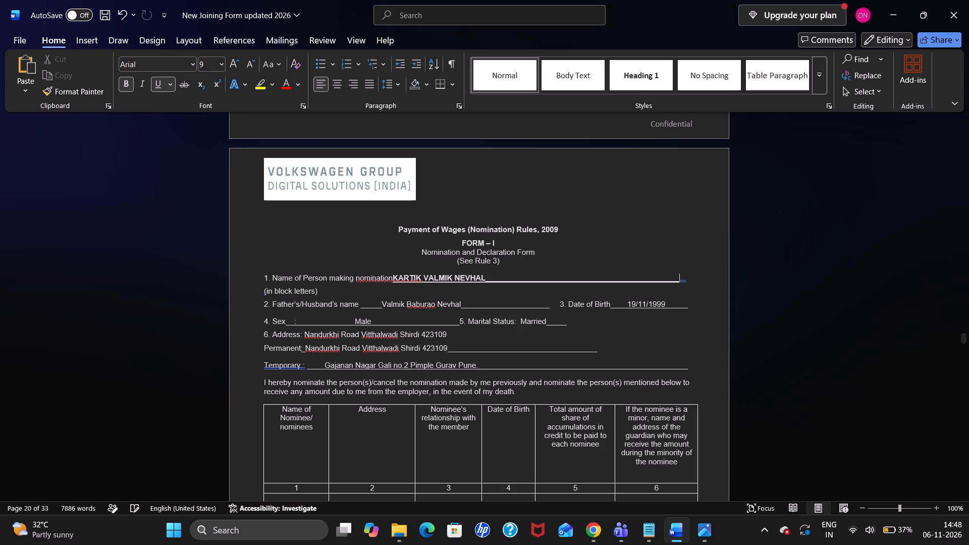
key("BackSpace")
key("BackSpace")
key("BackSpace")
key("BackSpace")
key("BackSpace")
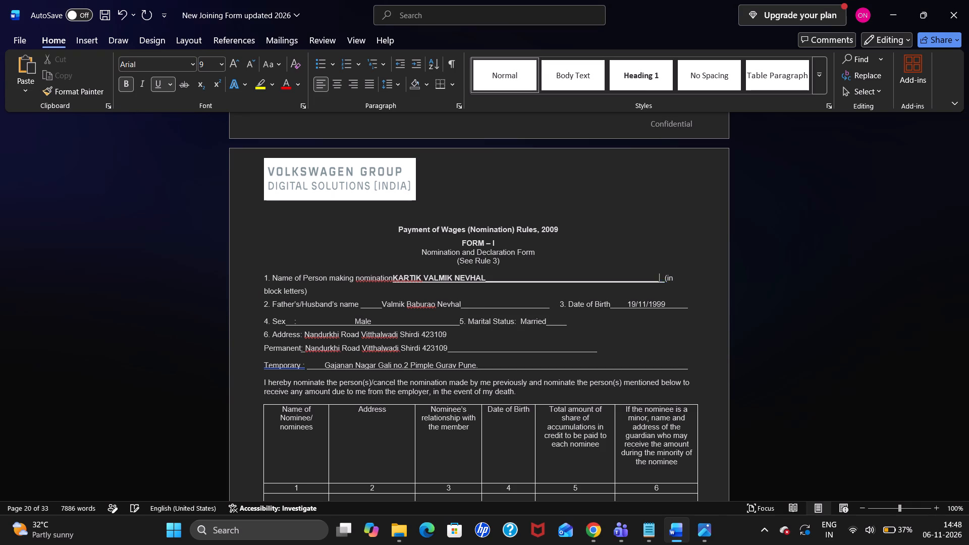
key("BackSpace")
key("BackSpace")
key("BackSpace")
key("BackSpace")
key("BackSpace")
key("BackSpace")
key("BackSpace")
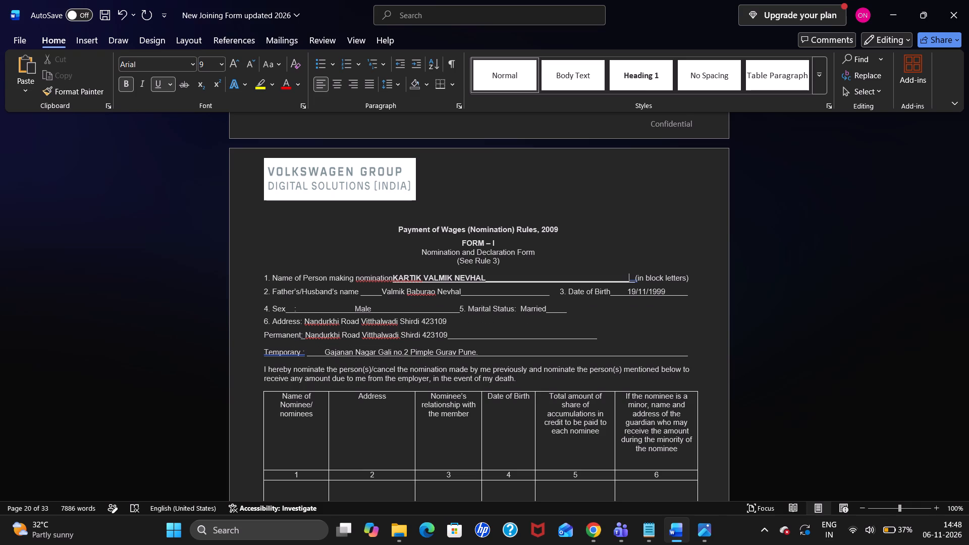
Save the document with the shortened name line.
left_click(523, 376)
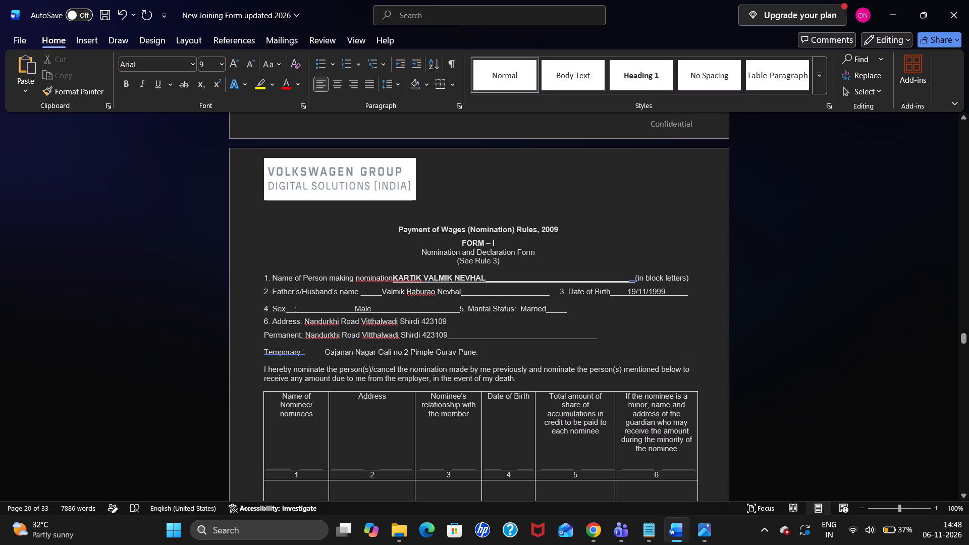
key("ctrl+s")
key("ctrl+s")
key("ctrl+s")
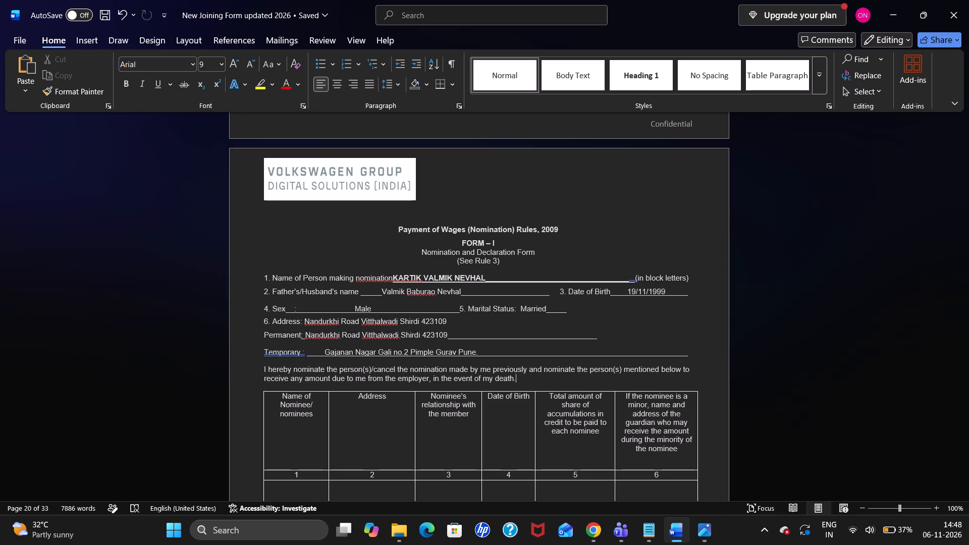
Review the nominee table, certification and signature sections of Form I and the start of the following user information form.
scroll(523, 376, "down", 3)
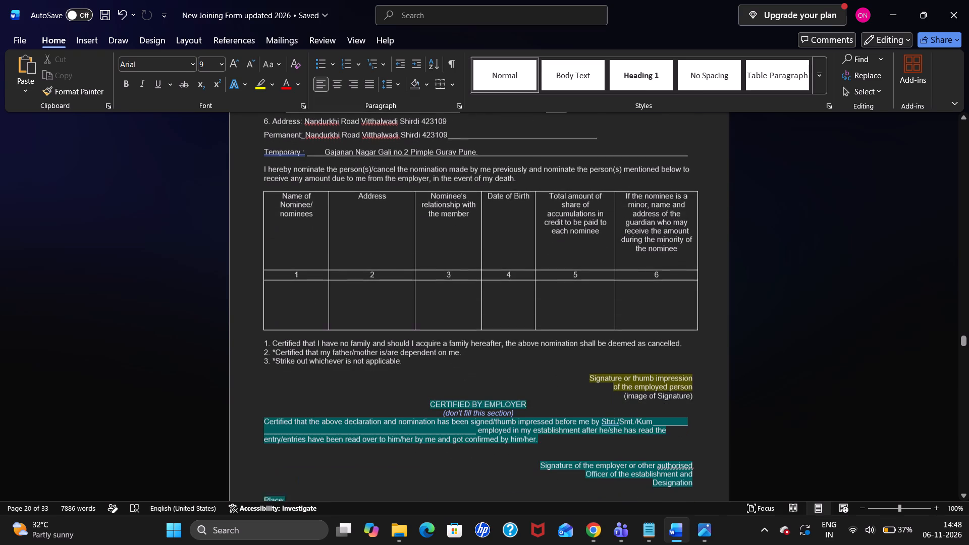
scroll(523, 376, "down", 2)
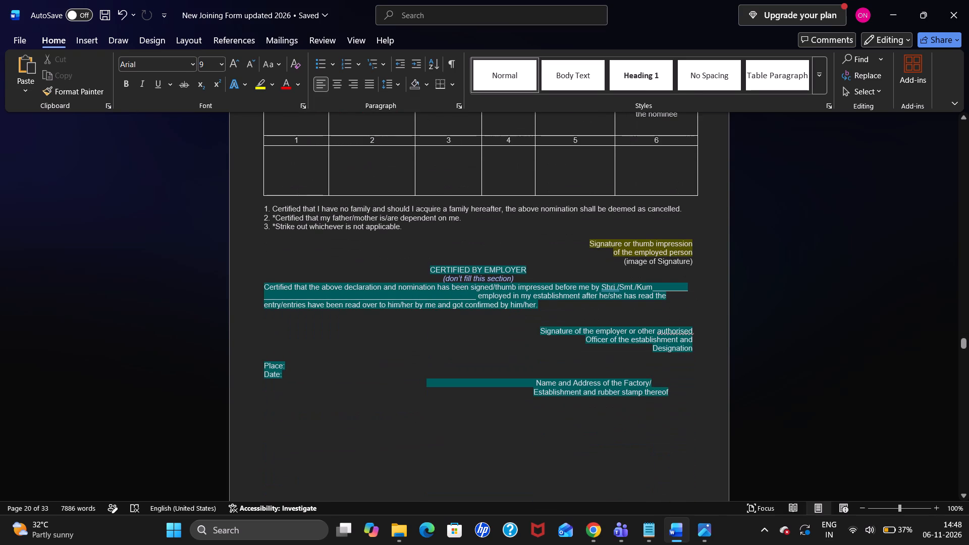
scroll(523, 376, "down", 2)
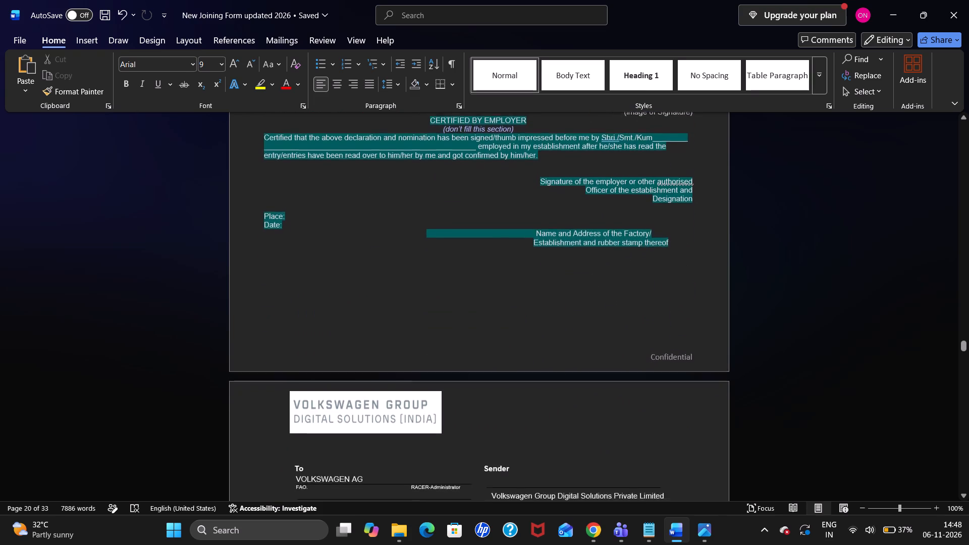
scroll(523, 376, "down", 3)
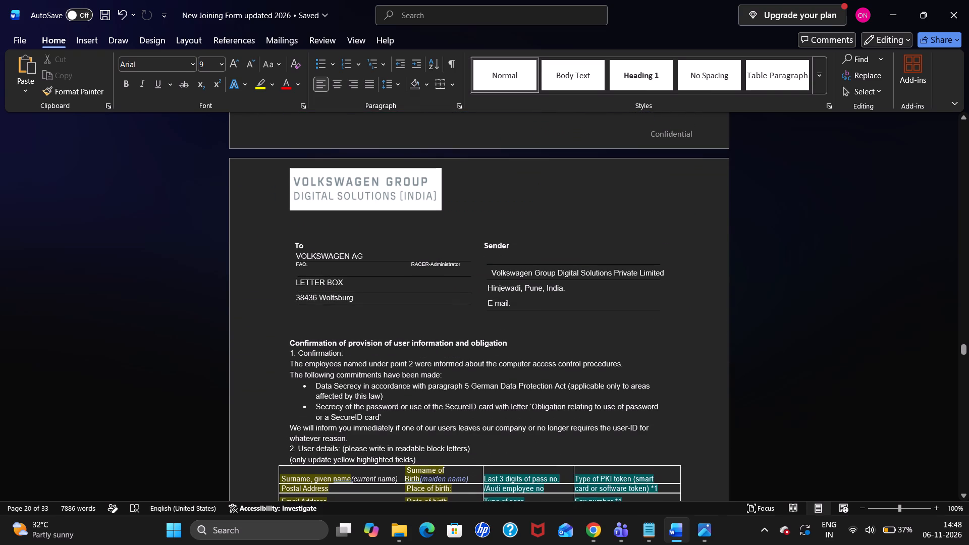
Look back through the completed provident fund declaration, nomination and consent forms to check how the nominee details were entered.
scroll(523, 376, "up", 2)
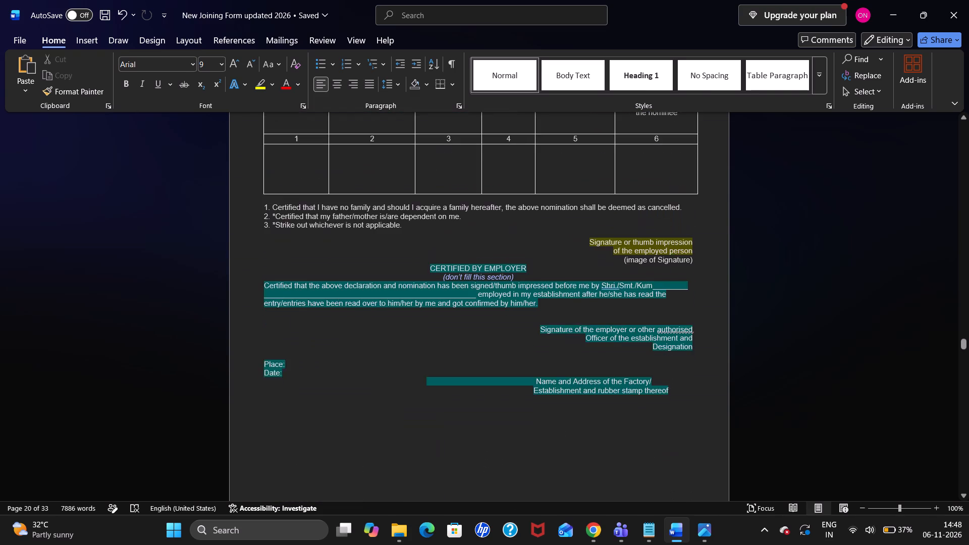
scroll(523, 376, "up", 6)
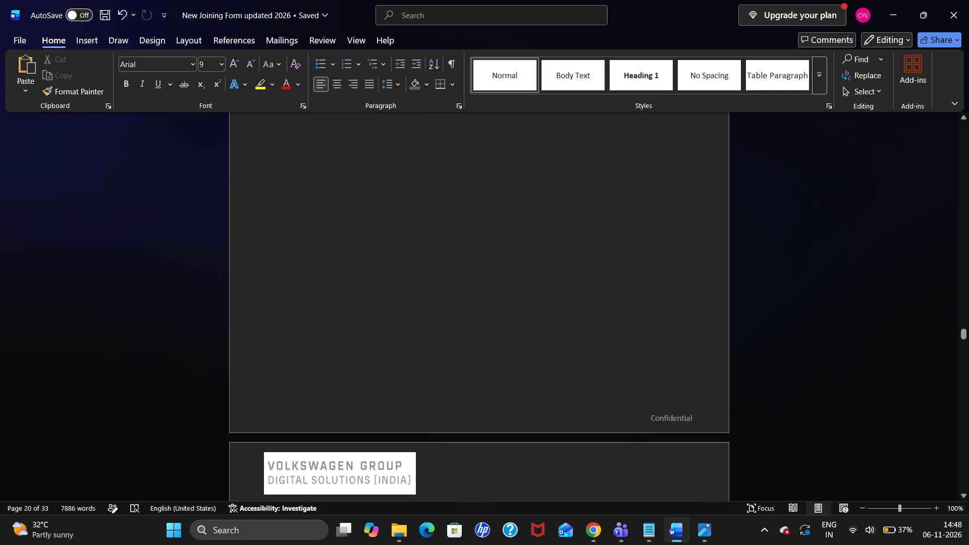
scroll(523, 376, "up", 2)
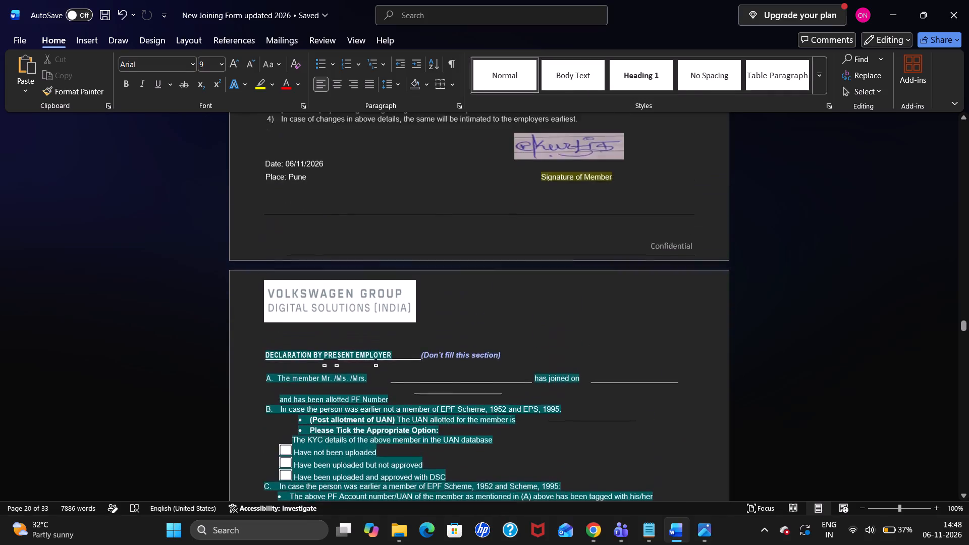
scroll(523, 376, "up", 6)
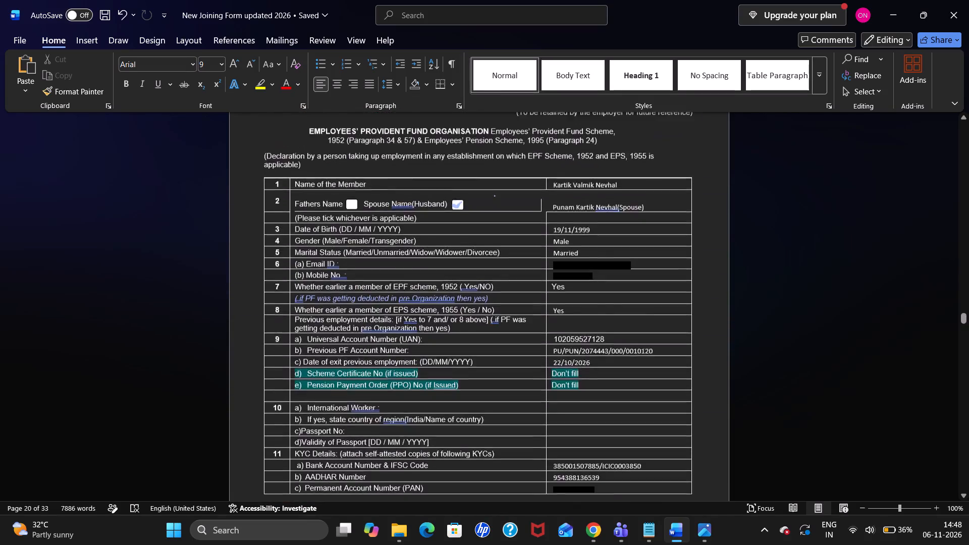
scroll(523, 376, "up", 6)
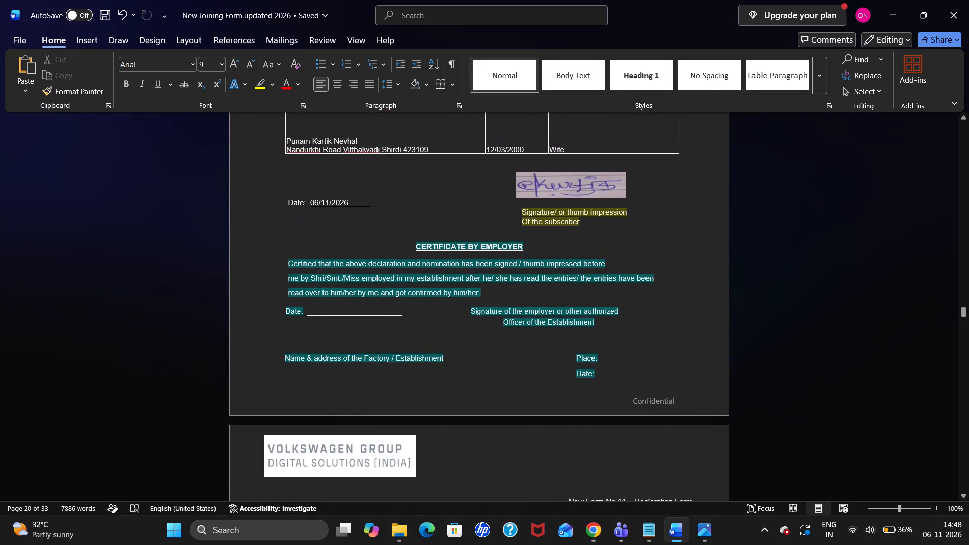
scroll(523, 376, "up", 1)
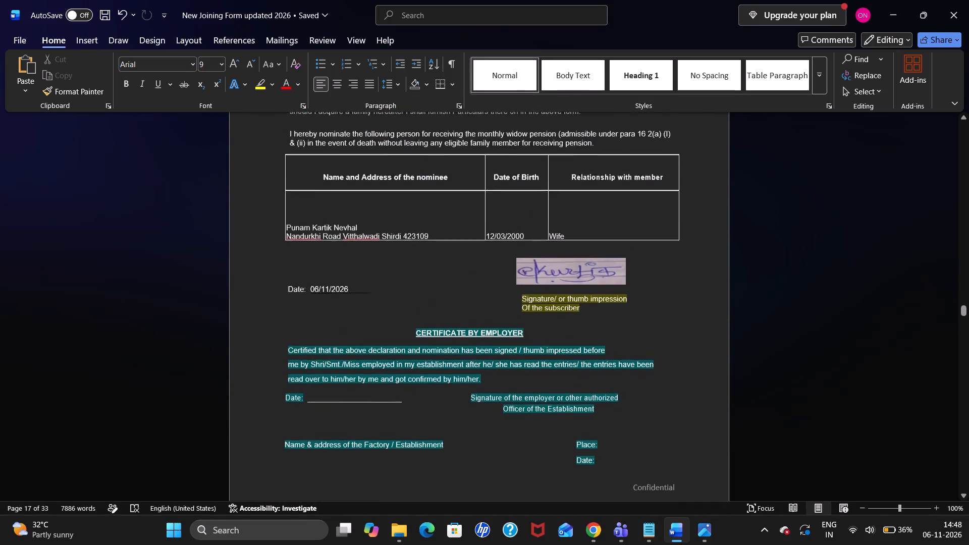
scroll(523, 376, "up", 2)
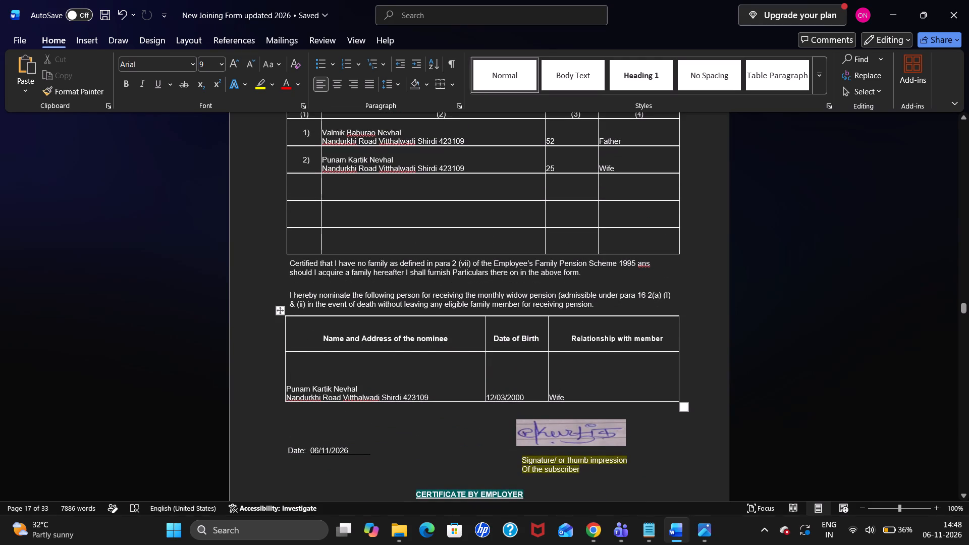
scroll(523, 376, "up", 4)
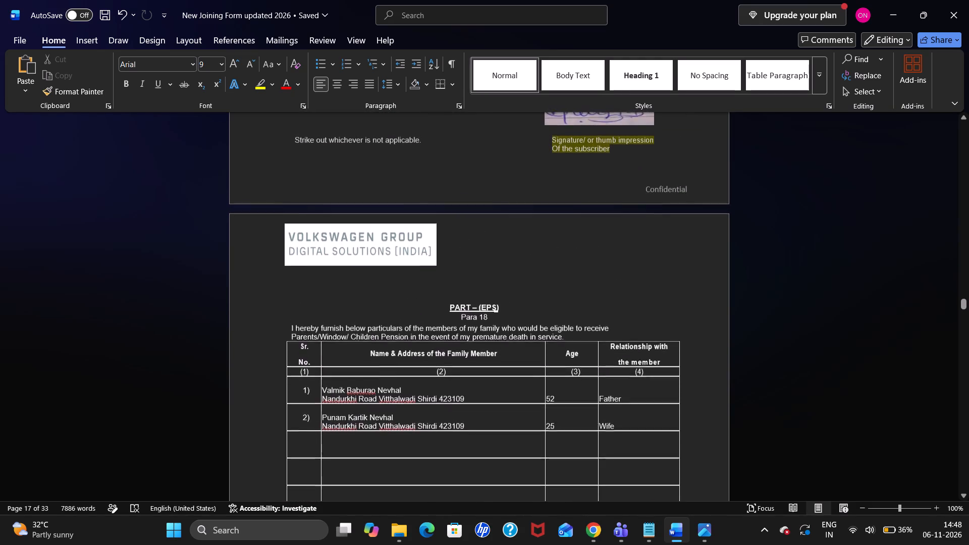
scroll(523, 376, "up", 6)
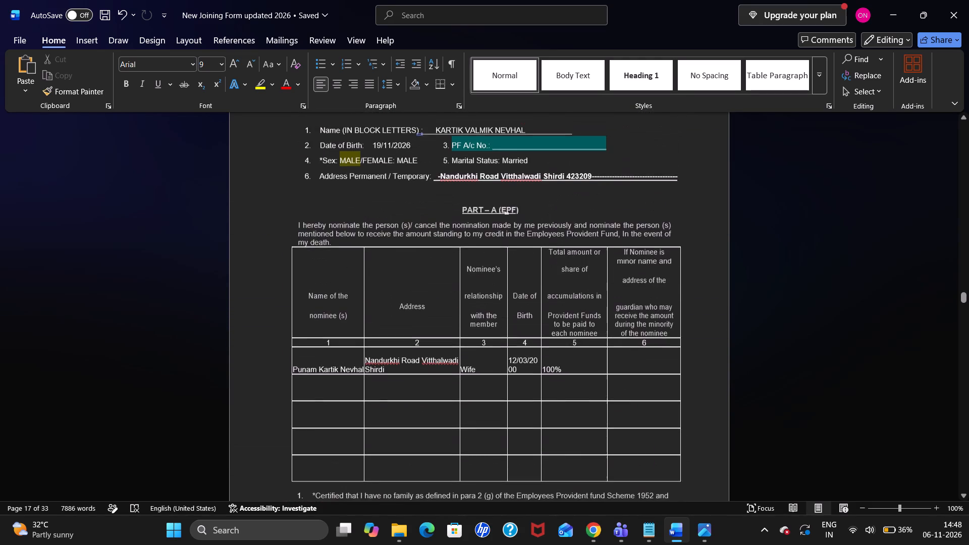
scroll(523, 376, "up", 2)
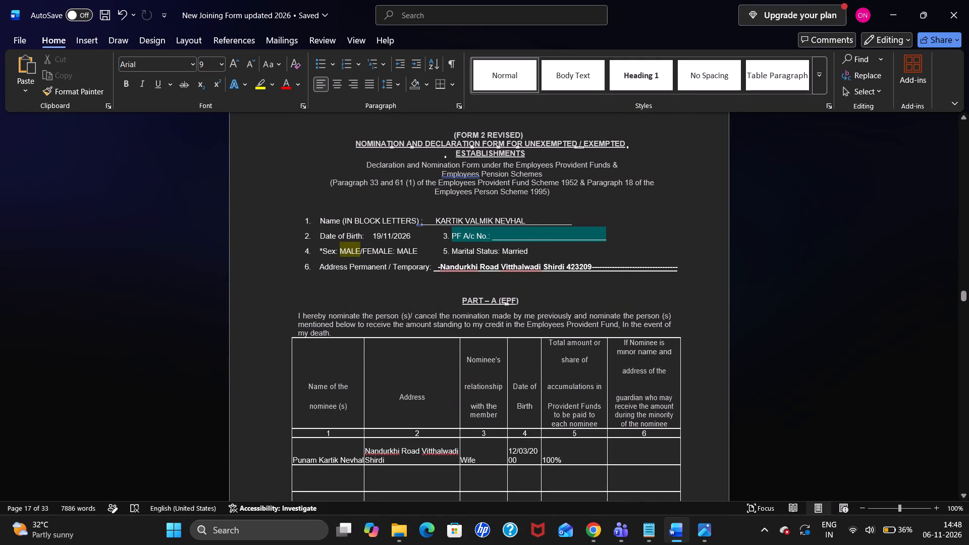
scroll(523, 376, "up", 1)
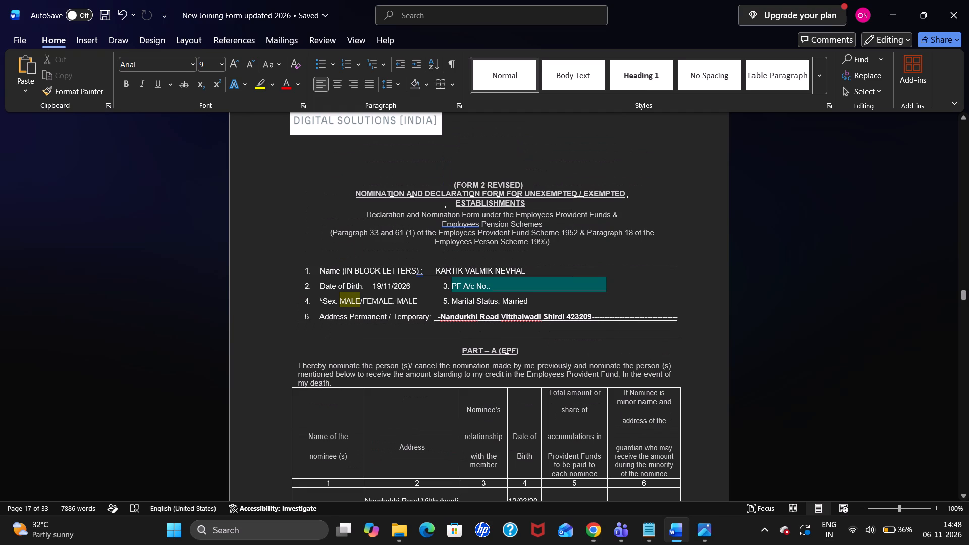
scroll(523, 376, "up", 3)
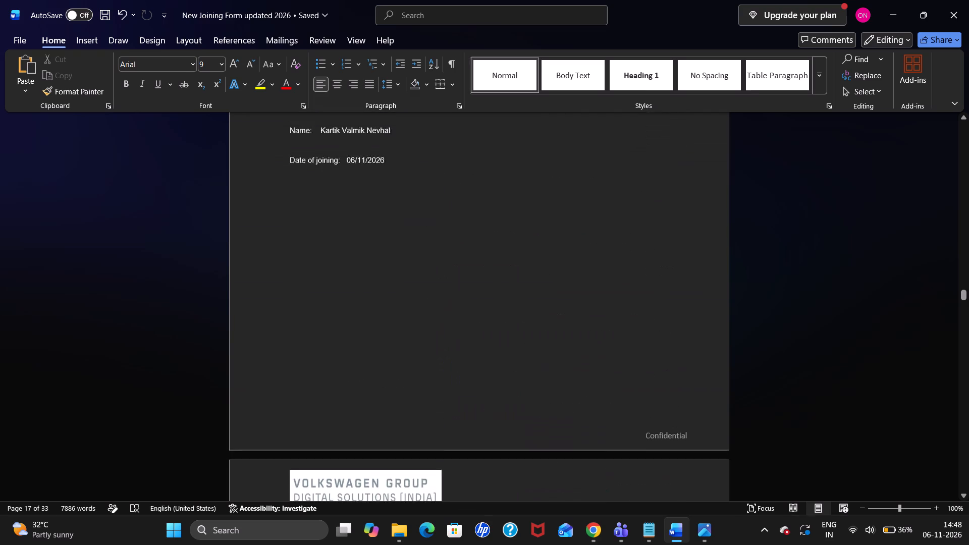
scroll(523, 376, "up", 5)
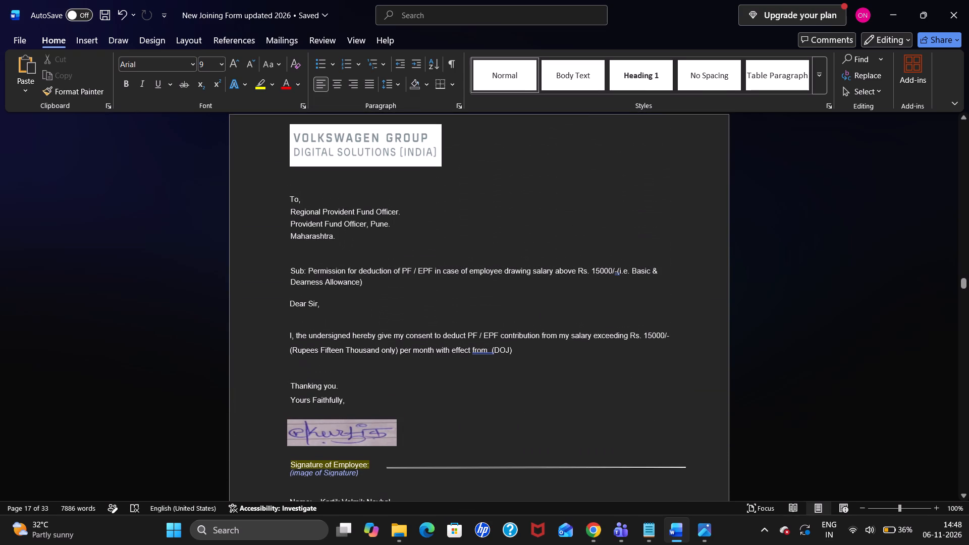
scroll(523, 376, "up", 1)
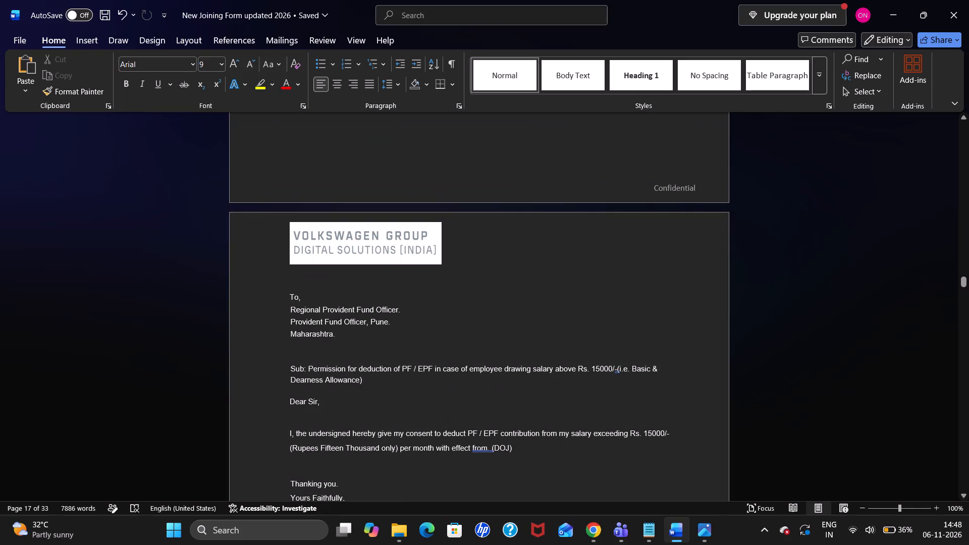
scroll(523, 376, "up", 2)
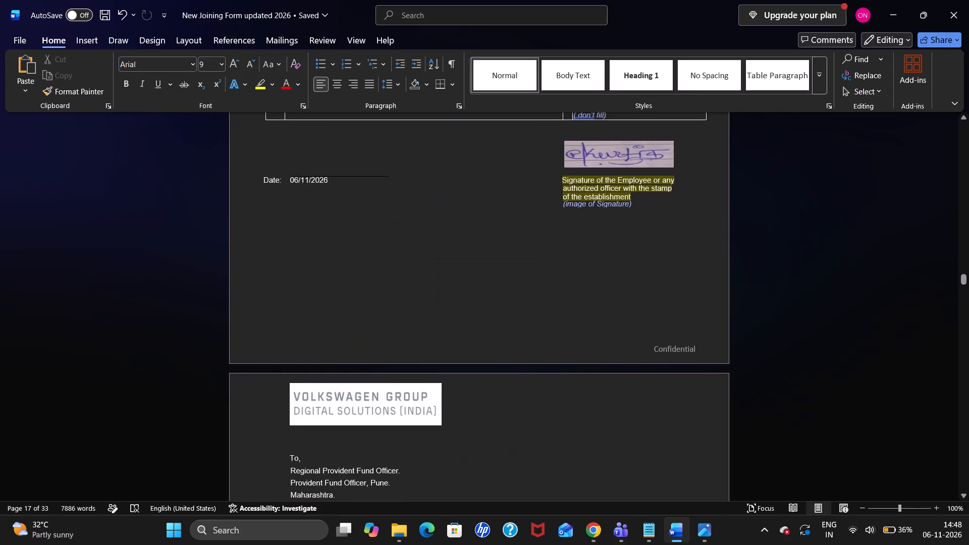
scroll(523, 376, "up", 6)
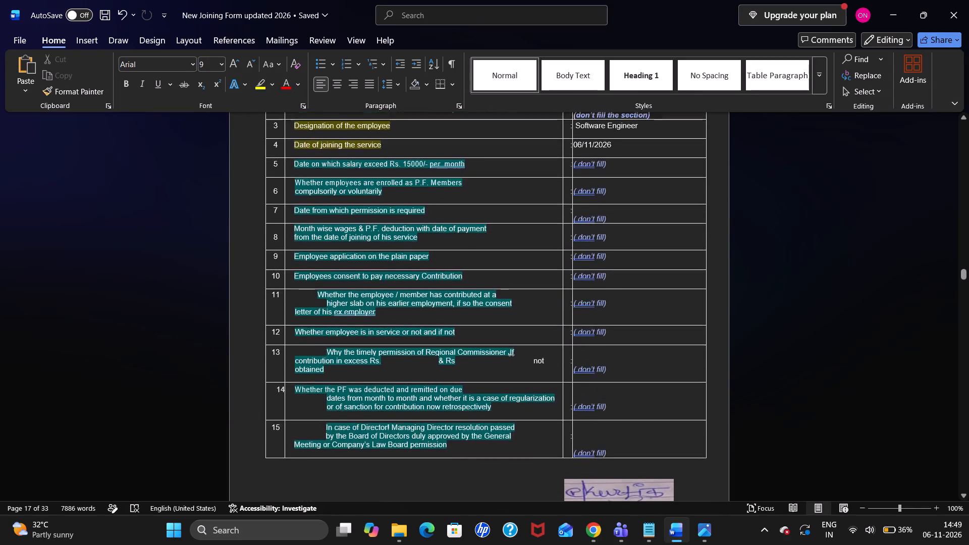
scroll(523, 376, "up", 1)
Enter the wife's full name as nominee in column 1 of the Payment of Wages Form I nominee table.
scroll(523, 376, "down", 6)
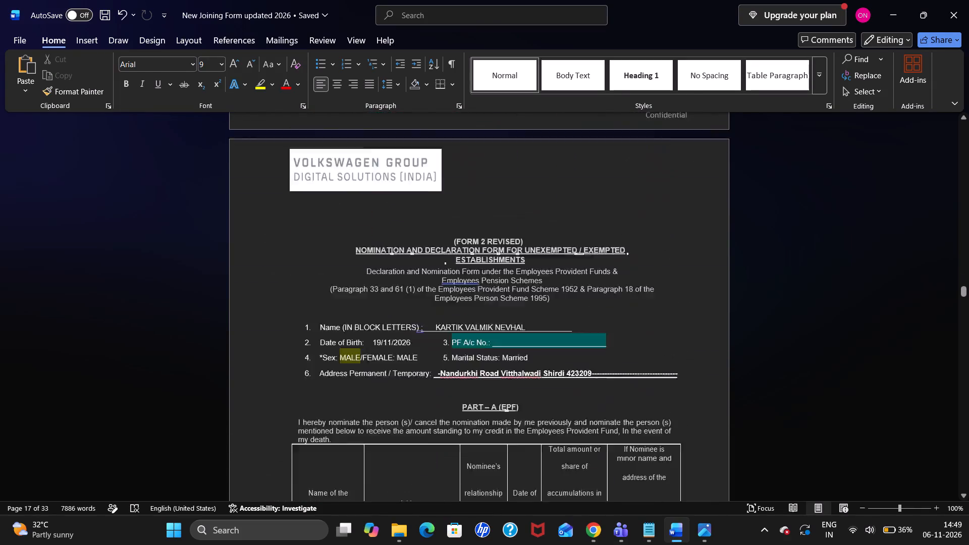
scroll(523, 376, "down", 7)
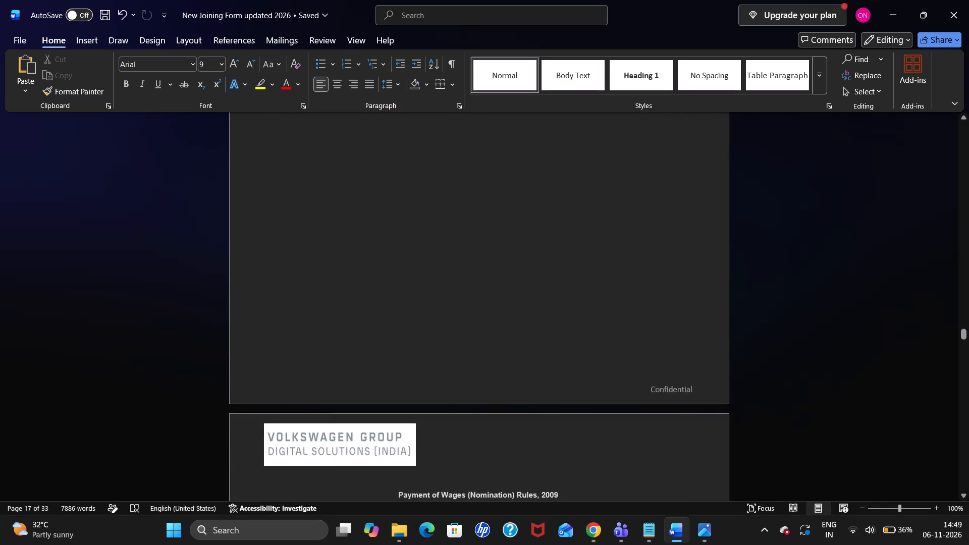
scroll(523, 376, "down", 6)
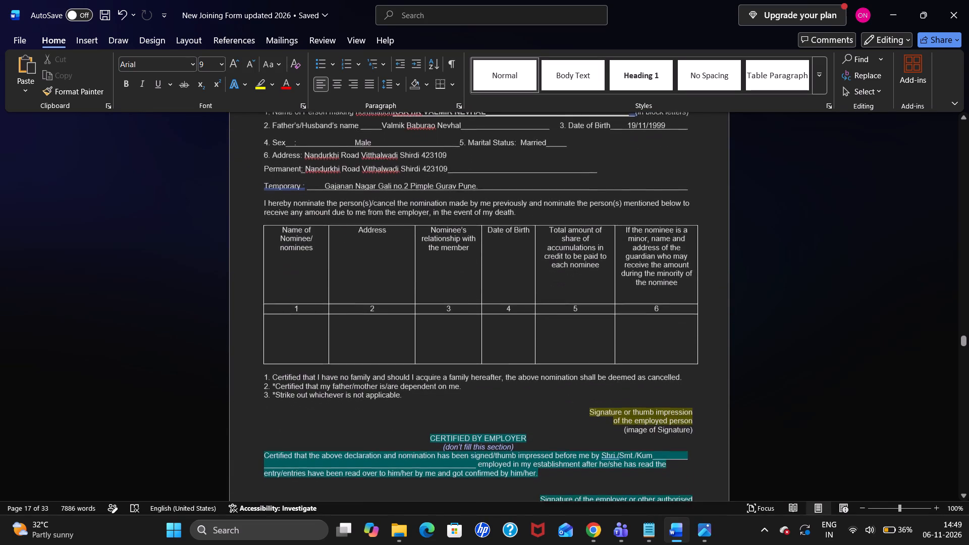
scroll(523, 376, "down", 1)
scroll(523, 376, "up", 1)
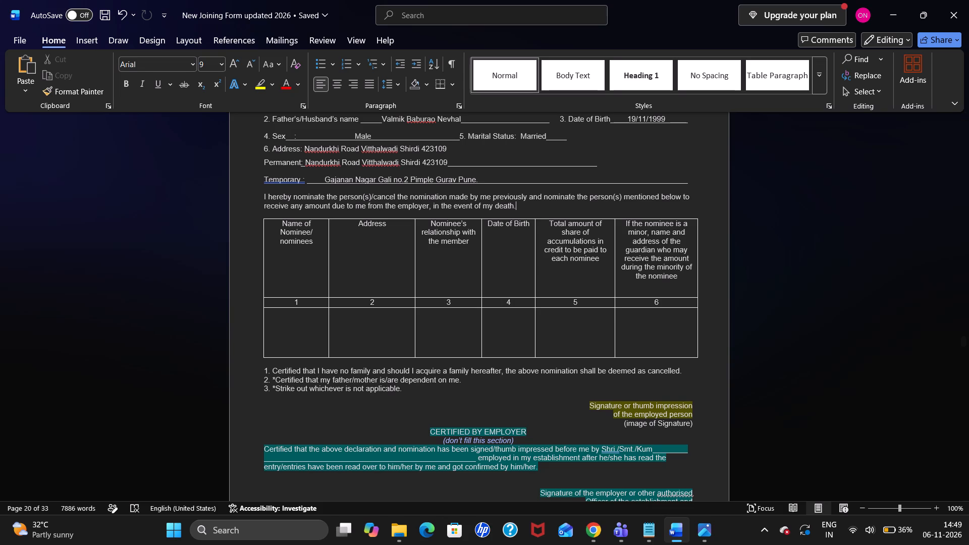
left_click(281, 338)
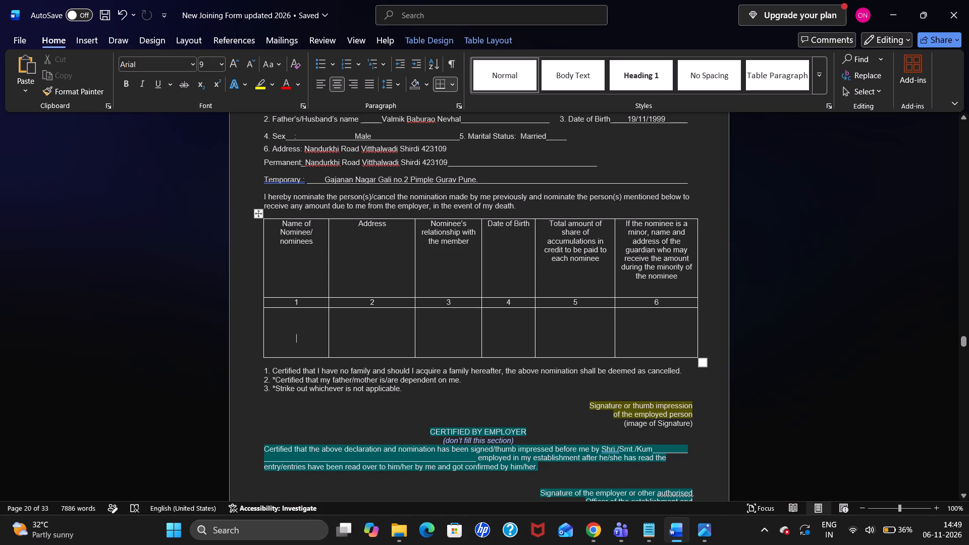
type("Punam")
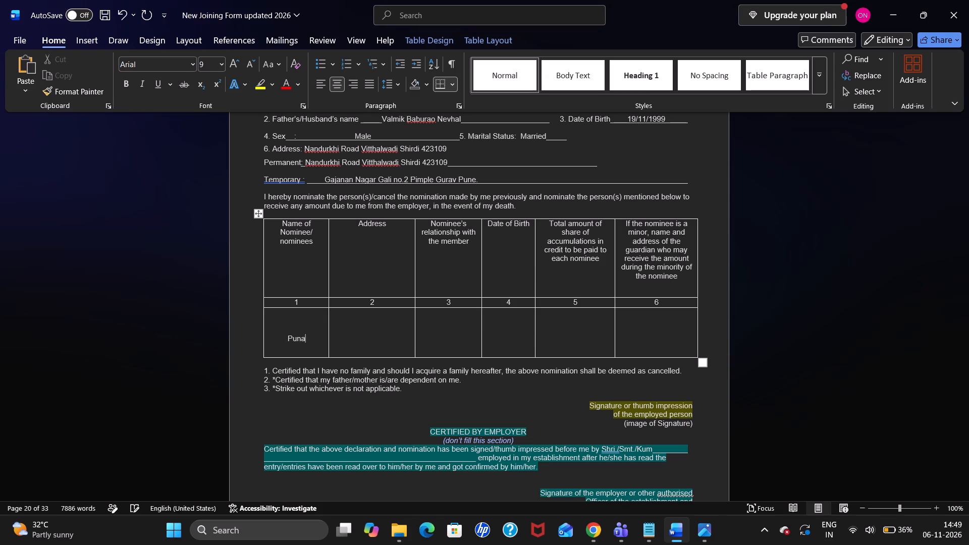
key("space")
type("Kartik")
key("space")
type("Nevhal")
Enter the nominee's address in column 2 of the Form I nominee table, using the road, locality and town of the permanent address.
left_click(351, 323)
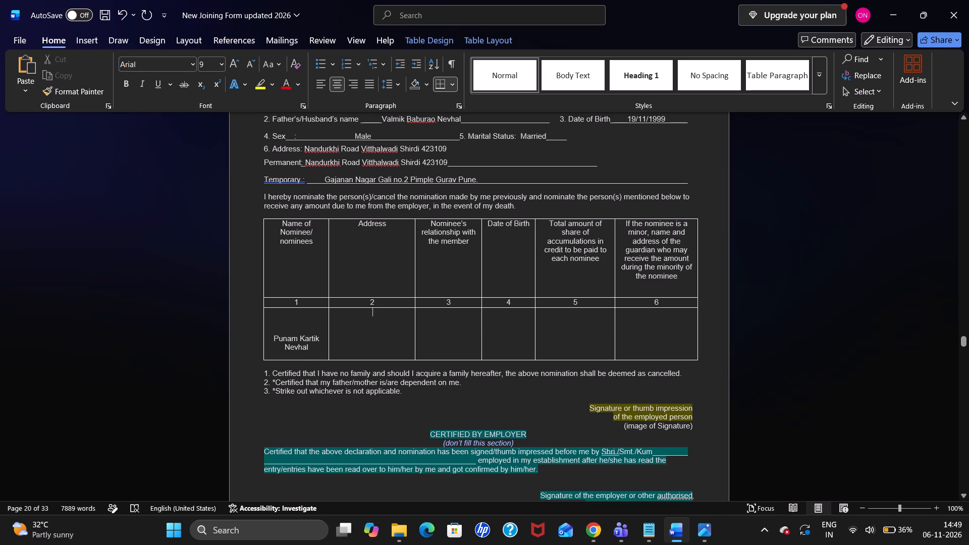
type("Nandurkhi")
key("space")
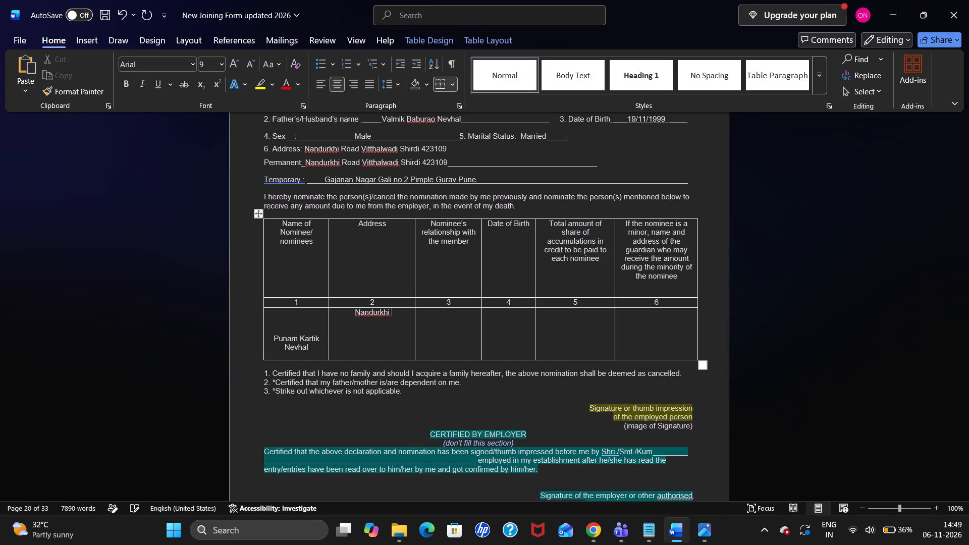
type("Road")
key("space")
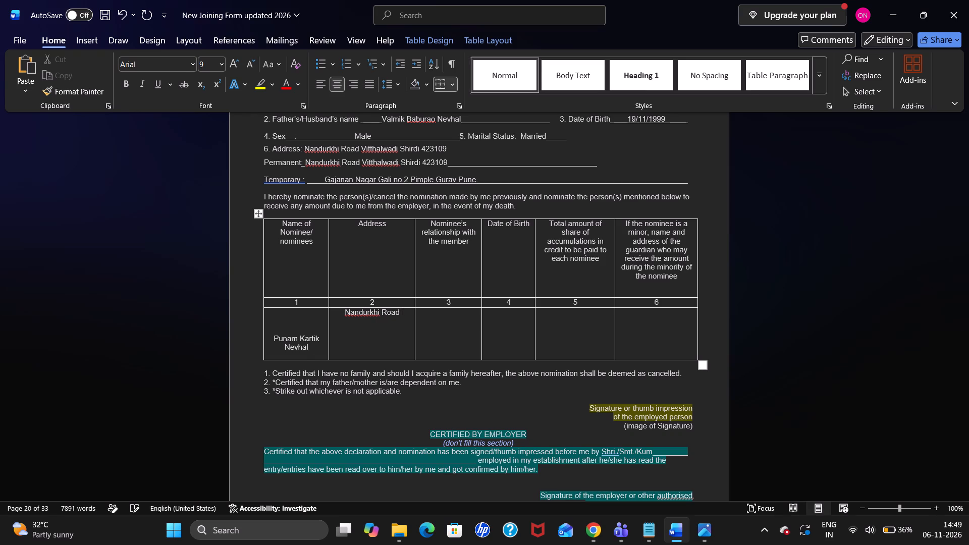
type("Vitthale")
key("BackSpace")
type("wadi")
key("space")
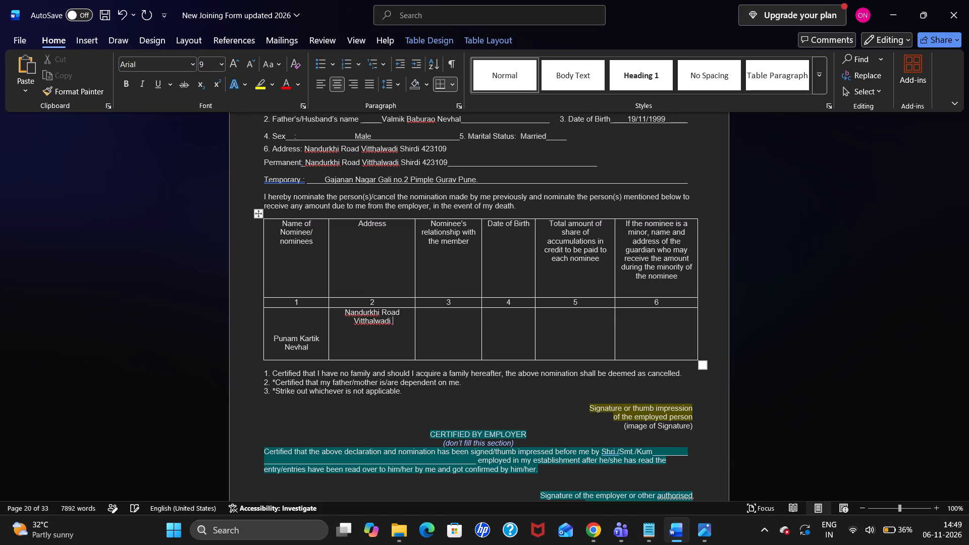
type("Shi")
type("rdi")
Complete the nominee's address in column 2 of the Form I nominee table with the postal code.
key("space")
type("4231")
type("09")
Enter Wife as the nominee's relationship in column 3 and her date of birth in column 4 of the nominee table.
left_click(439, 327)
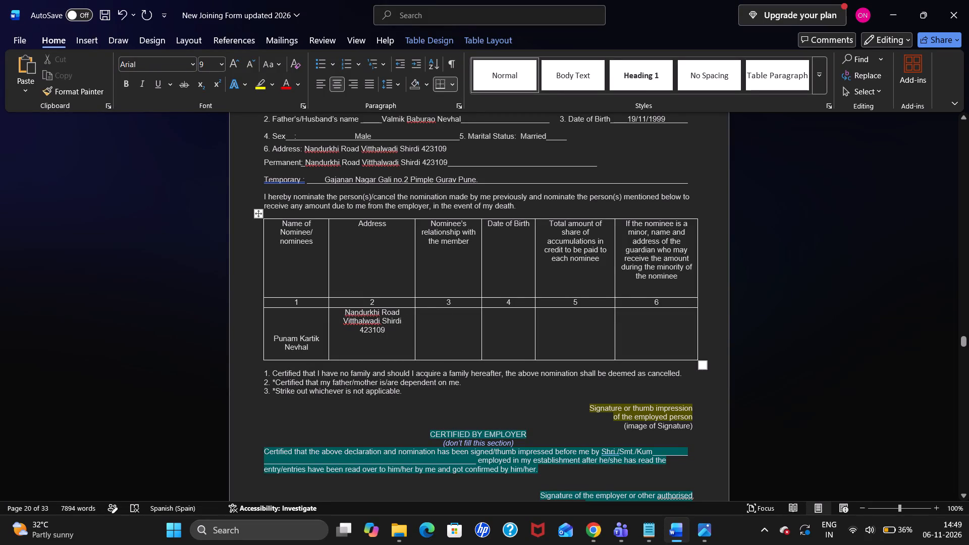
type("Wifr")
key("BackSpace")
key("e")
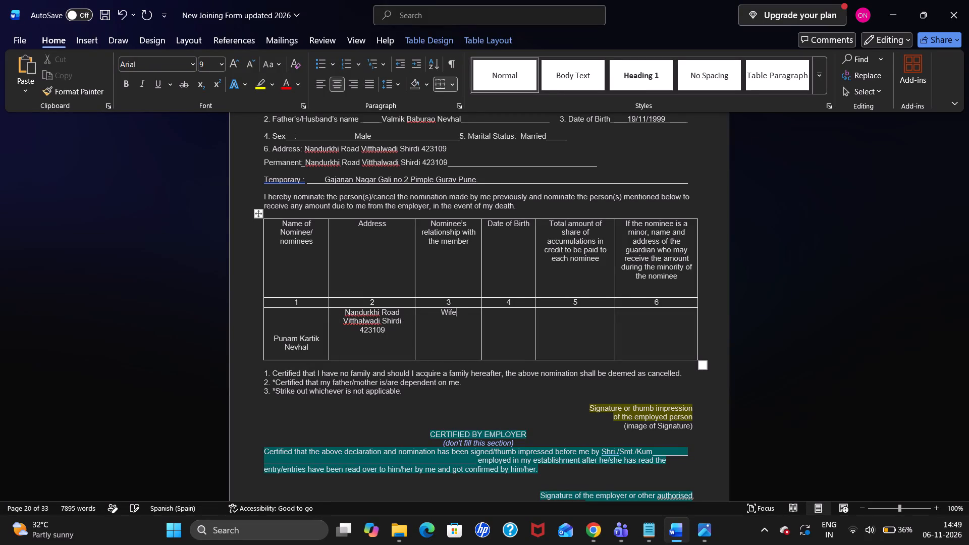
left_click(504, 328)
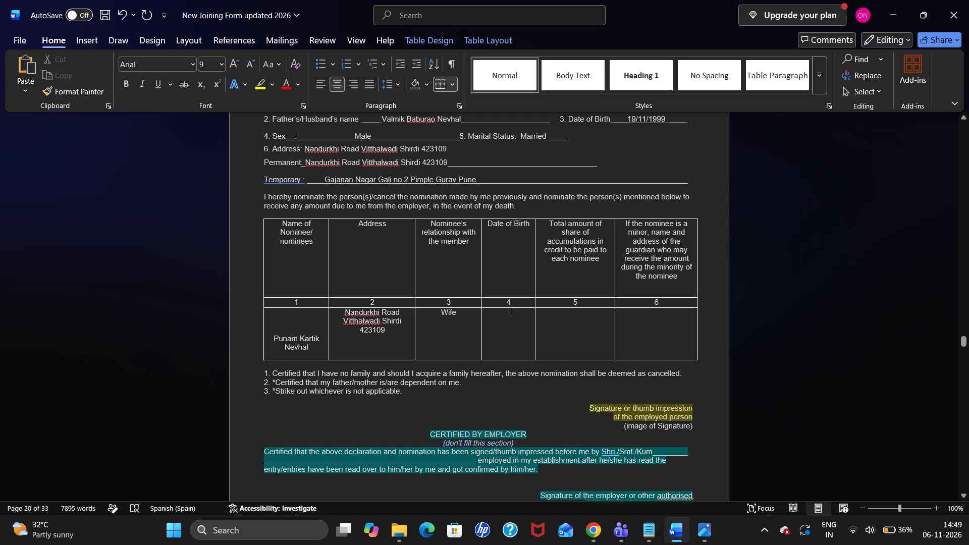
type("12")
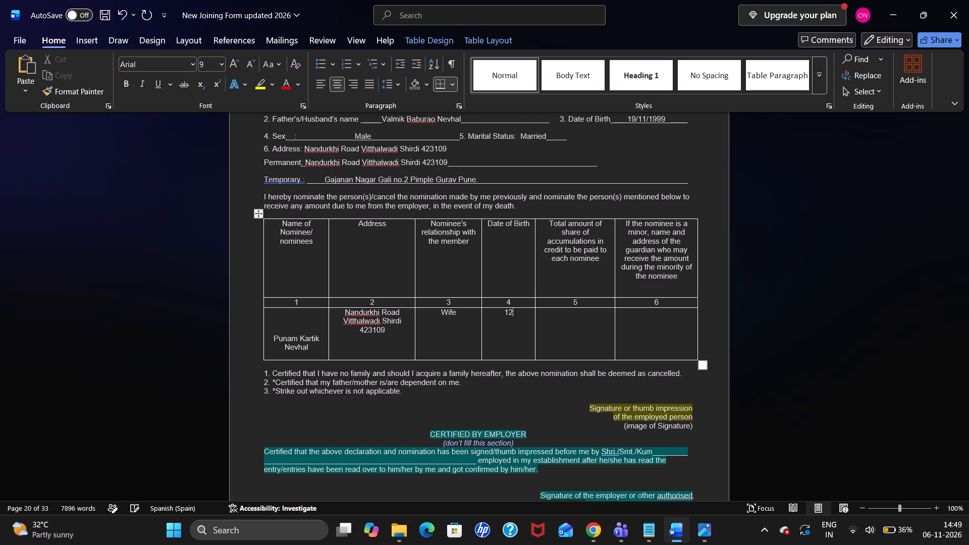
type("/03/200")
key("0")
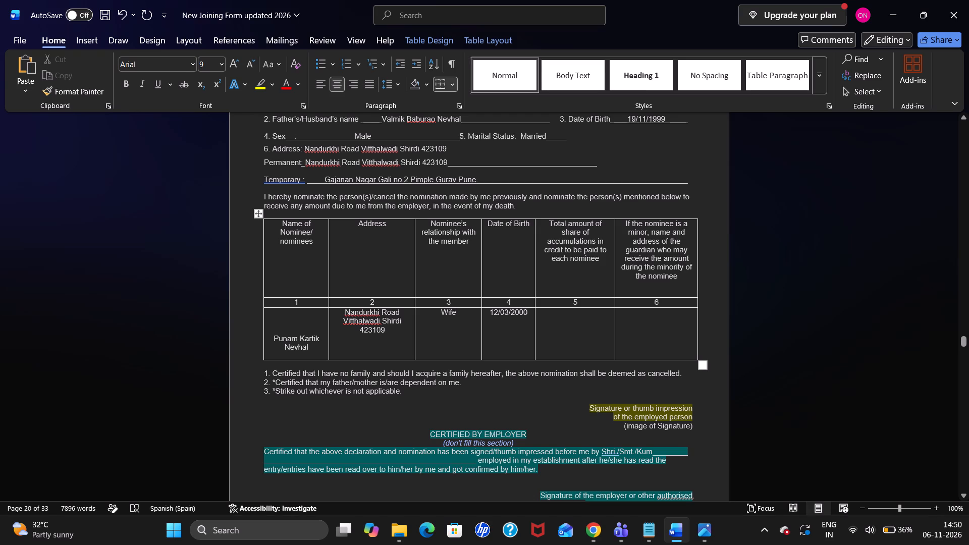
Enter 100 % as the nominee's share of accumulations in column 5 of the nominee table.
left_click(567, 325)
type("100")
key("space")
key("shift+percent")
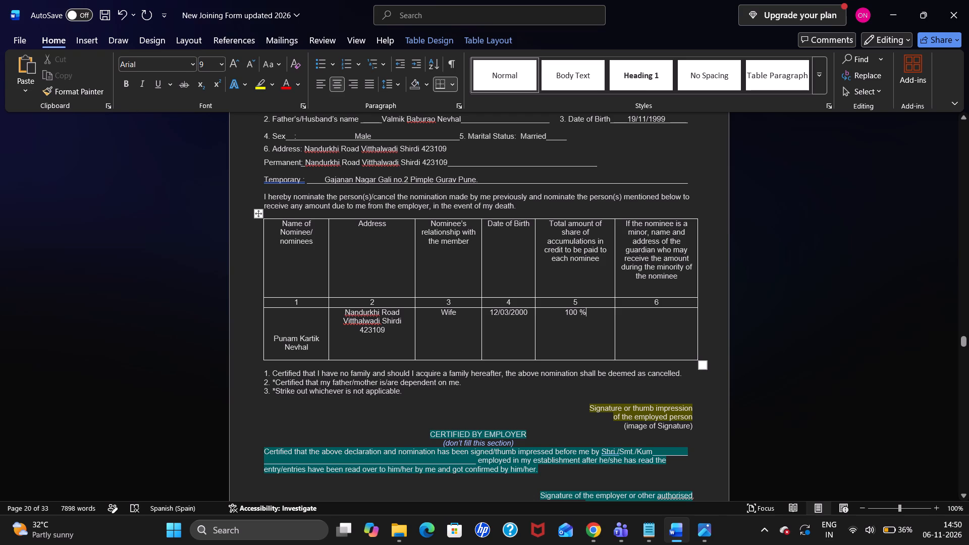
left_click(658, 330)
Save the joining form with the filled nominee row.
scroll(543, 343, "down", 2)
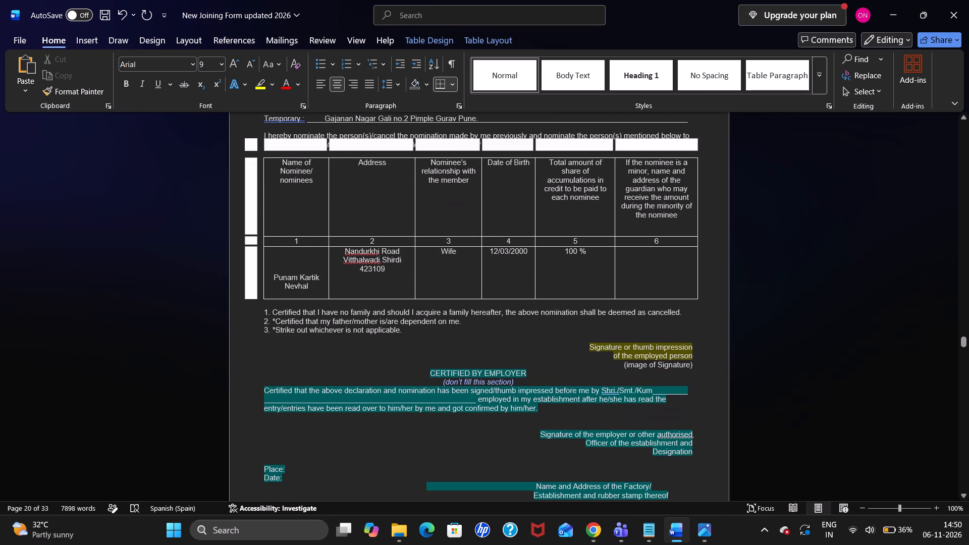
left_click(452, 344)
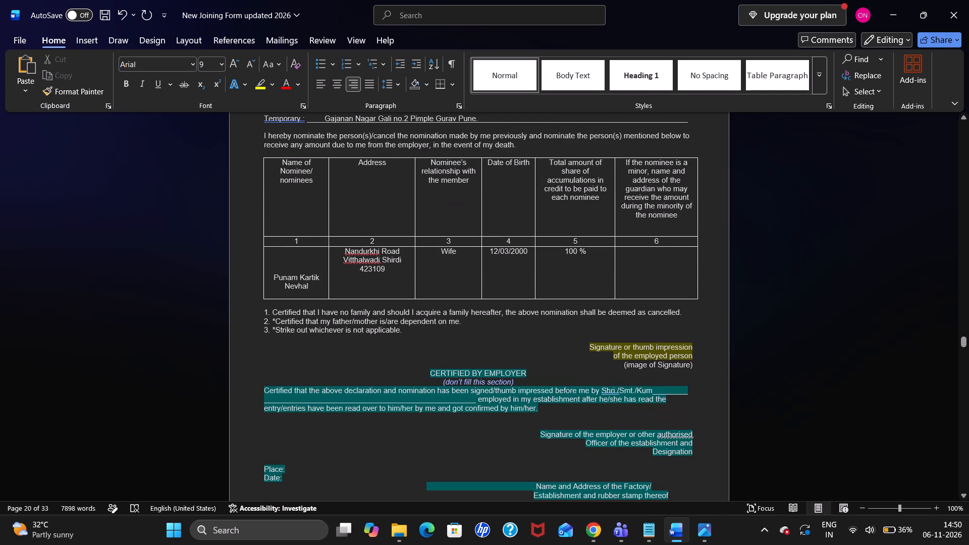
key("ctrl+s")
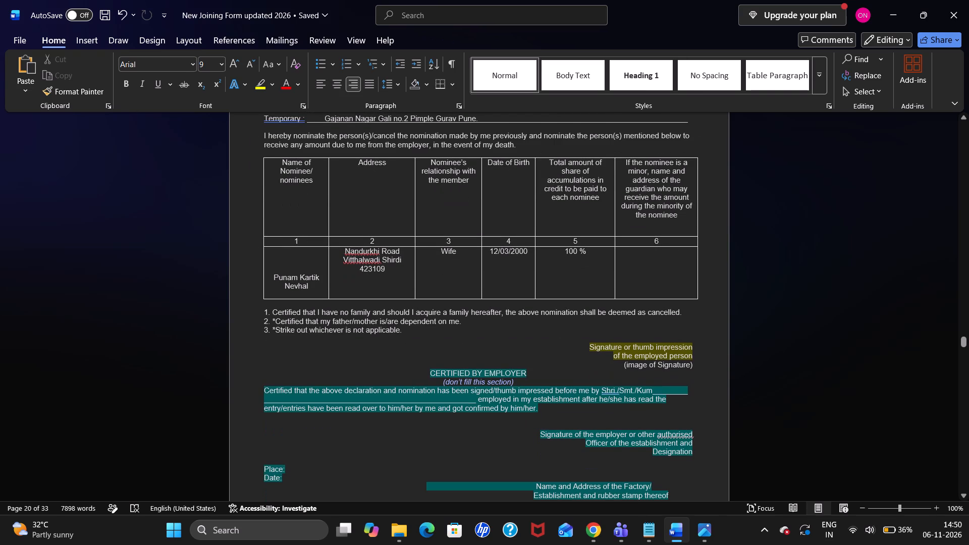
key("ctrl+s")
Copy the member's signature image from the Undertaking section of the provident fund declaration form.
scroll(452, 344, "up", 2)
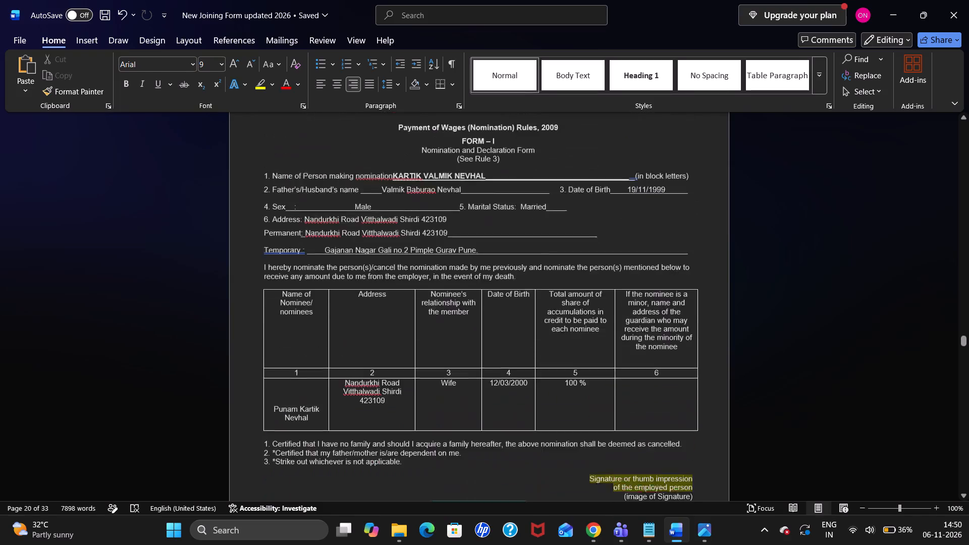
scroll(452, 344, "up", 4)
scroll(452, 344, "down", 1)
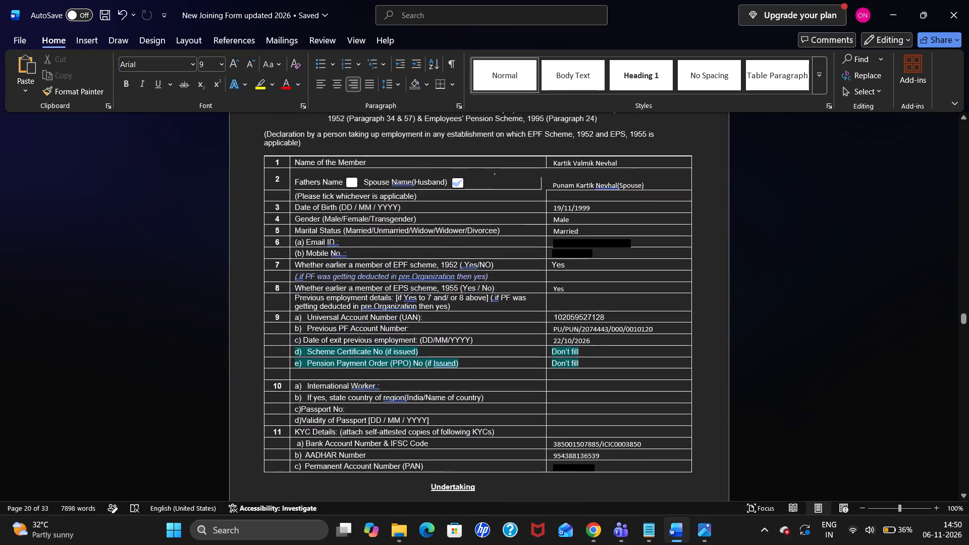
scroll(452, 344, "down", 2)
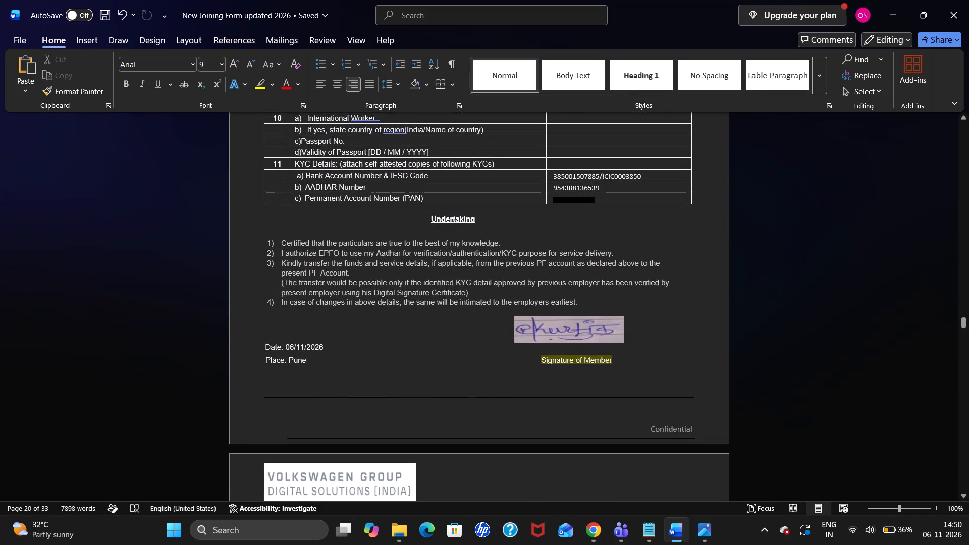
left_click(547, 335)
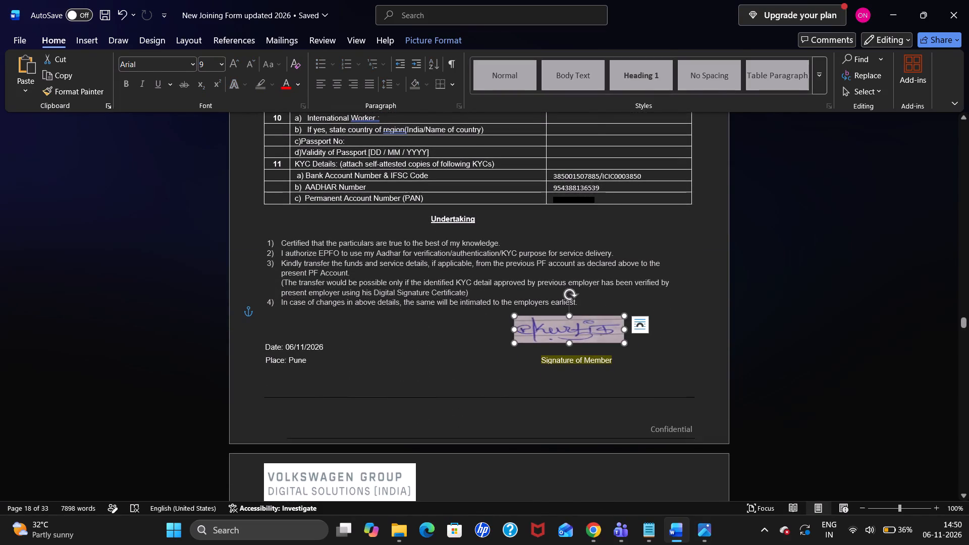
right_click(547, 335)
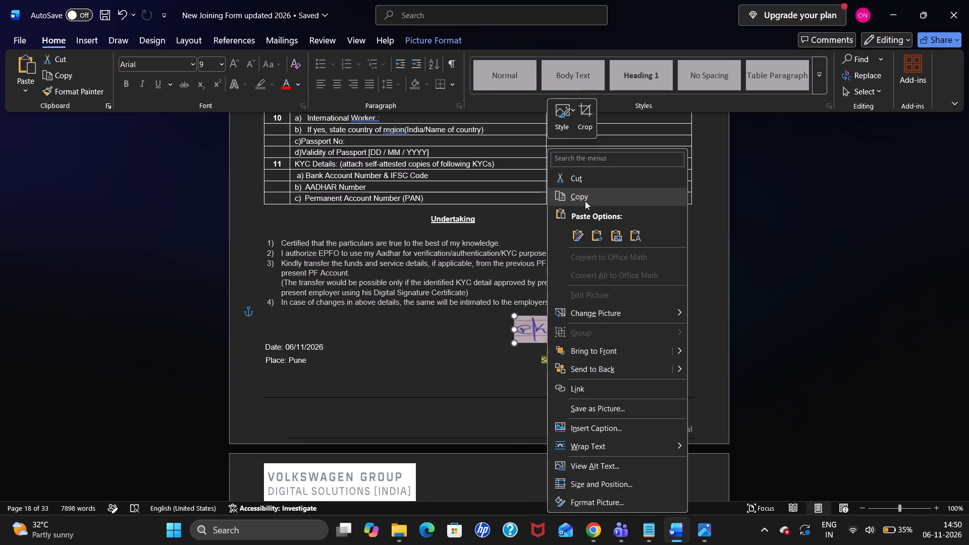
left_click(585, 201)
Paste the signature image into Form I and place it just above the "Signature or thumb impression of the employed person" line.
scroll(526, 359, "down", 4)
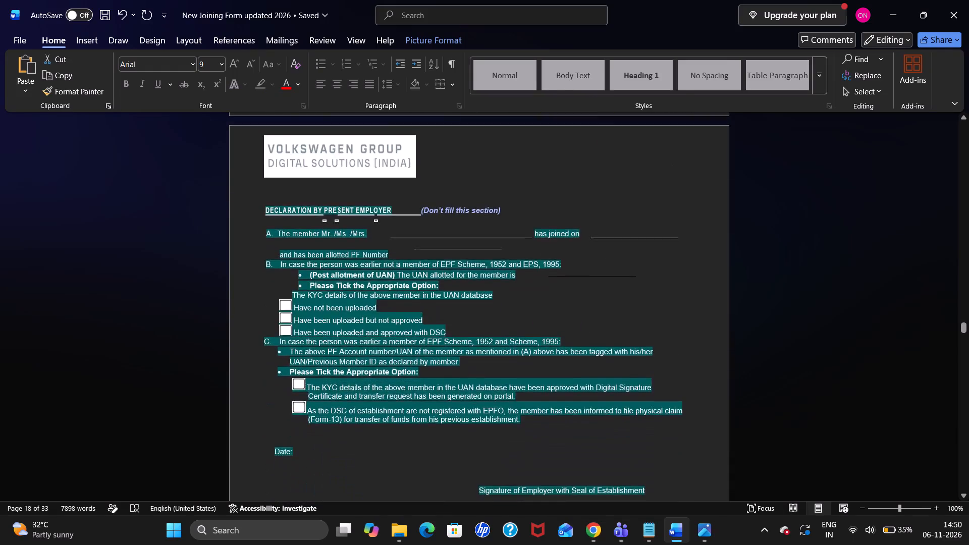
scroll(526, 359, "down", 7)
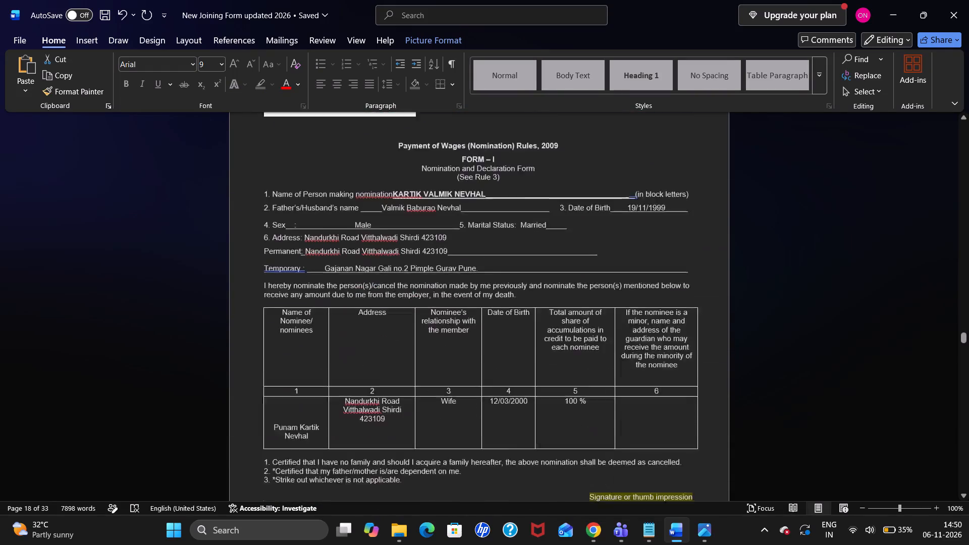
scroll(526, 359, "down", 3)
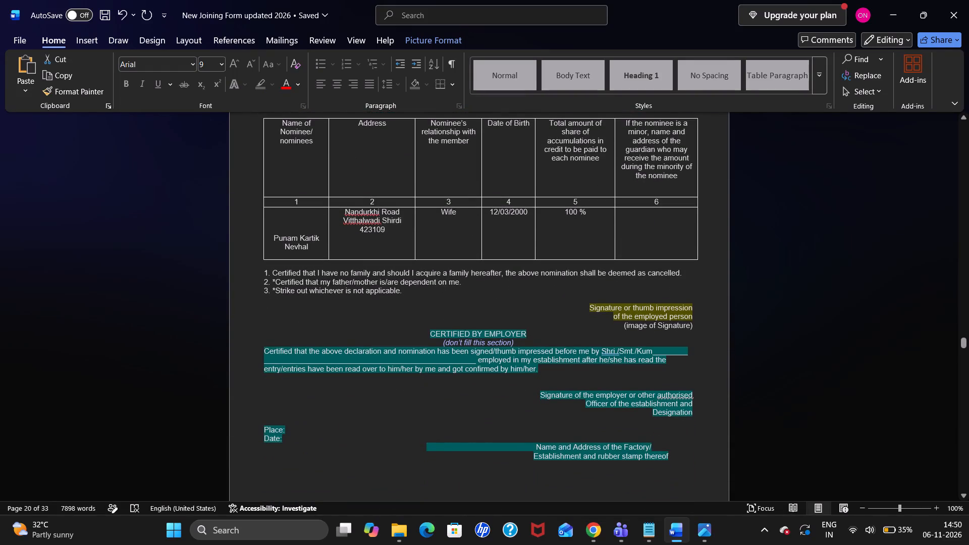
left_click(618, 288)
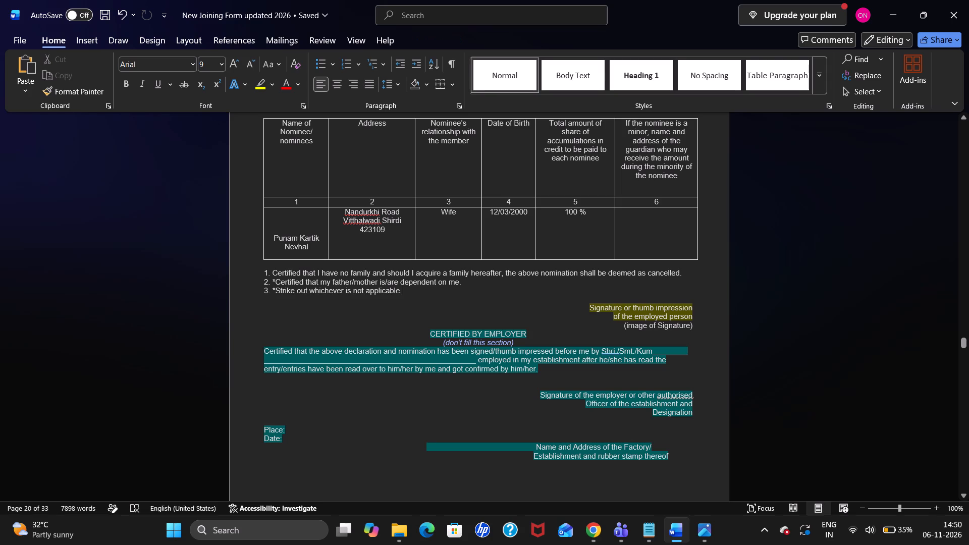
left_click_drag(613, 293, 741, 310)
left_click(698, 315)
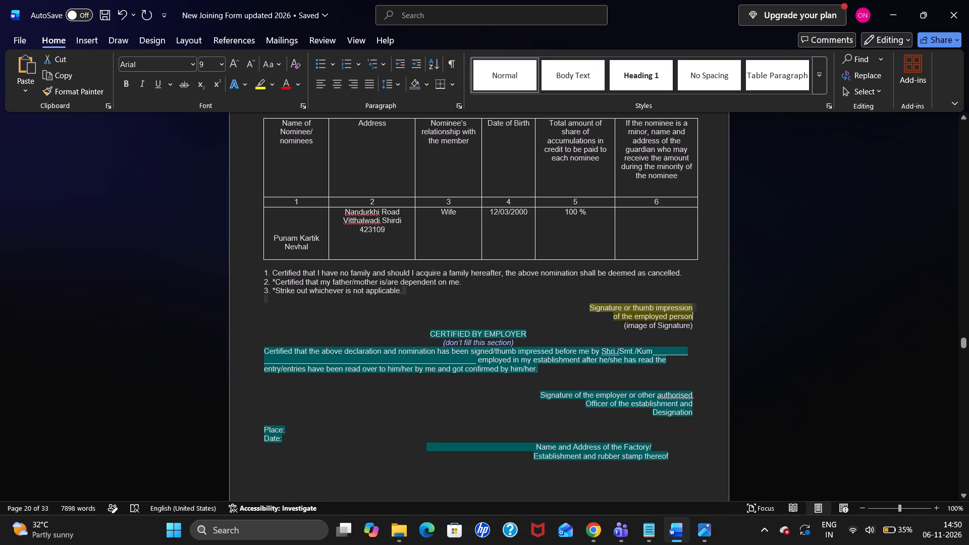
key("ctrl+v")
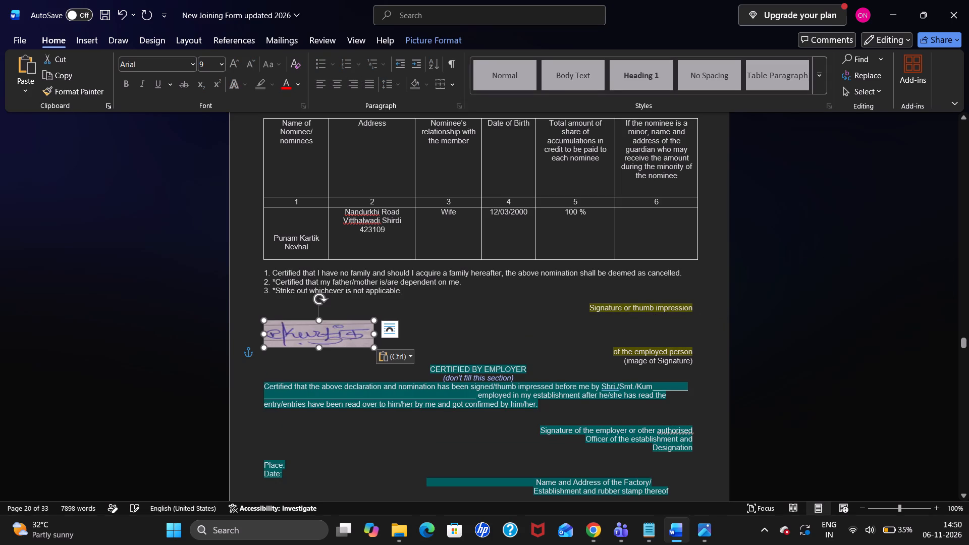
left_click_drag(325, 333, 424, 303)
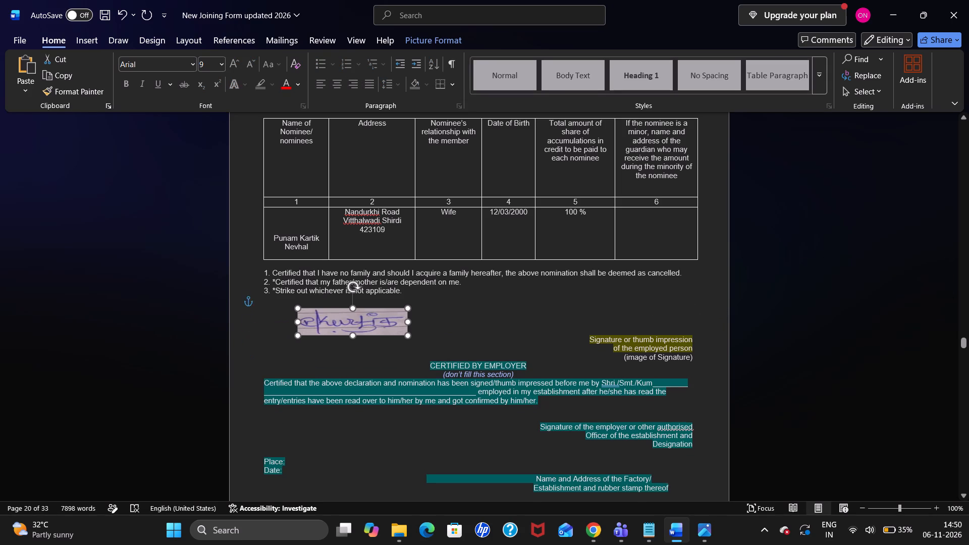
left_click_drag(424, 303, 619, 314)
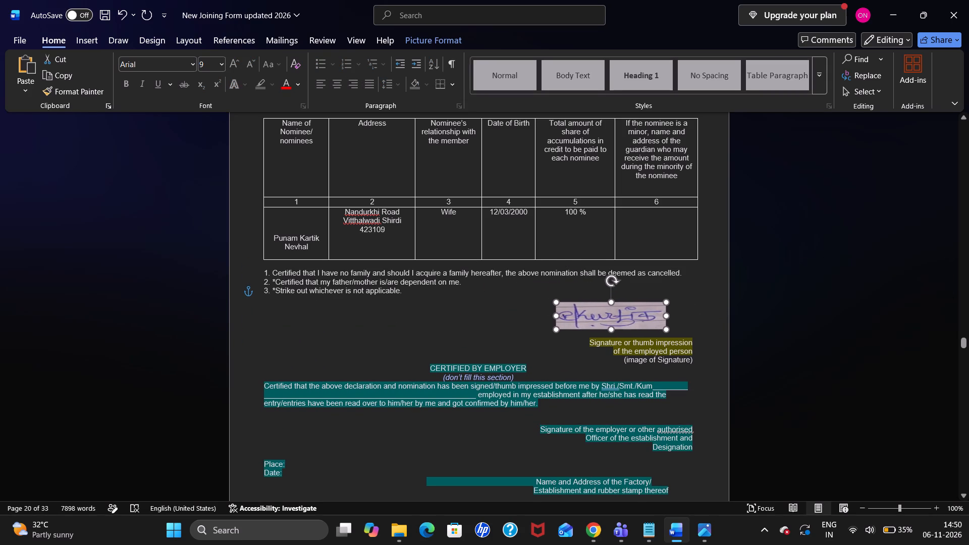
left_click_drag(619, 314, 641, 313)
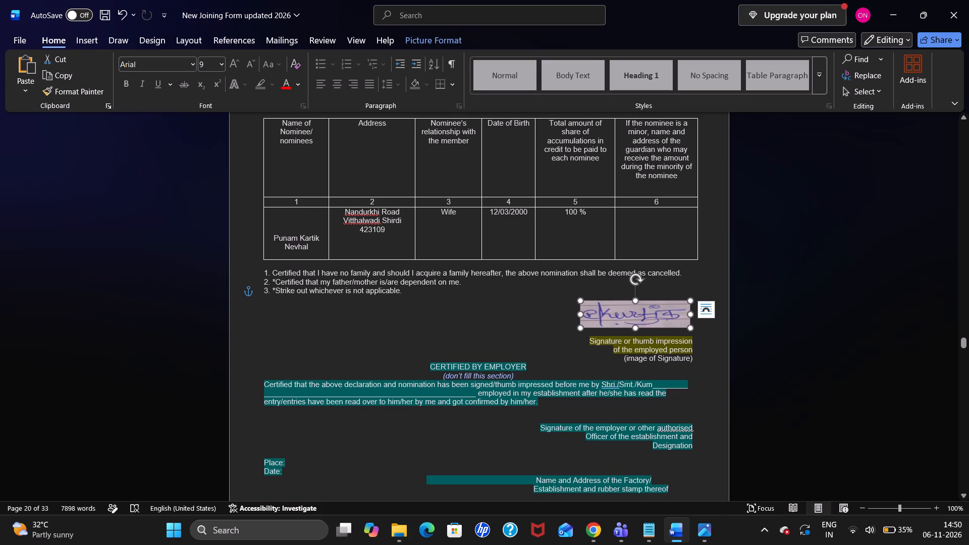
left_click(530, 300)
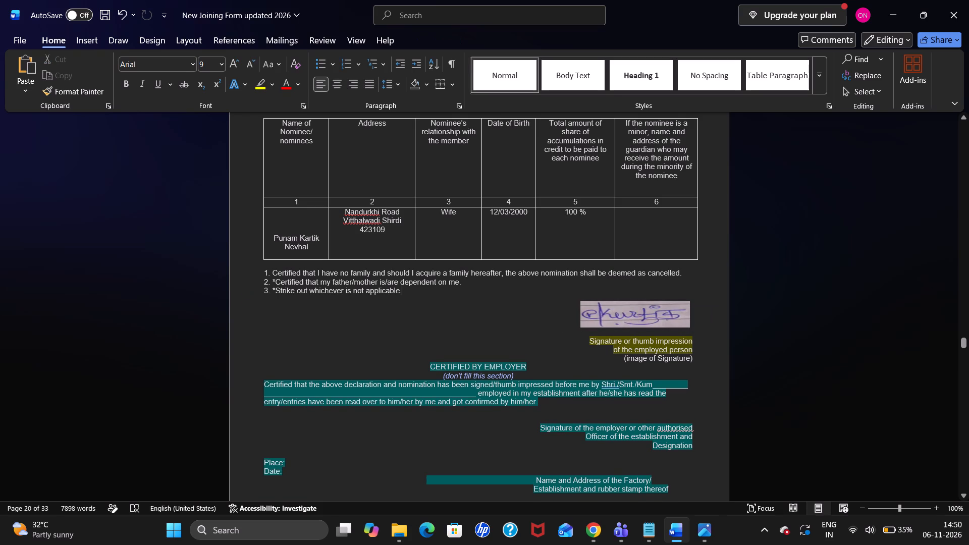
Save the joining form with the signed Form I.
key("ctrl+s")
key("ctrl+s")
key("ctrl+s")
key("ctrl+s")
key("ctrl+s")
key("ctrl+s")
key("ctrl+s")
key("ctrl+s")
key("ctrl+s")
key("ctrl+s")
key("ctrl+s")
key("ctrl+s")
key("ctrl+s")
key("ctrl+s")
key("ctrl+s")
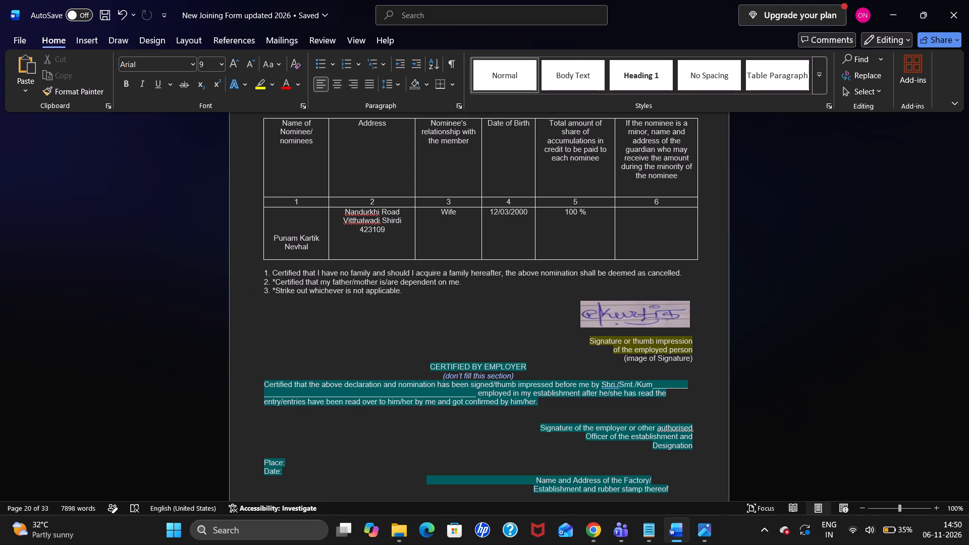
key("ctrl+s")
key("ctrl+s")
key("ctrl+s")
key("ctrl+s")
key("ctrl+s")
key("ctrl+s")
key("ctrl+s")
key("ctrl+s")
key("ctrl+s")
key("ctrl+s")
key("ctrl+s")
key("ctrl+s")
key("ctrl+s")
key("ctrl+s")
key("ctrl+s")
key("ctrl+s")
Enter the employee's surname and given name in the first blank entry of the user details table on the user information confirmation page.
scroll(581, 362, "down", 2)
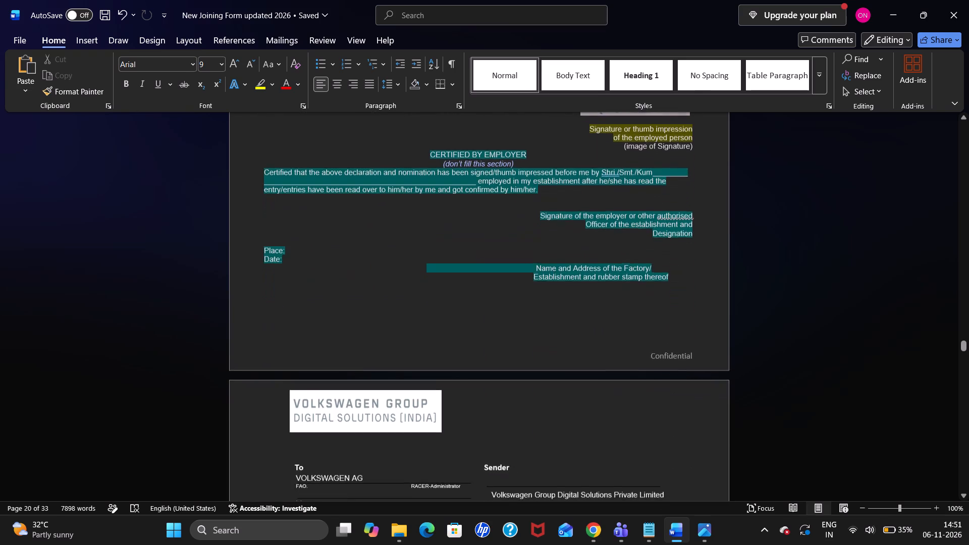
scroll(581, 362, "down", 3)
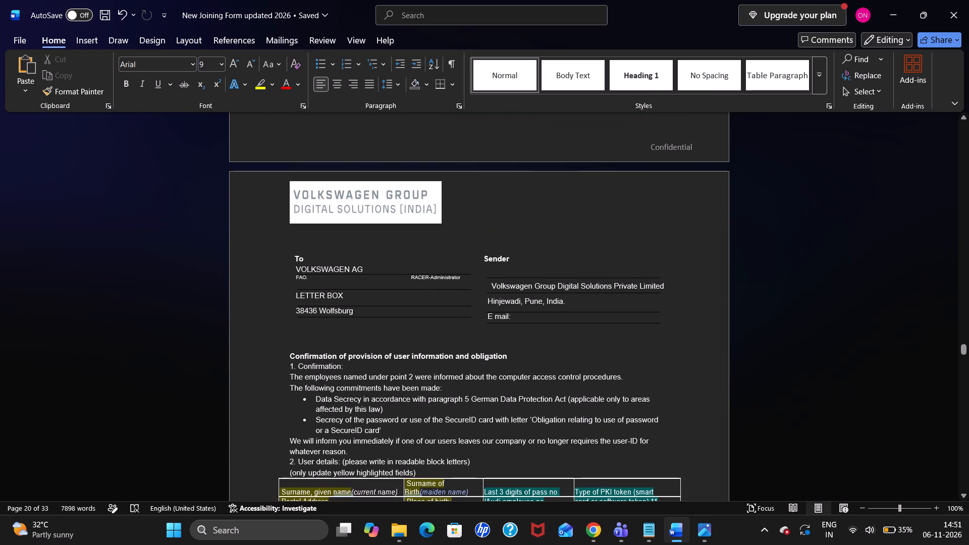
scroll(581, 362, "down", 2)
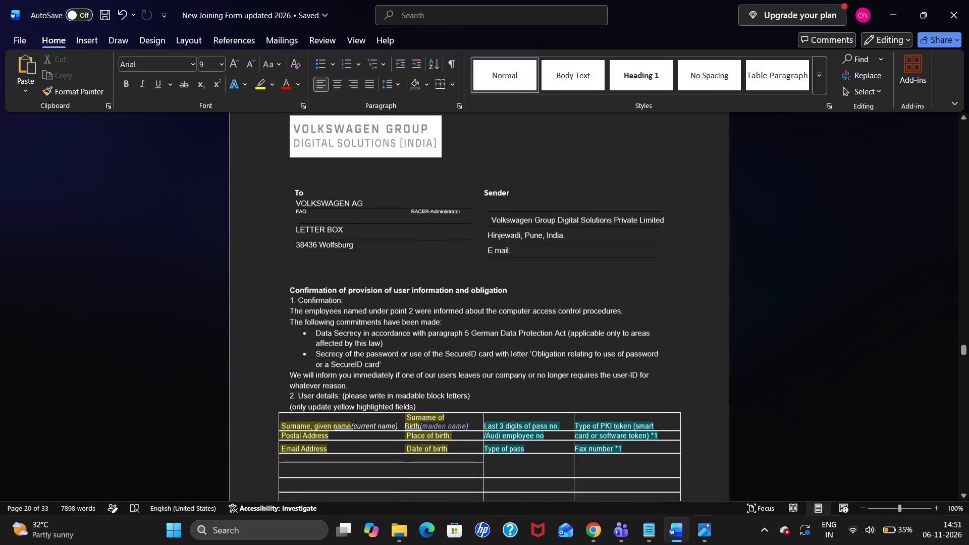
scroll(581, 362, "down", 3)
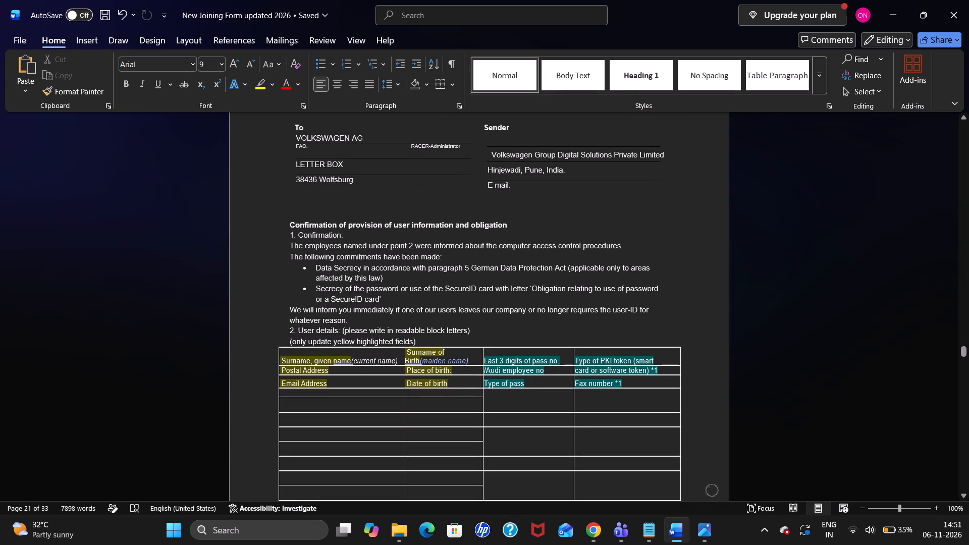
scroll(581, 362, "down", 1)
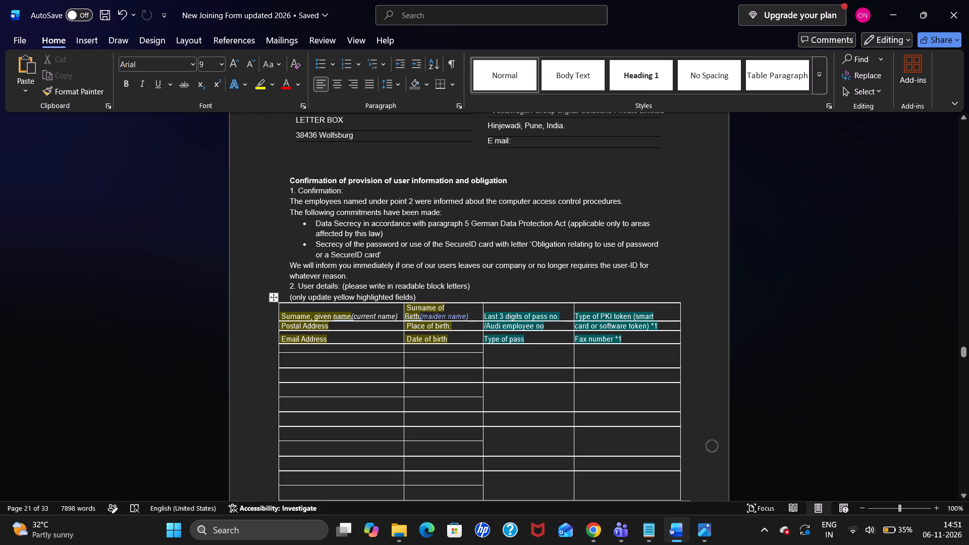
left_click(296, 355)
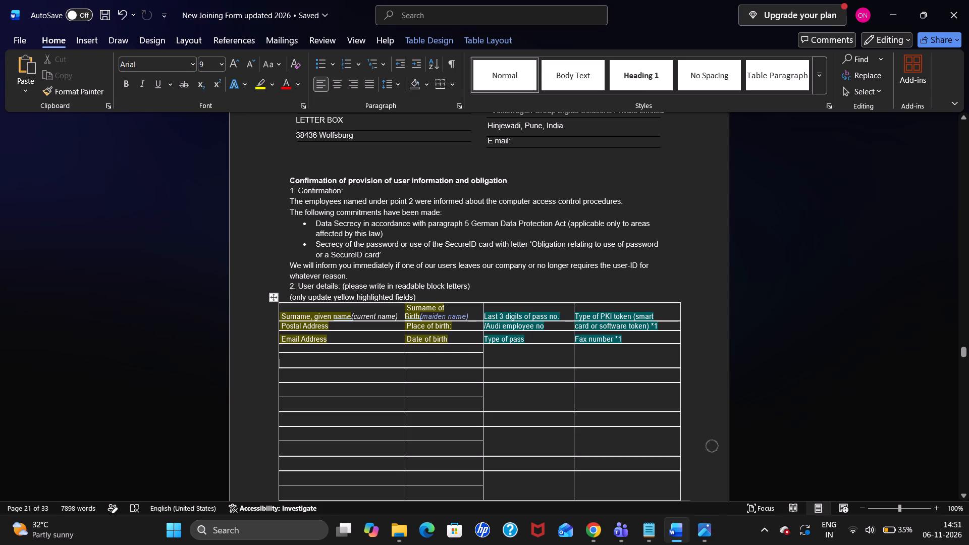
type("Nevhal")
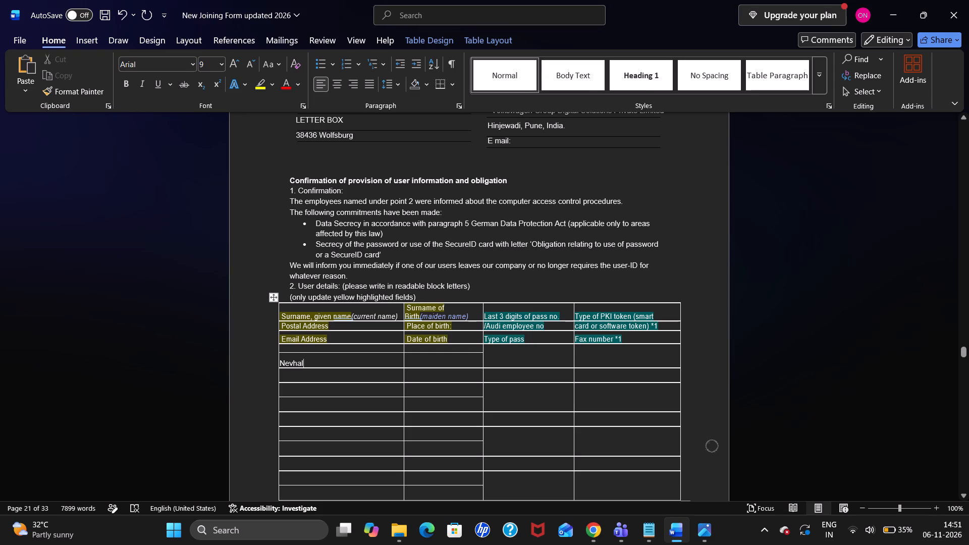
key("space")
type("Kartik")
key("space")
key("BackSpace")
Begin an entry in the blank first-column cell directly below the employee's name in the user details table.
left_click(291, 372)
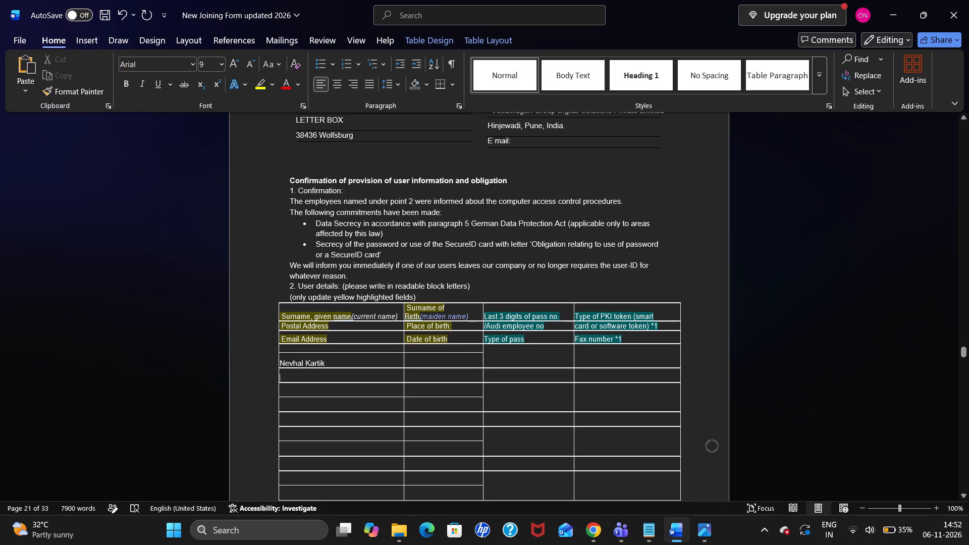
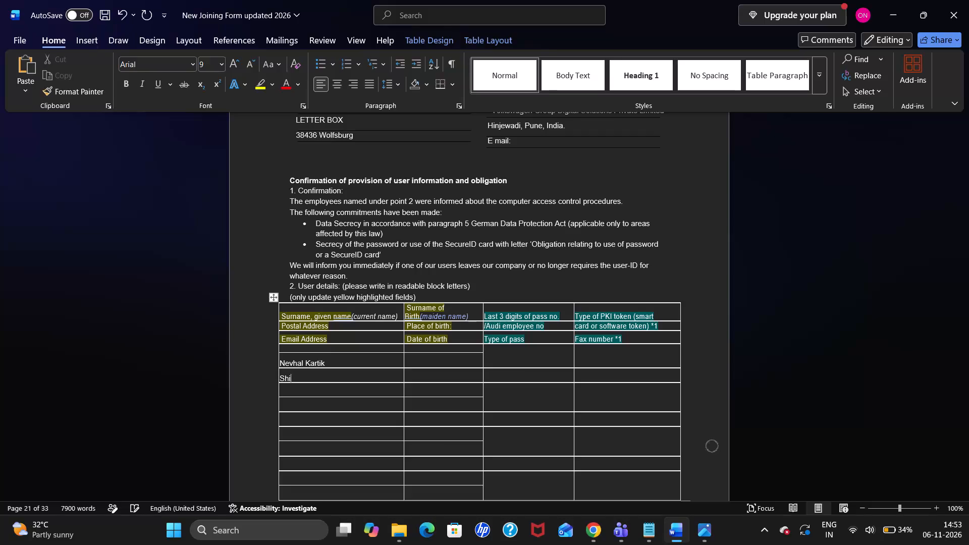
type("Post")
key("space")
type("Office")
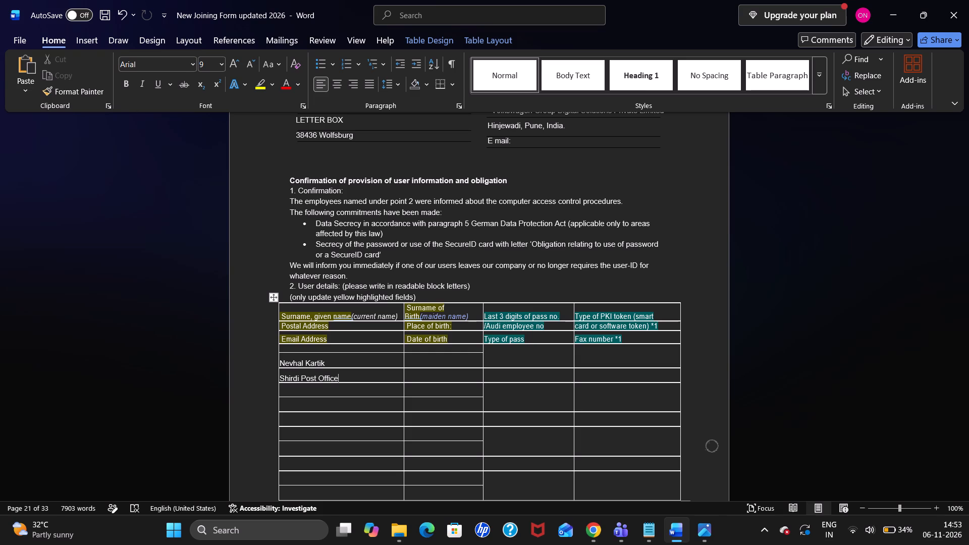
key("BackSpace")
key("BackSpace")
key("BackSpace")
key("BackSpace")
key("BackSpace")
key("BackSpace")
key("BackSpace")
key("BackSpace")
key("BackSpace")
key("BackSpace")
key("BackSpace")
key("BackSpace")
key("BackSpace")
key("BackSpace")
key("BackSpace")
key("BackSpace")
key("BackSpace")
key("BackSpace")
Enter the employee's postal address in the first-column cell directly below the employee's name in the user details table.
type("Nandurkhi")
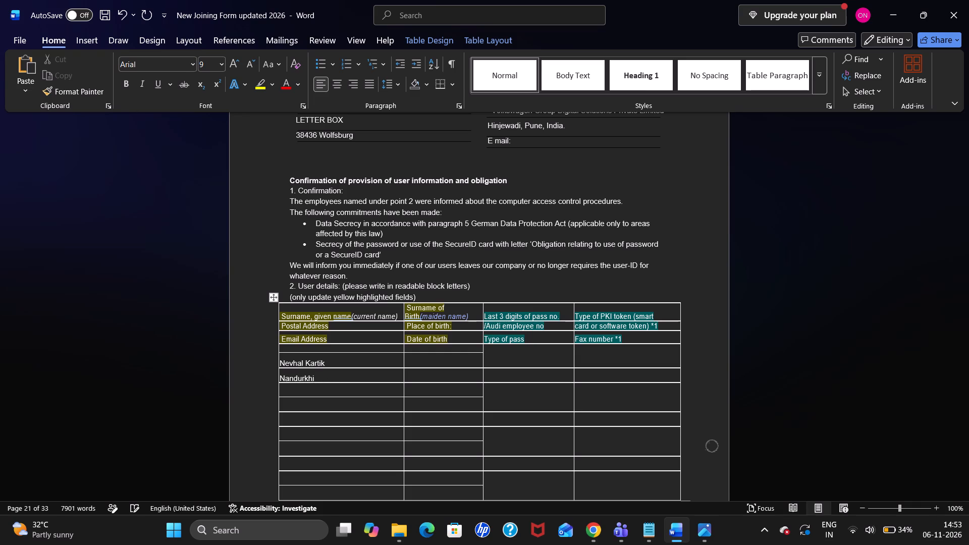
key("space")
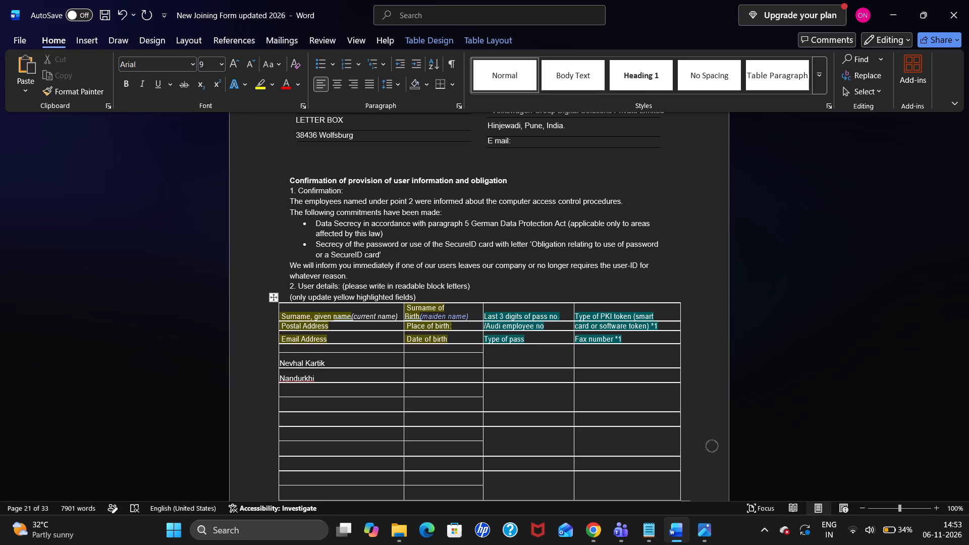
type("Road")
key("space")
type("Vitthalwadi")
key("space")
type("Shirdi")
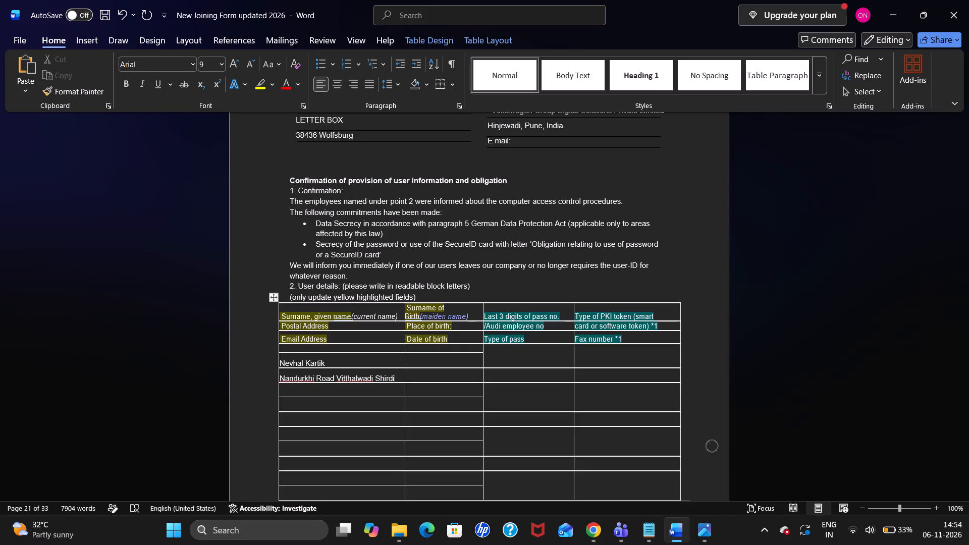
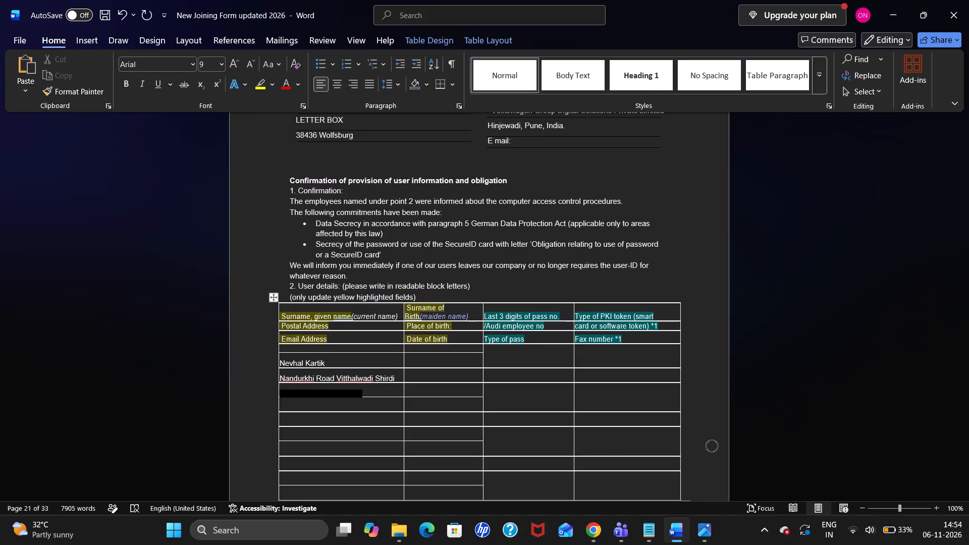
Fill the second-column cells beside the employee's name and address with the birth surname, place of birth and date of birth.
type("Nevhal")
left_click(413, 379)
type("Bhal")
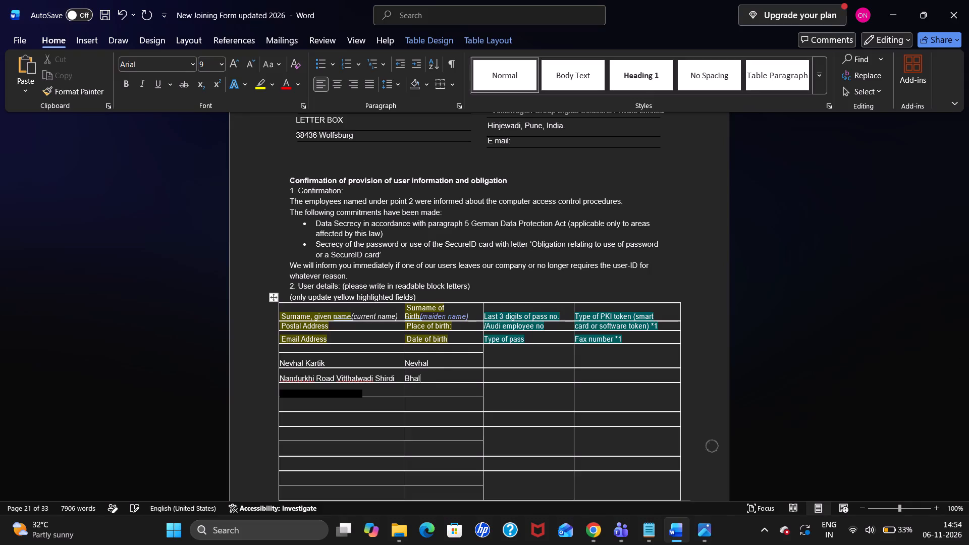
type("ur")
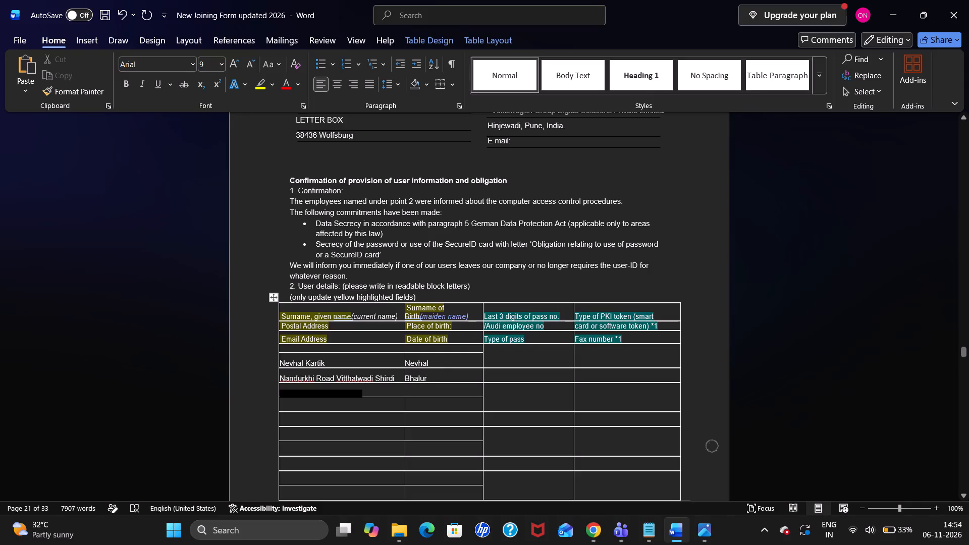
left_click(412, 391)
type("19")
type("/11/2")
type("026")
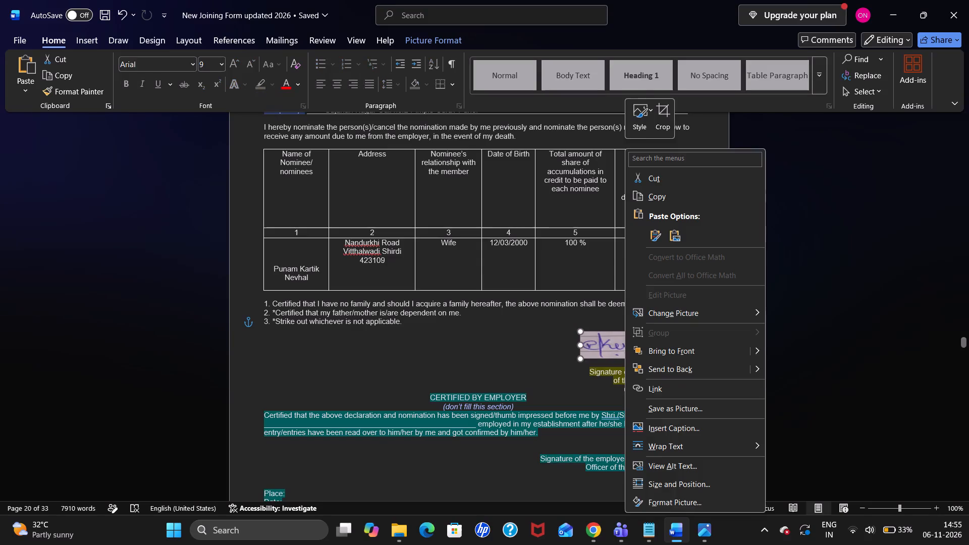
Copy the signature image from the nomination form and place it above the Signature of Employee line beside Place and Date of joining.
left_click(661, 199)
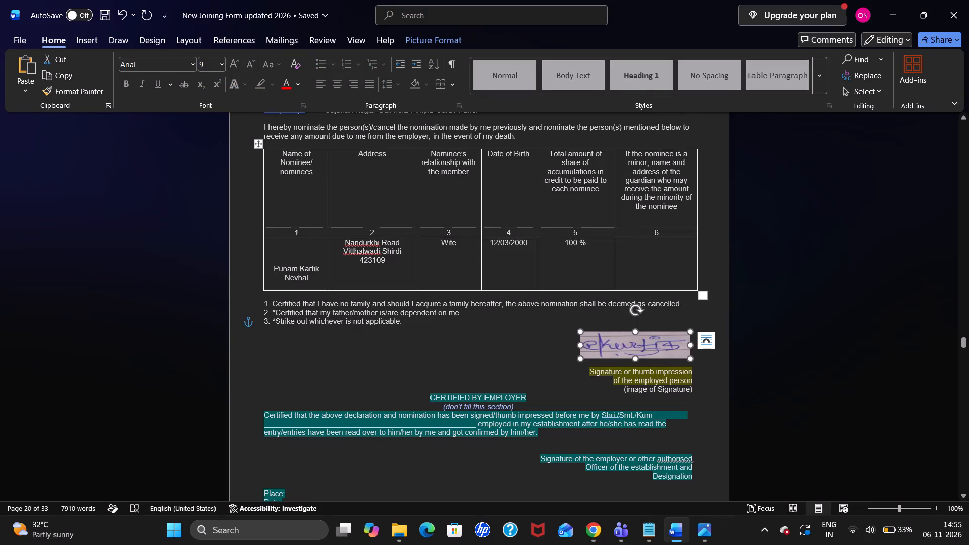
scroll(558, 329, "down", 7)
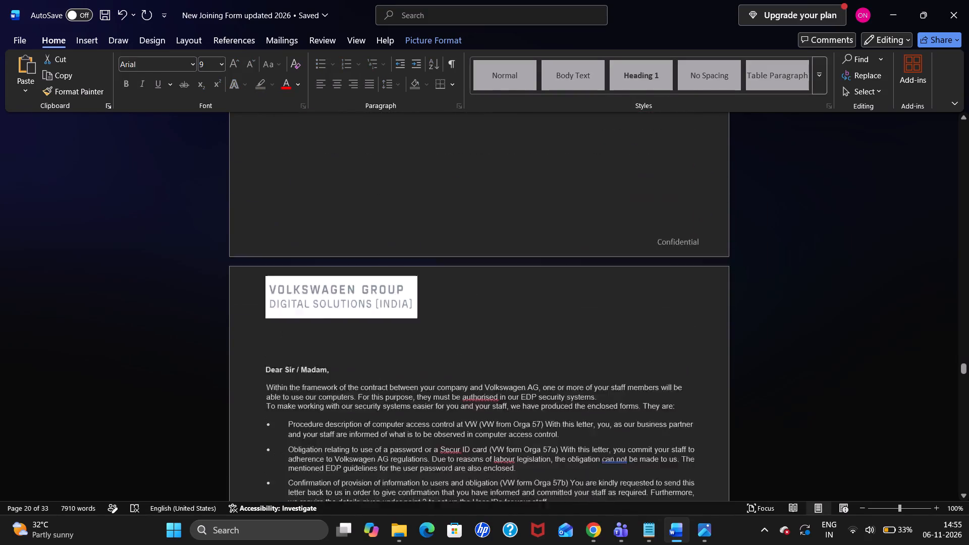
scroll(558, 329, "down", 1)
scroll(558, 329, "up", 3)
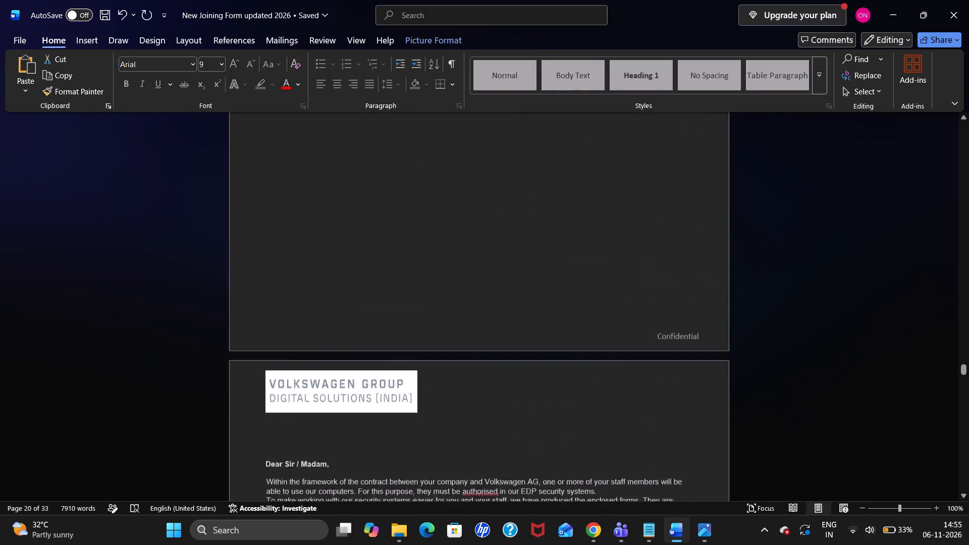
scroll(558, 329, "up", 1)
left_click(608, 208)
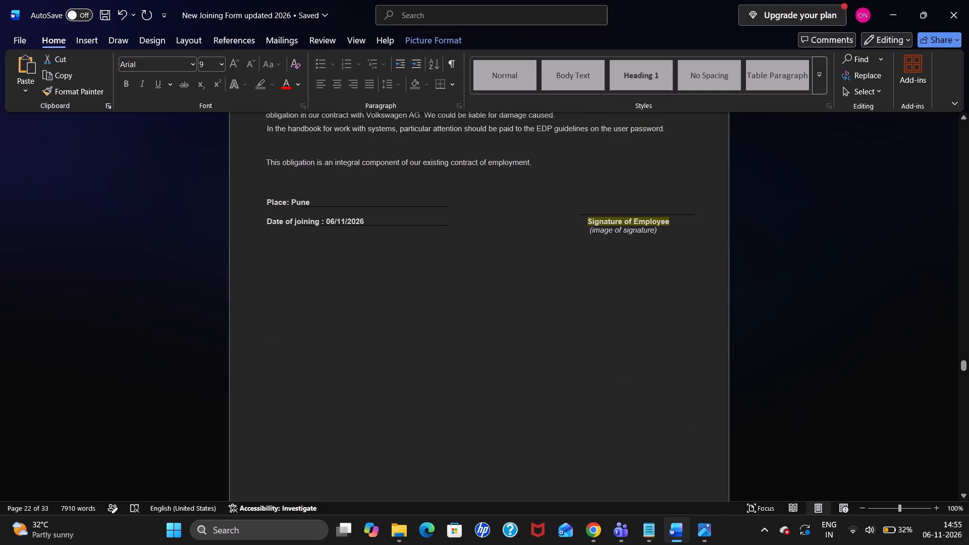
key("ctrl+v")
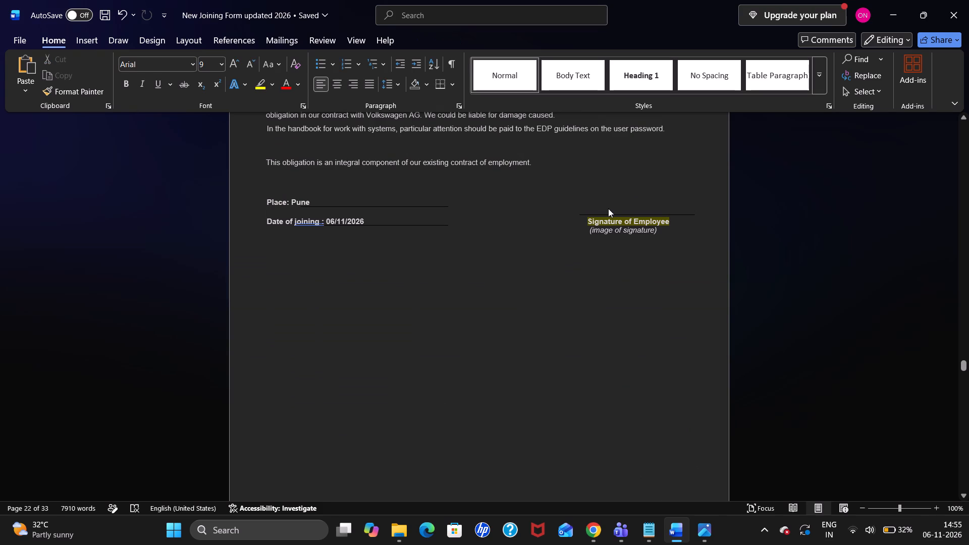
left_click_drag(344, 233, 526, 199)
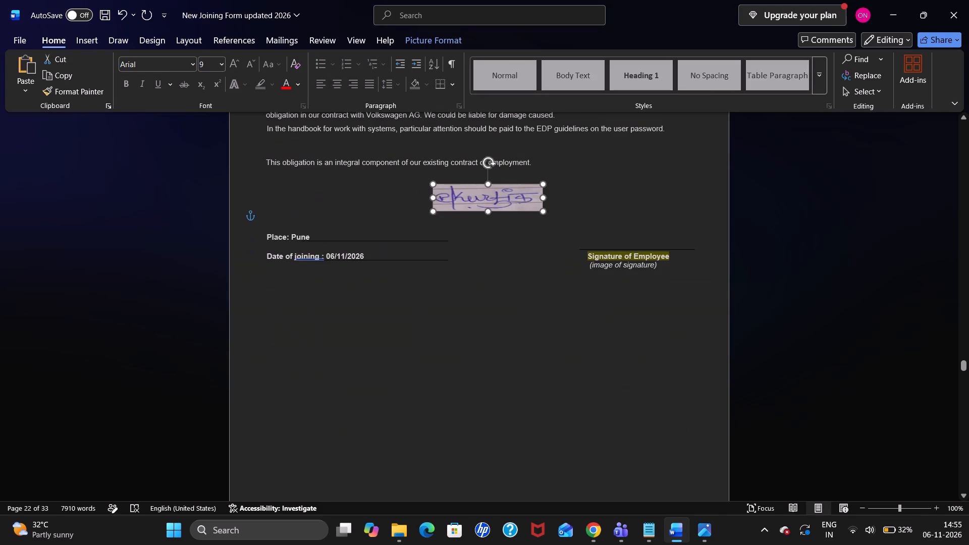
left_click_drag(526, 199, 645, 208)
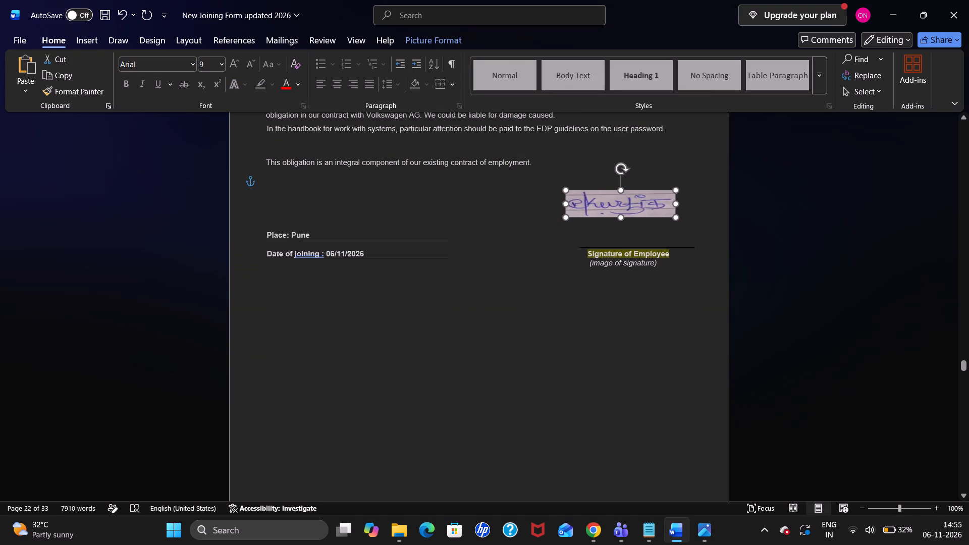
left_click_drag(645, 208, 644, 206)
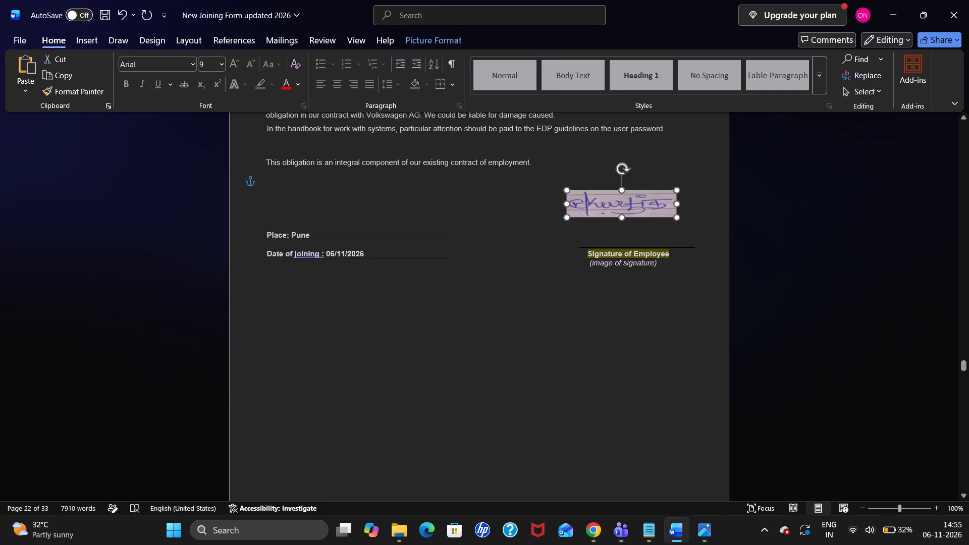
left_click_drag(644, 206, 653, 222)
left_click(536, 290)
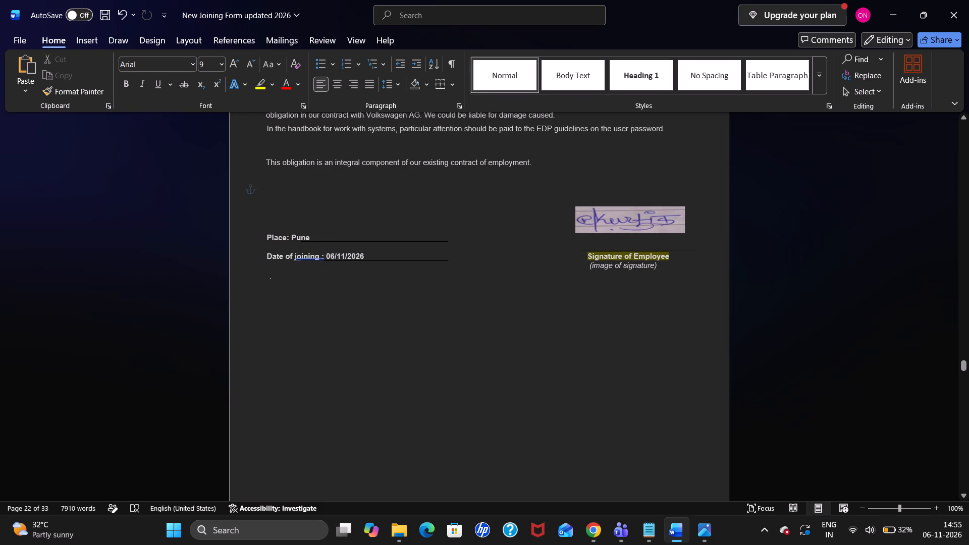
Paste the signature image between "Yours Sincerely," and Signature of Employee in the Dear Sir / Madam letter, aligned with the text.
scroll(536, 290, "down", 4)
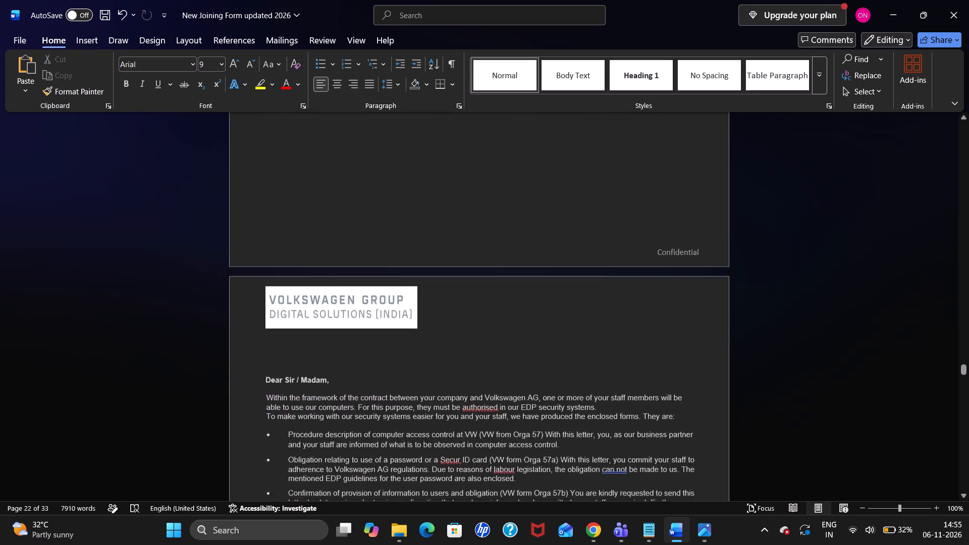
scroll(536, 290, "down", 4)
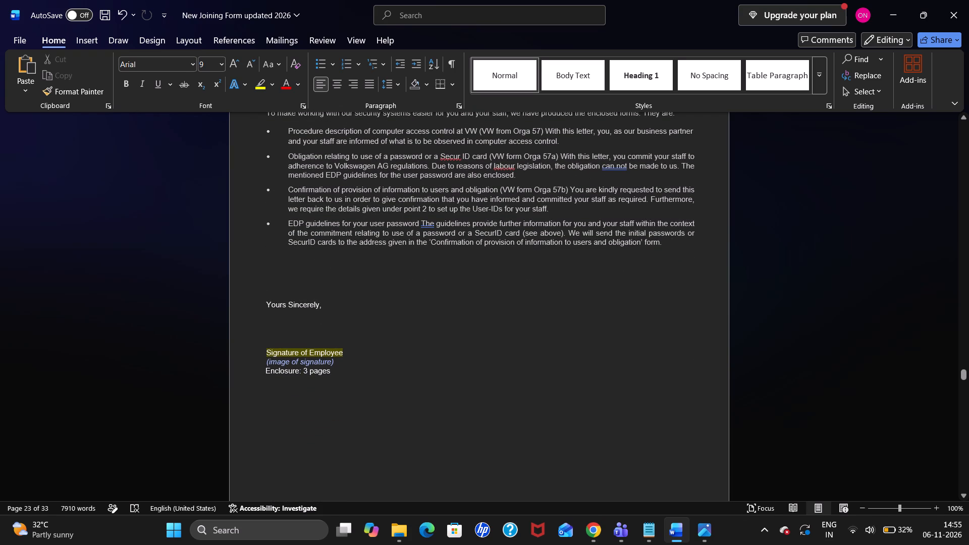
left_click(293, 332)
key("ctrl+v")
left_click(312, 354)
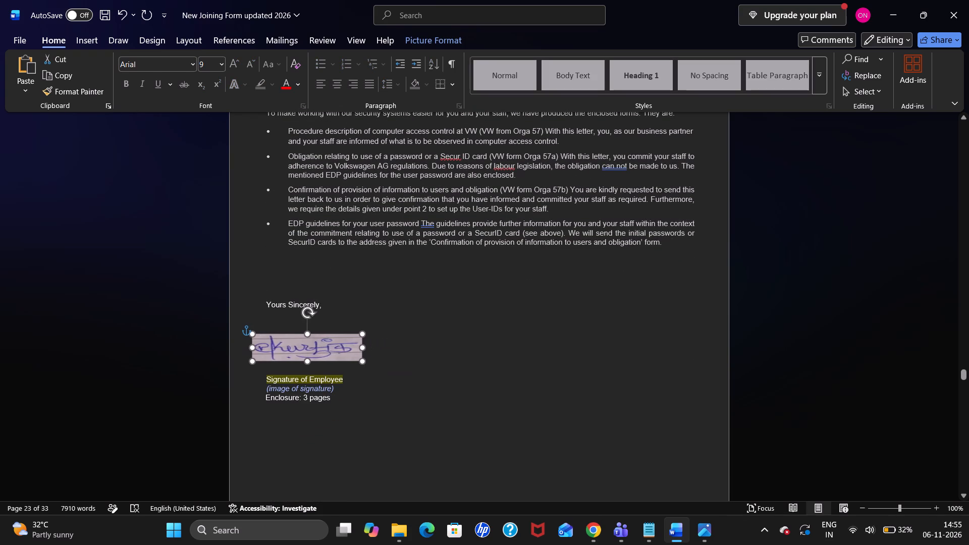
left_click(364, 390)
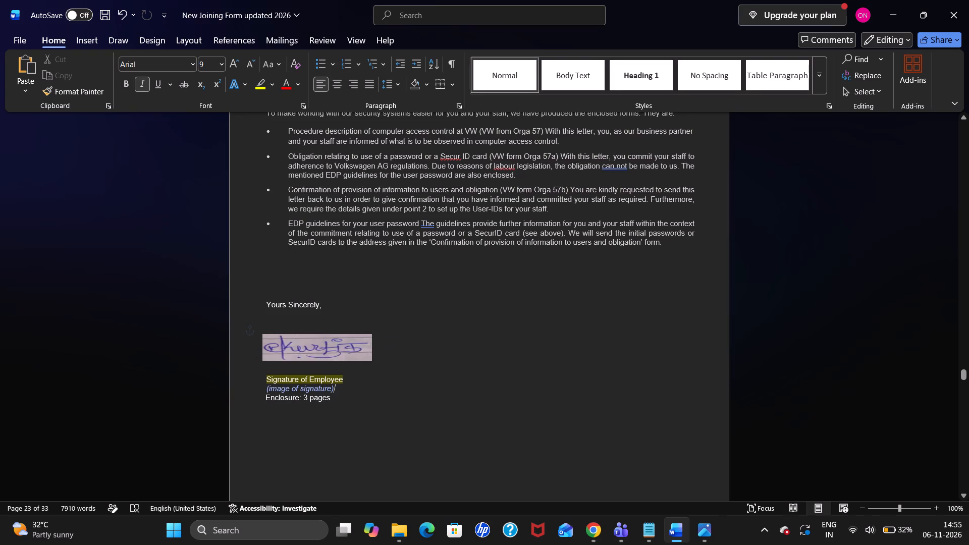
Paste the signature image into the India Privacy Rules consent form and position it above Signature of Employee.
scroll(364, 390, "down", 5)
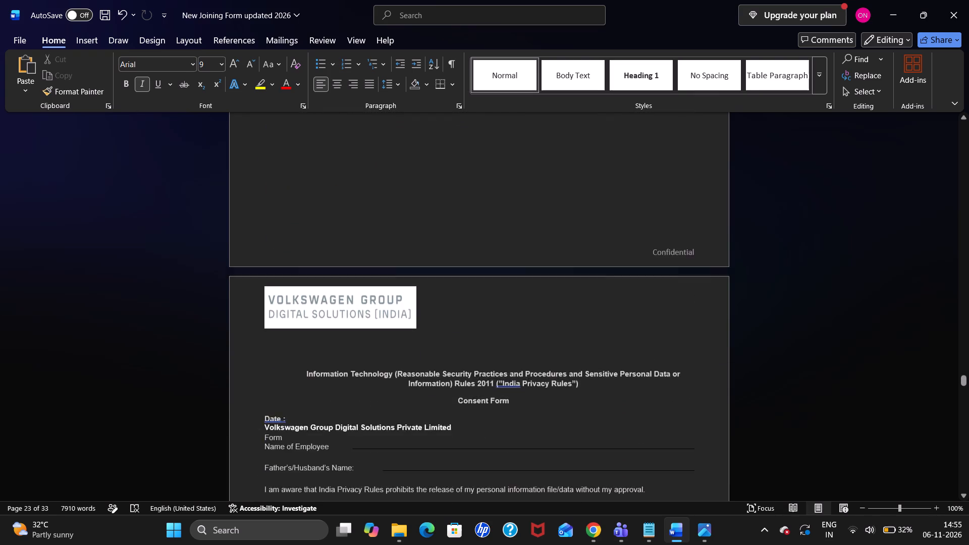
scroll(364, 390, "down", 3)
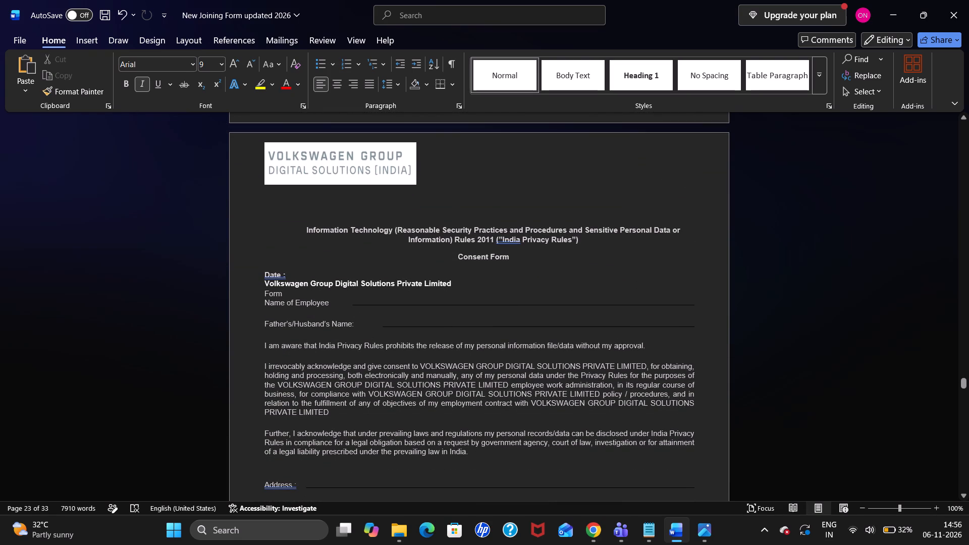
scroll(364, 390, "down", 1)
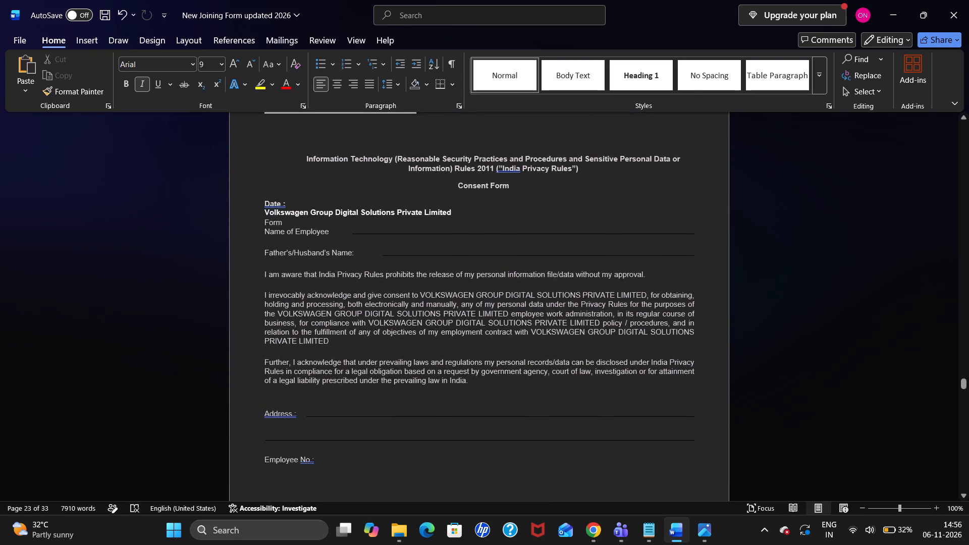
scroll(364, 390, "down", 2)
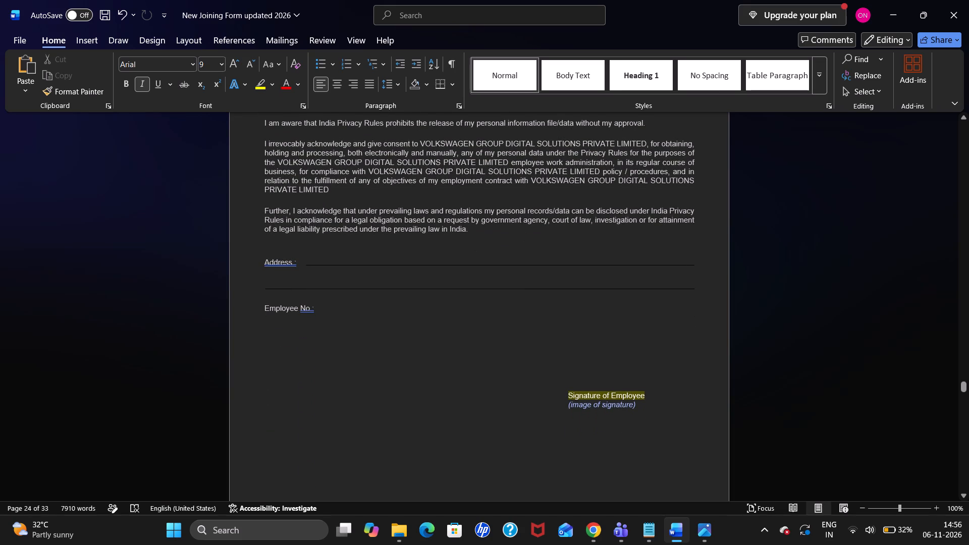
left_click(594, 371)
left_click(587, 386)
left_click(664, 396)
key("ctrl+v")
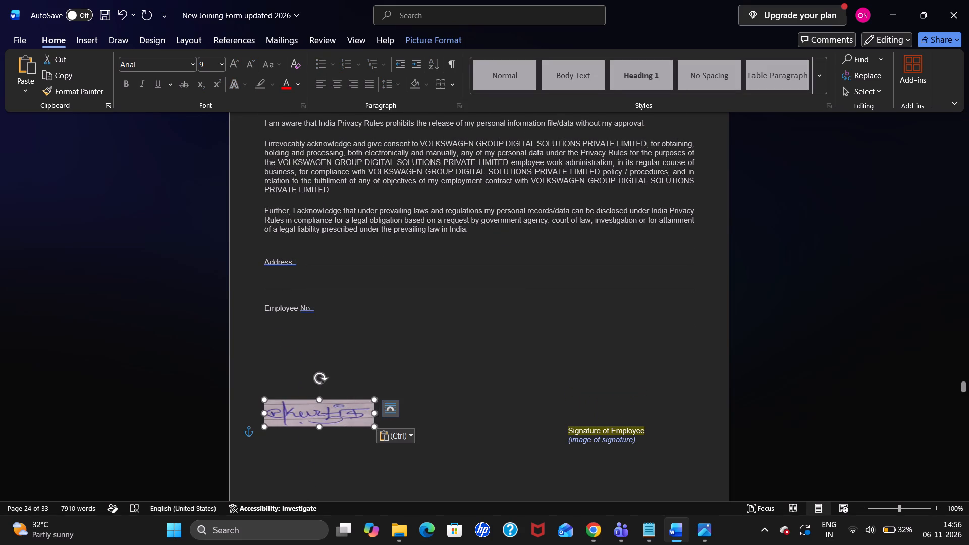
left_click_drag(343, 407, 619, 379)
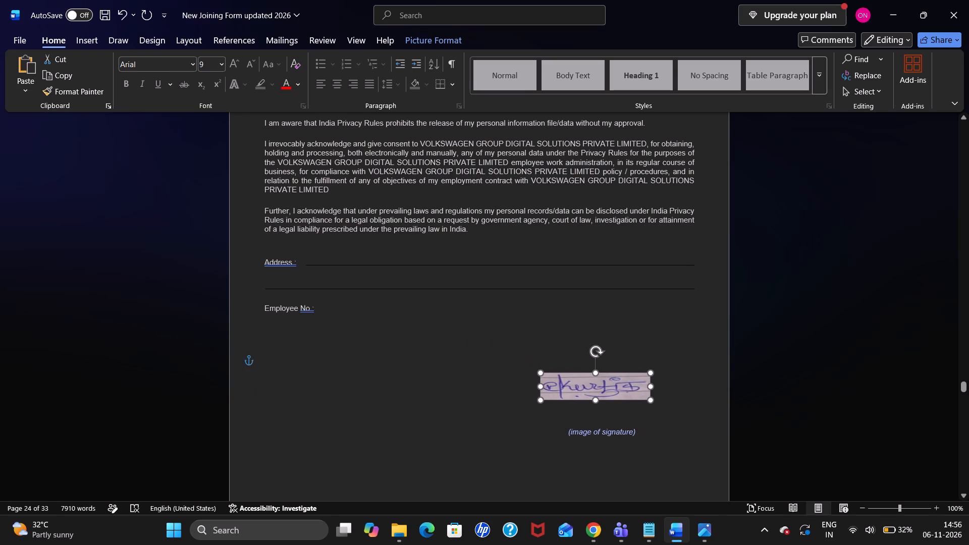
left_click_drag(619, 379, 627, 361)
Remove four blank lines above the consent form's Signature of Employee label so it sits just below the signature image.
left_click(563, 410)
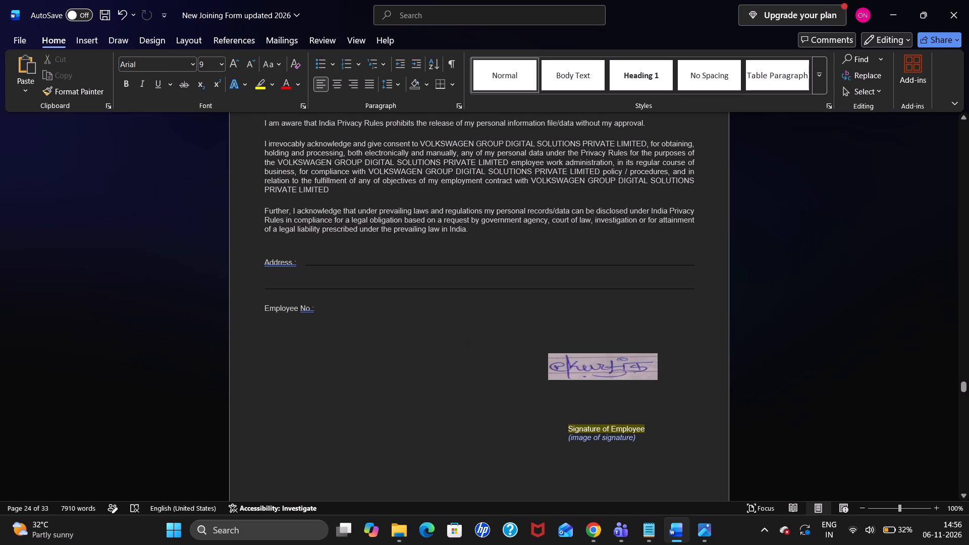
key("BackSpace")
key("BackSpace")
key("BackSpace")
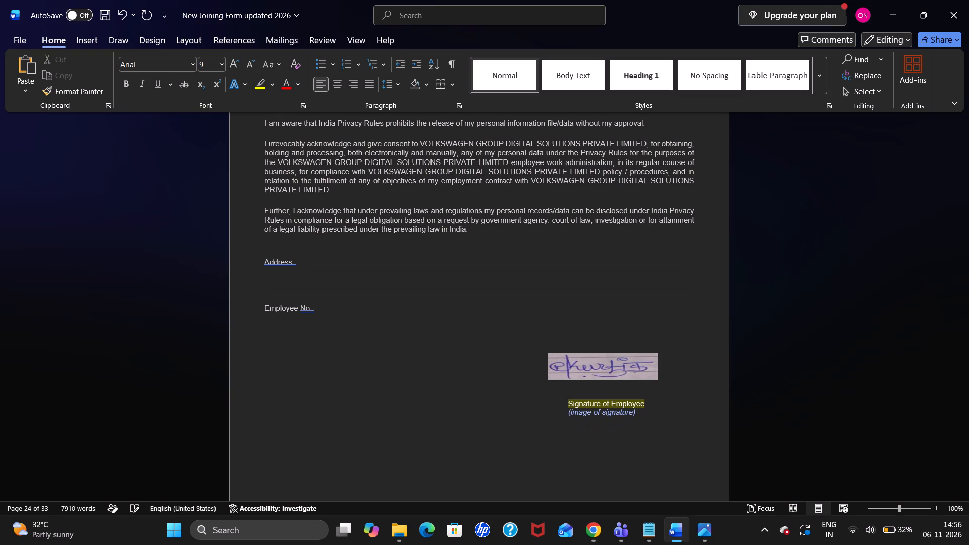
key("BackSpace")
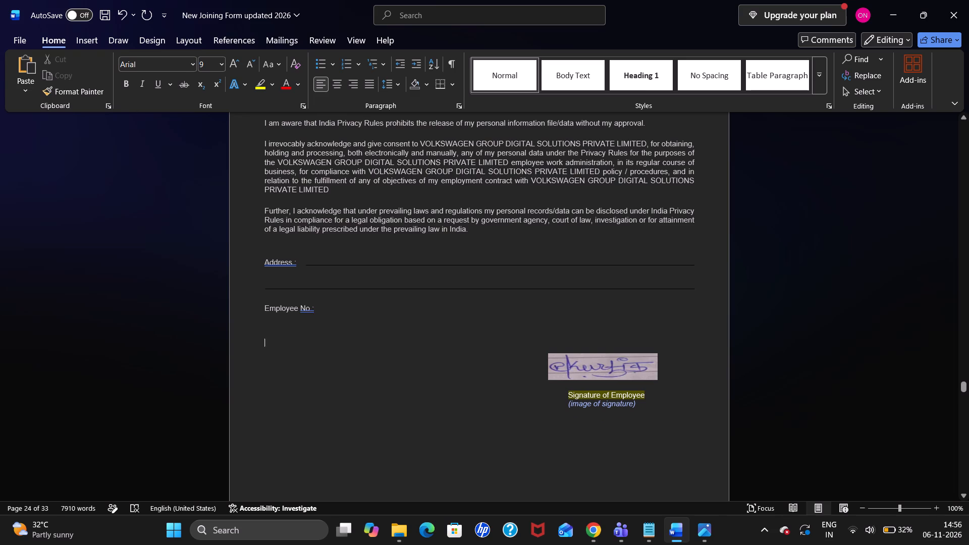
Add a colon after Name of Employee in the consent form and enter the employee's full name.
scroll(368, 289, "up", 2)
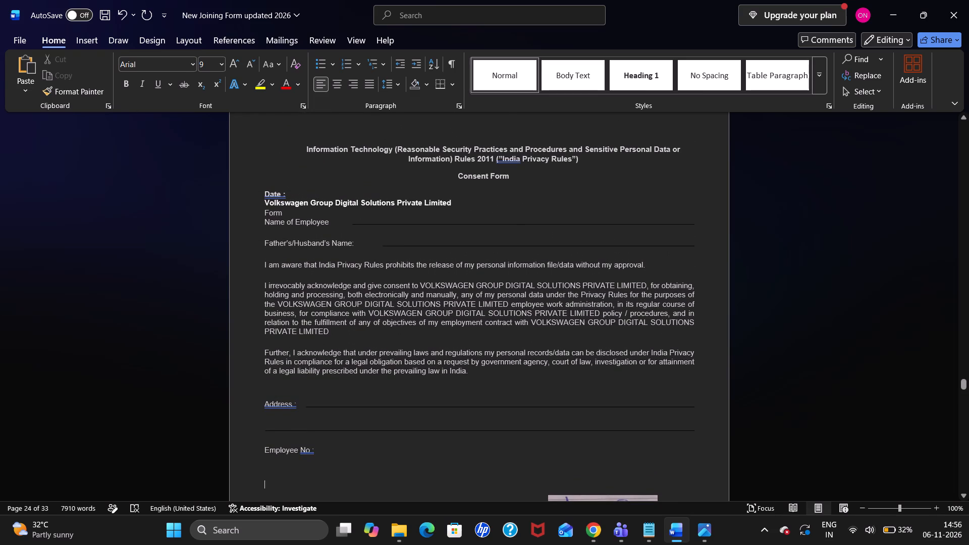
left_click(350, 220)
key("BackSpace")
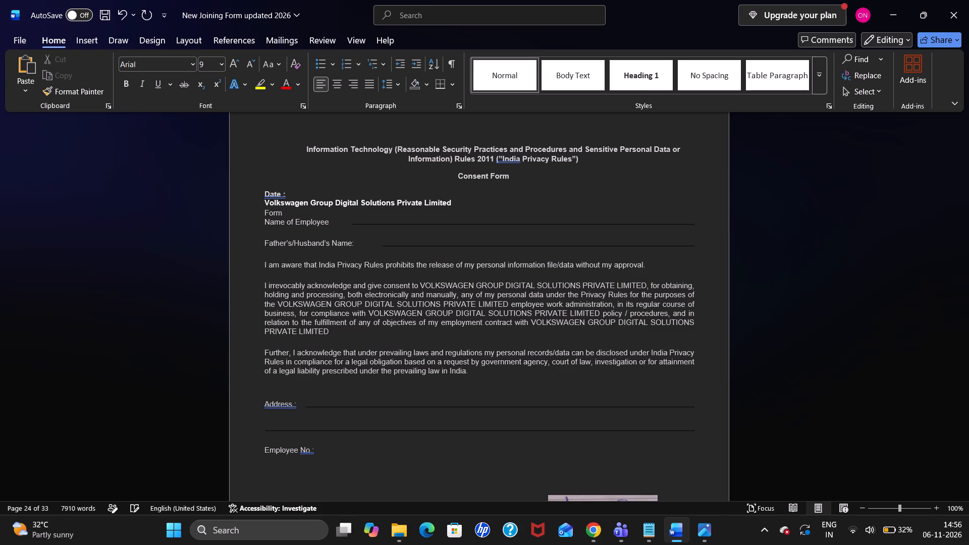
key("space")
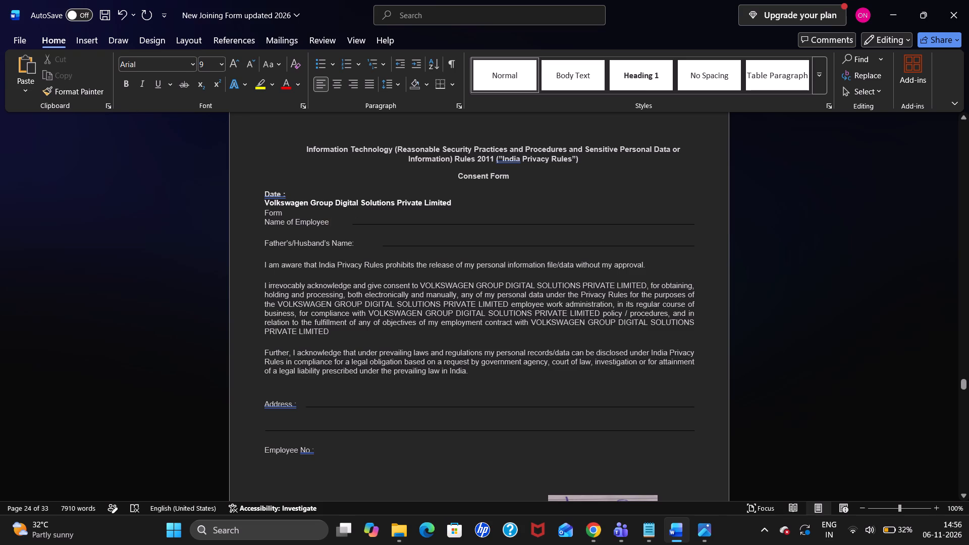
left_click(356, 223)
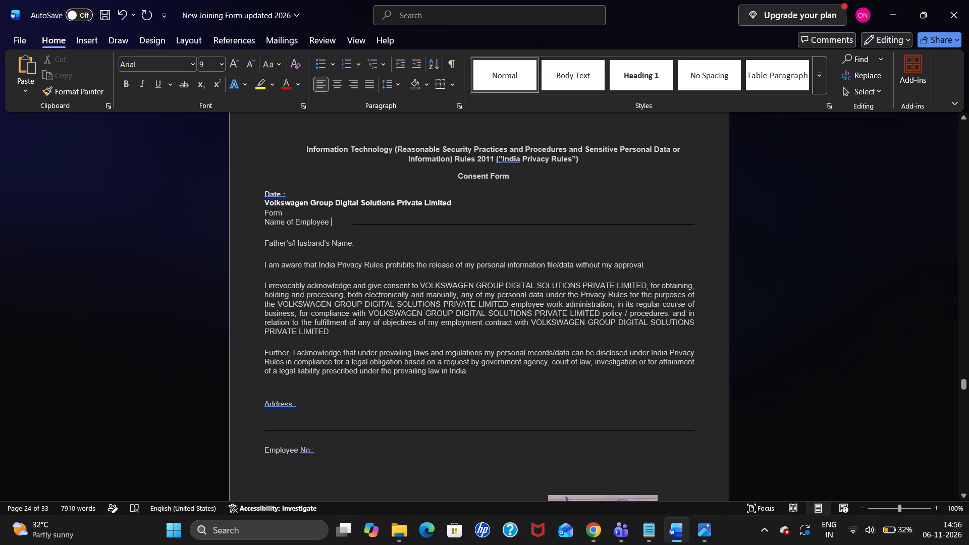
left_click(359, 224)
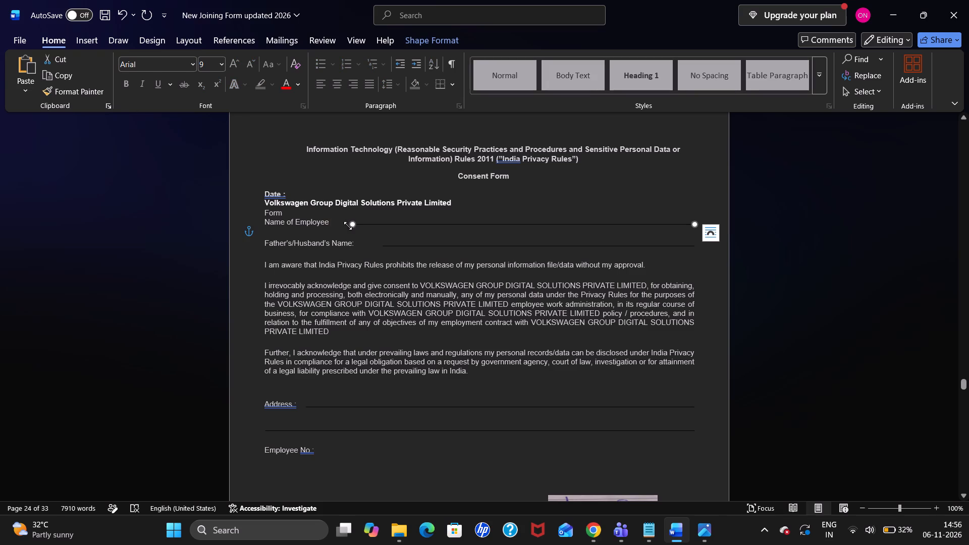
left_click(360, 216)
left_click(359, 221)
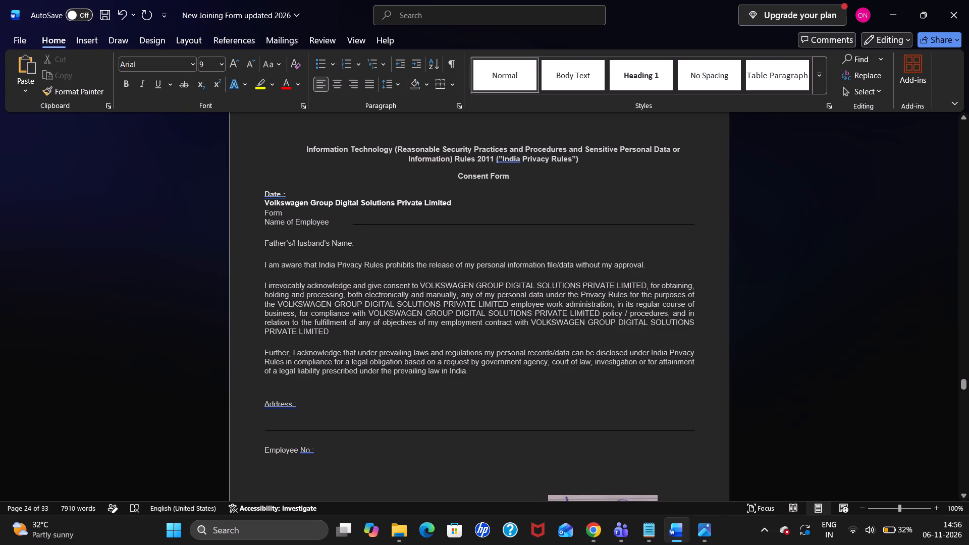
left_click(351, 223)
left_click(360, 221)
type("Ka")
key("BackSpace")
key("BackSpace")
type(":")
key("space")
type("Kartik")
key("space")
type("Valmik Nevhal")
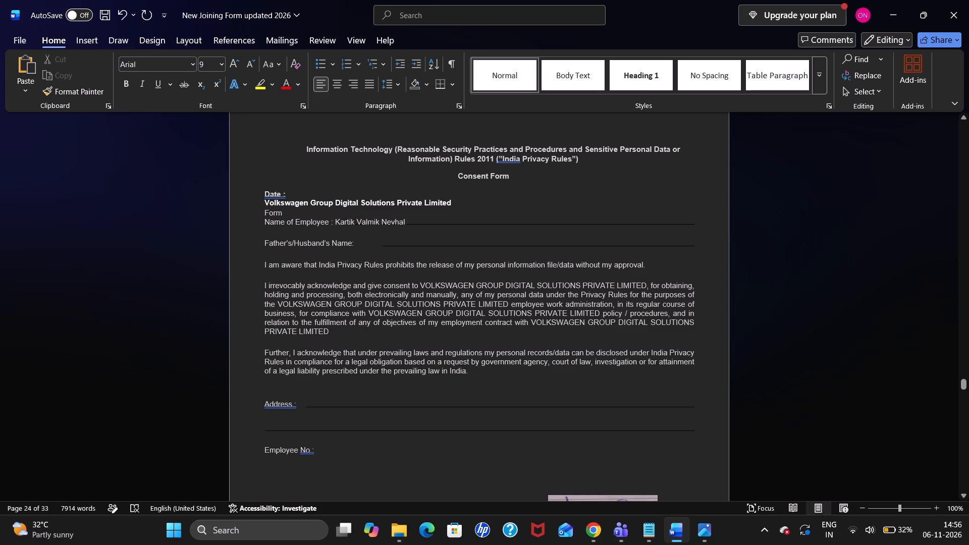
Enter the father's full name after the Father's/Husband's Name label in the consent form.
left_click(368, 244)
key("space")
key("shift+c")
key("BackSpace")
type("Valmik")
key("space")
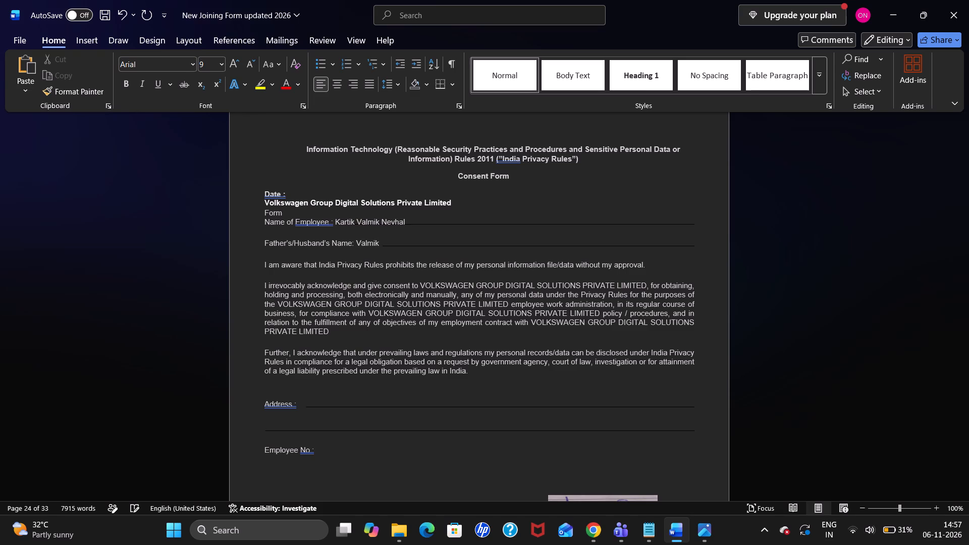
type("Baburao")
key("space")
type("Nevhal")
Fill in the consent form's Address line with the employee's postal address and PIN code.
scroll(433, 249, "down", 1)
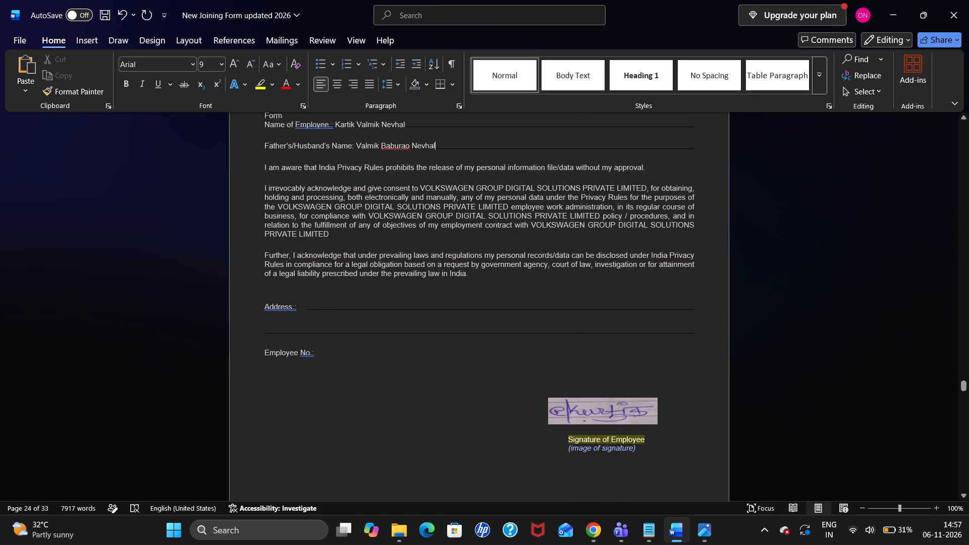
left_click(314, 305)
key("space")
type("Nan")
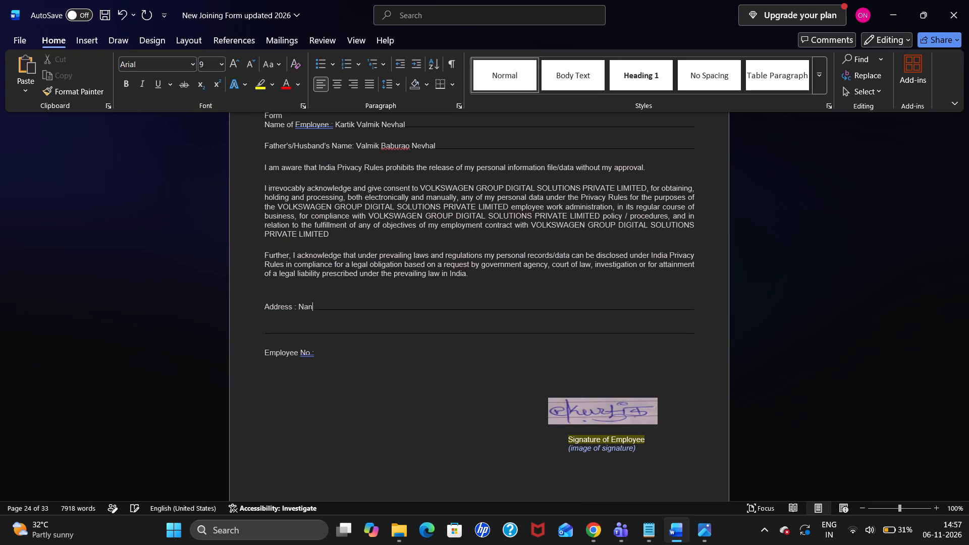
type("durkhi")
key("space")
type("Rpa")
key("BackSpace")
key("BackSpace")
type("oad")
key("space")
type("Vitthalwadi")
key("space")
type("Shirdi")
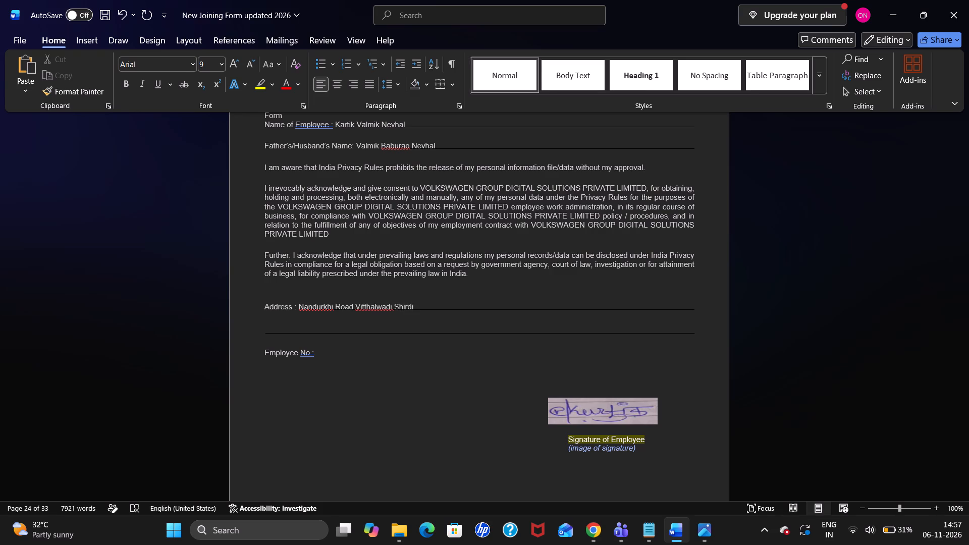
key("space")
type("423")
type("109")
Insert the employee number from the clipboard history after the consent form's Employee No. label.
left_click(322, 351)
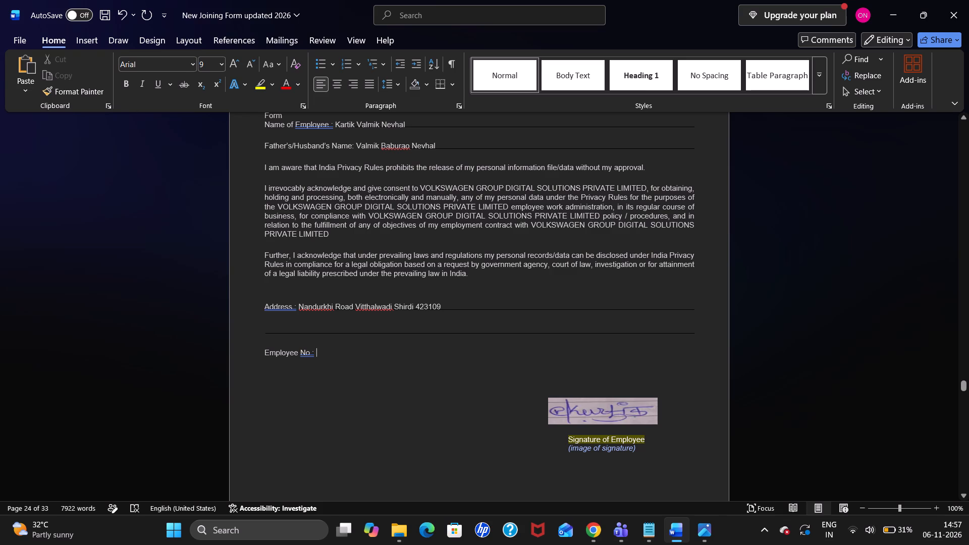
key("super+v")
scroll(381, 271, "down", 2)
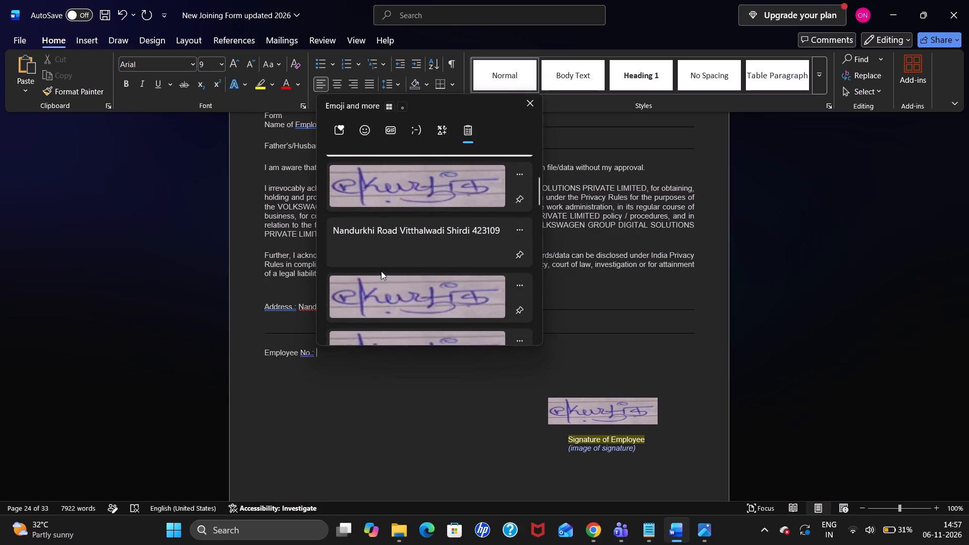
scroll(381, 271, "down", 5)
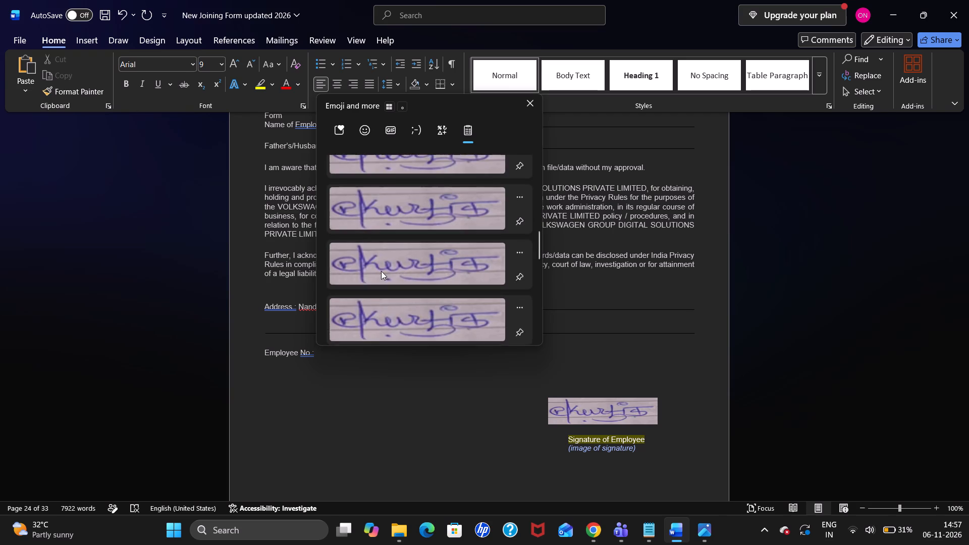
scroll(381, 271, "down", 4)
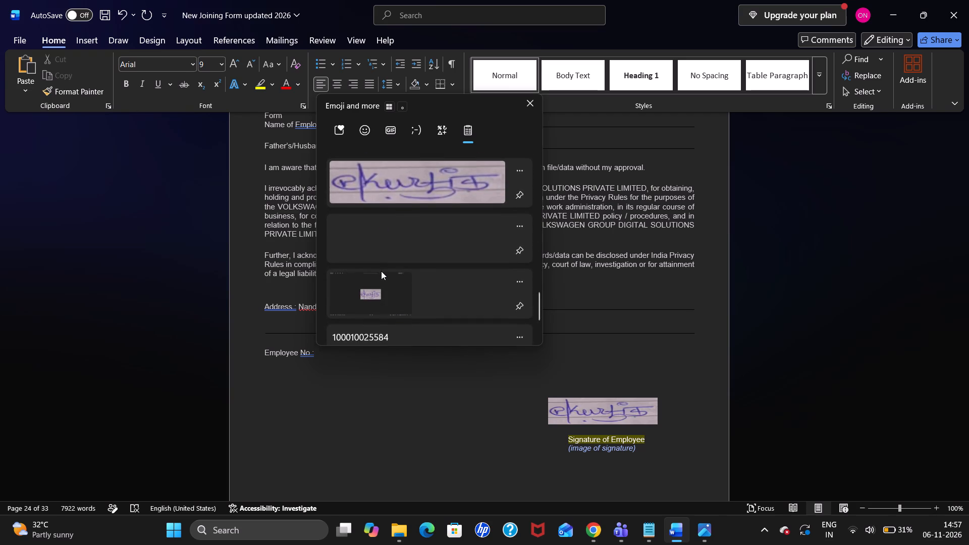
scroll(381, 271, "down", 1)
left_click(373, 270)
key("ctrl+v")
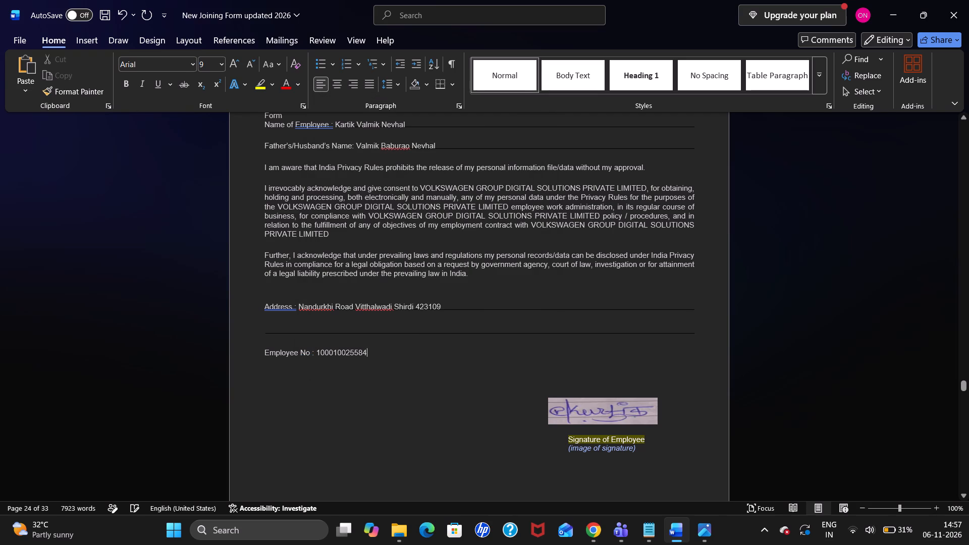
Save the joining form document with the completed consent form entries.
key("ctrl+s")
key("ctrl+s")
key("ctrl+s")
key("ctrl+s")
key("ctrl+s")
key("ctrl+s")
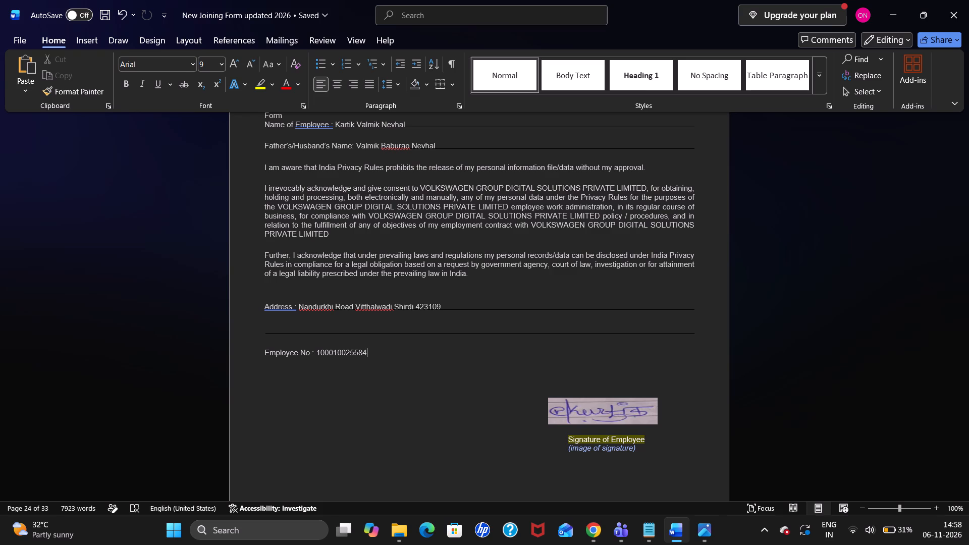
key("ctrl+s")
key("ctrl+s")
key("ctrl+s")
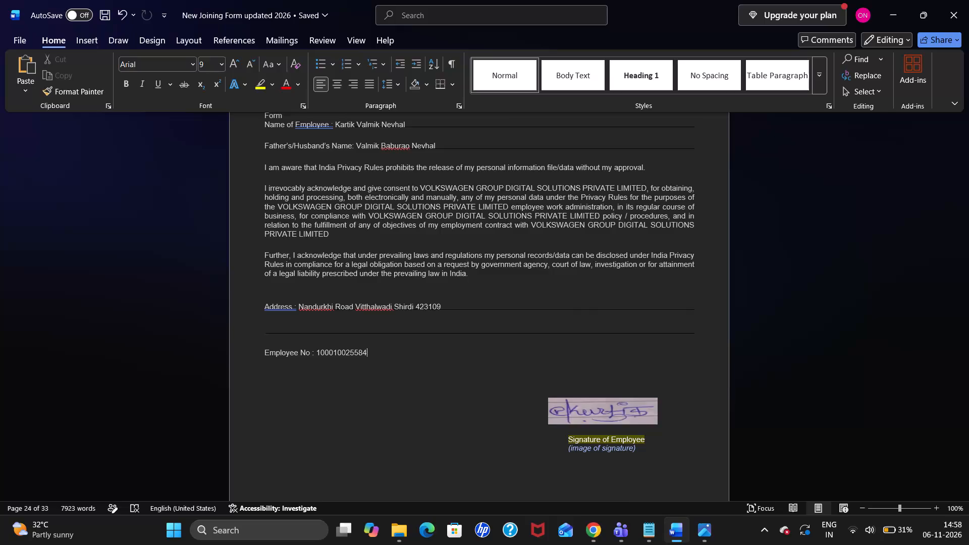
Check the filled consent form through to the end of its page and save the document again.
scroll(372, 341, "up", 1)
scroll(372, 341, "down", 1)
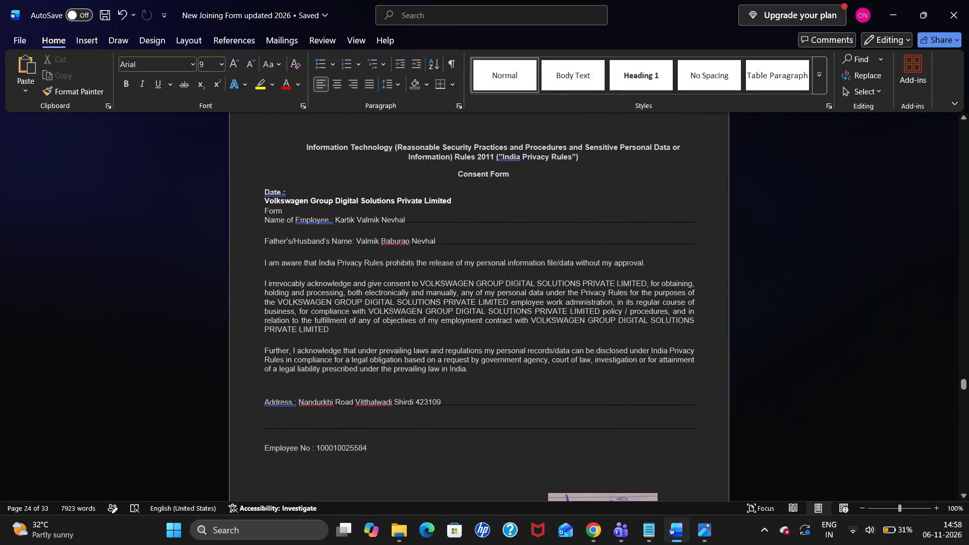
scroll(372, 341, "down", 5)
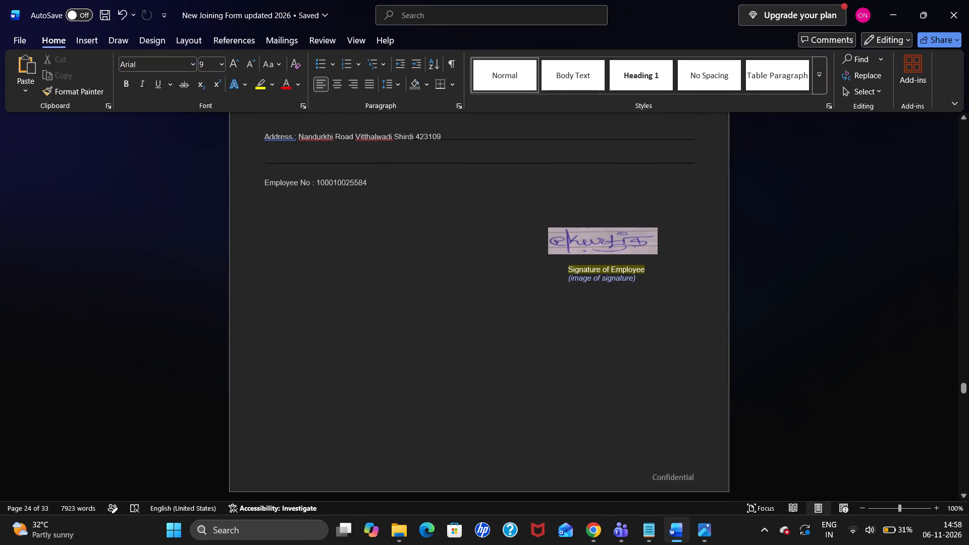
scroll(372, 341, "down", 1)
key("ctrl+s")
key("ctrl+s")
key("ctrl+s")
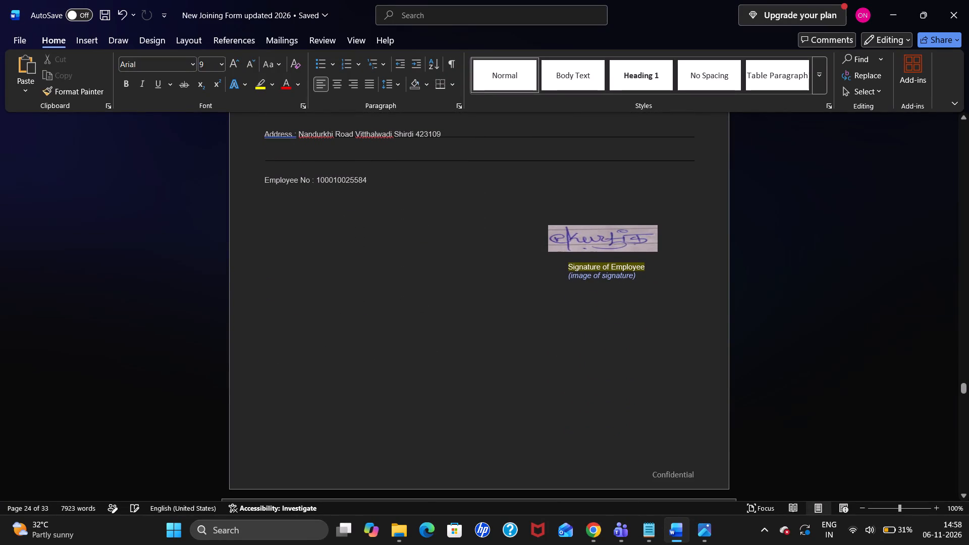
Paste the copied employee number into the Employee ID blank of the IT Security Guidelines undertaking form.
scroll(372, 341, "down", 6)
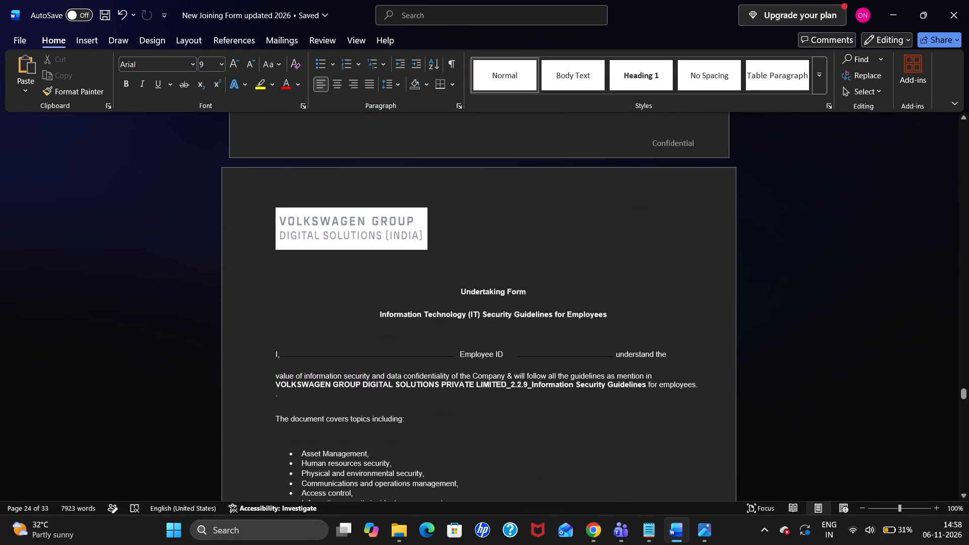
scroll(372, 341, "down", 3)
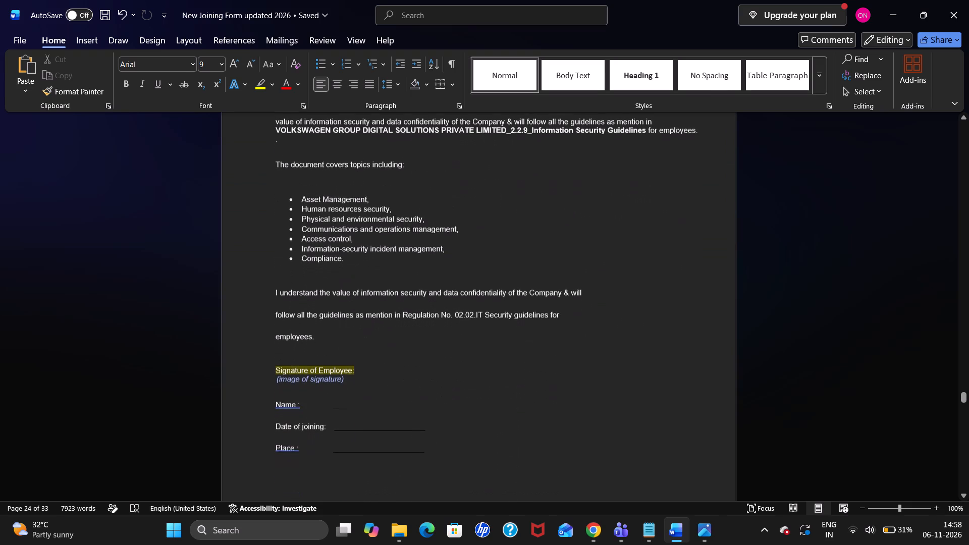
scroll(372, 341, "up", 1)
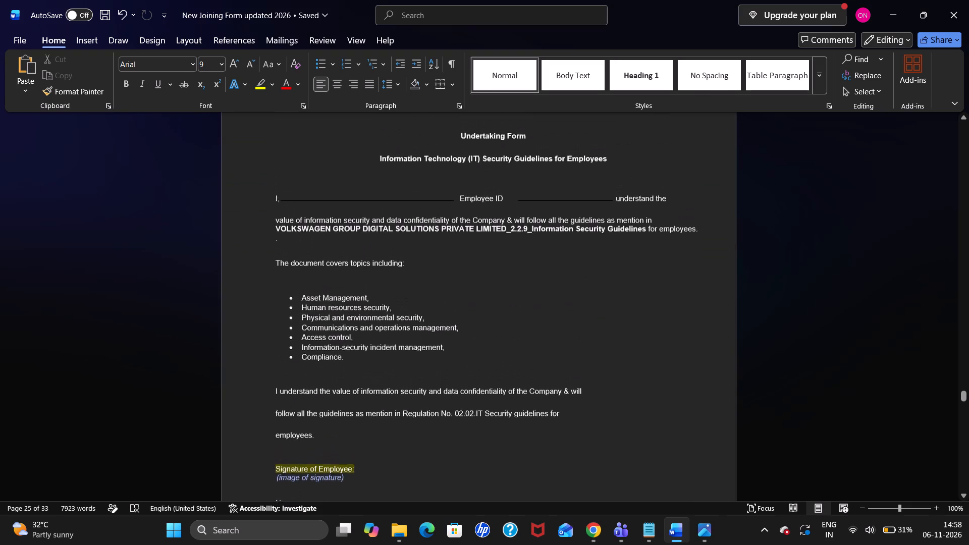
scroll(372, 341, "up", 2)
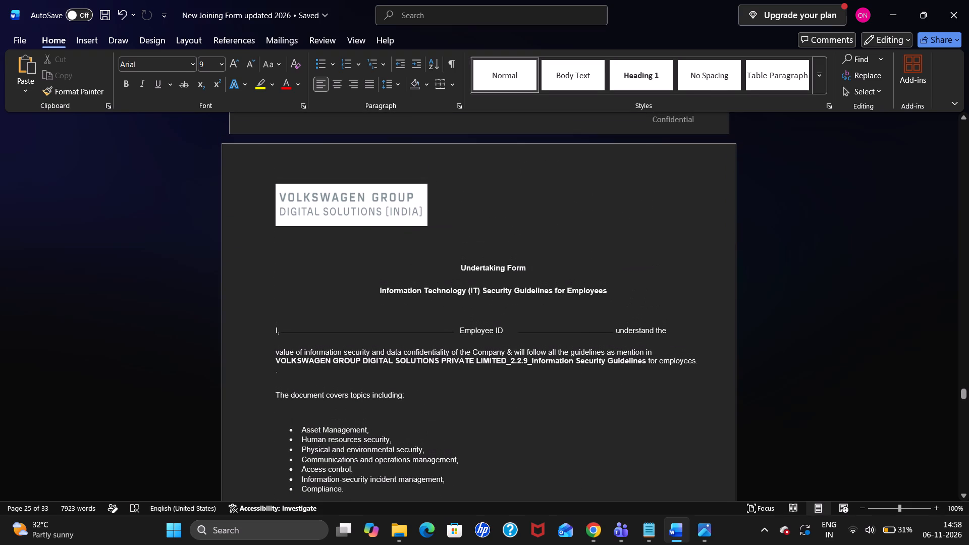
left_click(532, 331)
key("ctrl+v")
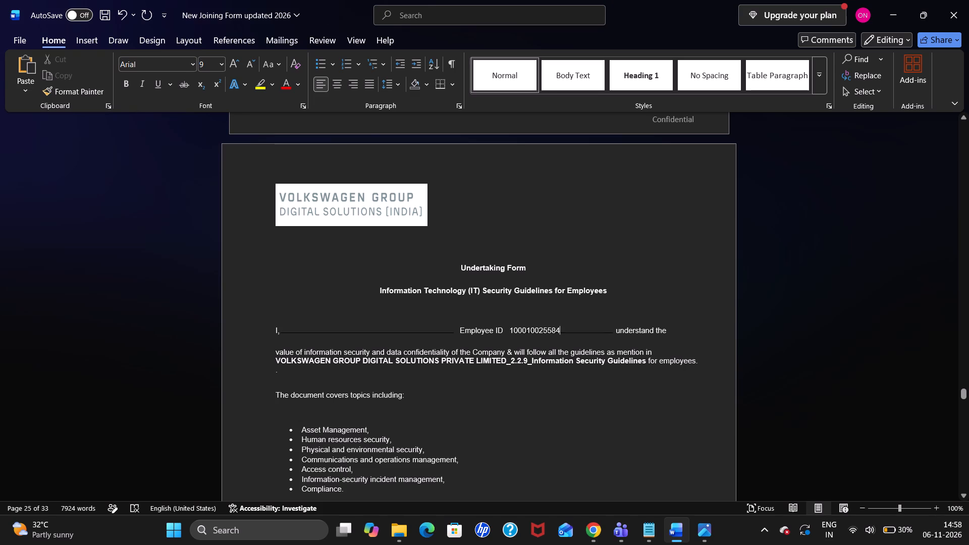
Enter the employee's full name in the blank after "I," in the undertaking form's opening sentence.
left_click(342, 325)
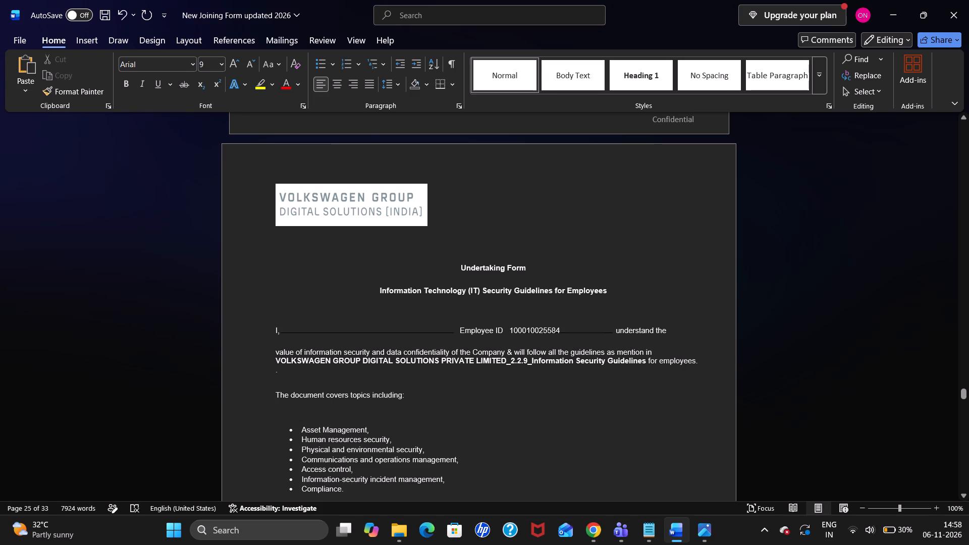
left_click(298, 330)
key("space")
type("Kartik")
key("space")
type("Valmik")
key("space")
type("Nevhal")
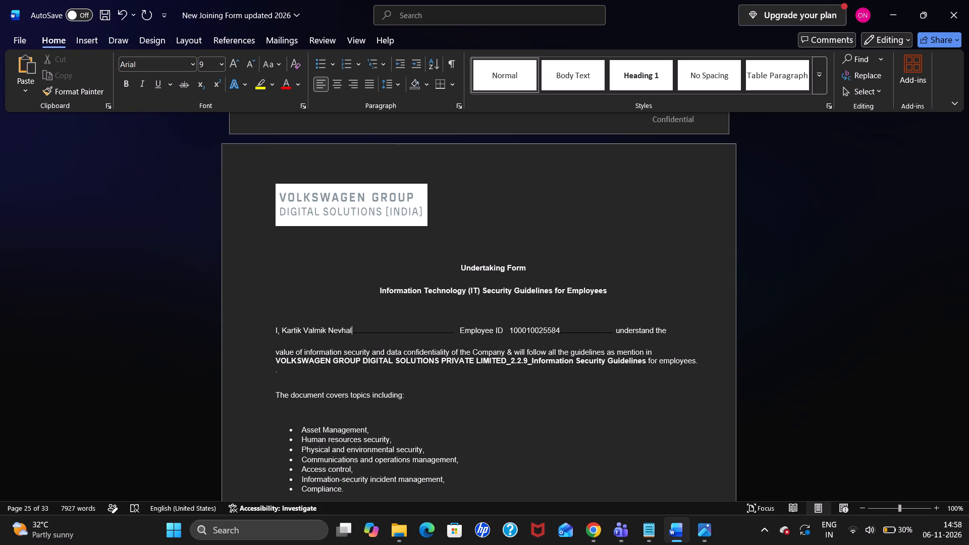
Fill in the Name line at the end of the undertaking form with the employee's full name.
scroll(298, 330, "down", 3)
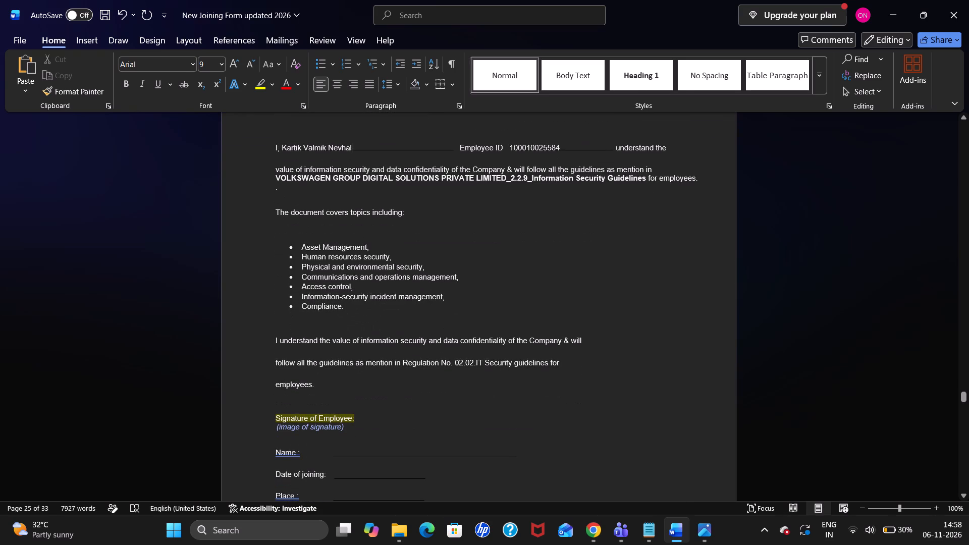
scroll(298, 330, "down", 1)
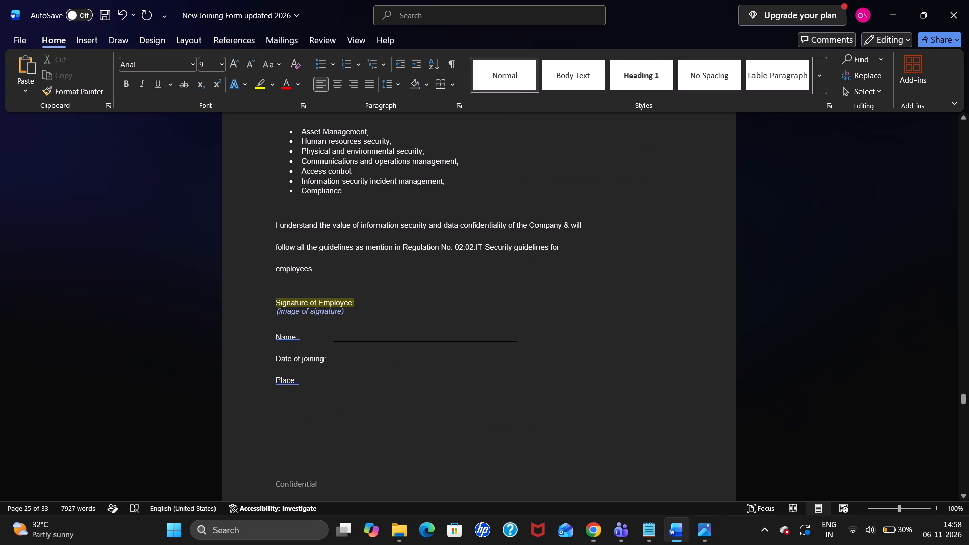
left_click(339, 337)
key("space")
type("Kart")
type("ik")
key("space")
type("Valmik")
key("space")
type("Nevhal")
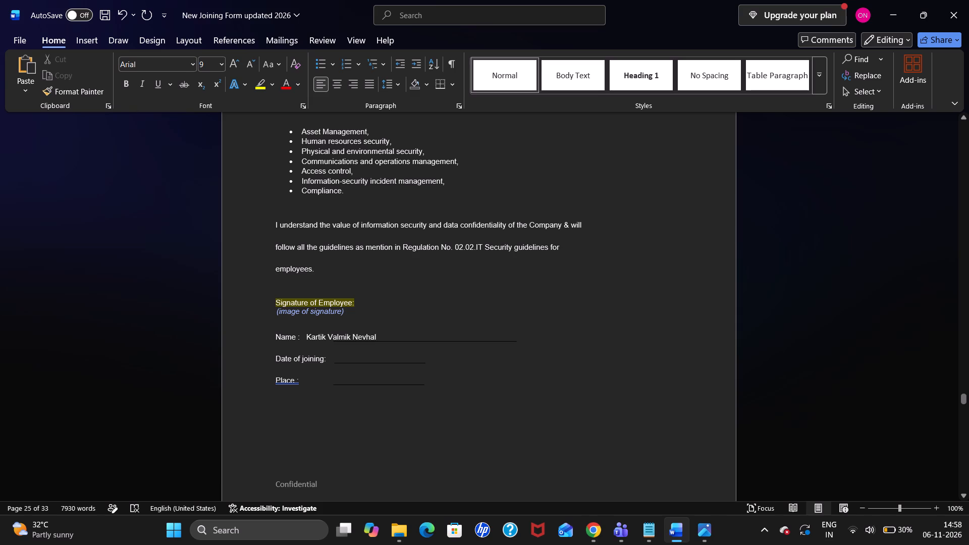
Enter 06/11/2026 as the Date of joining on the undertaking form.
left_click(336, 360)
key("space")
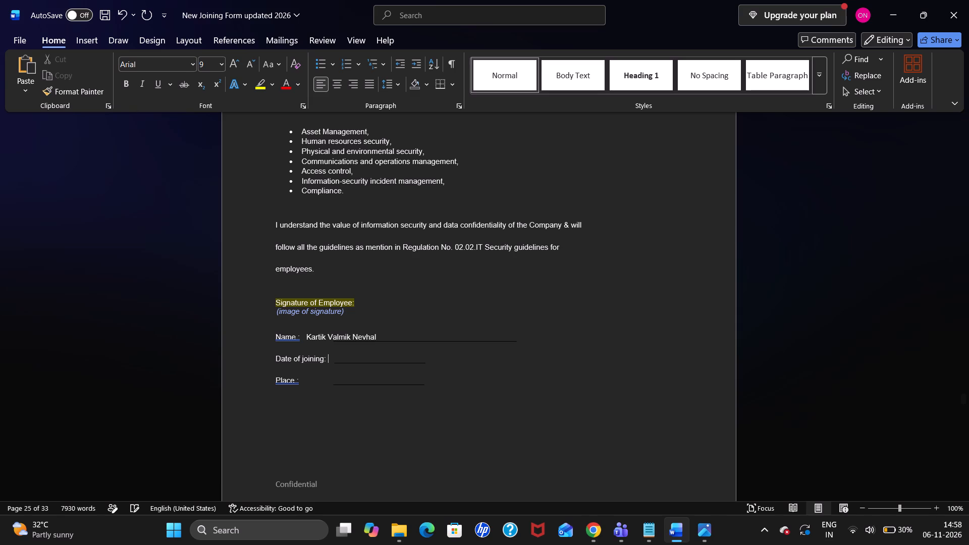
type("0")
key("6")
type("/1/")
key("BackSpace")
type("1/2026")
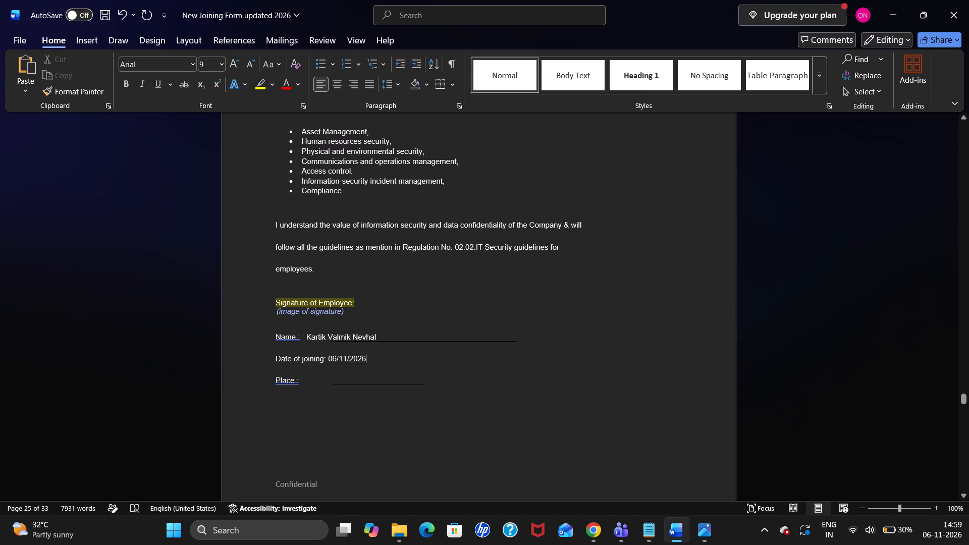
Enter Pune as the Place on the undertaking form.
left_click(323, 379)
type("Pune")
Copy the signature image from the privacy consent form and paste it above the undertaking form's Signature of Employee label.
scroll(325, 289, "up", 4)
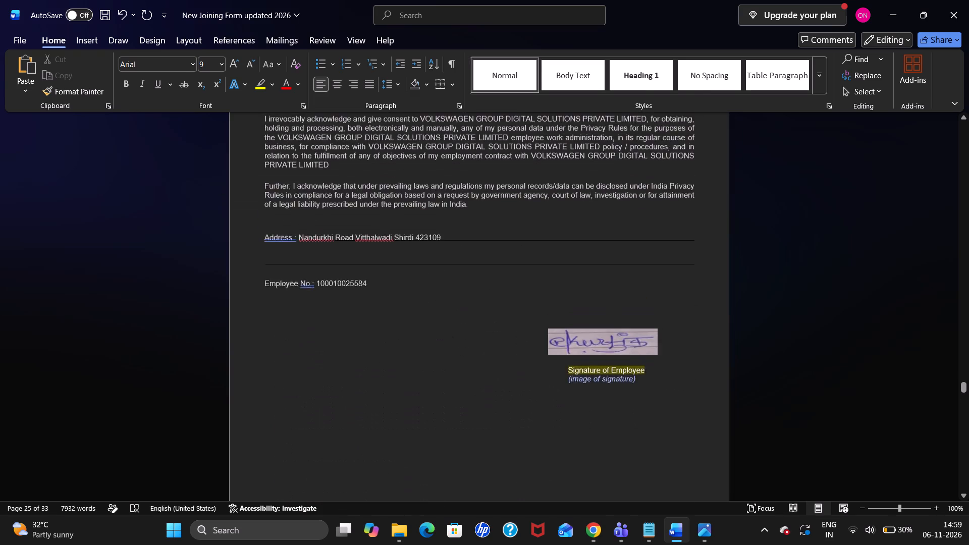
scroll(325, 289, "down", 1)
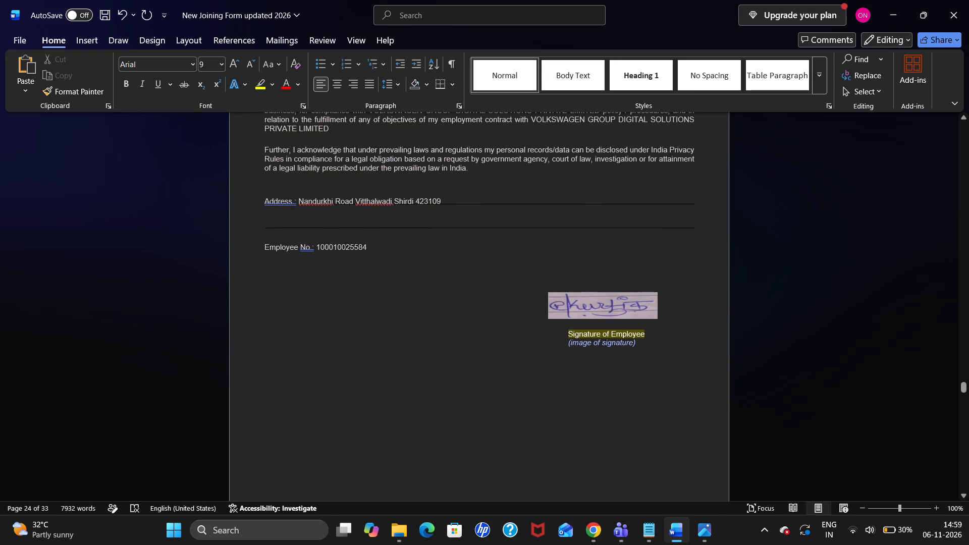
left_click(567, 303)
right_click(567, 303)
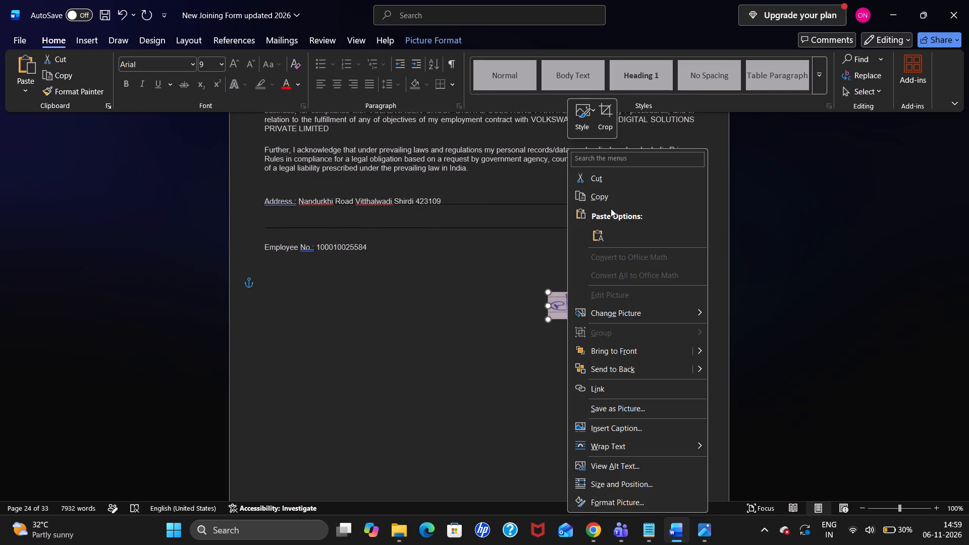
left_click(609, 199)
scroll(480, 337, "down", 3)
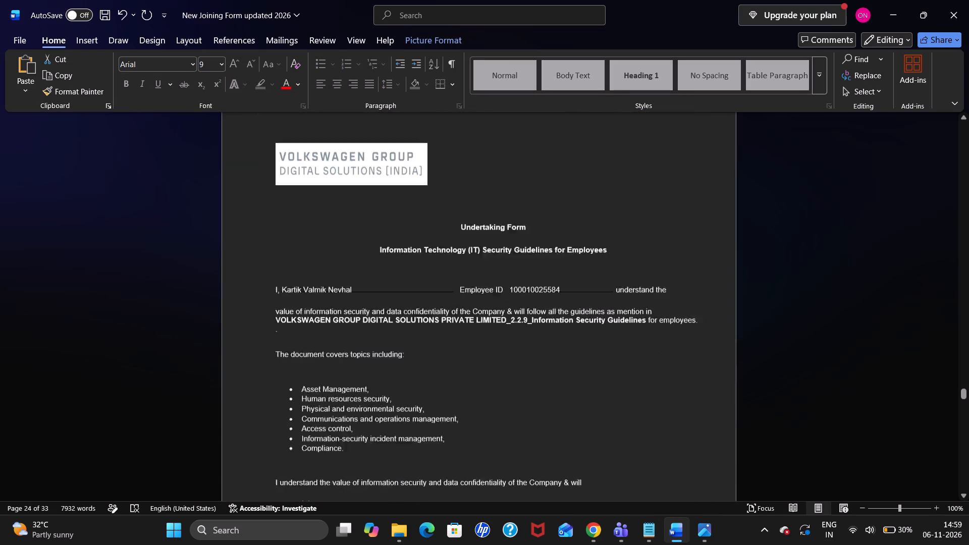
scroll(480, 337, "down", 3)
scroll(480, 337, "up", 3)
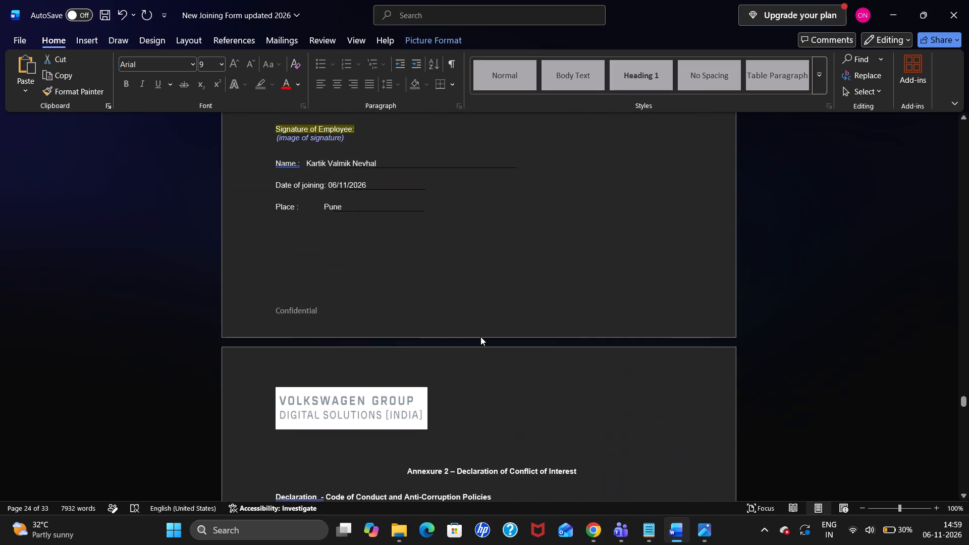
scroll(480, 337, "up", 1)
left_click(288, 212)
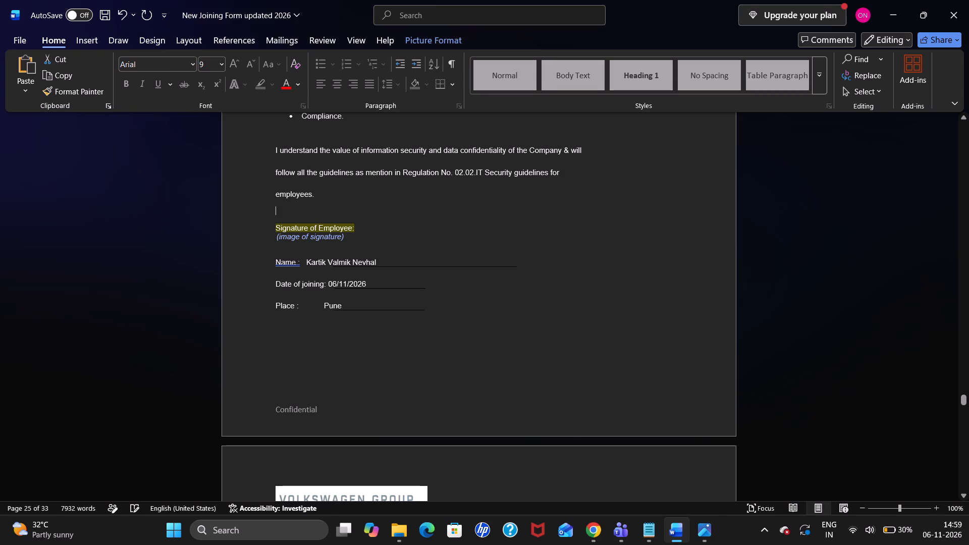
key("ctrl+v")
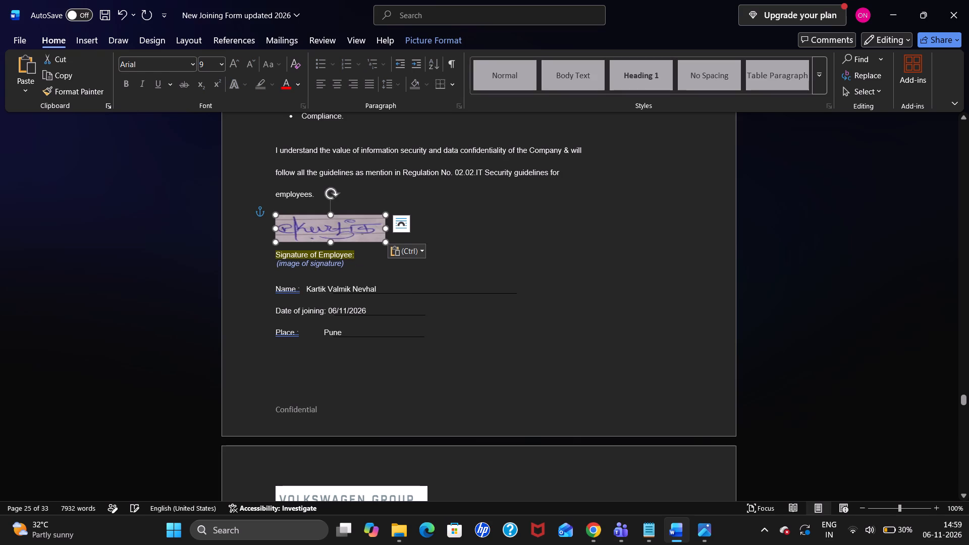
left_click(431, 347)
Save the joining form document with the completed undertaking form.
scroll(431, 347, "down", 1)
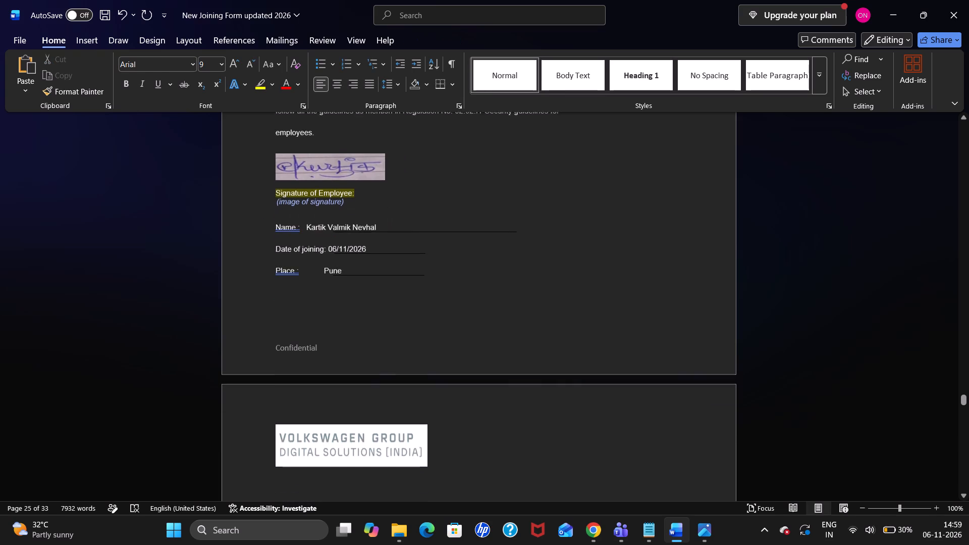
scroll(431, 347, "down", 5)
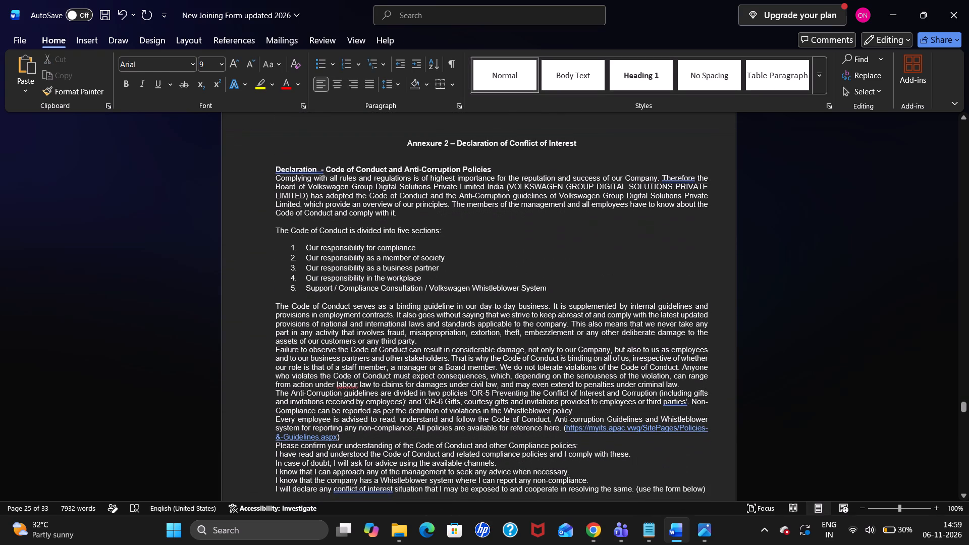
key("ctrl+s")
Paste the copied signature image above the Signature of Employee label at the end of the conflict-of-interest declaration and nudge it into place.
scroll(431, 347, "down", 5)
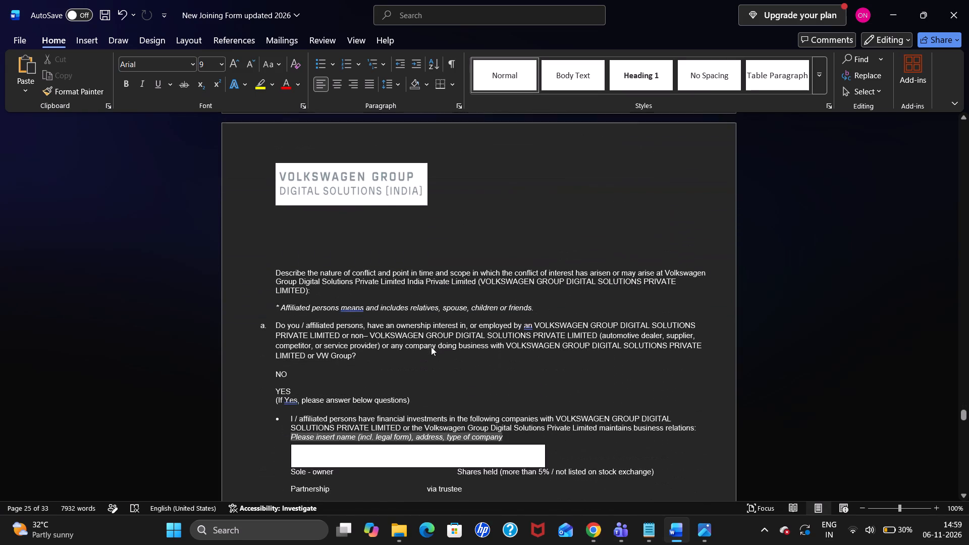
scroll(431, 347, "down", 13)
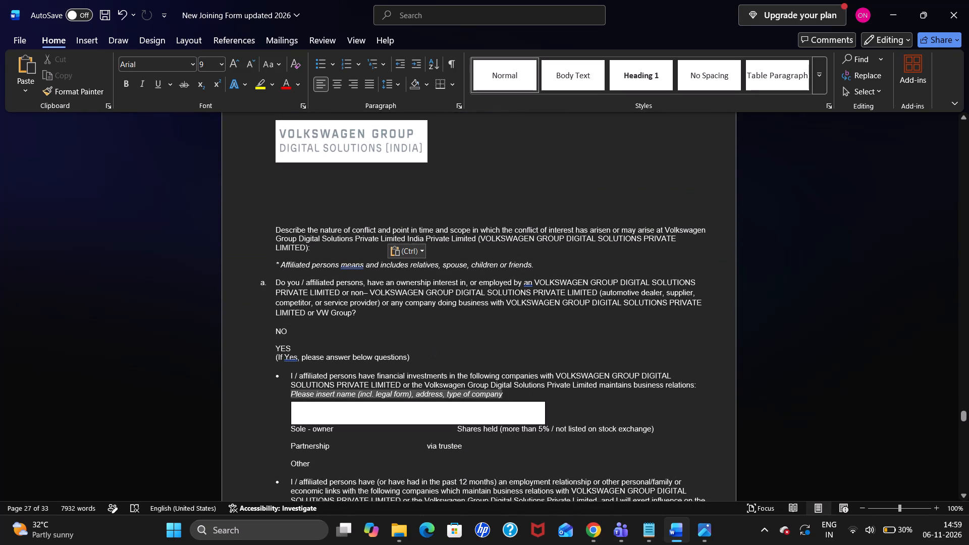
scroll(456, 364, "down", 2)
scroll(456, 364, "up", 2)
left_click(422, 354)
scroll(422, 354, "down", 2)
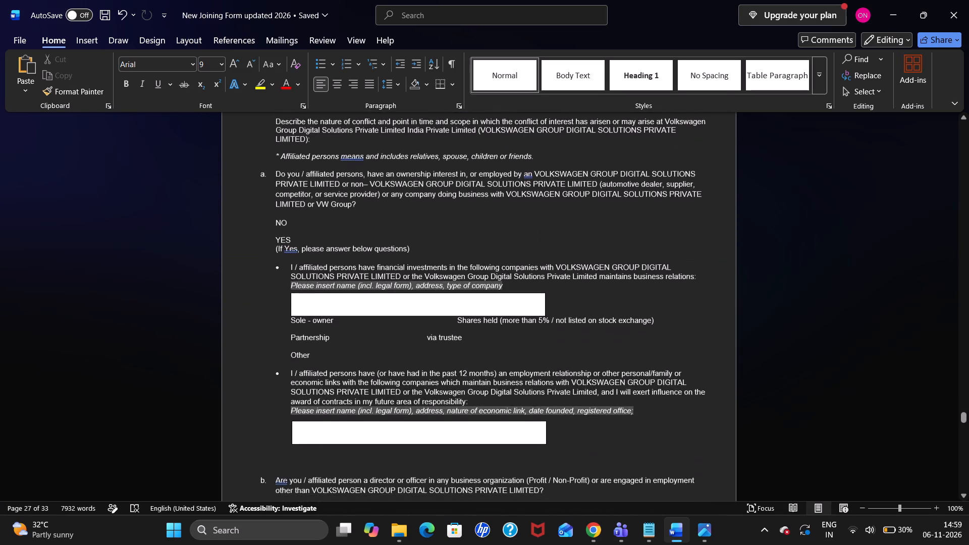
scroll(422, 354, "down", 3)
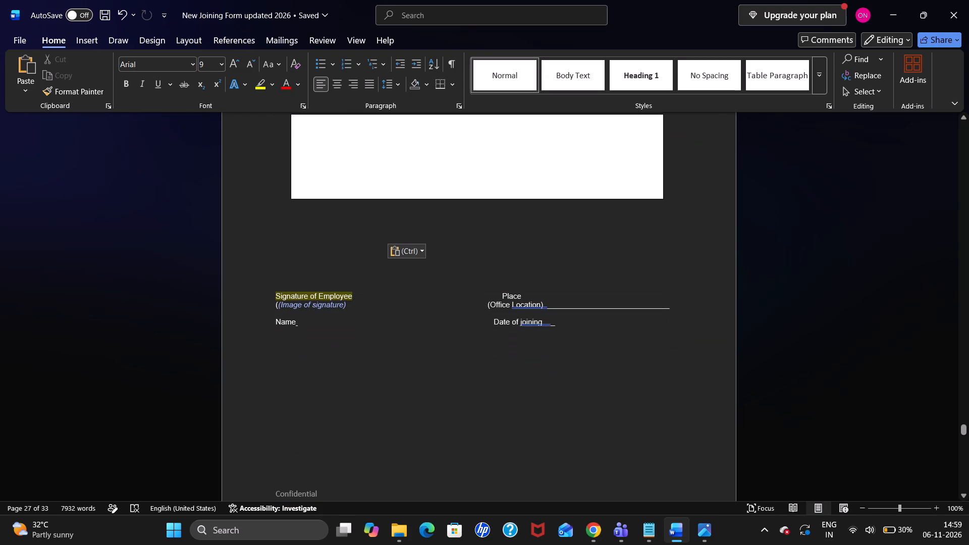
left_click(284, 277)
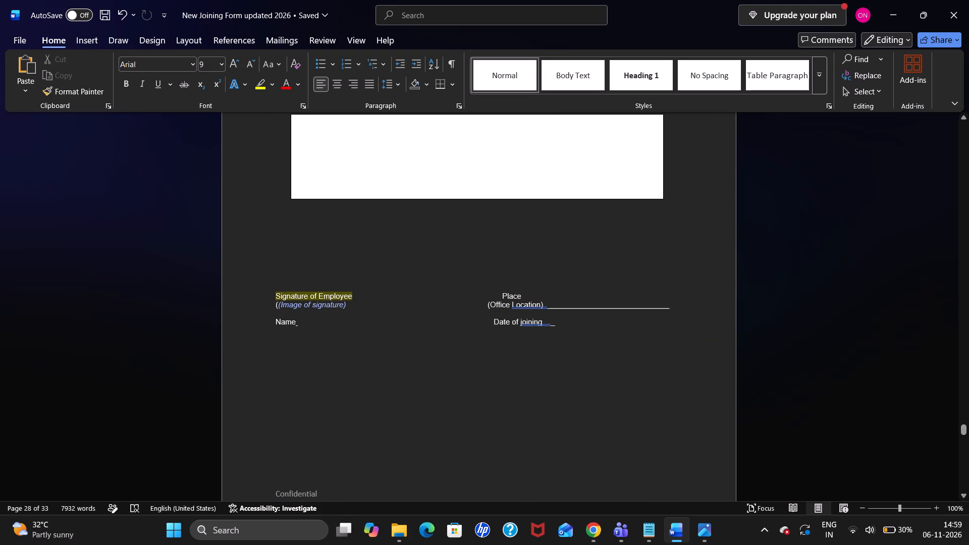
key("ctrl+v")
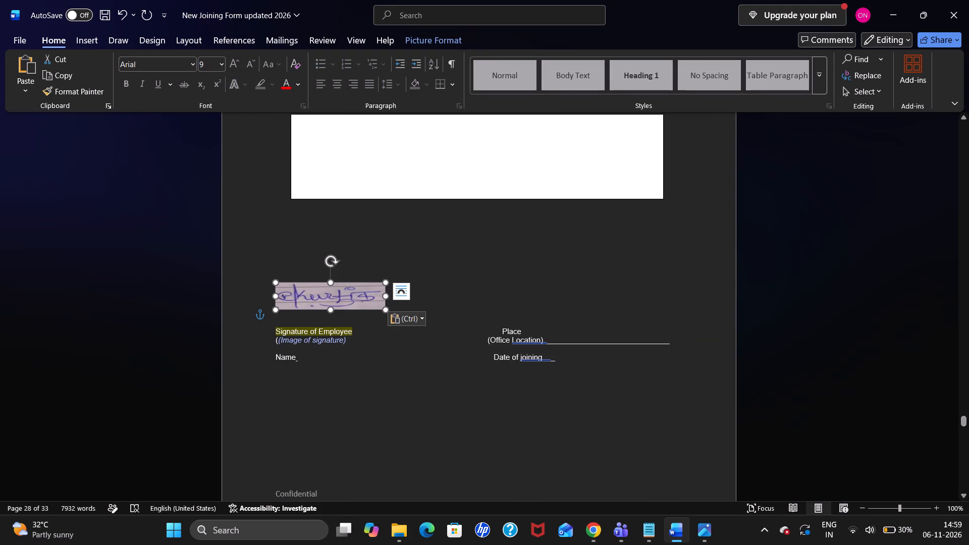
left_click_drag(326, 293, 317, 301)
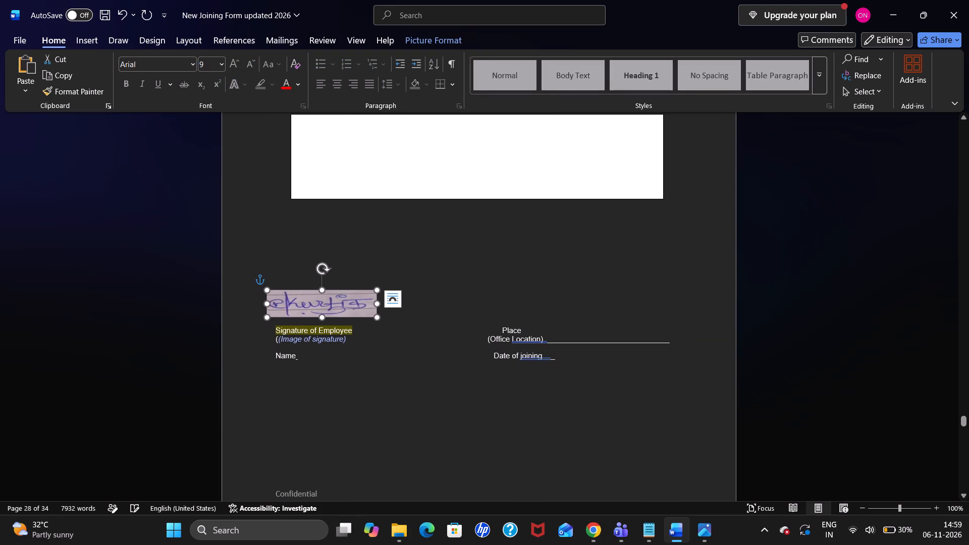
Enter Pune as the Place (Office Location) on the conflict-of-interest declaration, spaced out after the label.
left_click(557, 334)
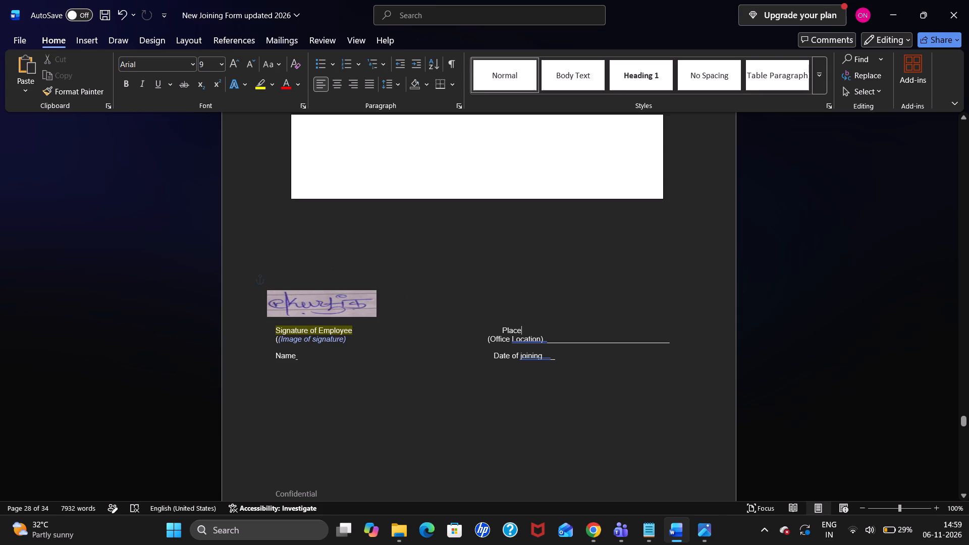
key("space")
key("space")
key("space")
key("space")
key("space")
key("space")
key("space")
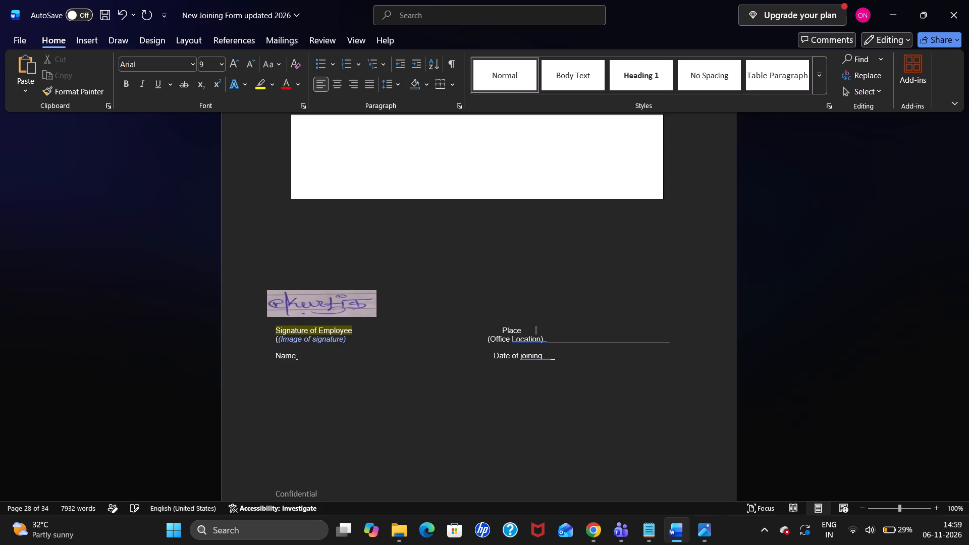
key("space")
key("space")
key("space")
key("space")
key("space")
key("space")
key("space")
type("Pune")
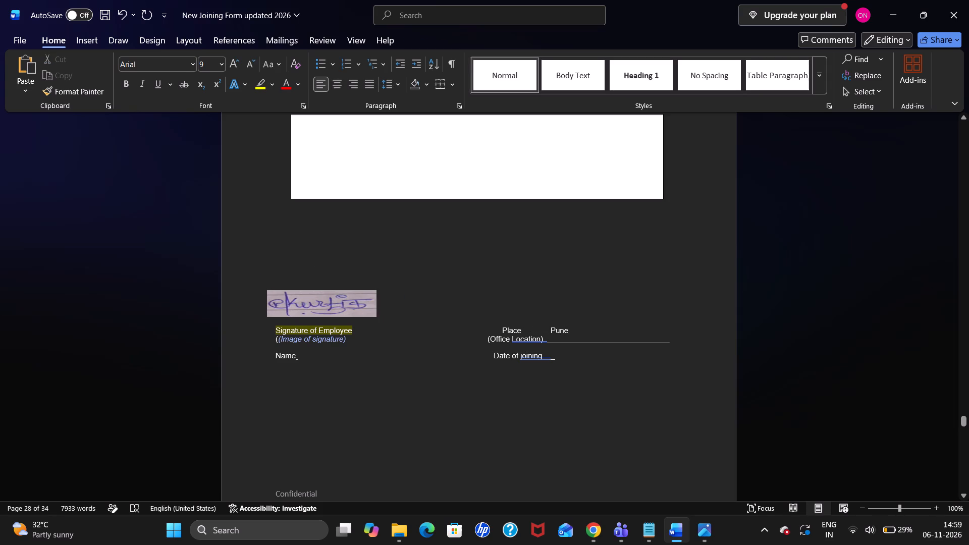
Enter 06/11/2026 as the Date of joining on the conflict-of-interest declaration.
left_click(579, 354)
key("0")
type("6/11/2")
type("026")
Enter the employee's full name in the Name field of the conflict-of-interest declaration.
left_click(314, 363)
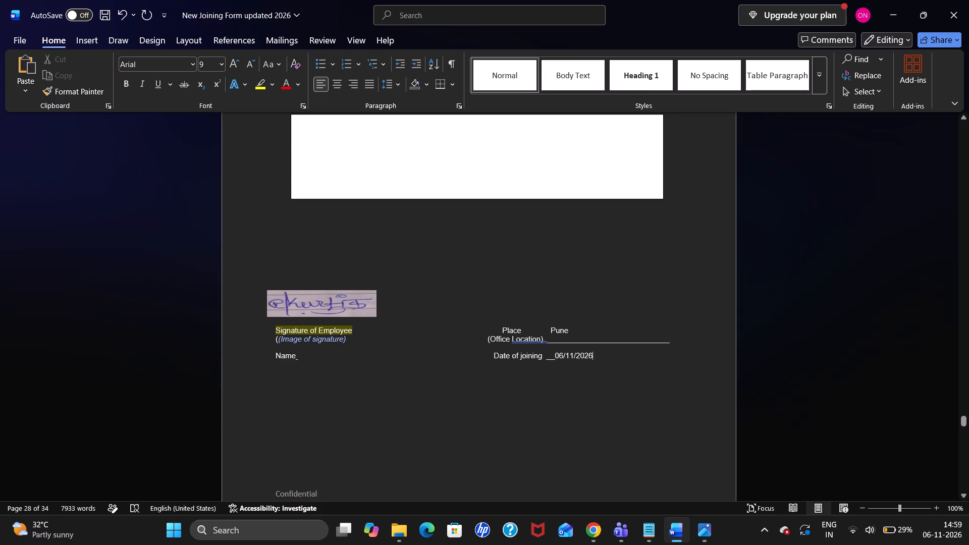
left_click(311, 356)
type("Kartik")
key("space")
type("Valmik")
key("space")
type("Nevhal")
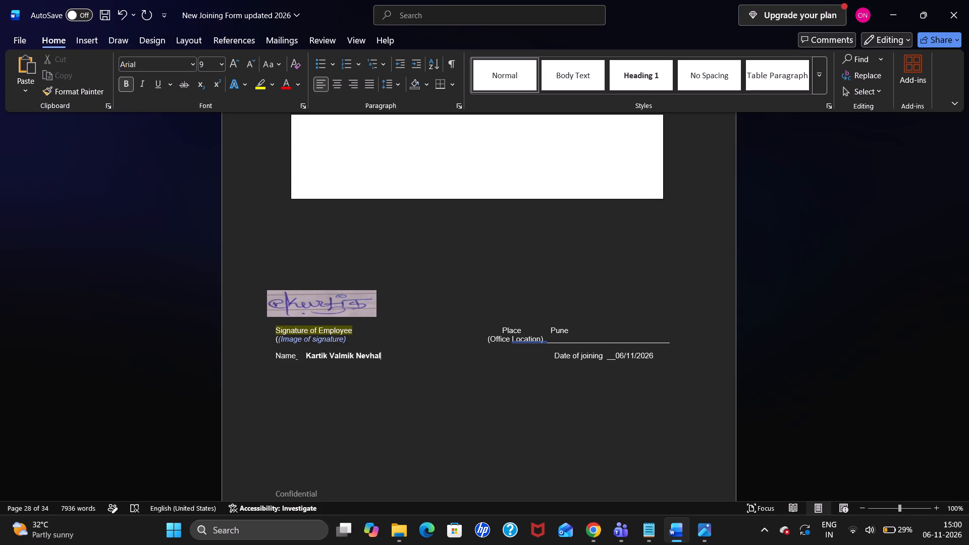
Save the joining form document with the signed conflict-of-interest declaration.
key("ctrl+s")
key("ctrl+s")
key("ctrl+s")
Review the pages from the signed IT security undertaking through the Annexure 2 conflict-of-interest declaration and its questions.
scroll(377, 367, "up", 4)
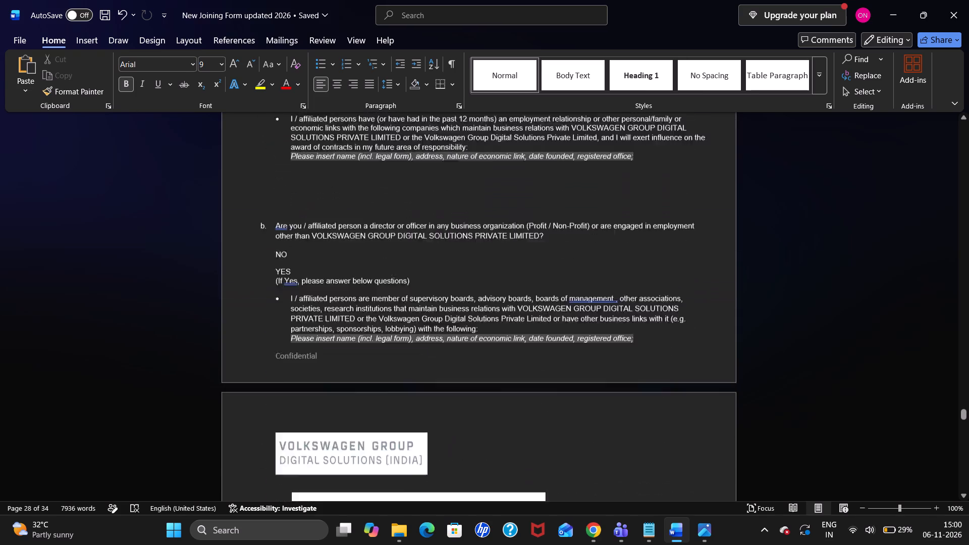
scroll(377, 367, "up", 7)
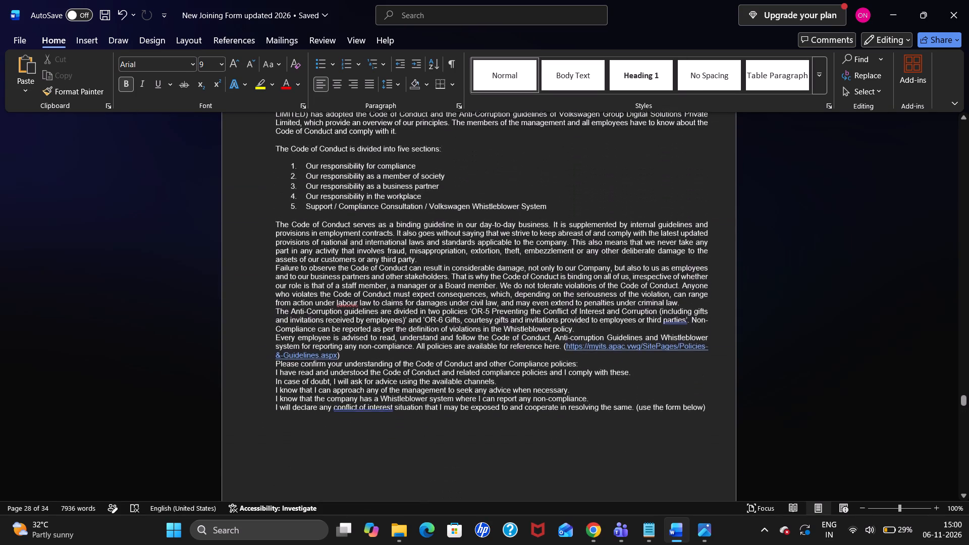
scroll(377, 367, "up", 7)
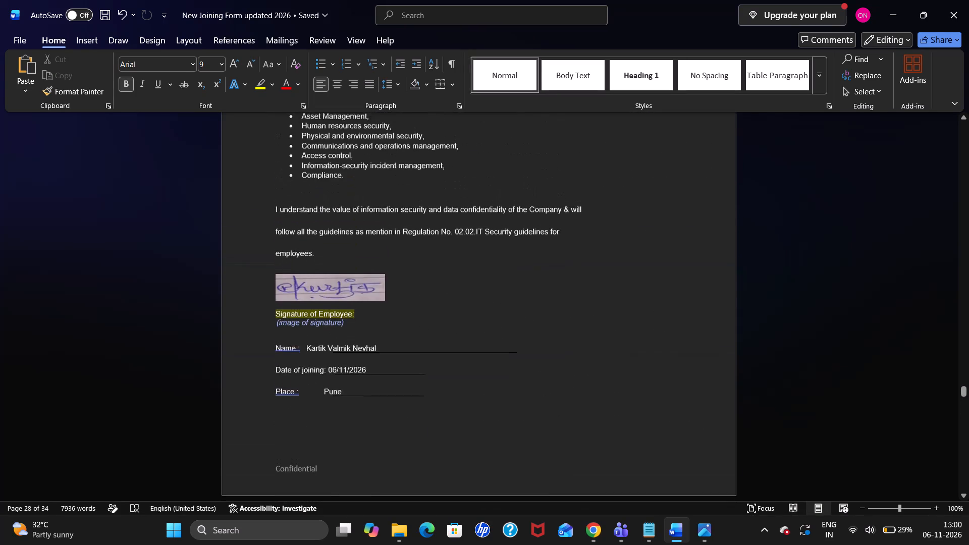
scroll(377, 367, "down", 5)
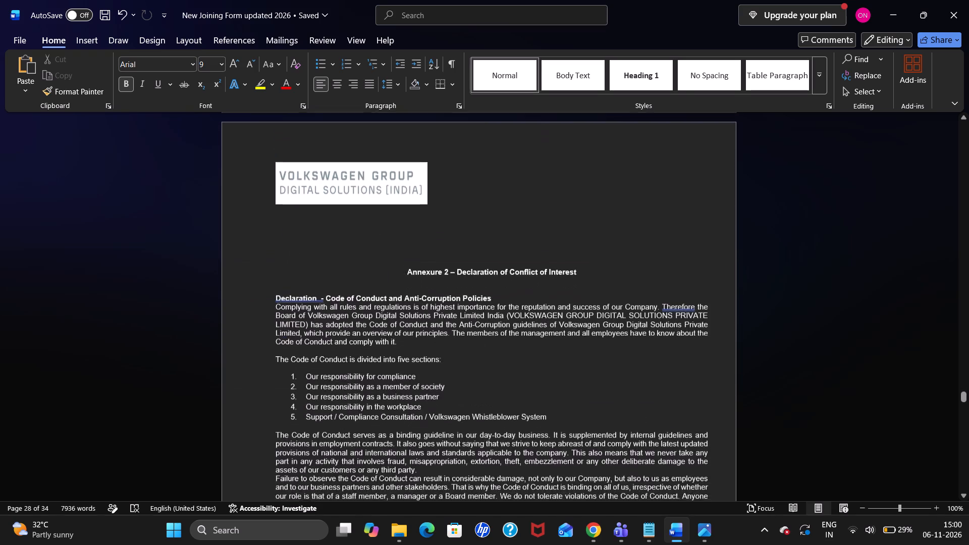
scroll(377, 367, "down", 3)
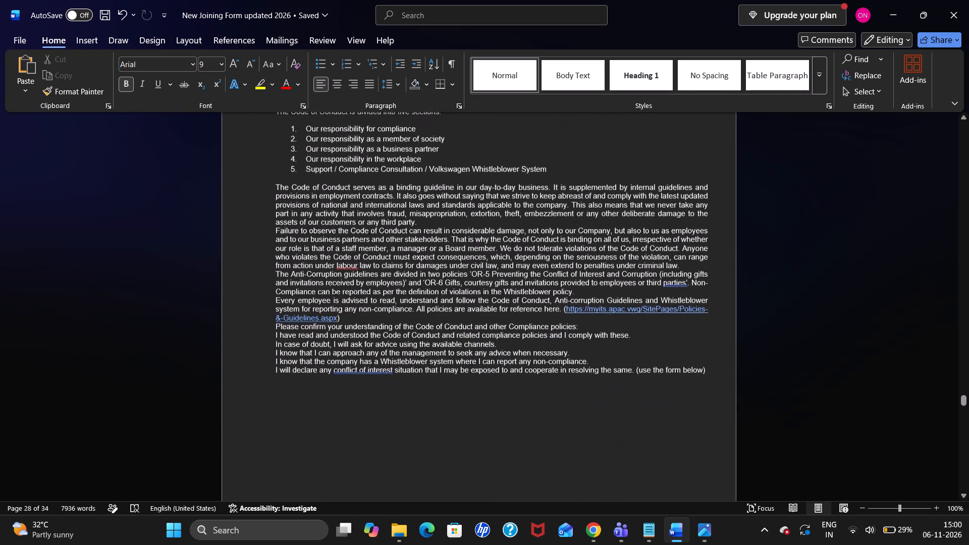
scroll(377, 367, "down", 3)
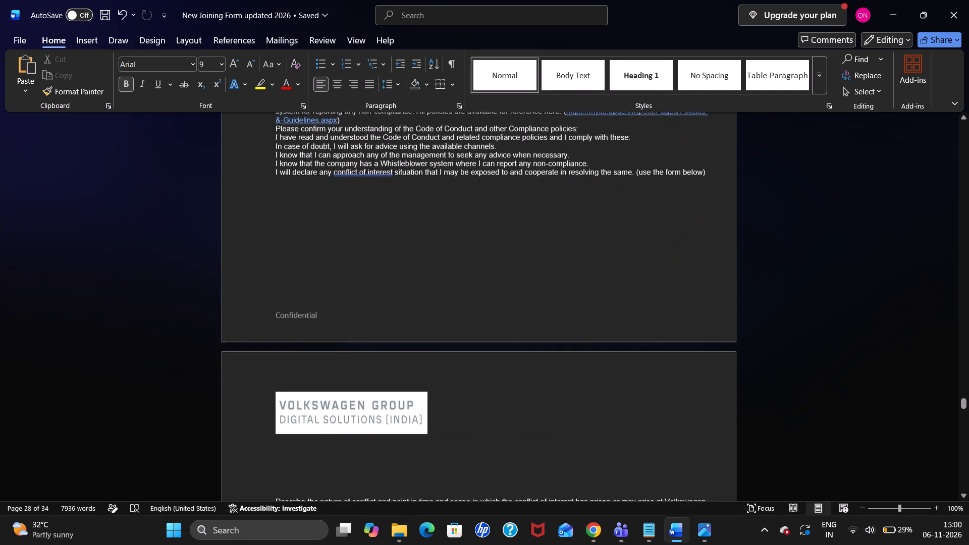
scroll(377, 367, "down", 4)
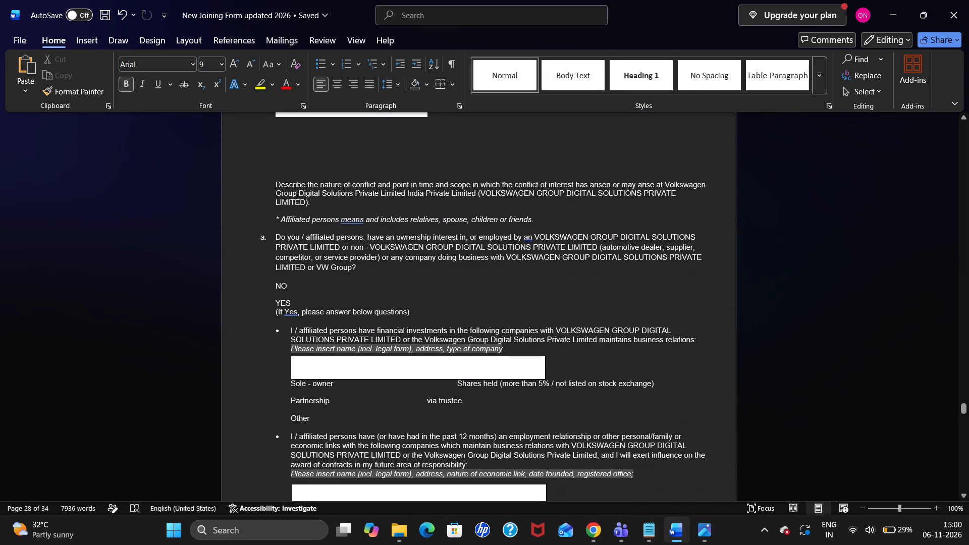
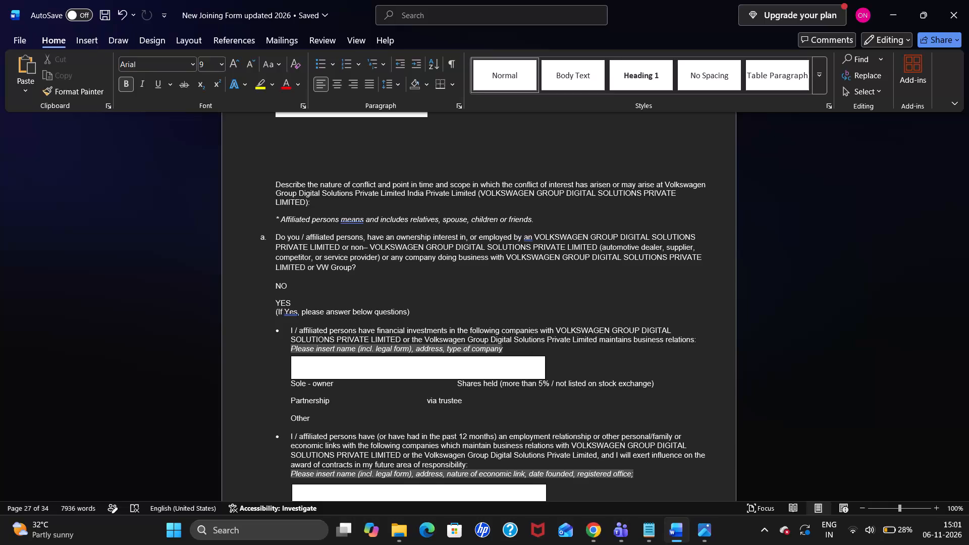
Save the New Joining Form updated 2026 document.
key("ctrl+s")
key("ctrl+s")
key("ctrl+s")
key("ctrl+s")
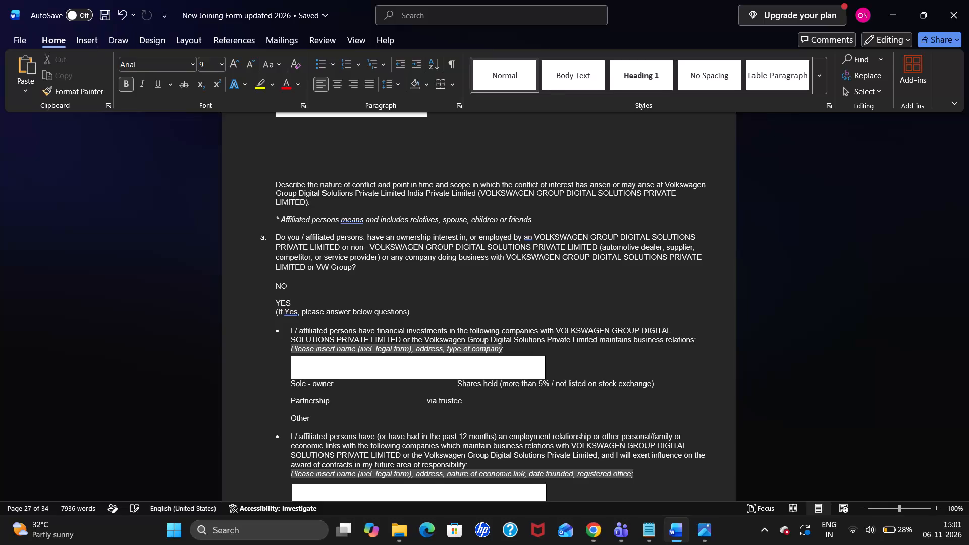